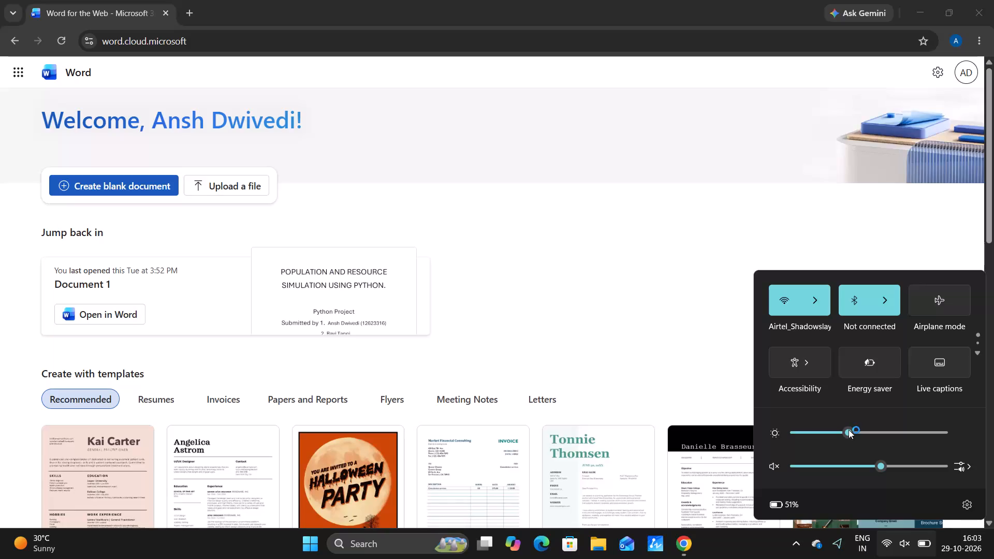
# Search Google for "drive" in a new browser tab and open Google Drive from the results.
pyautogui.click(187, 8)
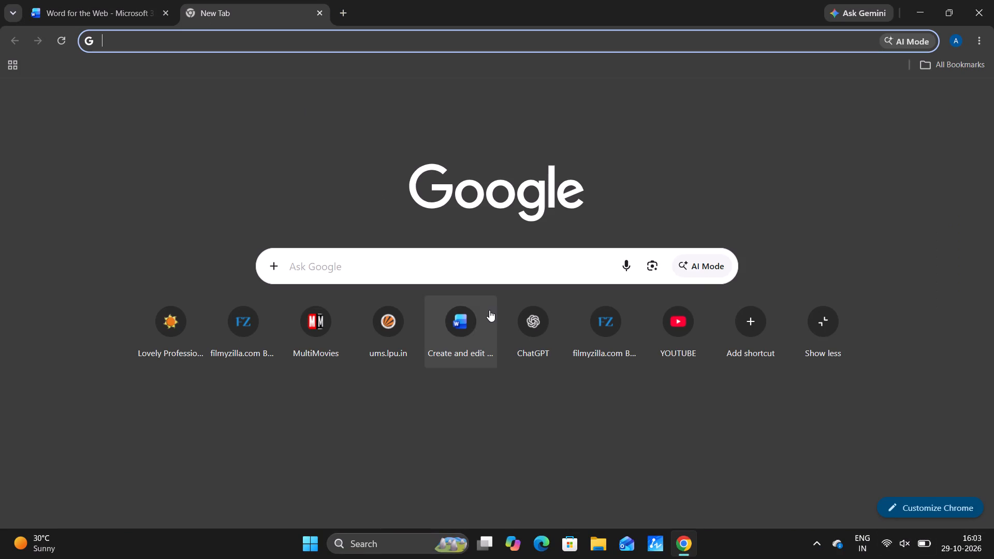
pyautogui.click(485, 275)
pyautogui.write('DRIVE')
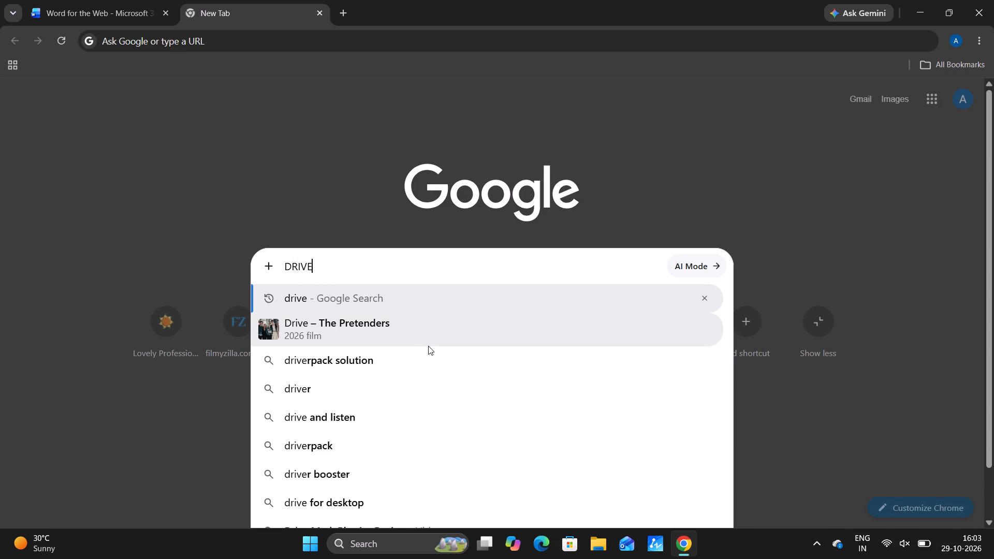
pyautogui.press('BackSpace')
pyautogui.press('BackSpace')
pyautogui.press('BackSpace')
pyautogui.press('BackSpace')
pyautogui.press('BackSpace')
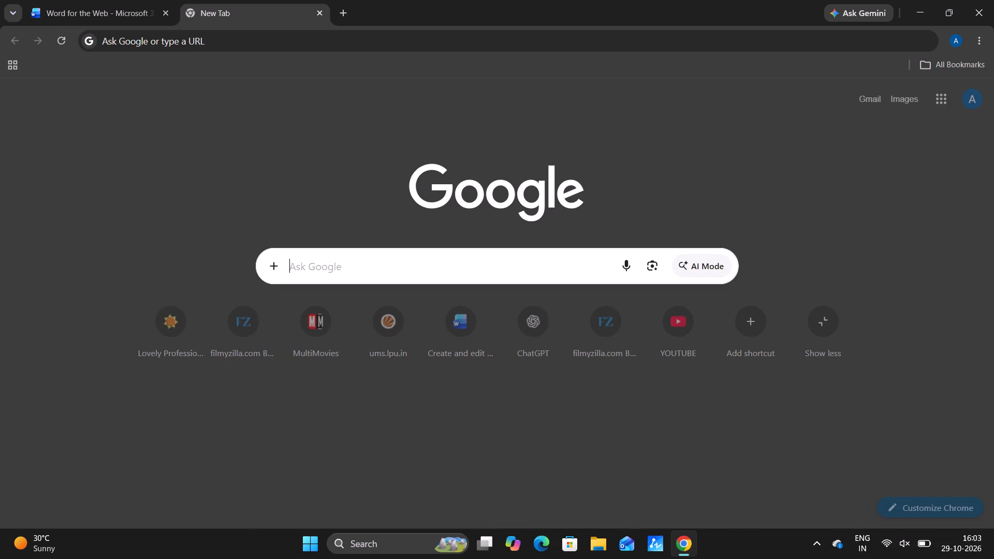
pyautogui.write('dr')
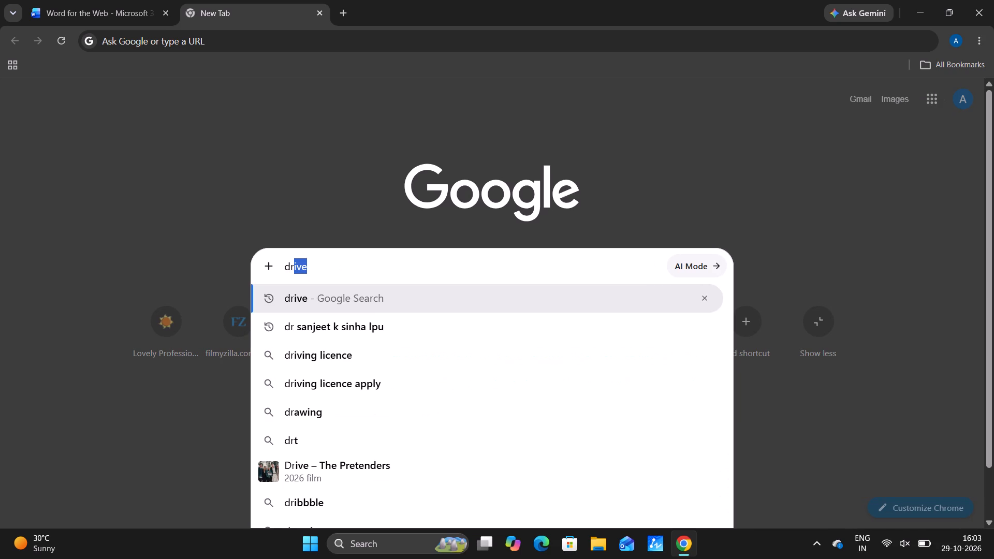
pyautogui.click(388, 303)
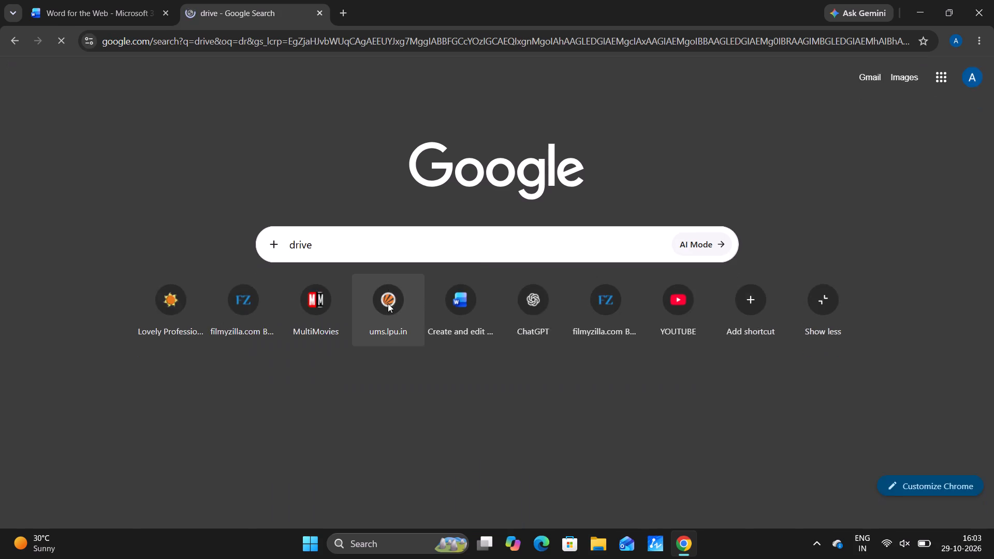
pyautogui.click(210, 212)
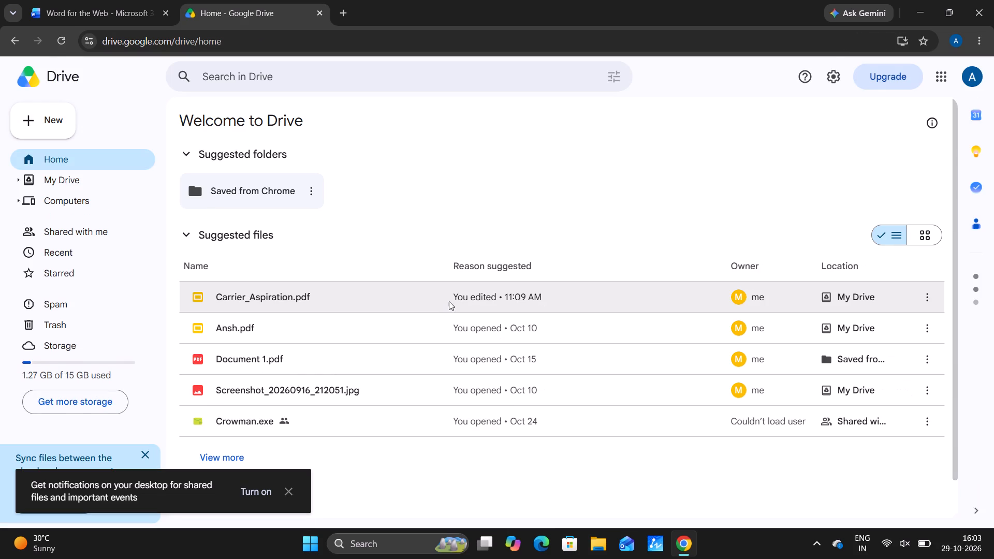
# Open the Carrier_Aspiration.pdf presentation from the suggested files in Google Drive.
pyautogui.doubleClick(448, 301)
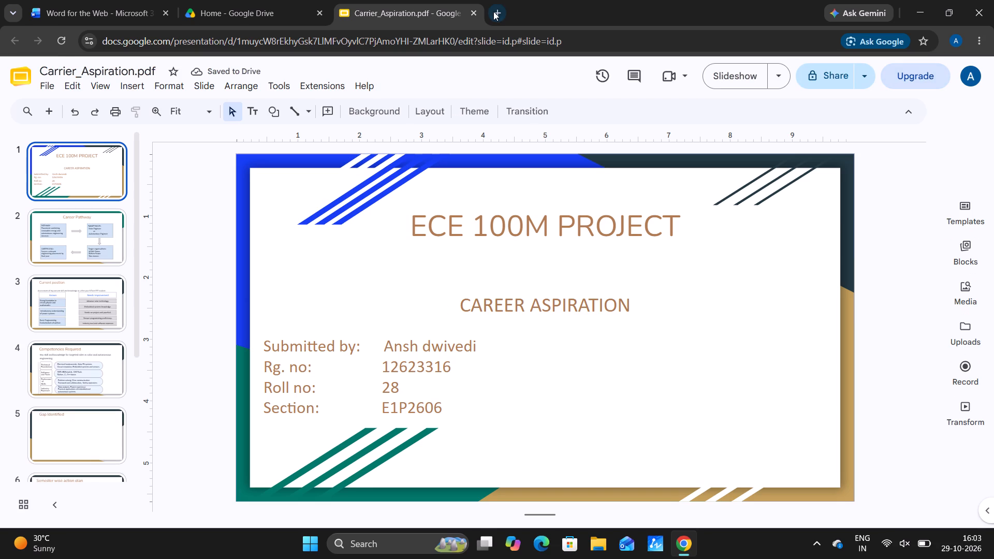
# Open the latest downloaded Career Aspiration Plan PDF from the browser's download history, and close the download history.
pyautogui.click(980, 48)
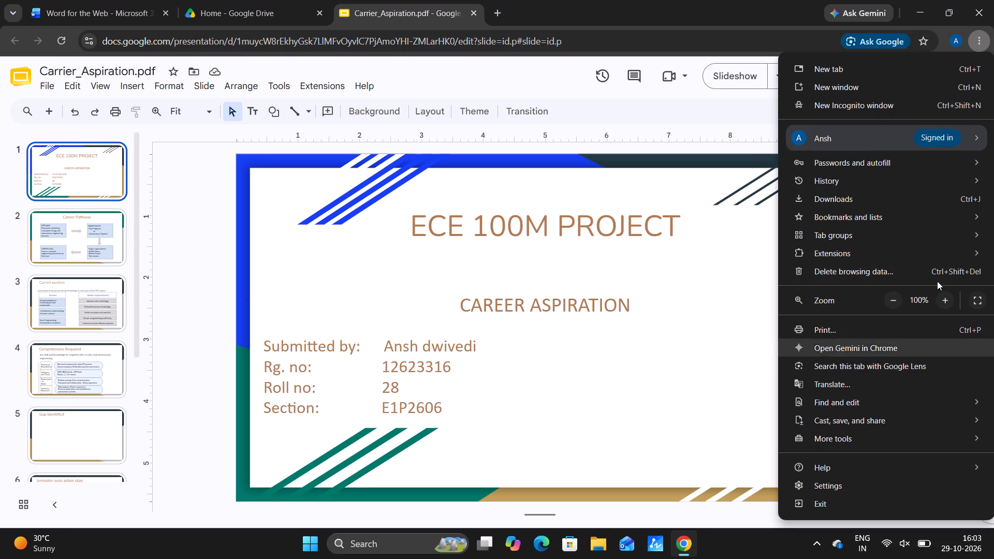
pyautogui.click(923, 204)
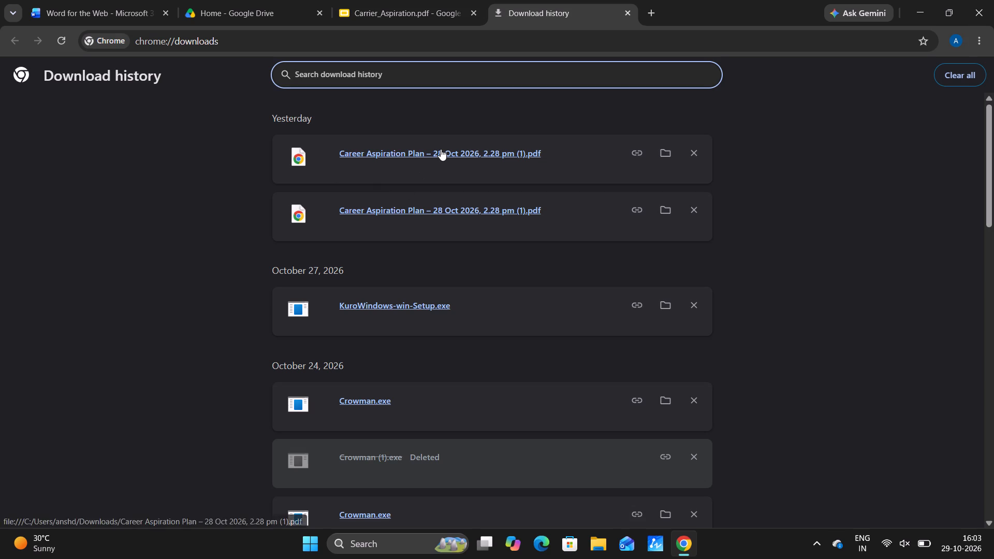
pyautogui.click(441, 149)
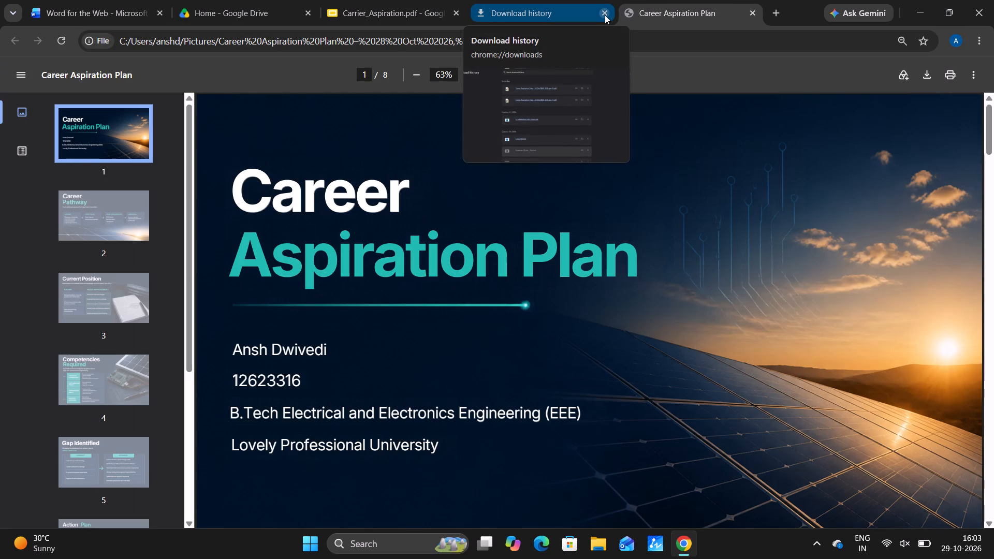
pyautogui.click(605, 10)
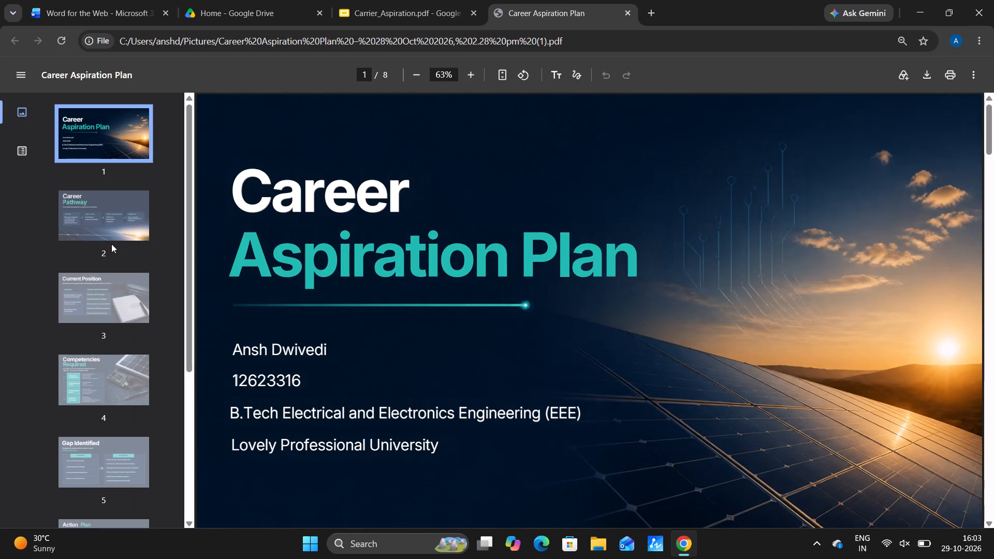
# Close the Google Drive home page, keeping the presentation and the Career Aspiration Plan PDF open.
pyautogui.click(109, 276)
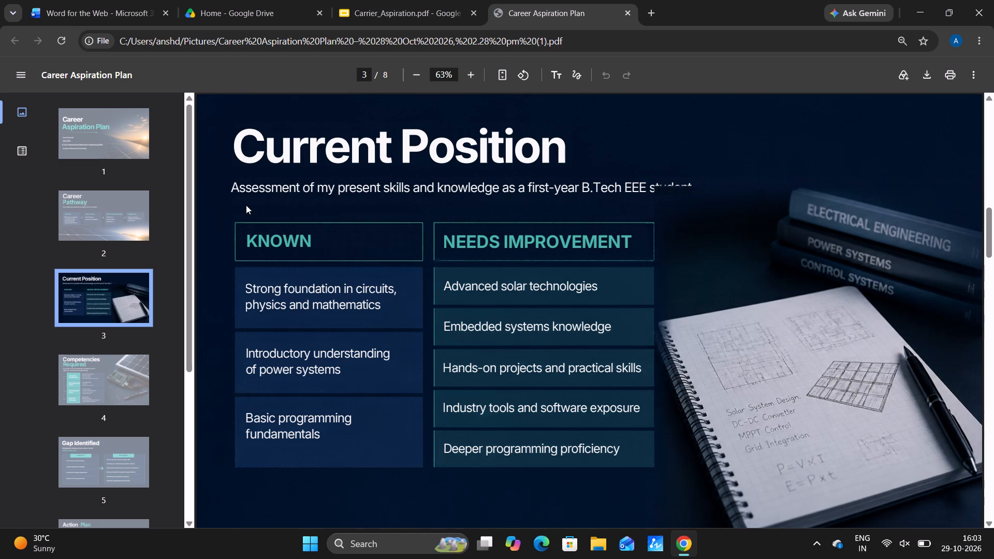
pyautogui.click(244, 0)
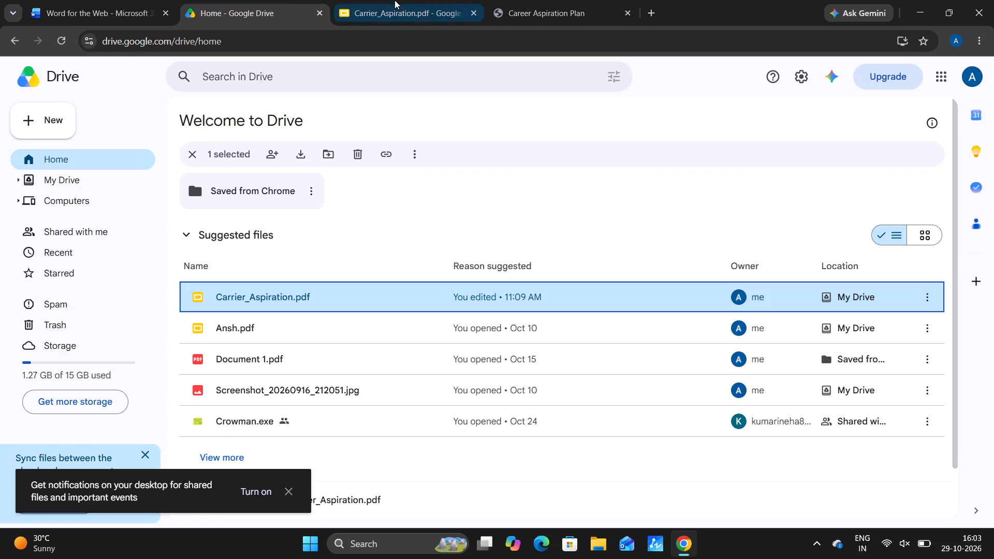
pyautogui.click(323, 10)
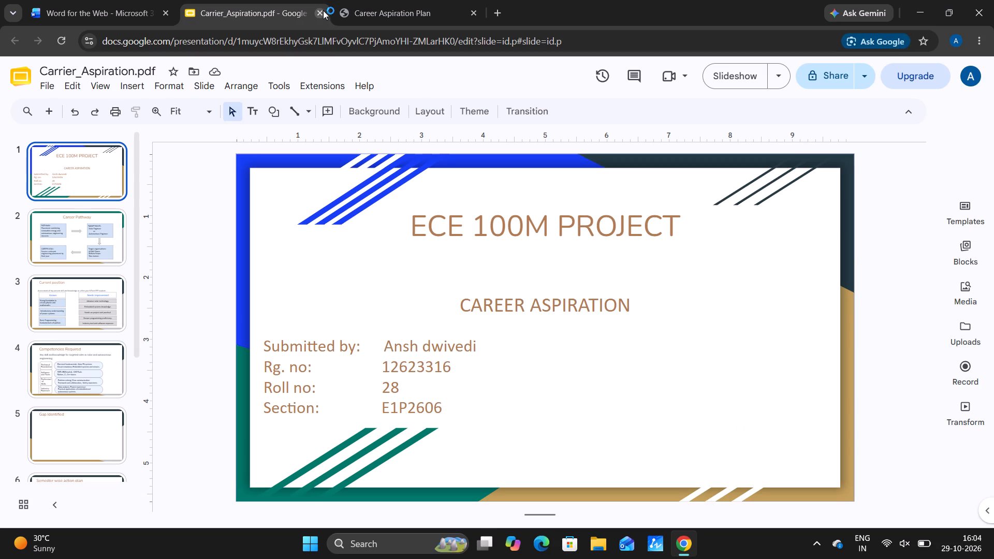
# Compare the Carrier_Aspiration slides on current position and competencies with the PDF's Current Position and Gap Identified pages.
pyautogui.click(262, 9)
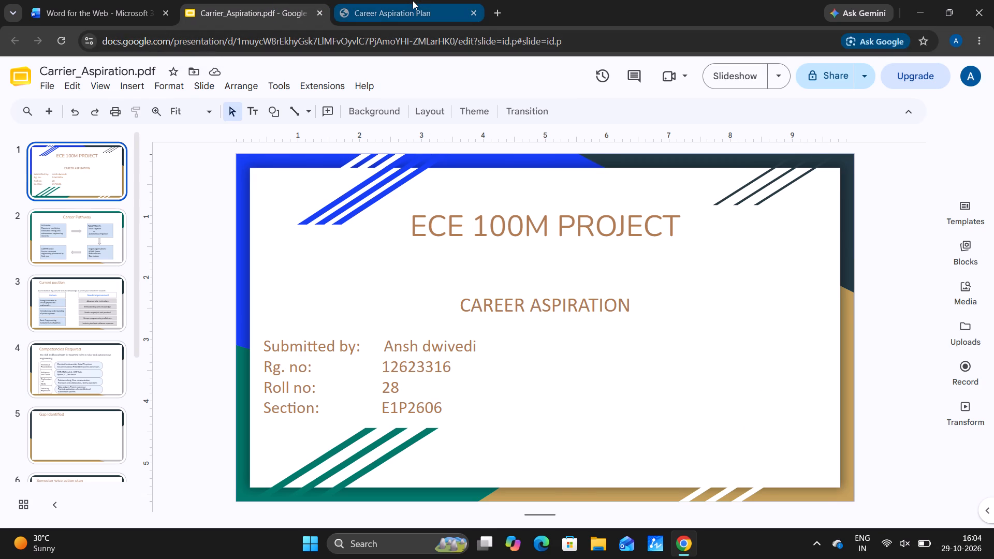
pyautogui.click(413, 1)
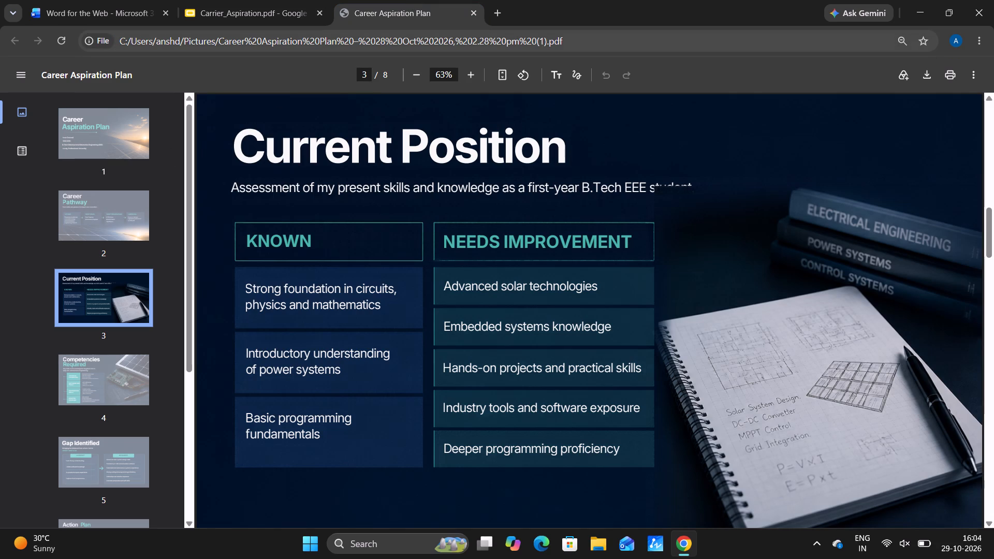
pyautogui.click(253, 8)
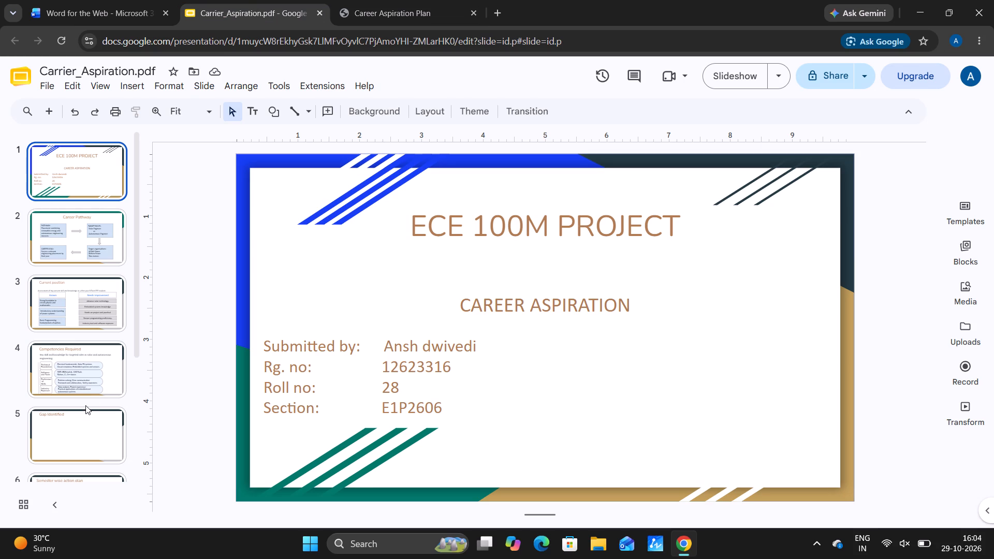
pyautogui.click(90, 391)
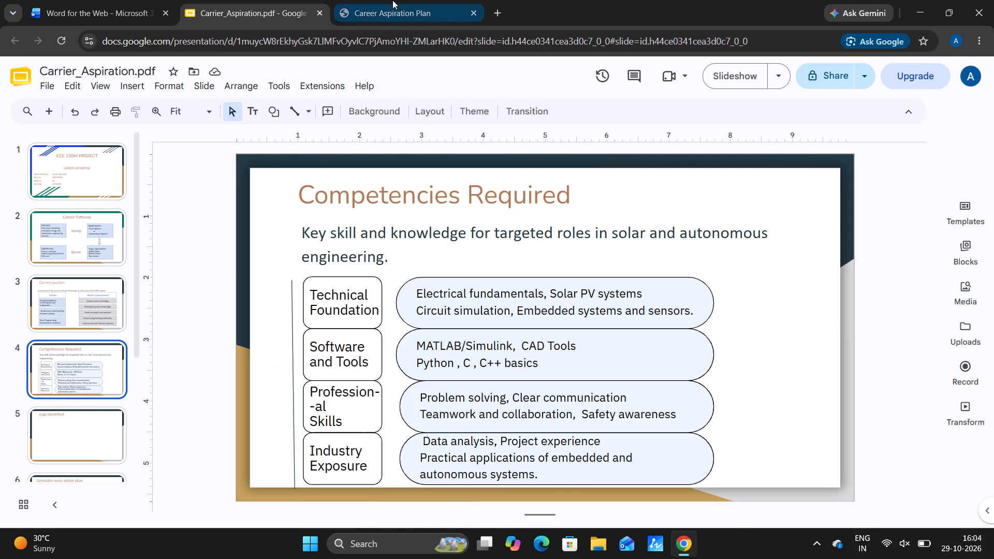
pyautogui.click(392, 0)
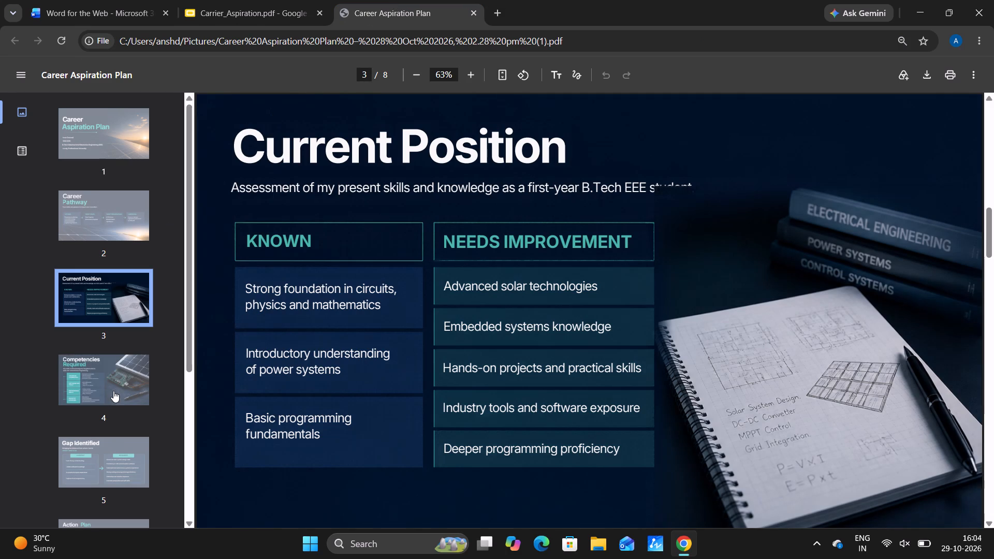
pyautogui.click(127, 450)
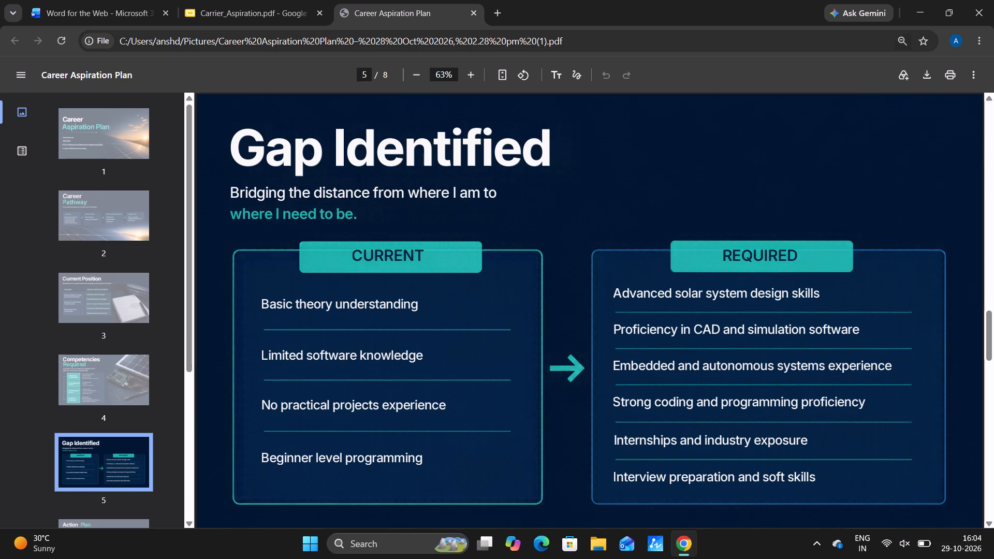
pyautogui.click(230, 4)
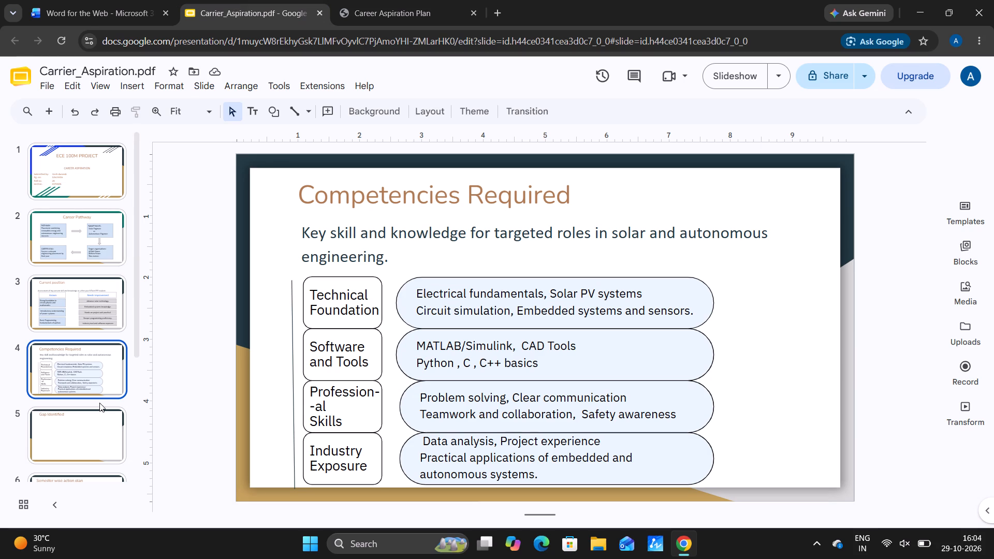
pyautogui.click(100, 325)
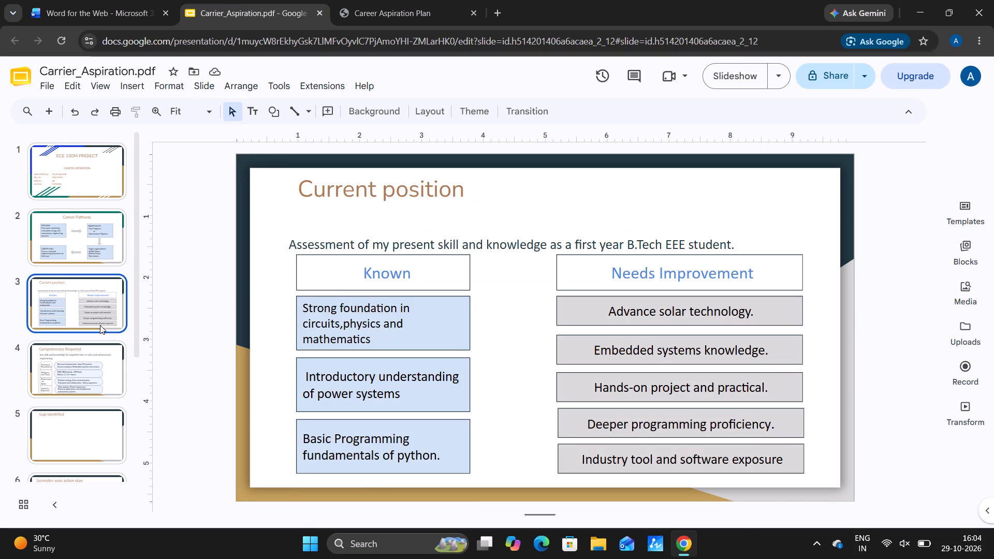
pyautogui.click(107, 377)
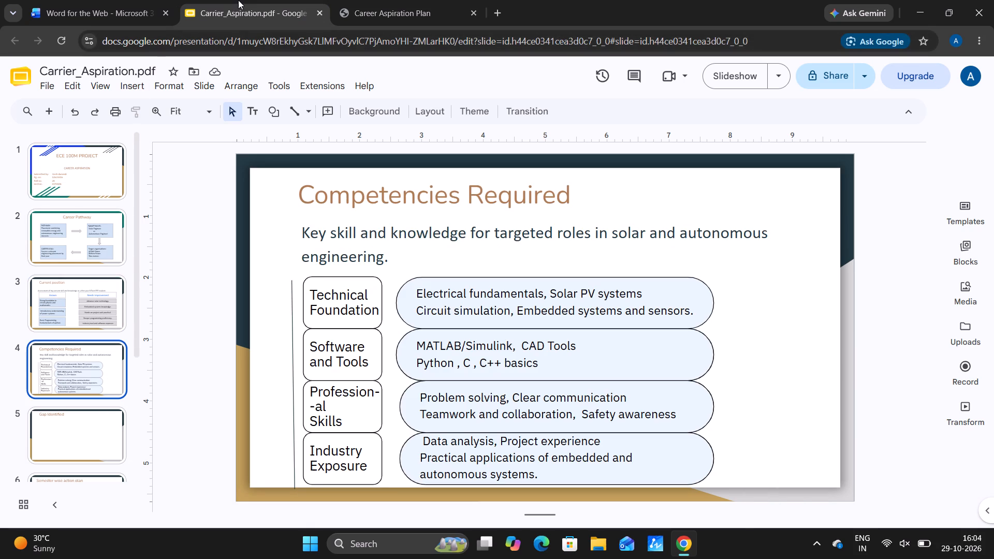
# Close the Word for the Web start page.
pyautogui.click(123, 20)
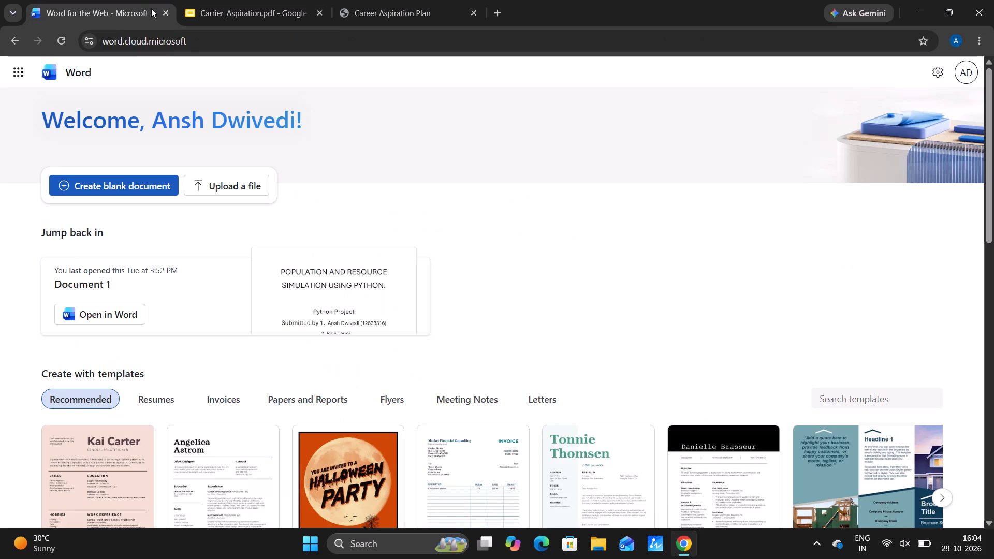
pyautogui.click(168, 14)
# Review the Career Aspiration Plan PDF pages from Career Pathway through Action Plan.
pyautogui.click(230, 0)
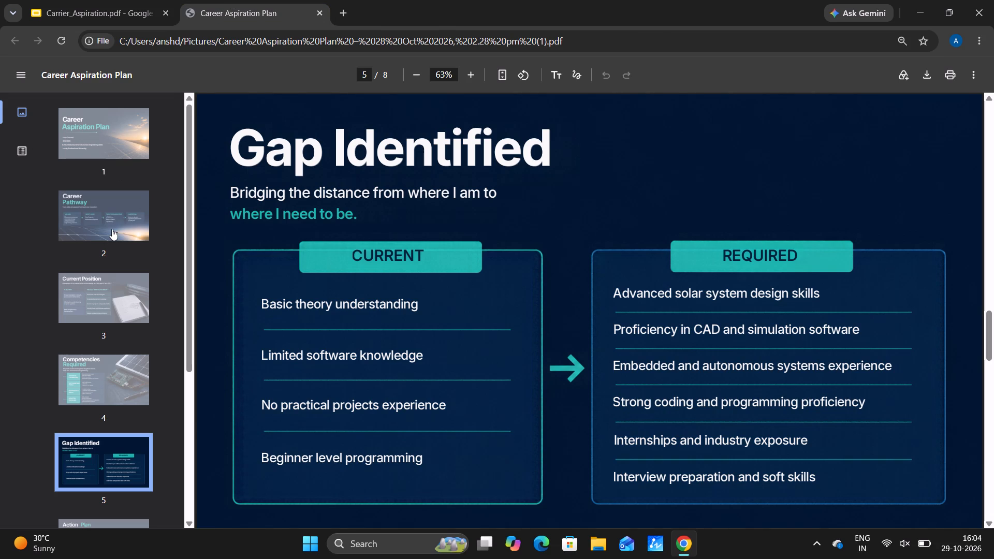
pyautogui.click(112, 229)
pyautogui.click(124, 279)
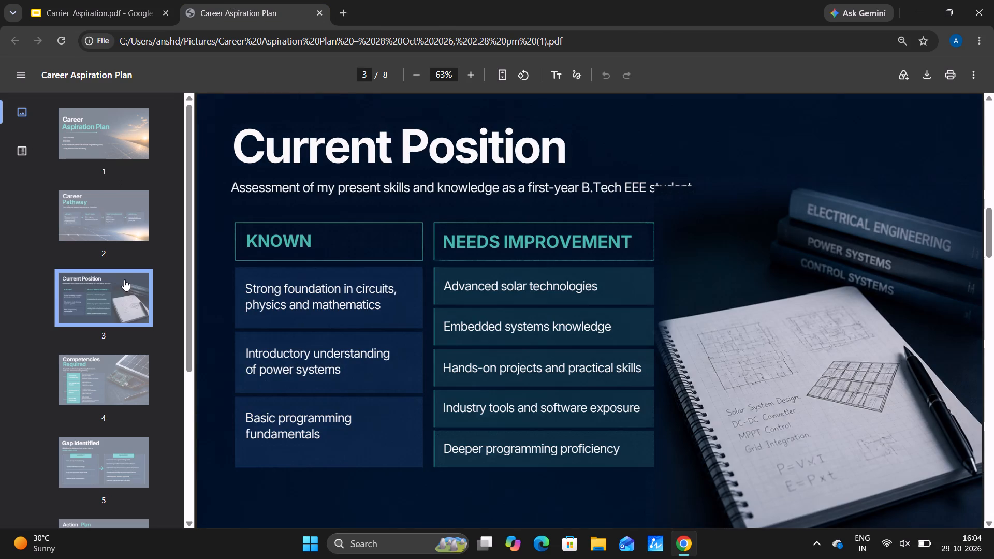
pyautogui.click(129, 382)
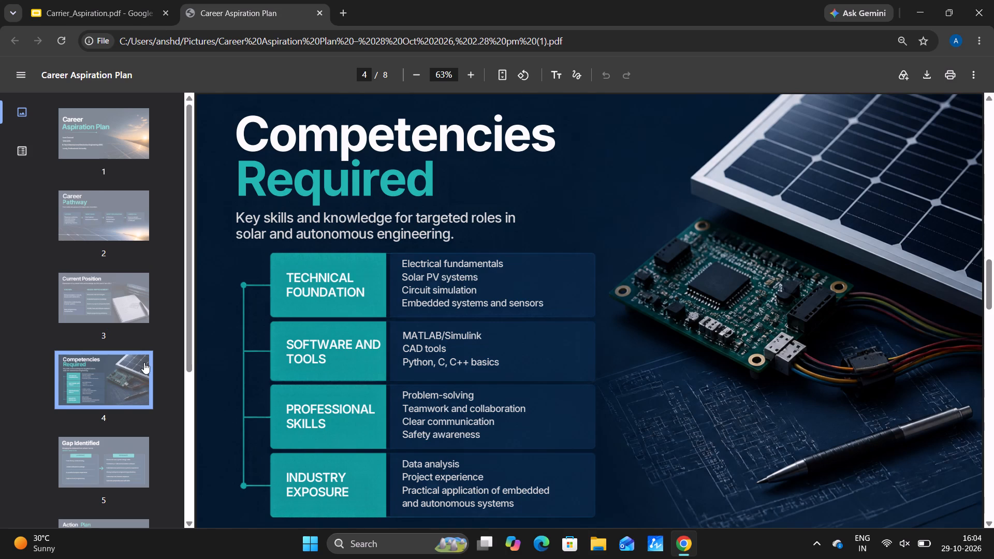
pyautogui.scroll(-1, 143, 362)
pyautogui.click(93, 384)
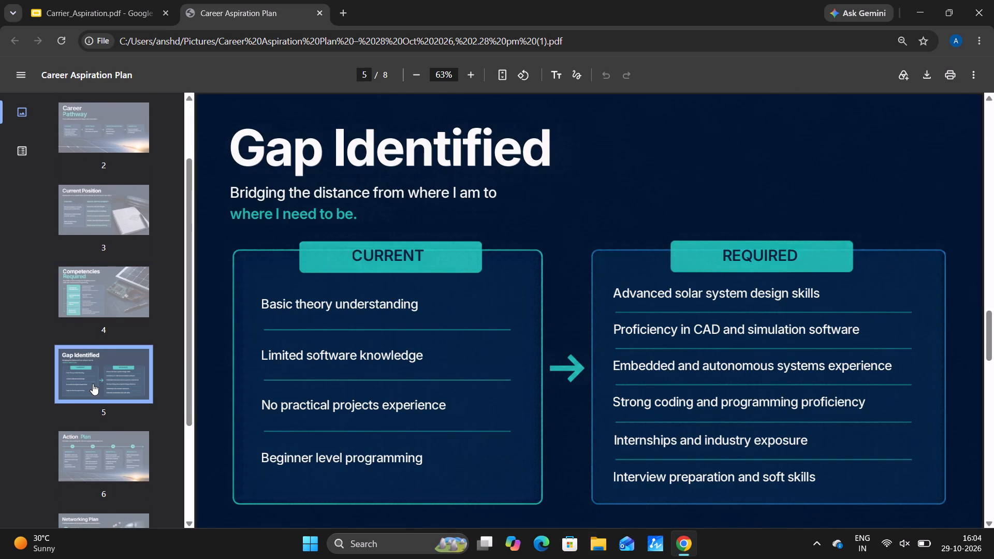
pyautogui.click(128, 452)
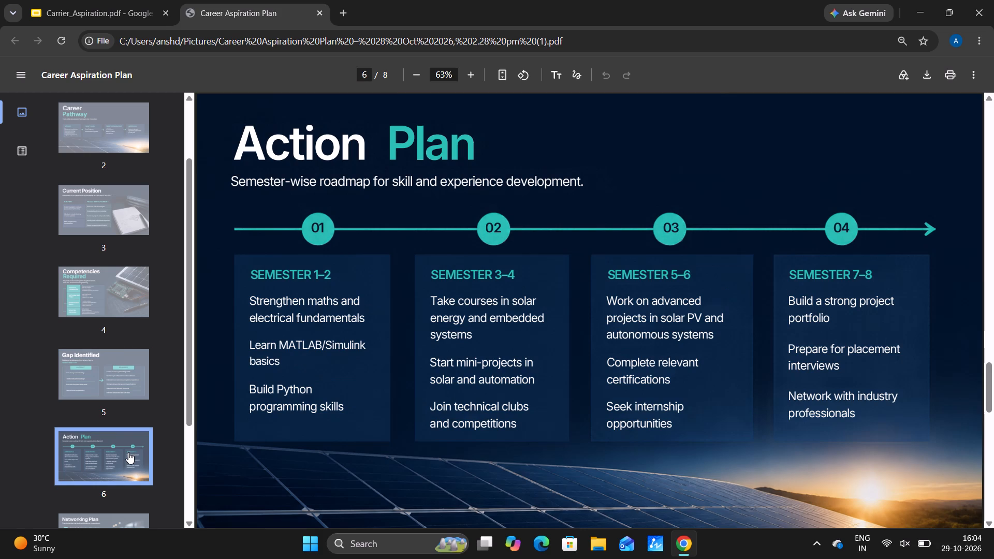
# Detach the Carrier_Aspiration.pdf presentation into its own browser window.
pyautogui.moveTo(136, 0); pyautogui.dragTo(93, 527)
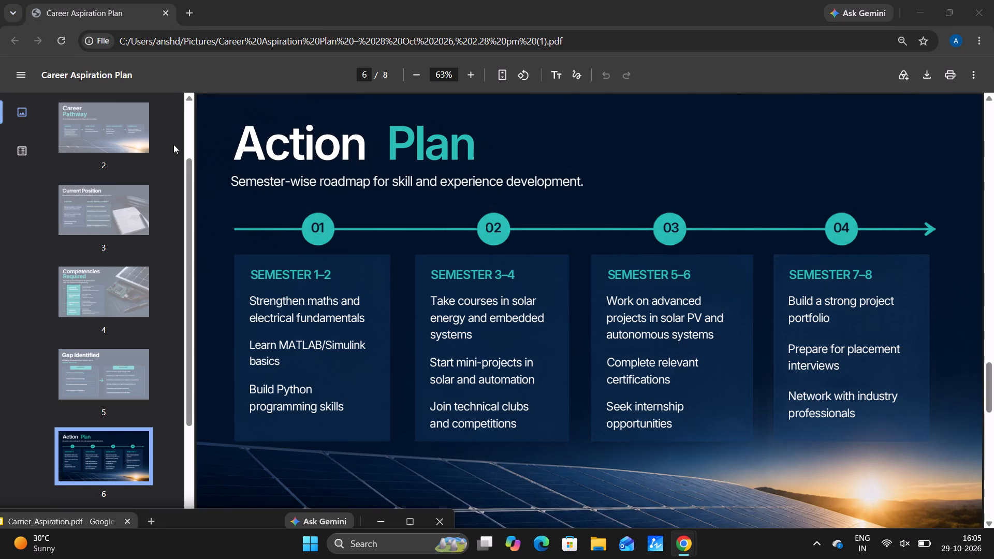
pyautogui.hotkey('ctrl', 'z')
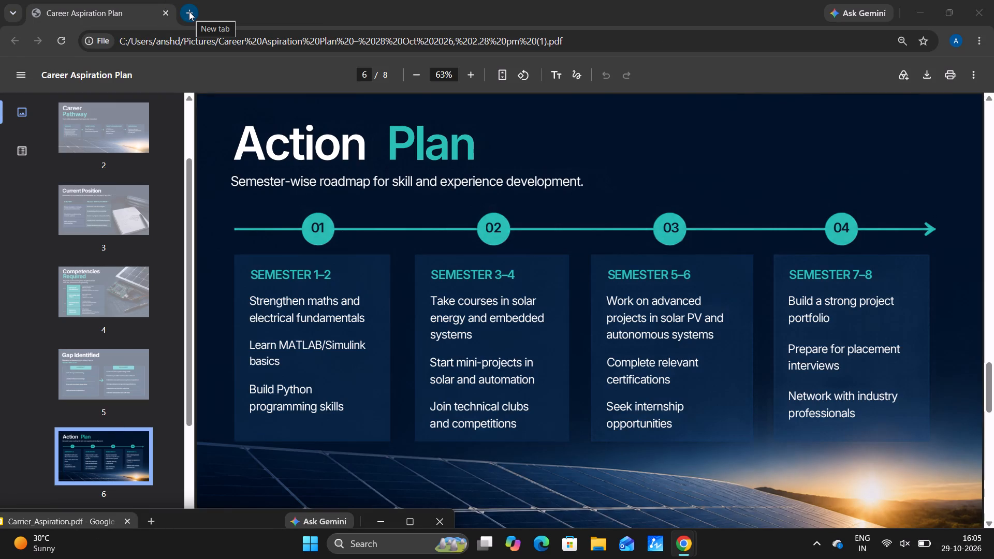
# Find Google Drive through a web search, open Carrier_Aspiration.pdf from it beside the Career Aspiration Plan PDF, and close the Drive page.
pyautogui.click(189, 11)
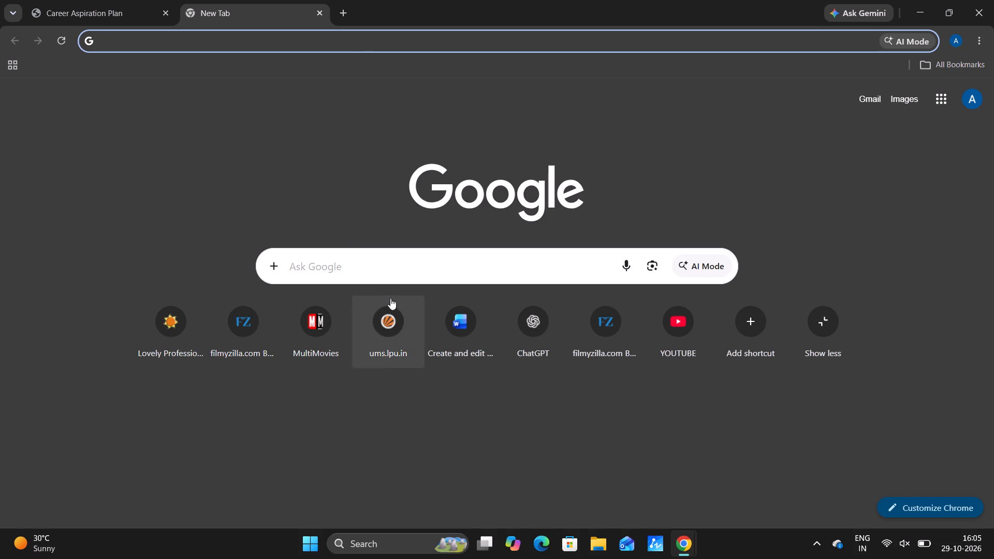
pyautogui.click(438, 275)
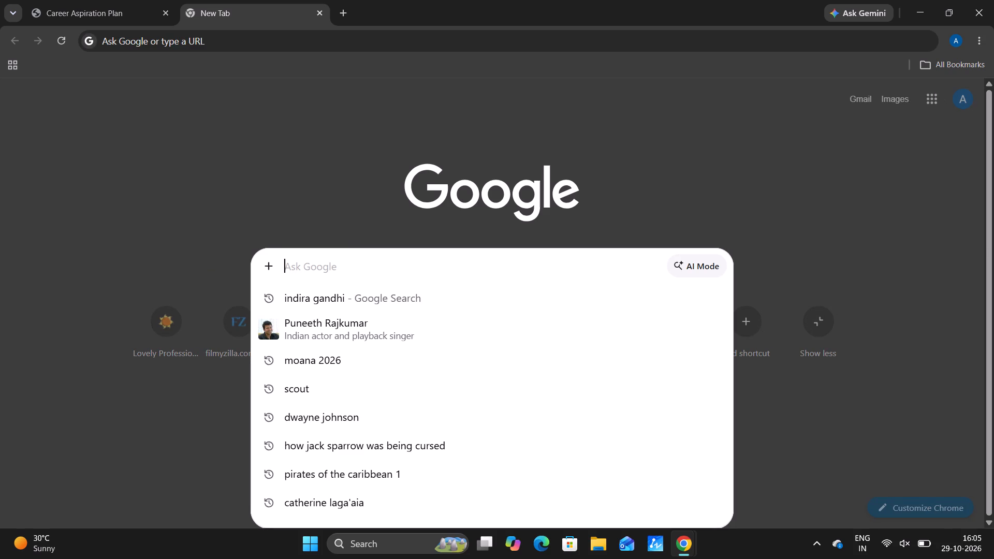
pyautogui.press('d')
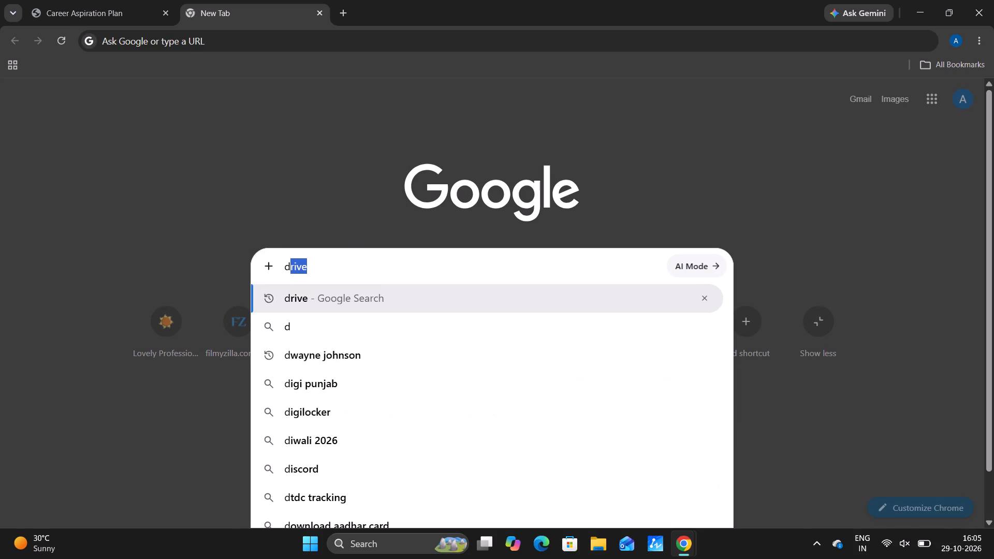
pyautogui.press('r')
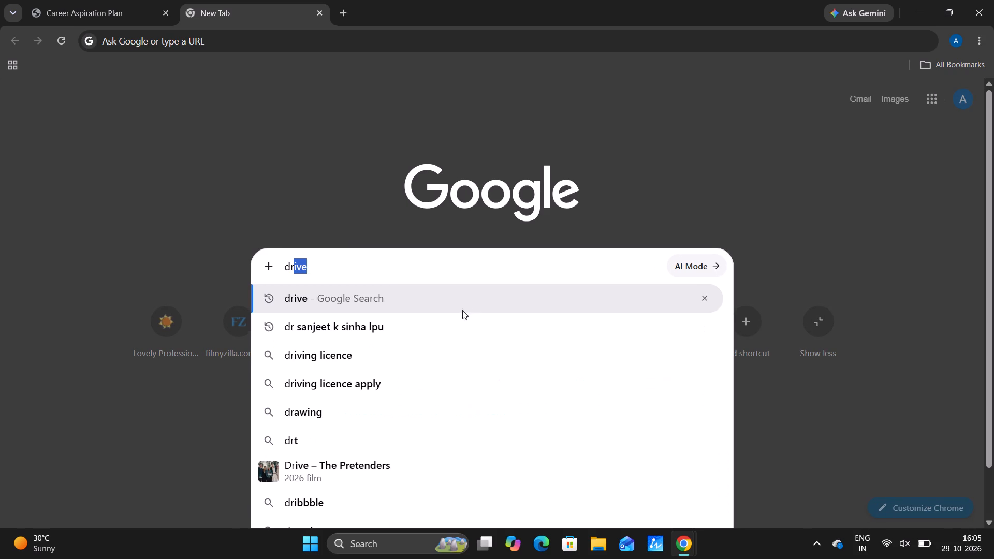
pyautogui.click(467, 297)
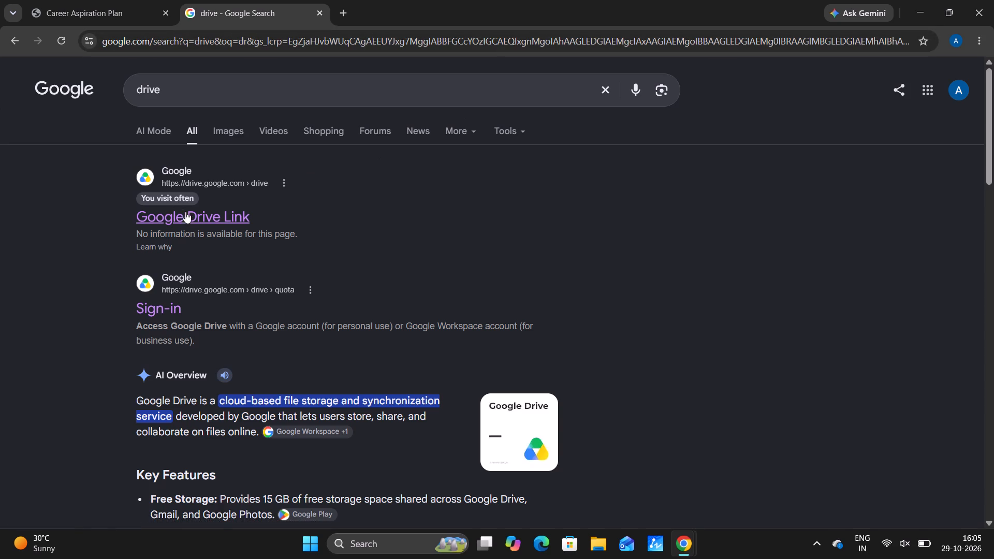
pyautogui.click(196, 220)
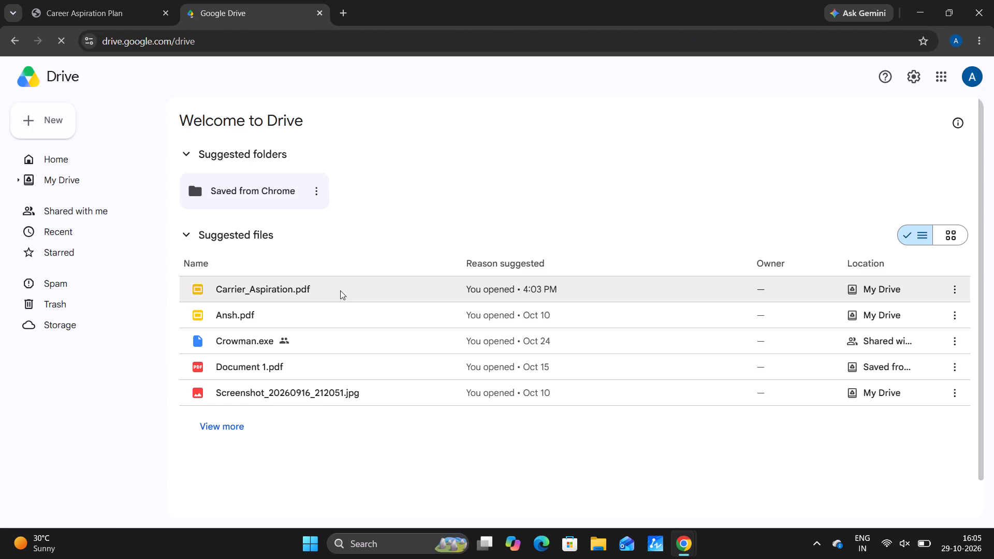
pyautogui.click(340, 290)
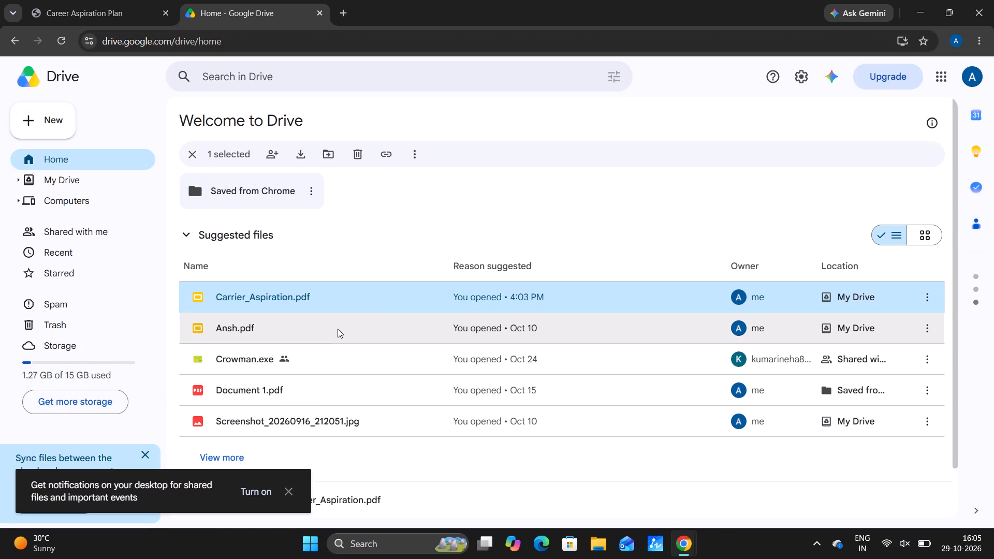
pyautogui.doubleClick(334, 299)
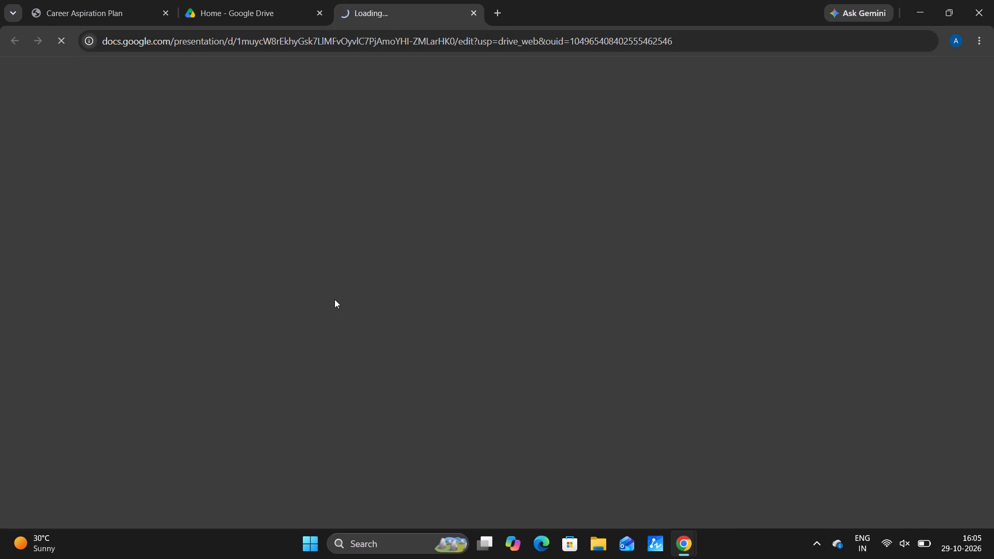
pyautogui.click(317, 12)
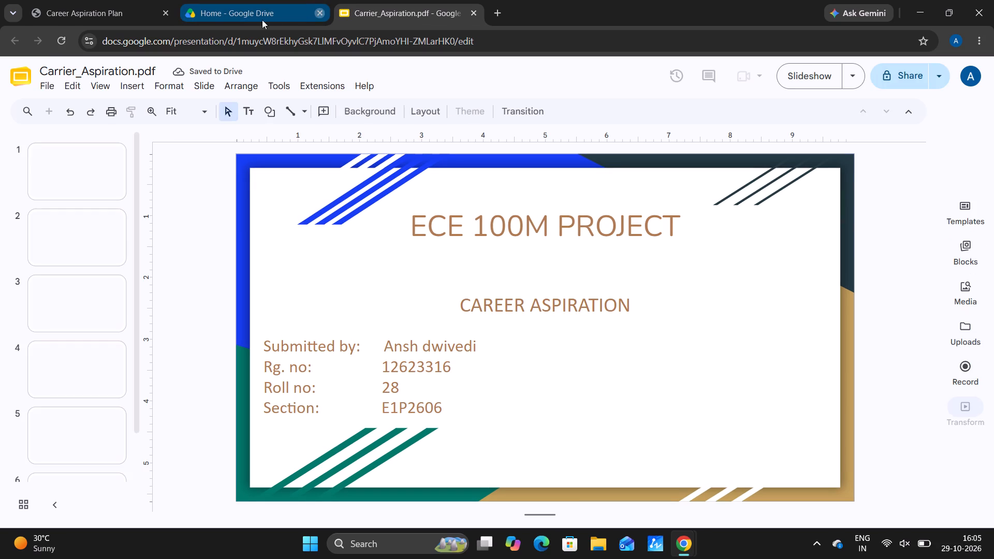
# Compare the PDF's Action Plan and Networking Plan pages with the presentation's Competencies Required, Gap Identified and Semester wise action plan slides.
pyautogui.click(45, 0)
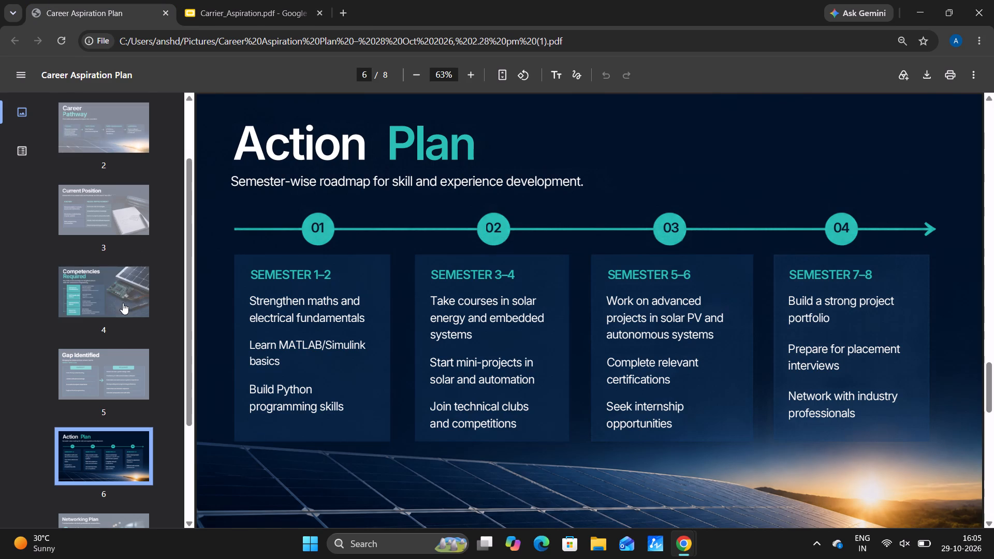
pyautogui.scroll(-4, 123, 304)
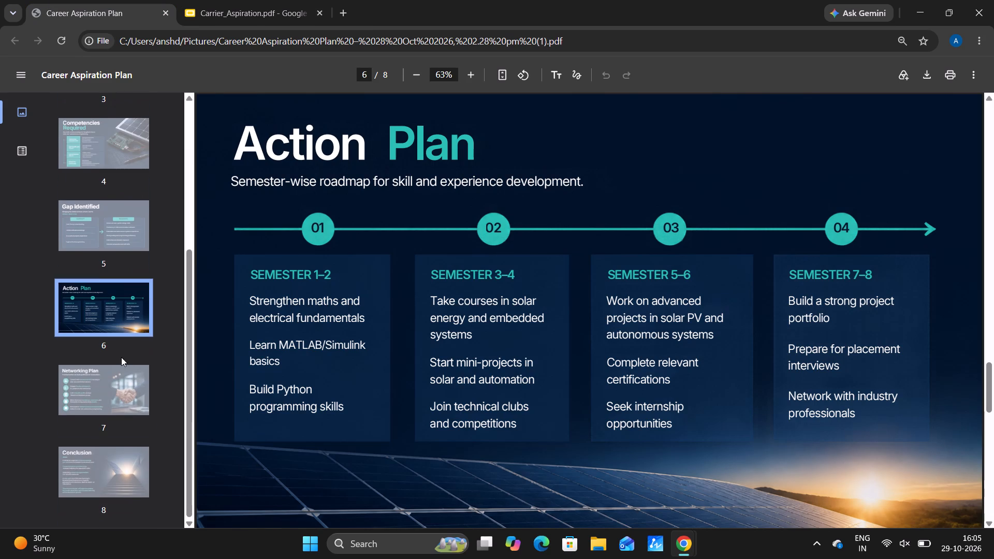
pyautogui.scroll(-6, 327, 307)
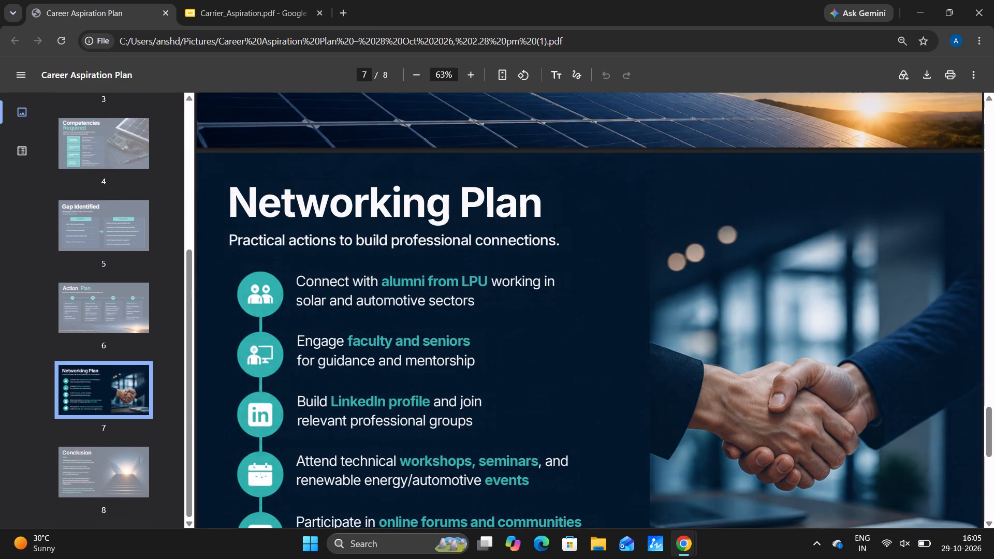
pyautogui.scroll(-5, 324, 304)
pyautogui.scroll(11, 324, 304)
pyautogui.click(222, 0)
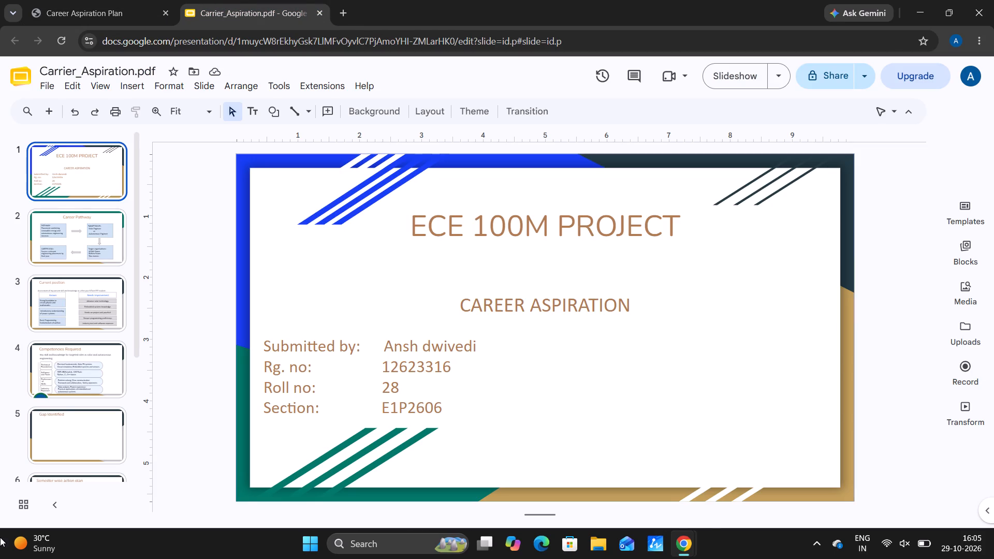
pyautogui.click(95, 448)
pyautogui.scroll(-2, 95, 448)
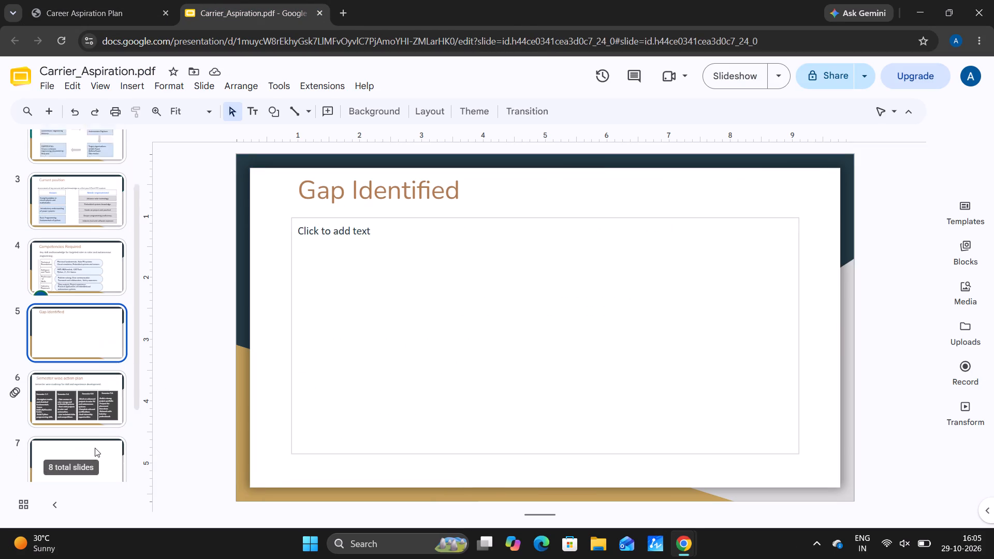
pyautogui.click(90, 367)
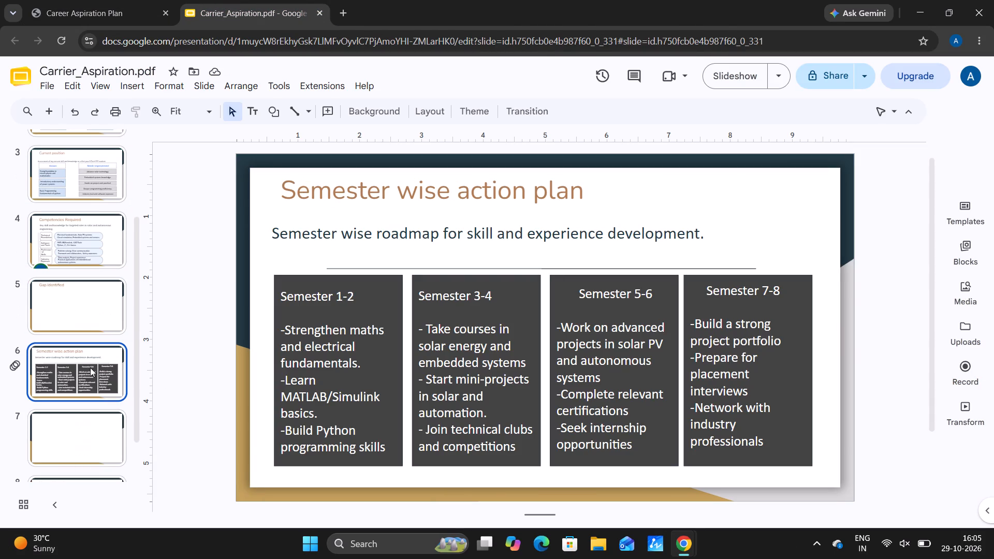
pyautogui.click(83, 310)
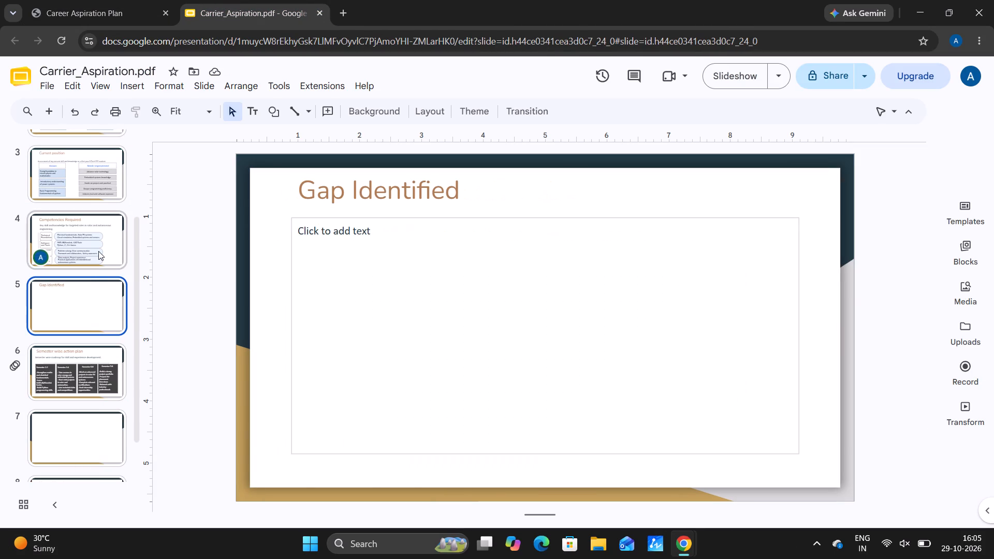
pyautogui.click(98, 251)
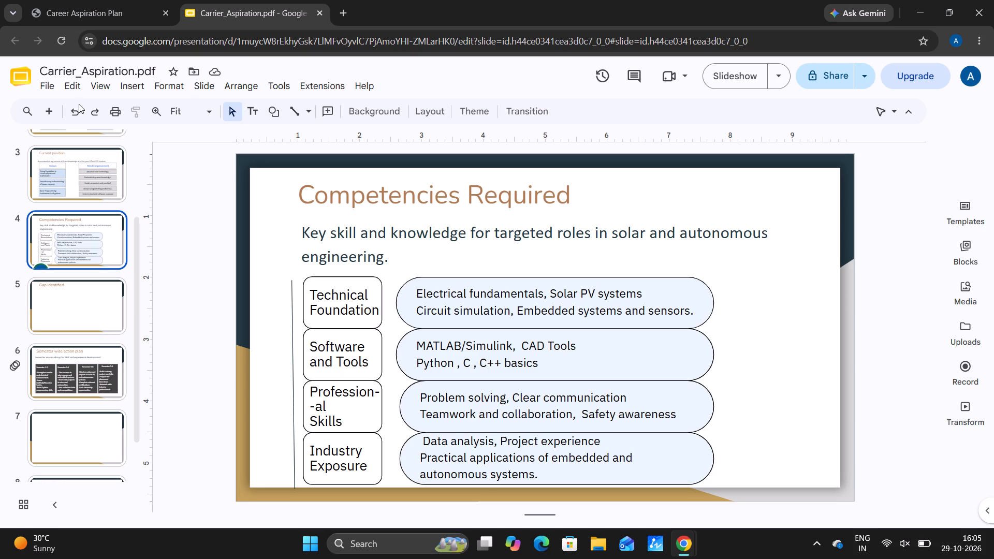
# Copy the subtitle "Bridging the distance from where I am to where I need to be." from the PDF's Gap Identified page.
pyautogui.click(71, 2)
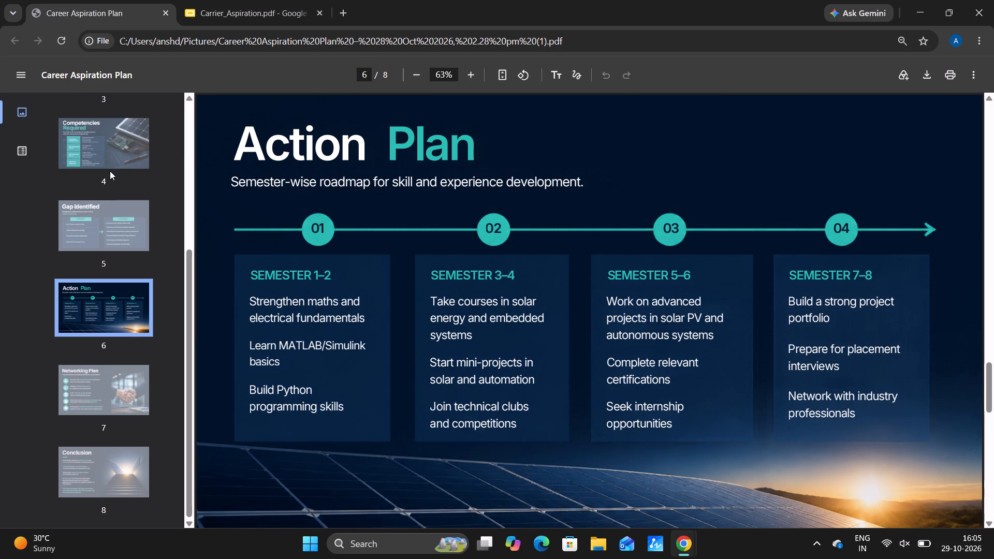
pyautogui.click(114, 215)
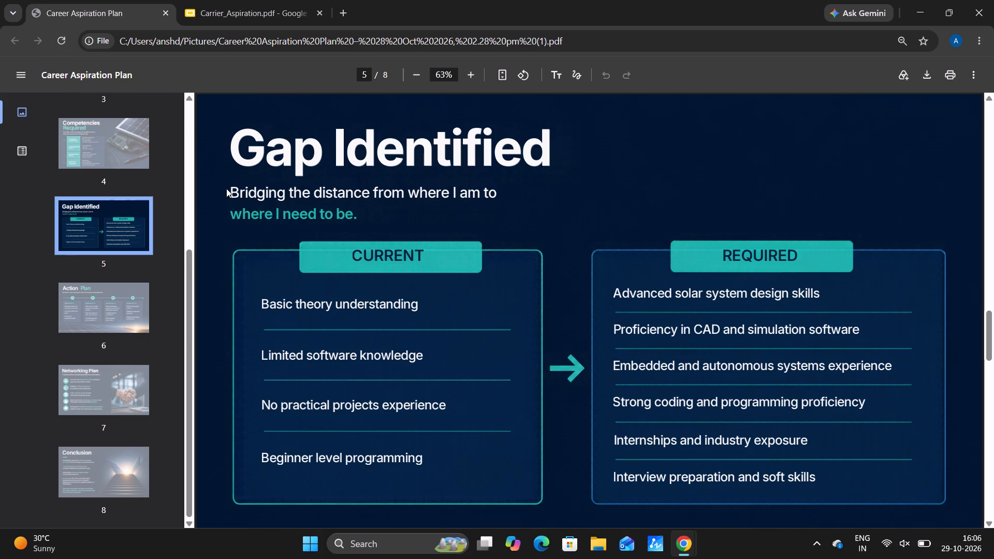
pyautogui.moveTo(226, 188); pyautogui.dragTo(361, 210)
pyautogui.moveTo(229, 195); pyautogui.dragTo(352, 214)
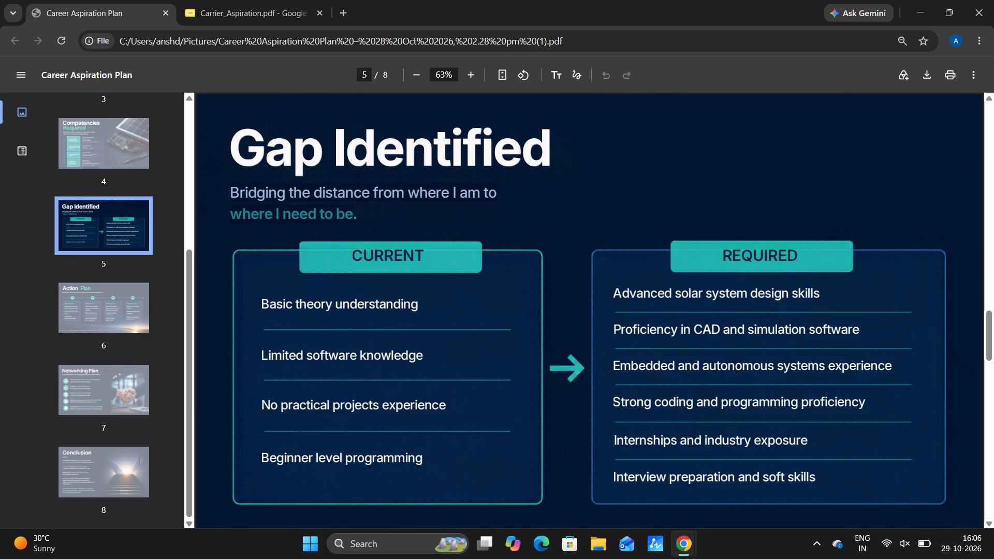
pyautogui.moveTo(352, 214); pyautogui.dragTo(413, 223)
pyautogui.hotkey('ctrl', 'c')
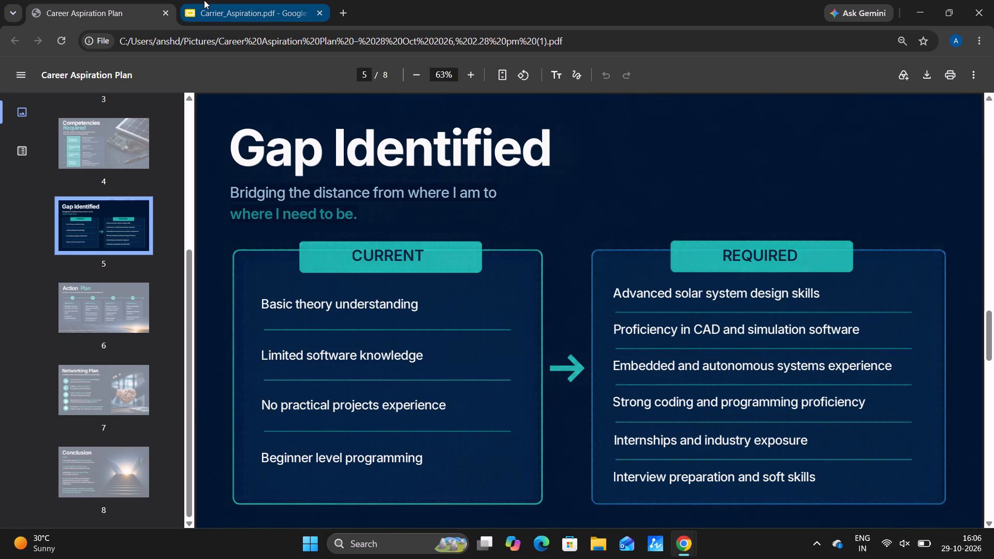
# Paste the copied subtitle into the Gap Identified slide's body placeholder at font size 18 and start a new line below it.
pyautogui.click(204, 0)
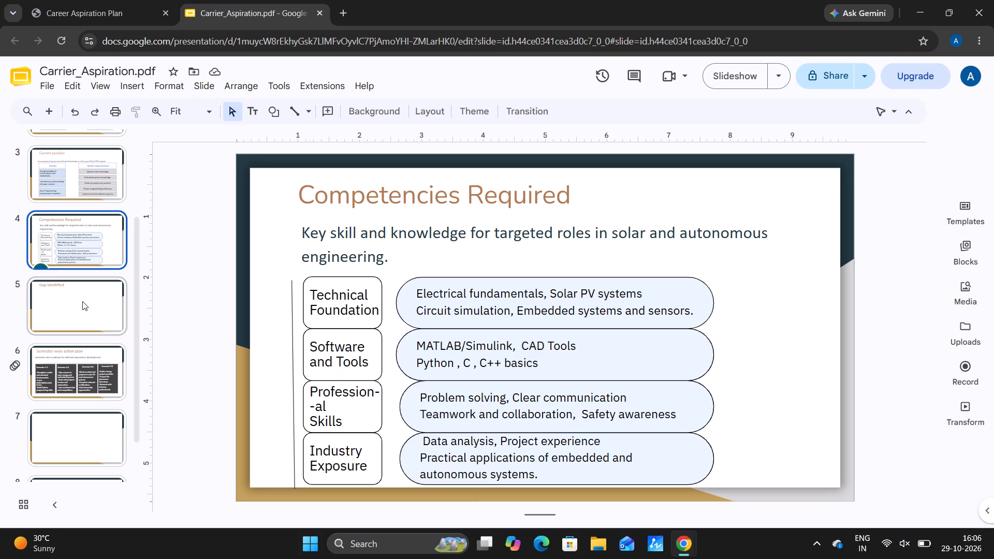
pyautogui.click(82, 301)
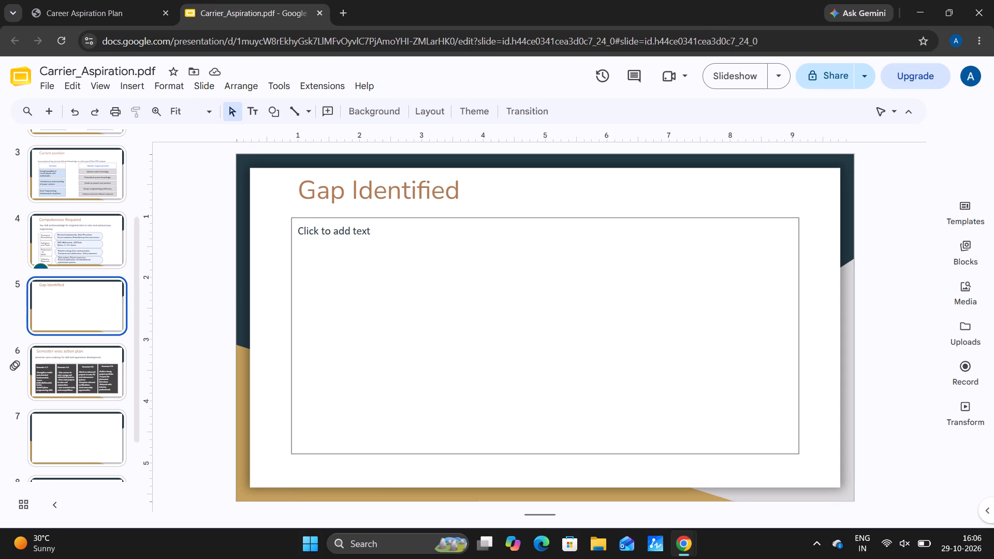
pyautogui.click(328, 228)
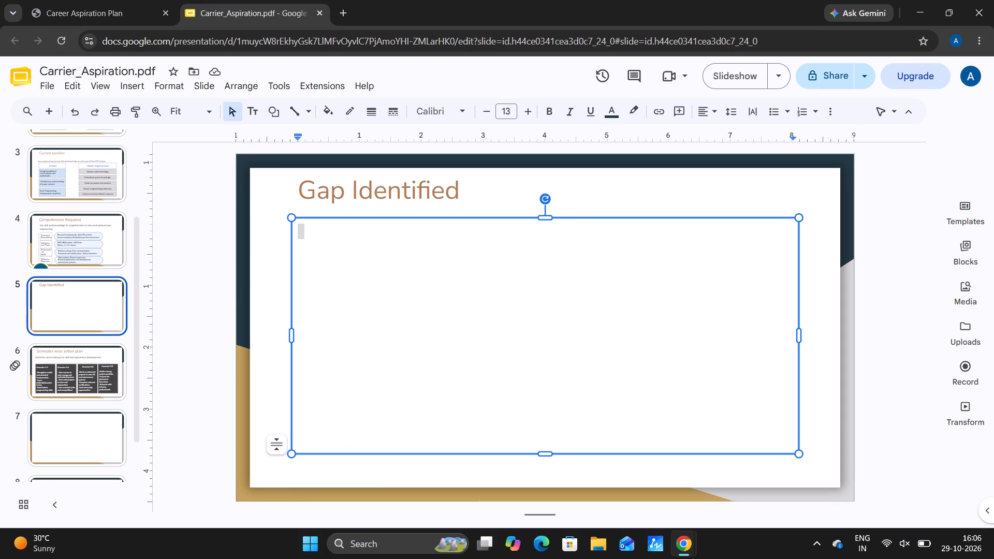
pyautogui.tripleClick(525, 116)
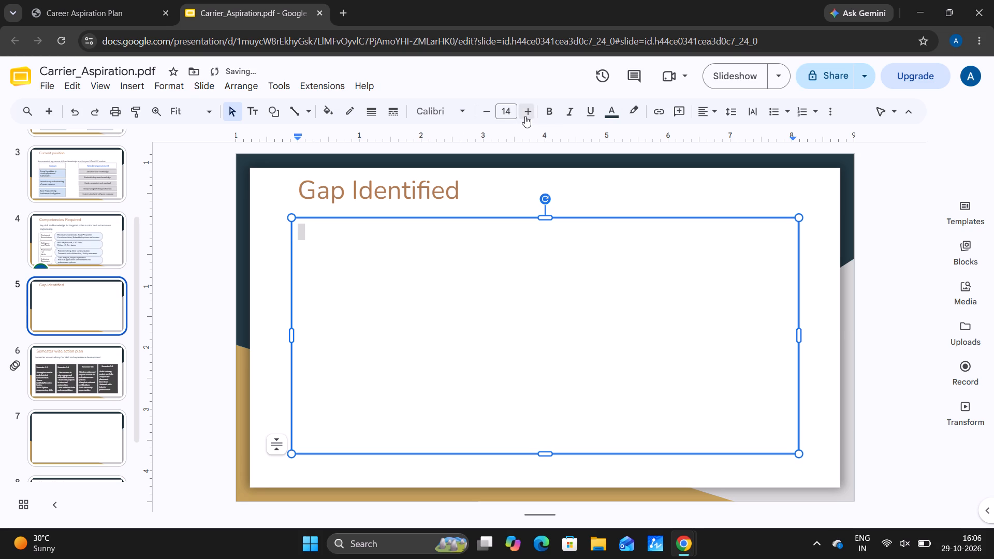
pyautogui.click(525, 116)
pyautogui.click(525, 116)
pyautogui.doubleClick(481, 106)
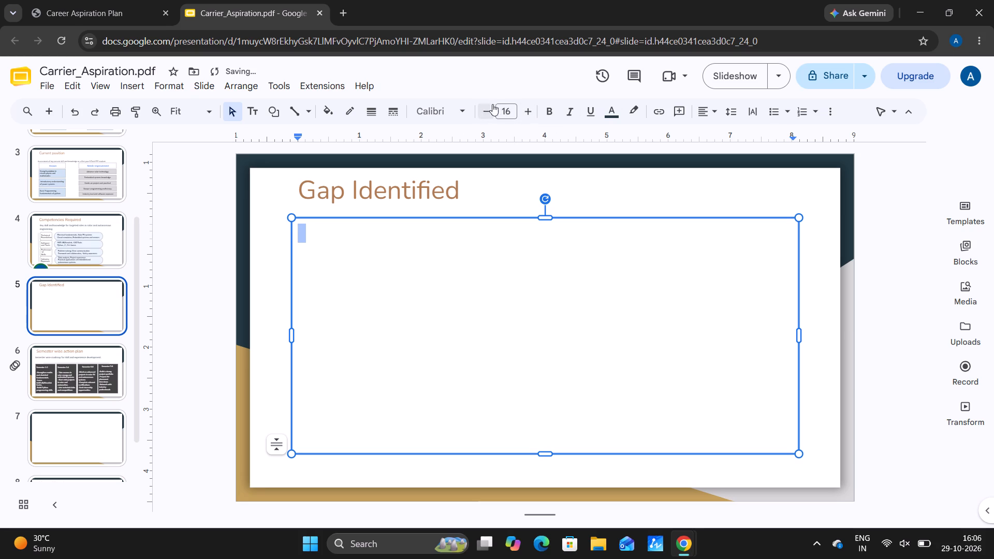
pyautogui.doubleClick(528, 106)
pyautogui.hotkey('ctrl', 'v')
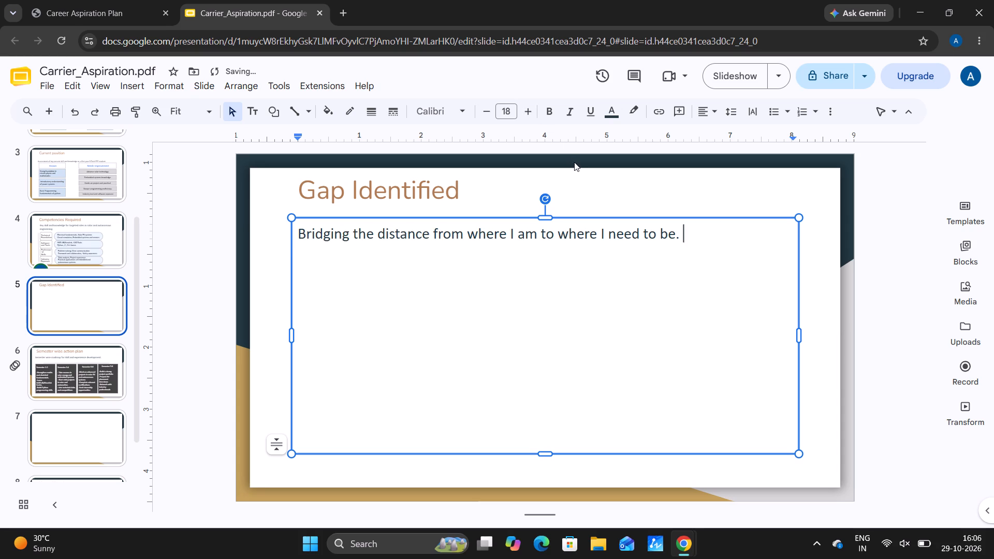
pyautogui.press('Return')
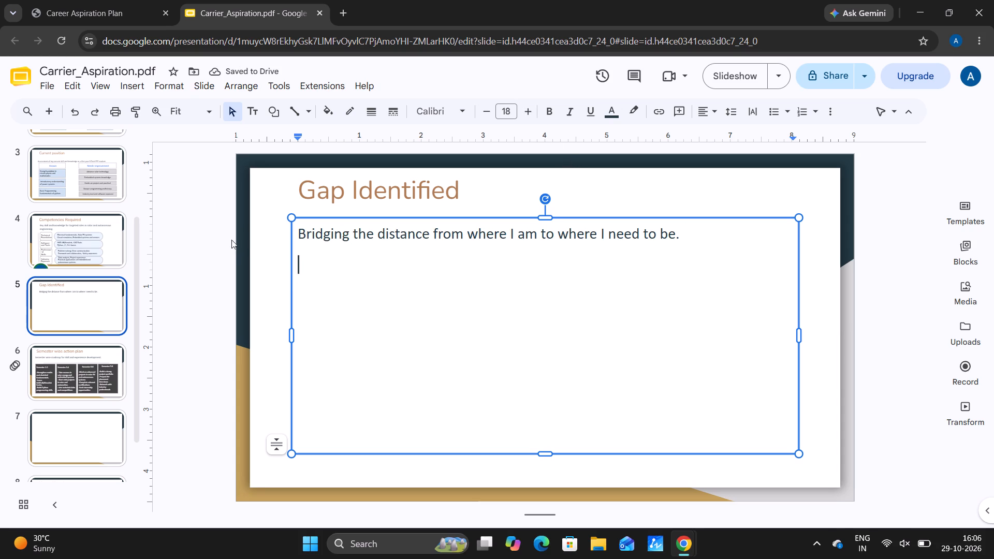
# Draw a rectangle about 2.9 by 2.7 inches below the subtitle on the left half of the Gap Identified slide, following the PDF's box layout.
pyautogui.click(109, 0)
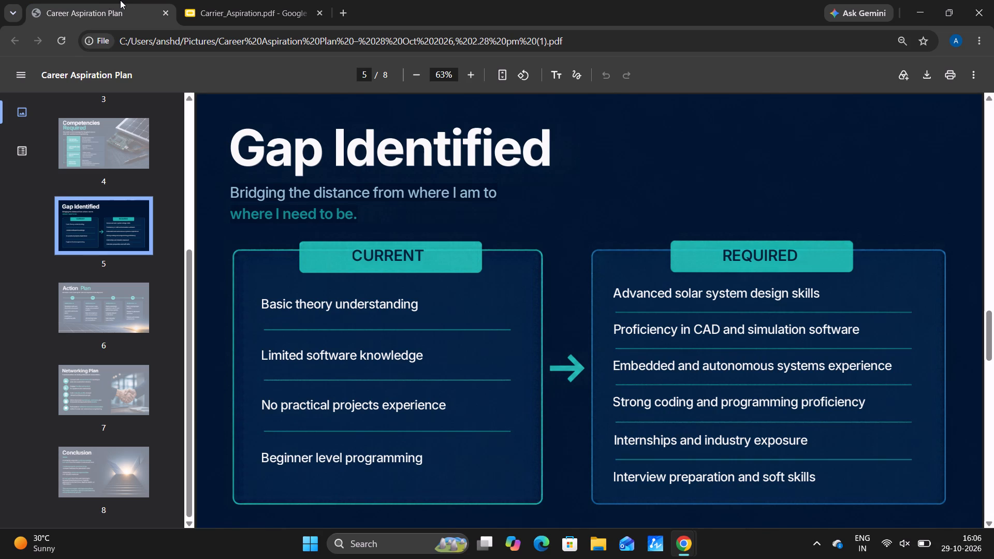
pyautogui.click(224, 13)
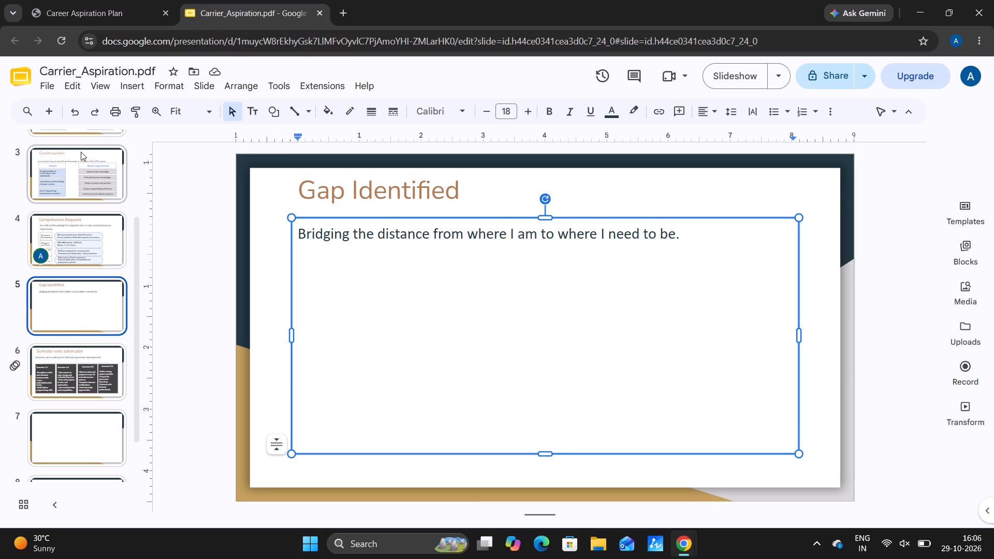
pyautogui.click(133, 87)
pyautogui.scroll(-1, 133, 87)
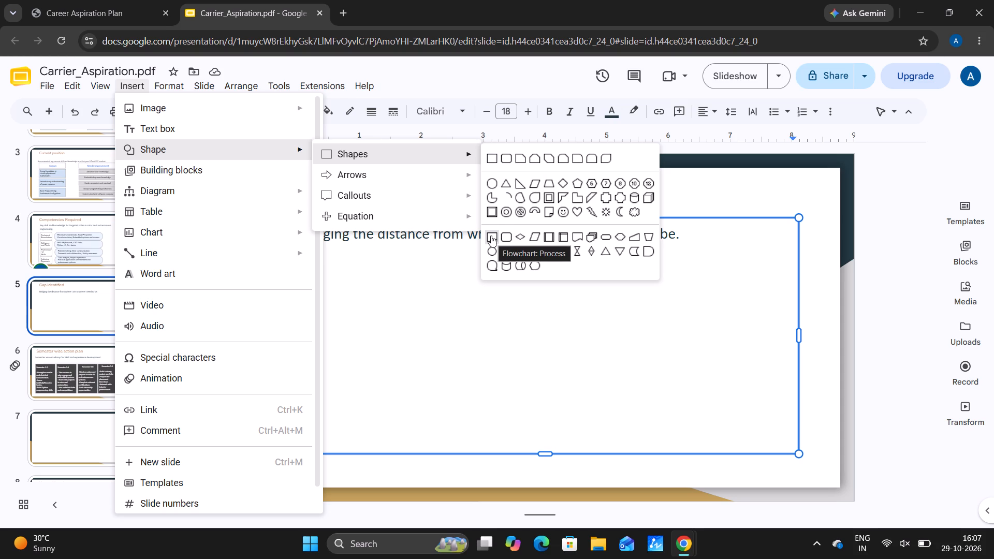
pyautogui.click(493, 156)
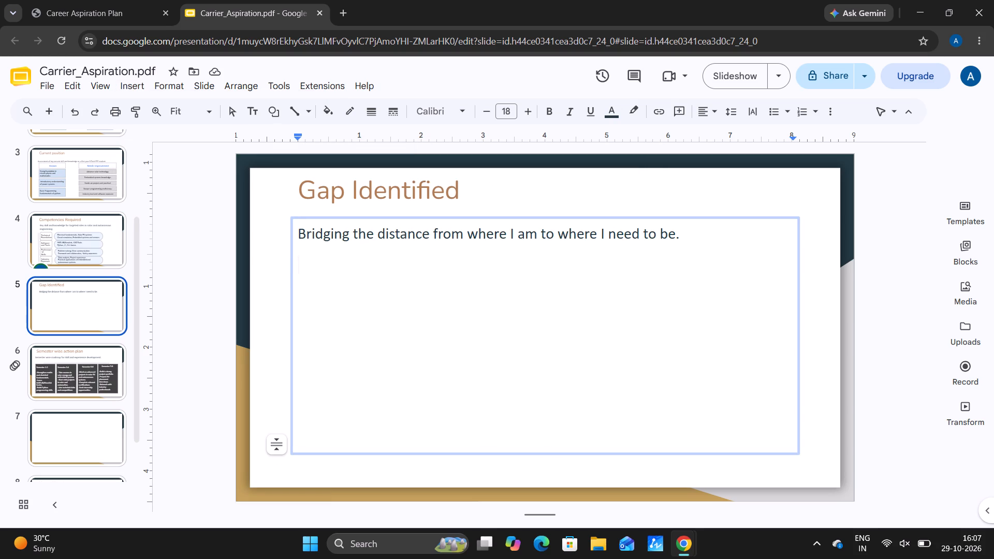
pyautogui.moveTo(333, 286); pyautogui.dragTo(423, 347)
pyautogui.moveTo(423, 347); pyautogui.dragTo(515, 451)
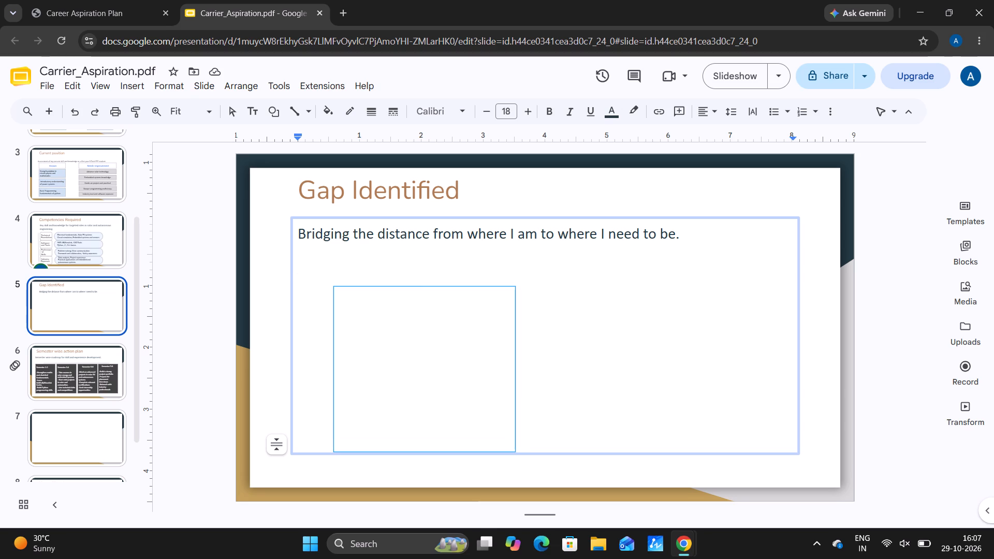
pyautogui.moveTo(515, 451); pyautogui.dragTo(514, 451)
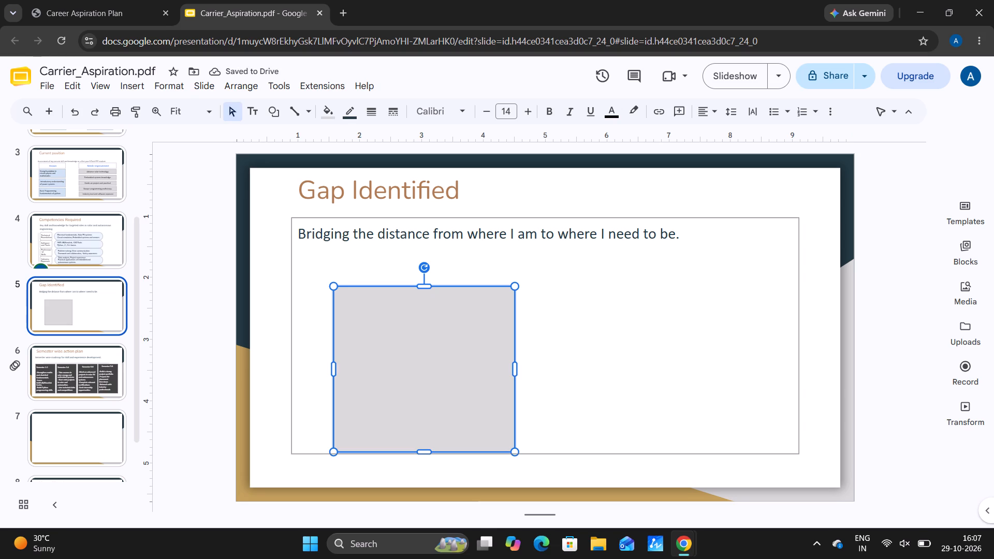
# Duplicate the rectangle and place the copy on the slide's right half, level with the original, matching the PDF's two-box layout.
pyautogui.click(105, 20)
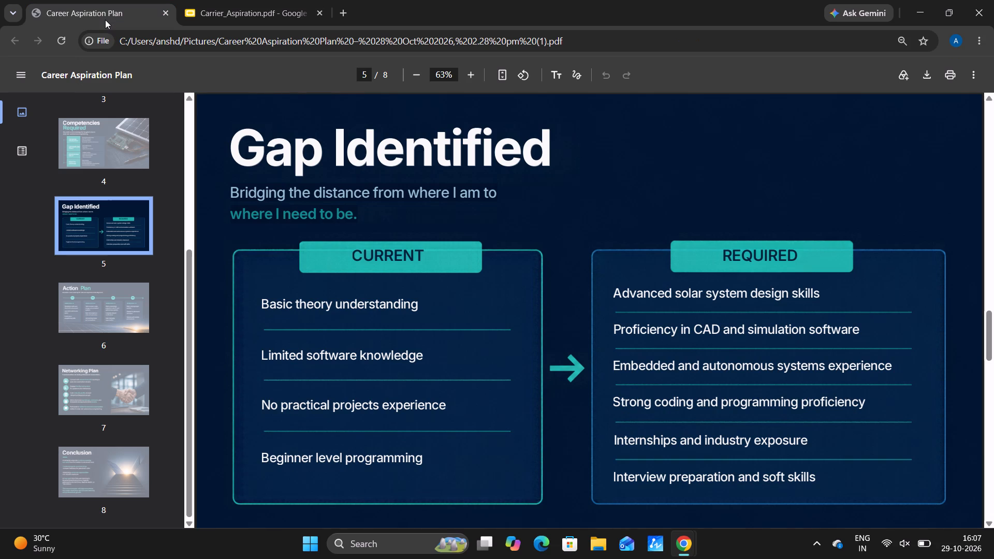
pyautogui.click(215, 0)
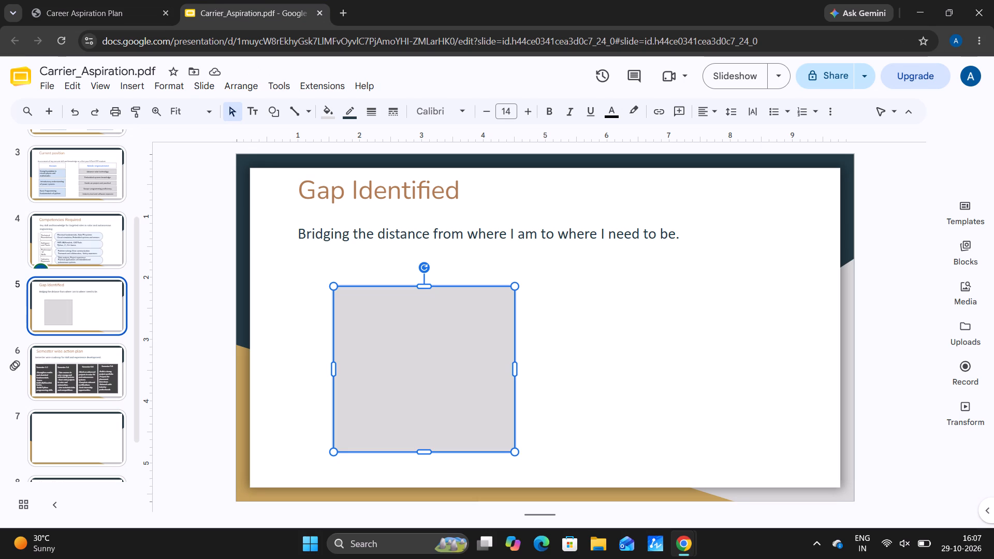
pyautogui.click(557, 291)
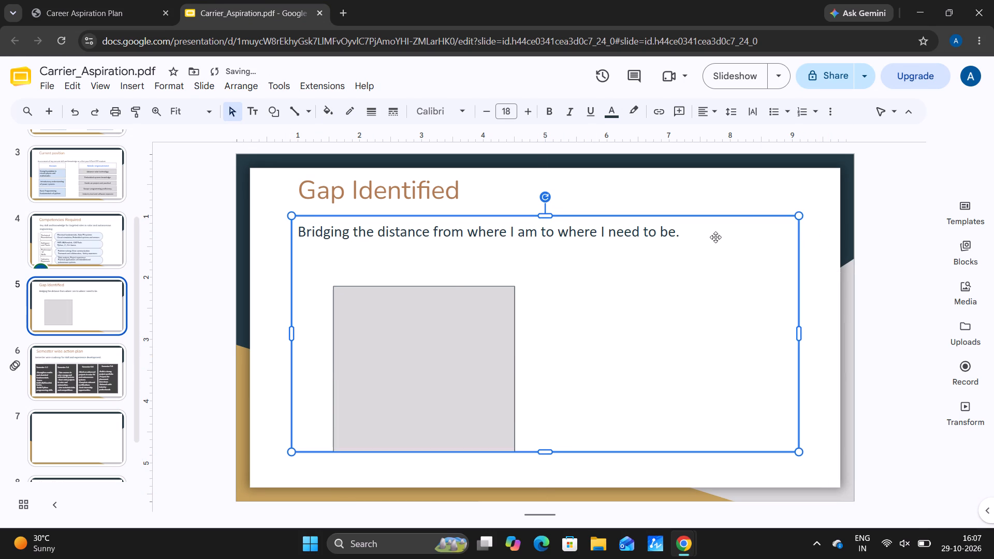
pyautogui.click(409, 393)
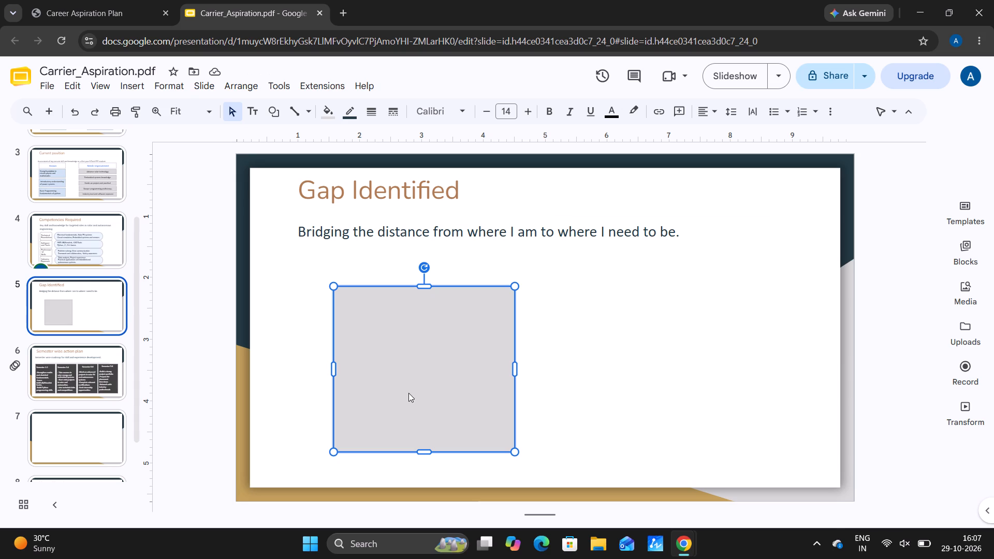
pyautogui.hotkey('ctrl', 'c')
pyautogui.hotkey('ctrl', 'v')
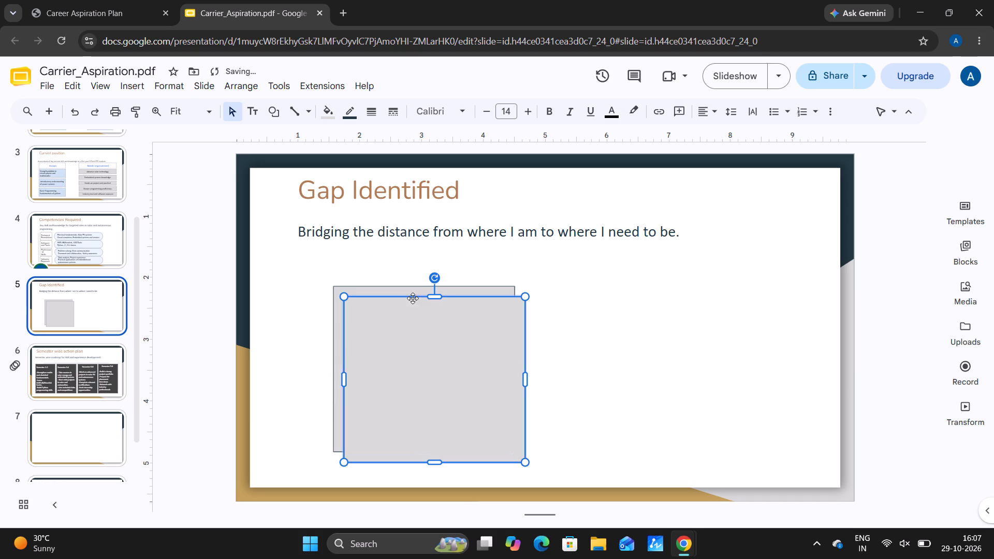
pyautogui.moveTo(454, 296); pyautogui.dragTo(656, 285)
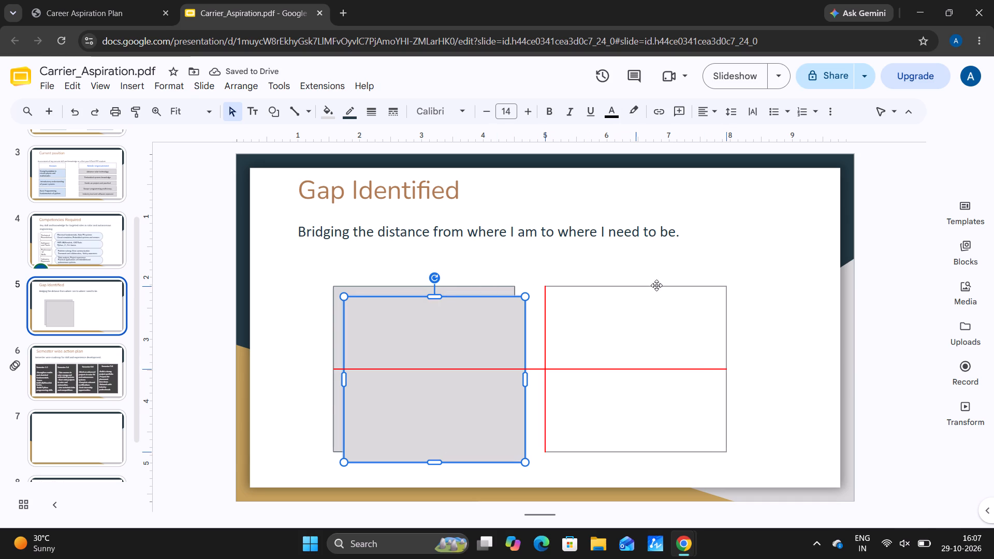
pyautogui.moveTo(656, 285); pyautogui.dragTo(694, 288)
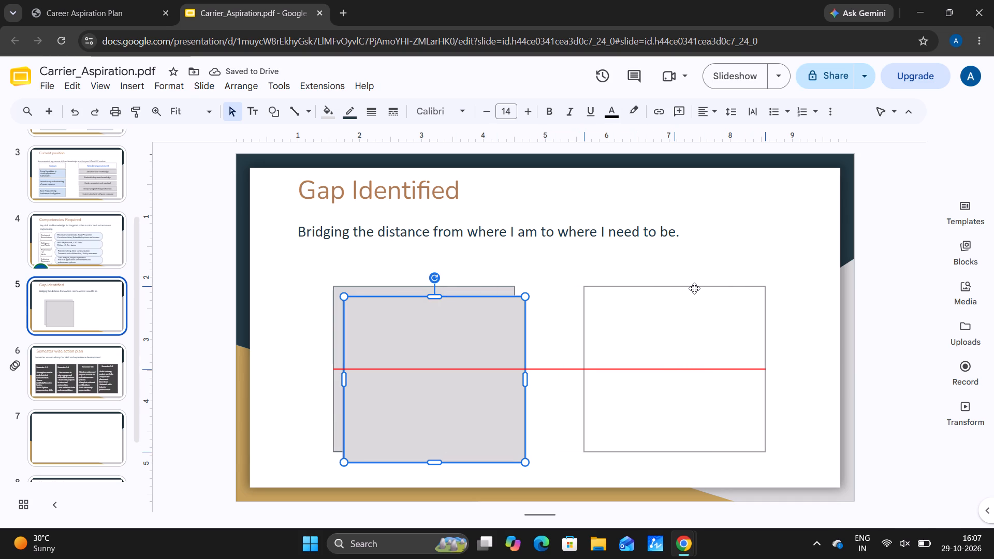
pyautogui.moveTo(694, 288); pyautogui.dragTo(684, 288)
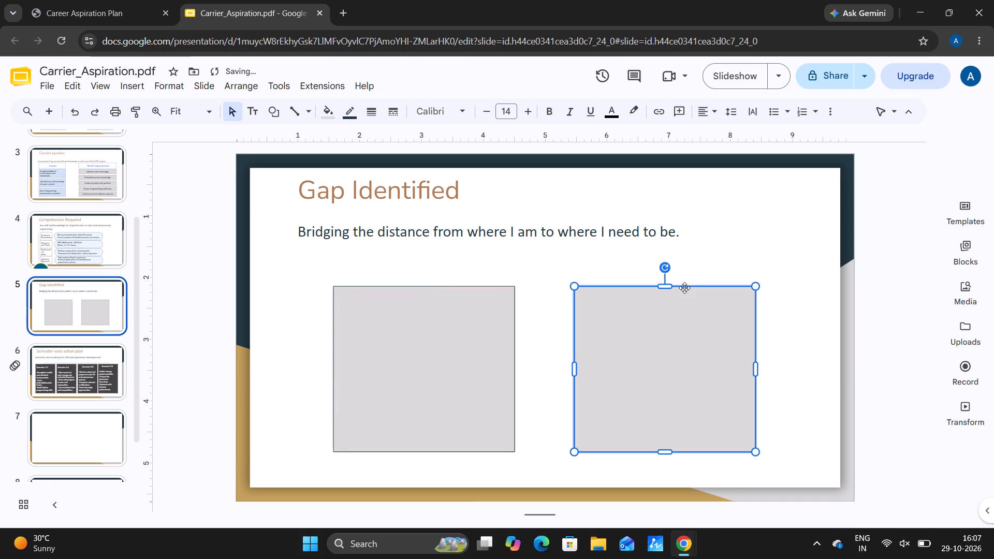
pyautogui.click(852, 187)
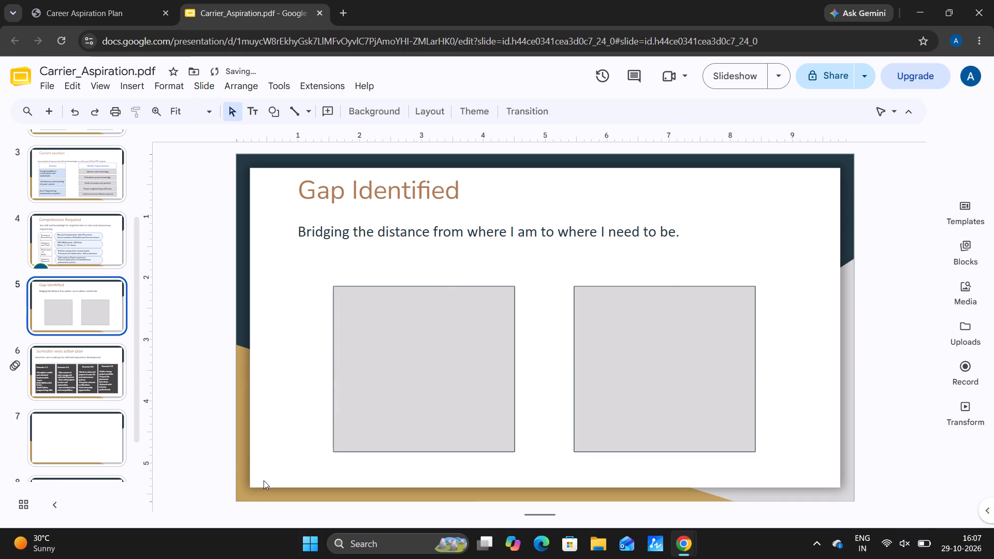
# Select the left rectangle and consult the CURRENT box on the PDF's Gap Identified page.
pyautogui.click(367, 365)
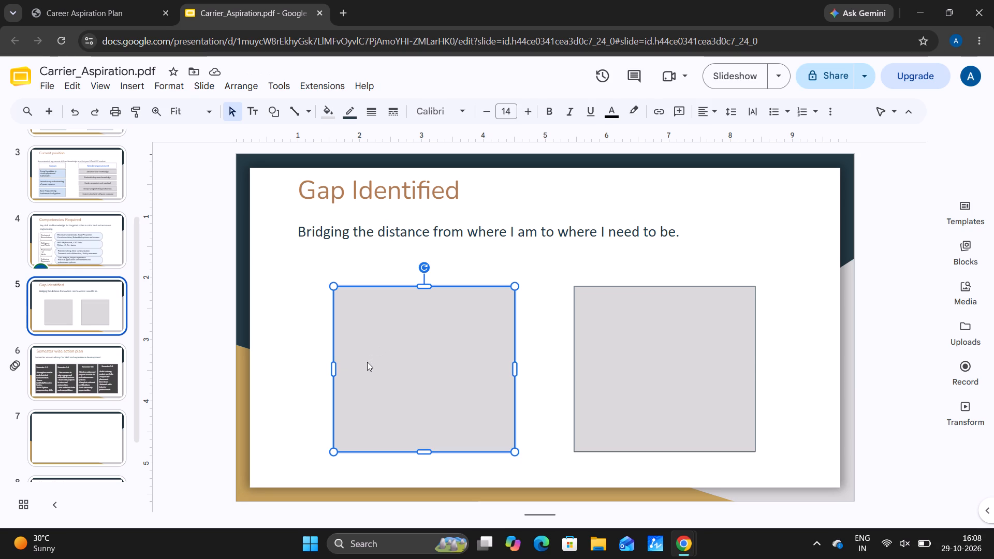
pyautogui.click(367, 362)
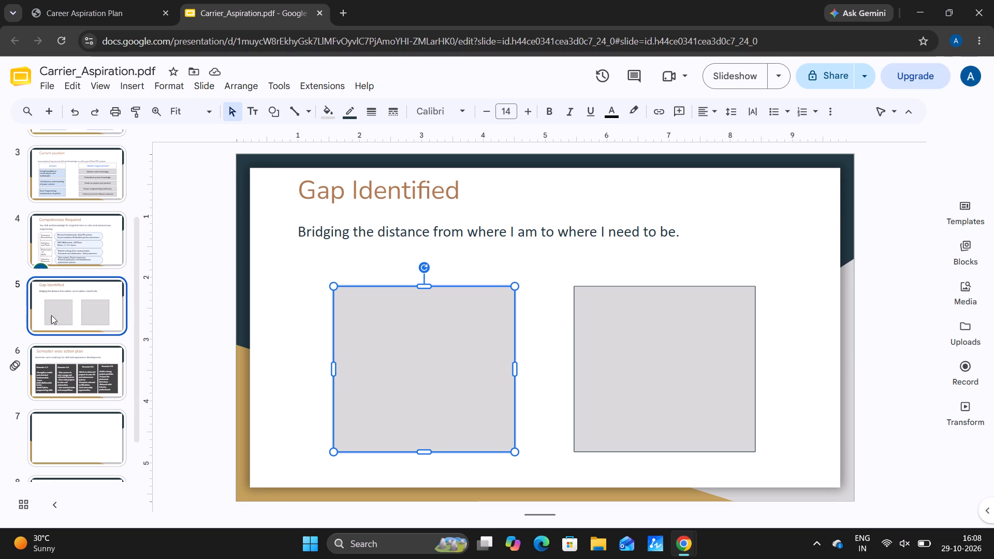
pyautogui.click(58, 11)
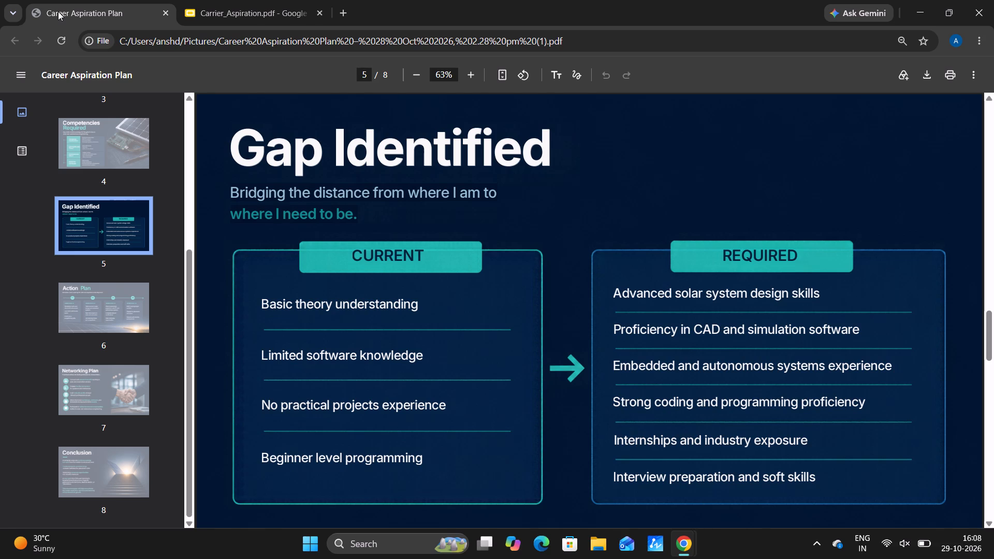
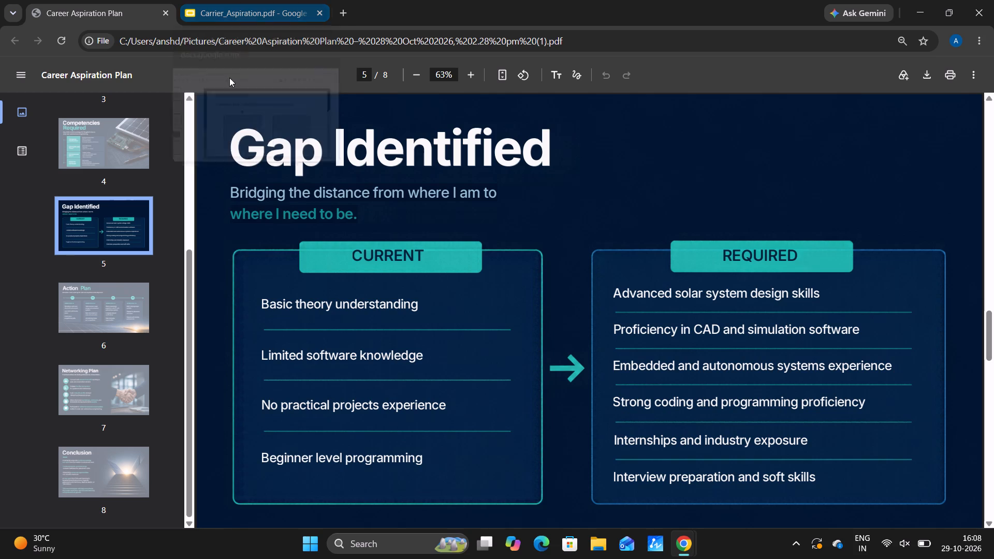
# Widen both rectangles on the Gap Identified slide to about 3.2 inches each by extending their outer edges, keeping their height.
pyautogui.click(252, 12)
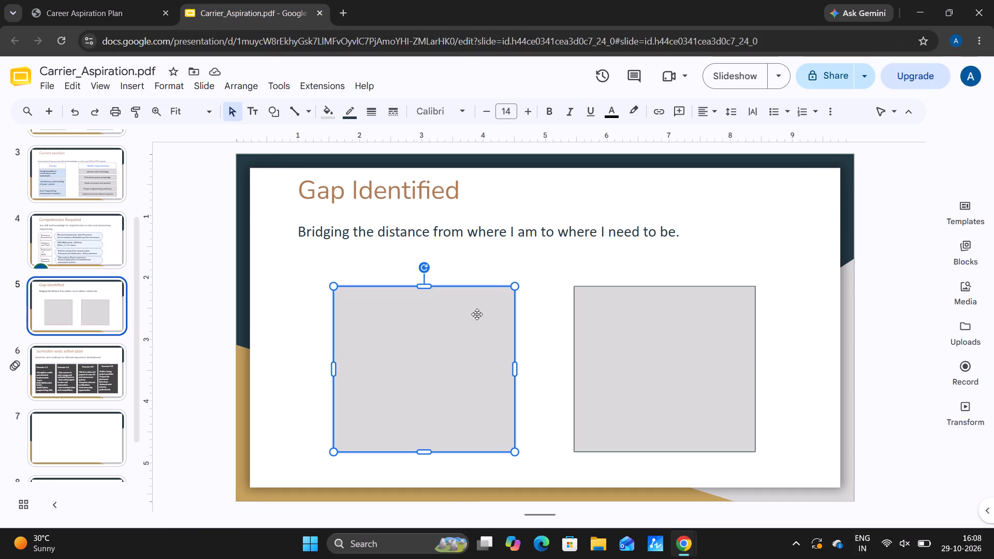
pyautogui.moveTo(333, 373); pyautogui.dragTo(314, 374)
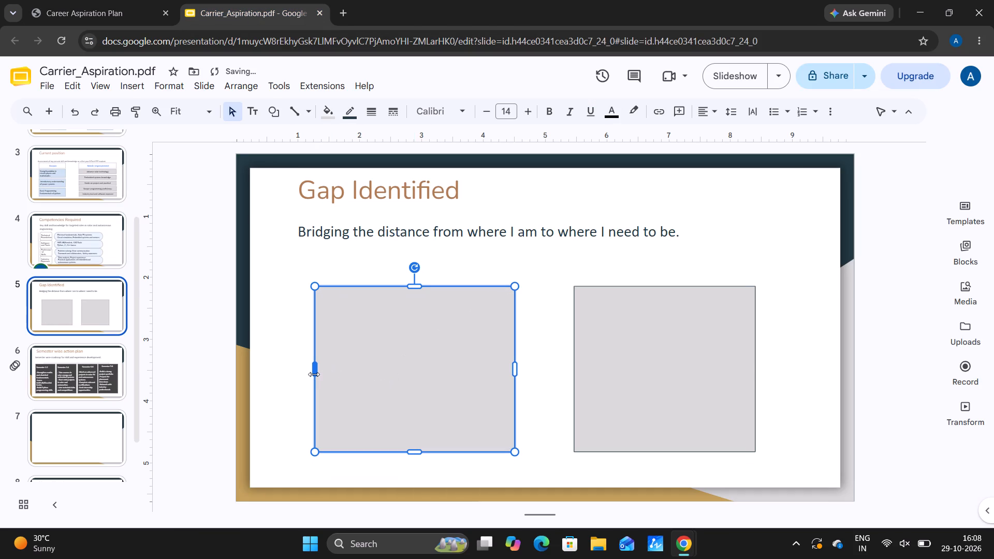
pyautogui.click(707, 326)
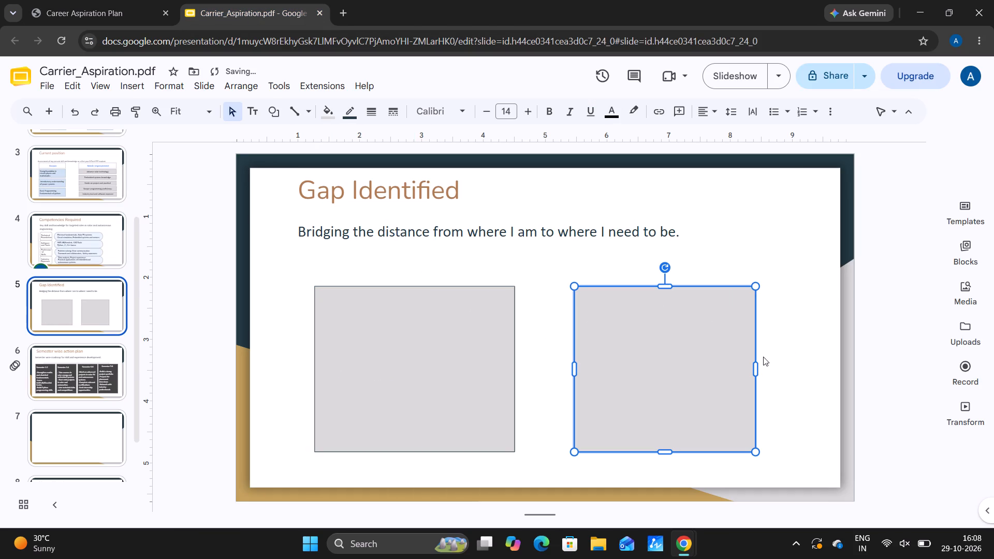
pyautogui.moveTo(754, 365); pyautogui.dragTo(769, 363)
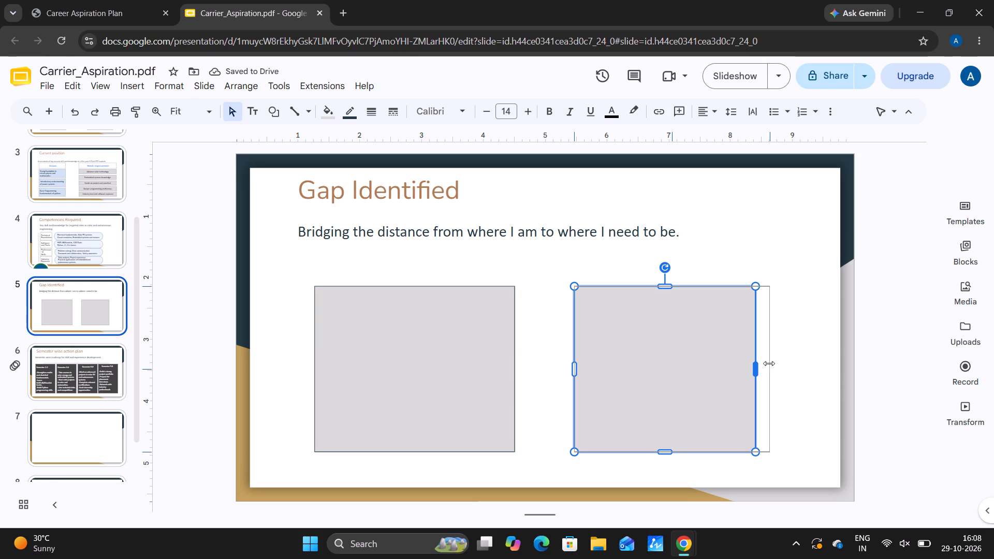
pyautogui.moveTo(769, 363); pyautogui.dragTo(773, 363)
pyautogui.click(845, 357)
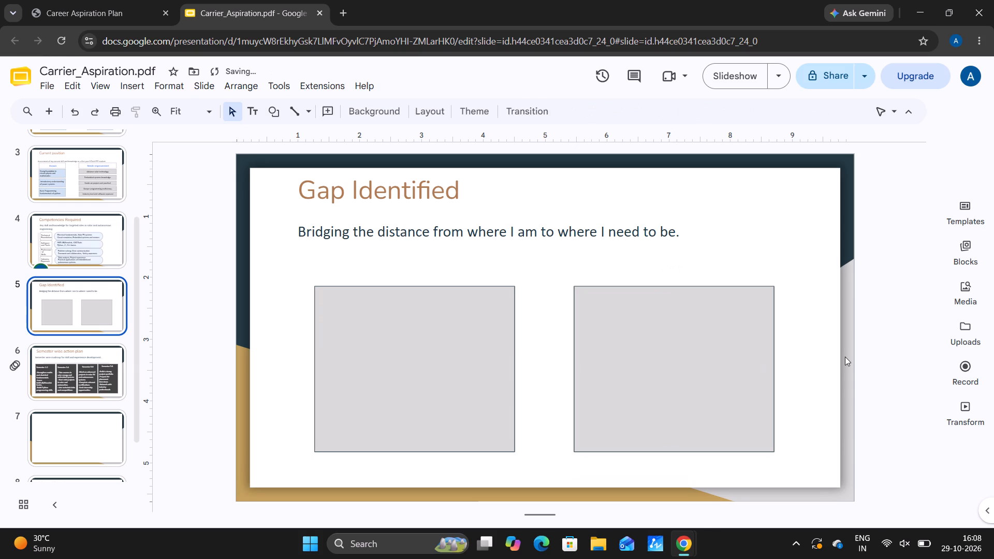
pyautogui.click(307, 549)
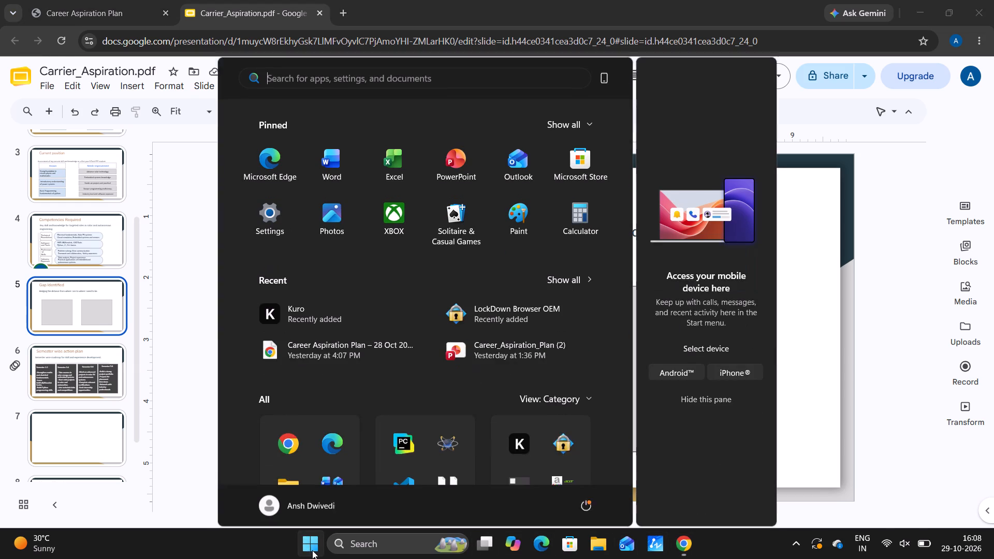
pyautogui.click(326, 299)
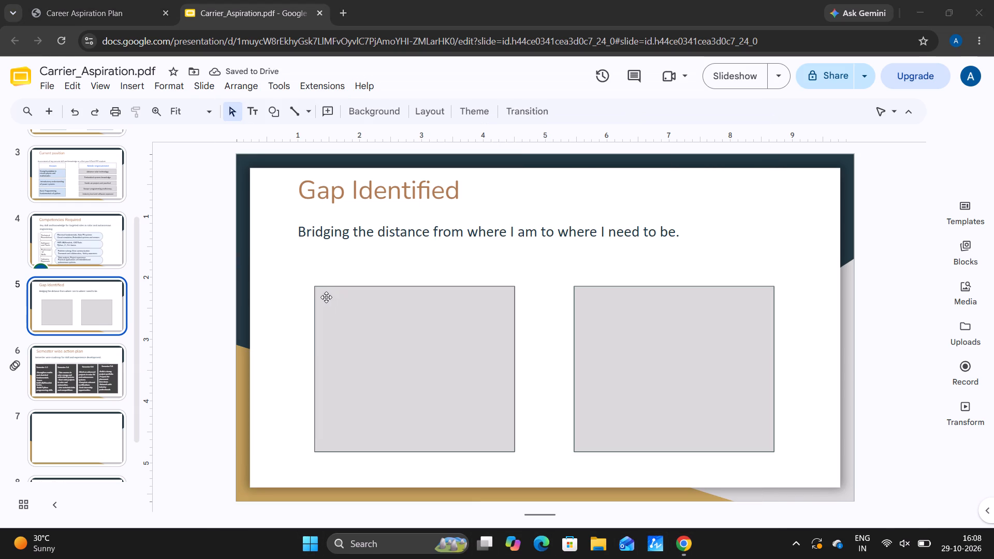
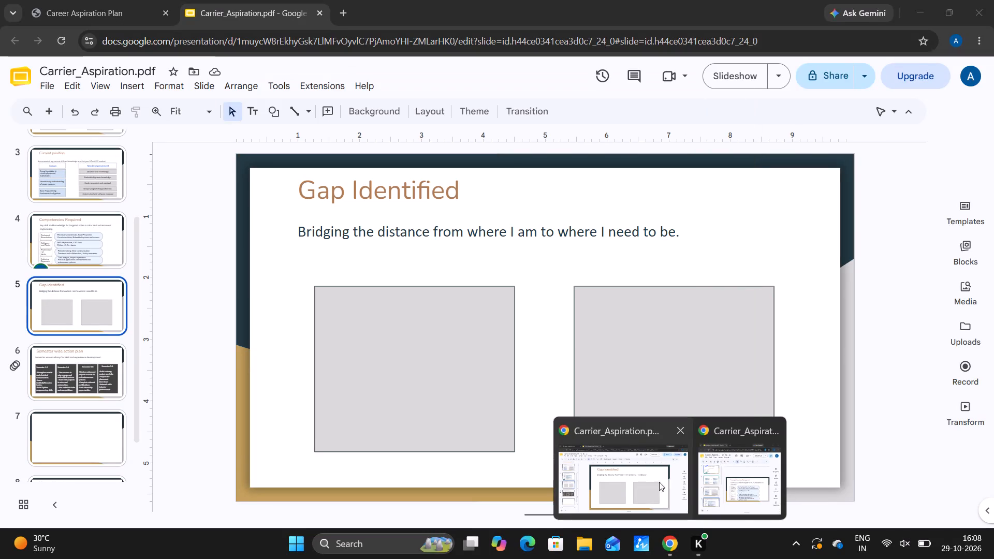
# Examine the Current and Required layout on the Gap Identified page of the Career Aspiration Plan PDF.
pyautogui.click(676, 475)
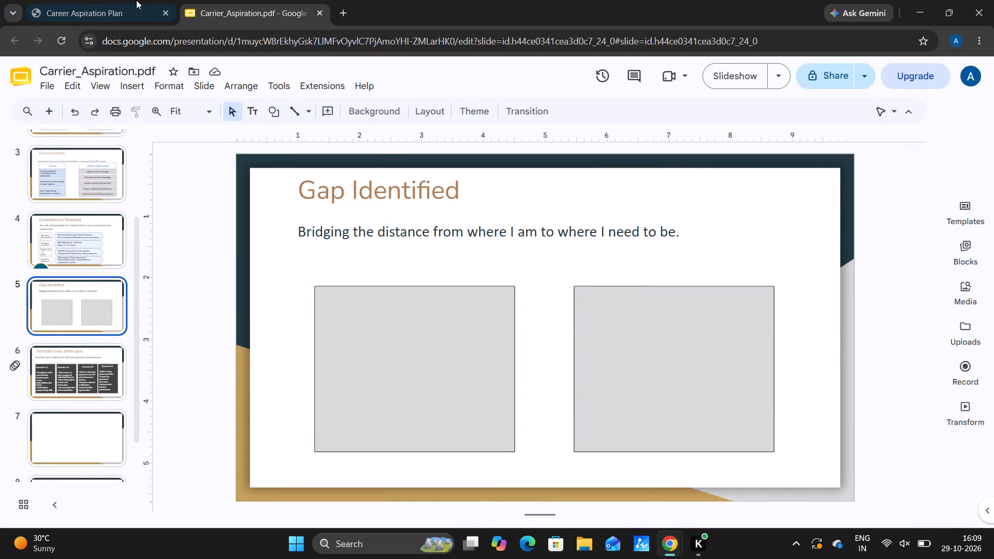
pyautogui.click(123, 3)
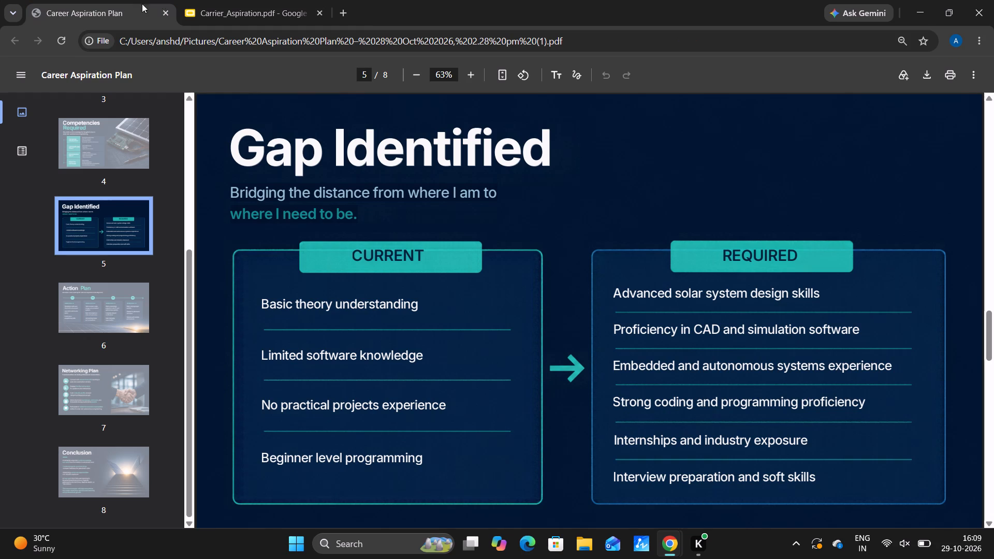
pyautogui.click(193, 2)
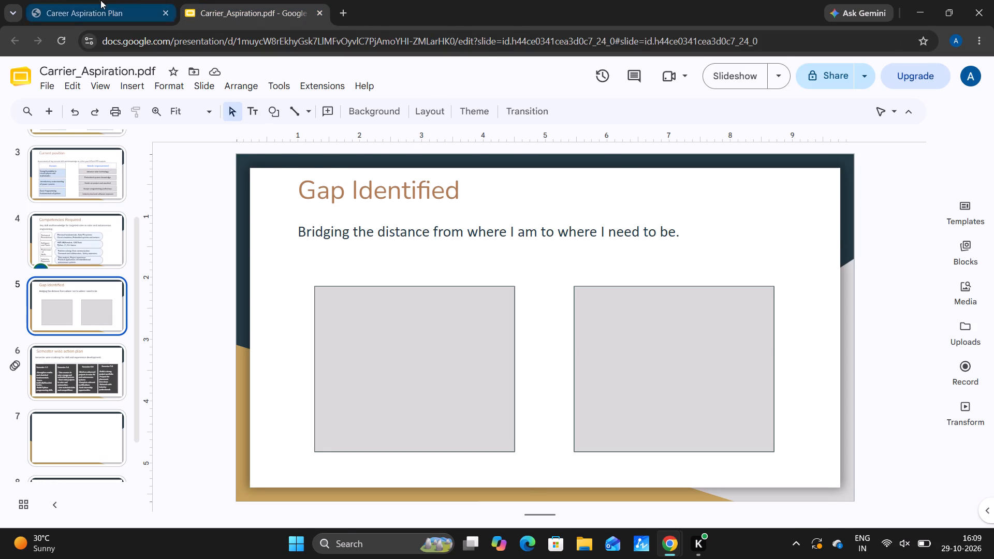
pyautogui.click(91, 0)
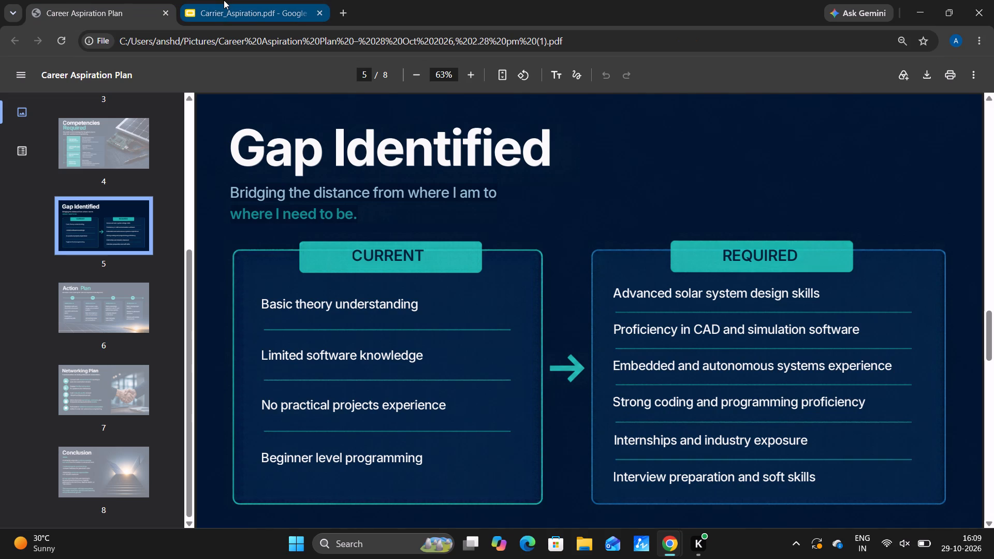
pyautogui.click(224, 0)
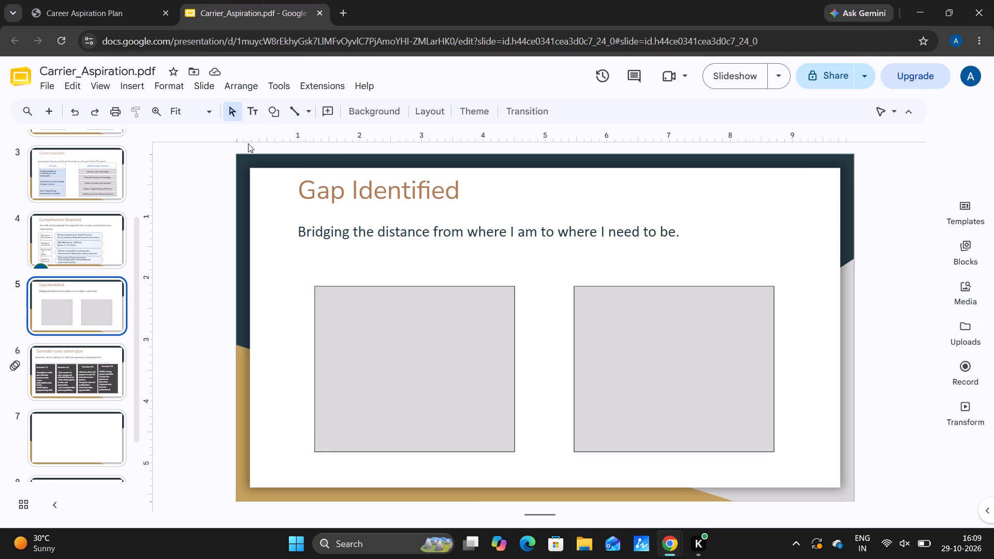
pyautogui.click(271, 111)
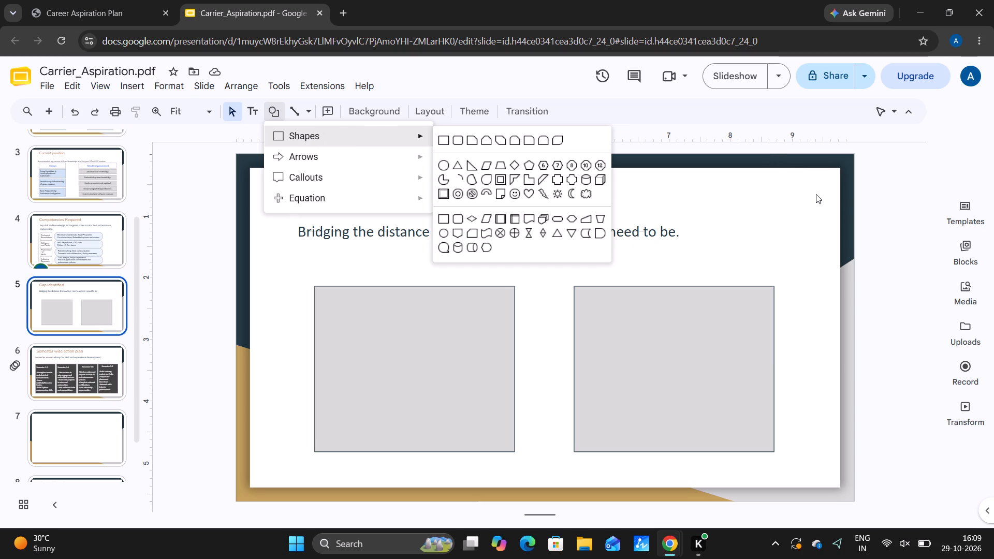
pyautogui.click(842, 198)
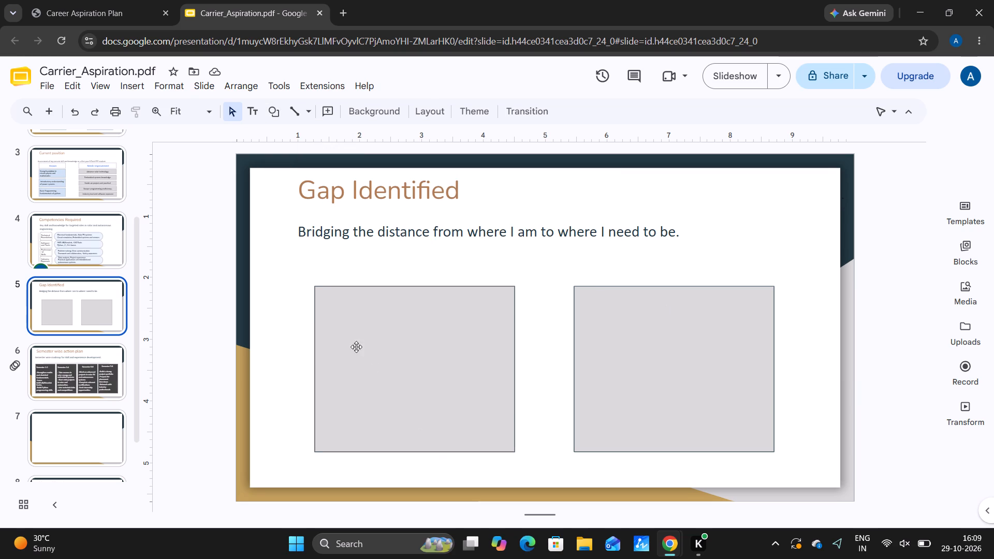
# Fill both rectangles on the Gap Identified slide with the same solid light blue.
pyautogui.click(364, 355)
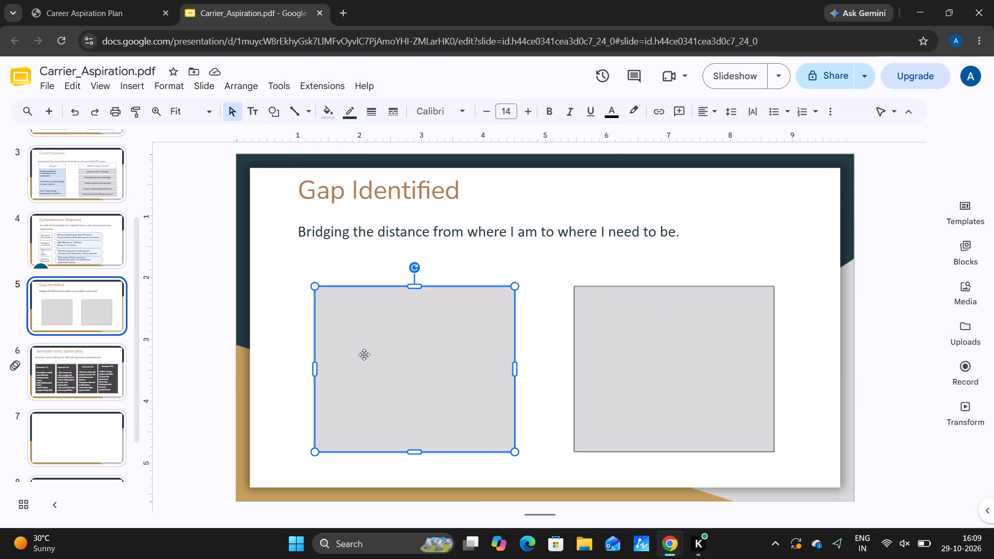
pyautogui.click(330, 112)
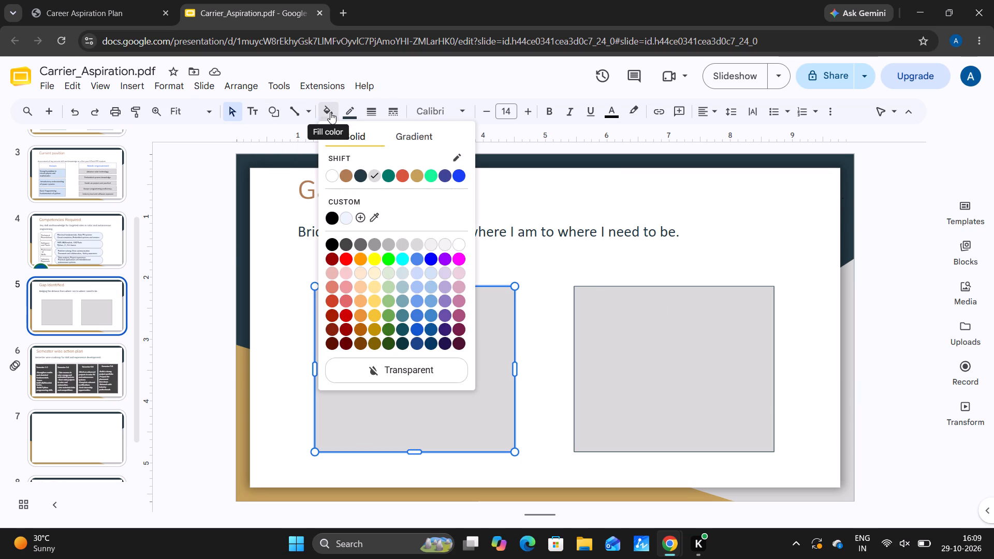
pyautogui.click(432, 273)
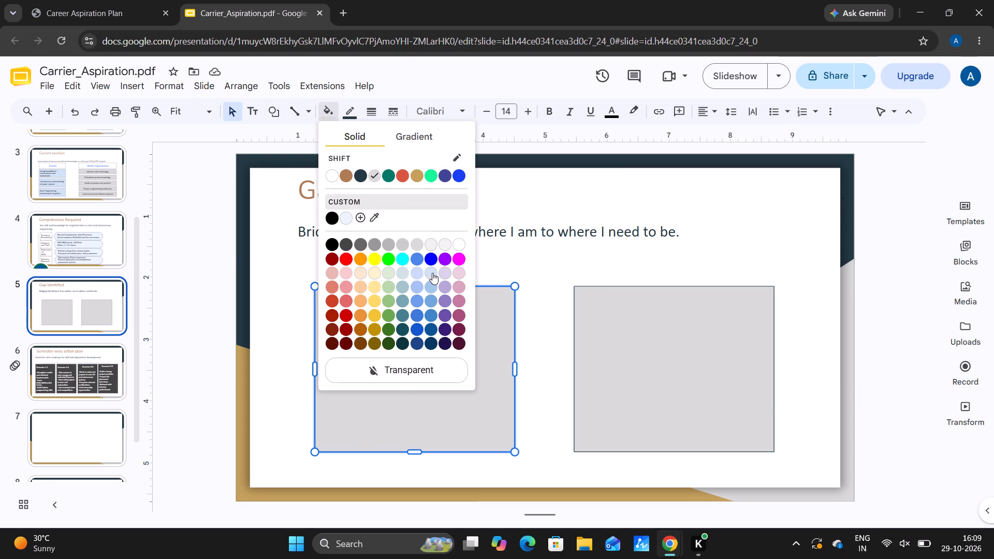
pyautogui.click(609, 317)
pyautogui.click(327, 114)
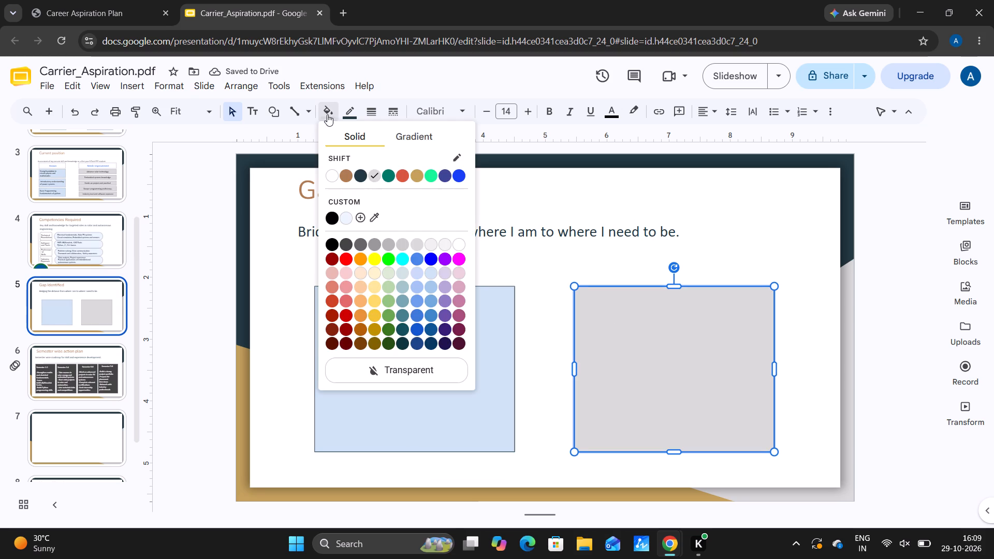
pyautogui.click(434, 273)
pyautogui.click(826, 202)
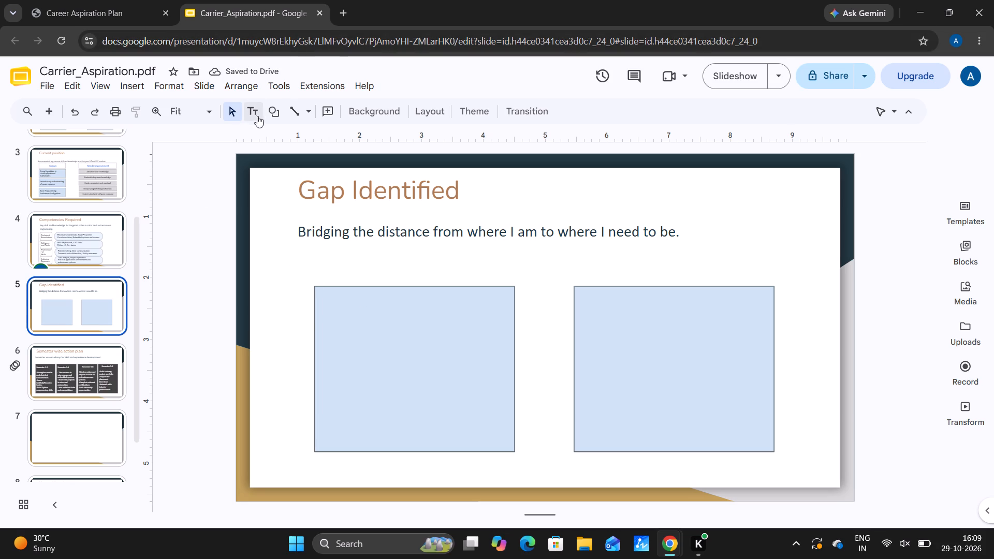
# Draw a pill-shaped flowchart terminator about 2.4 by 0.5 inches and place it roughly centred above the left rectangle, just under the subtitle.
pyautogui.click(277, 119)
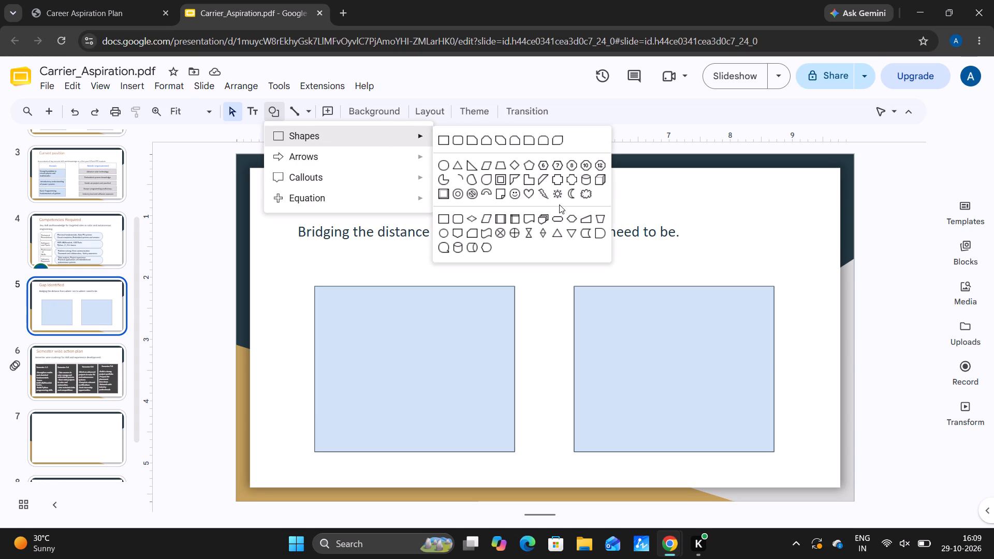
pyautogui.click(558, 219)
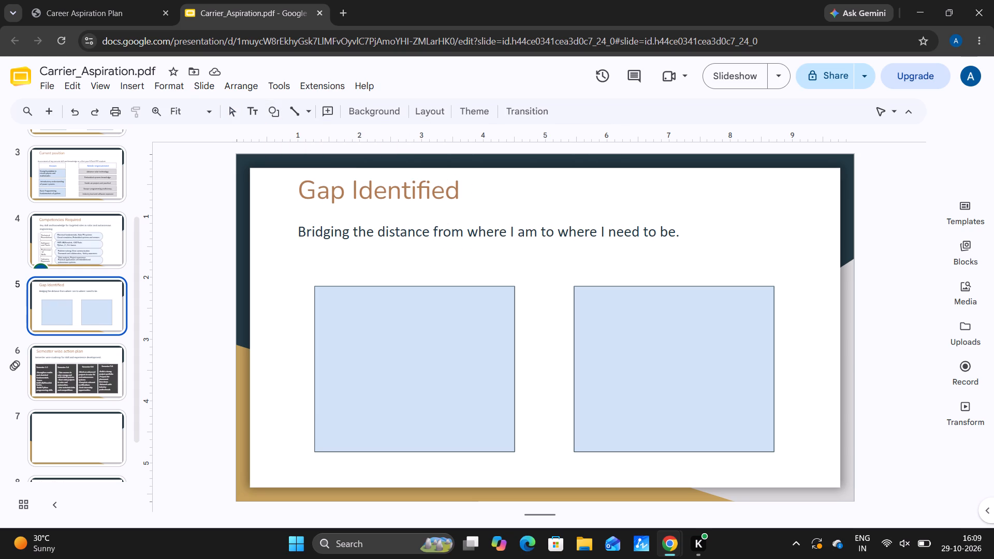
pyautogui.moveTo(319, 250); pyautogui.dragTo(329, 256)
pyautogui.moveTo(329, 256); pyautogui.dragTo(463, 277)
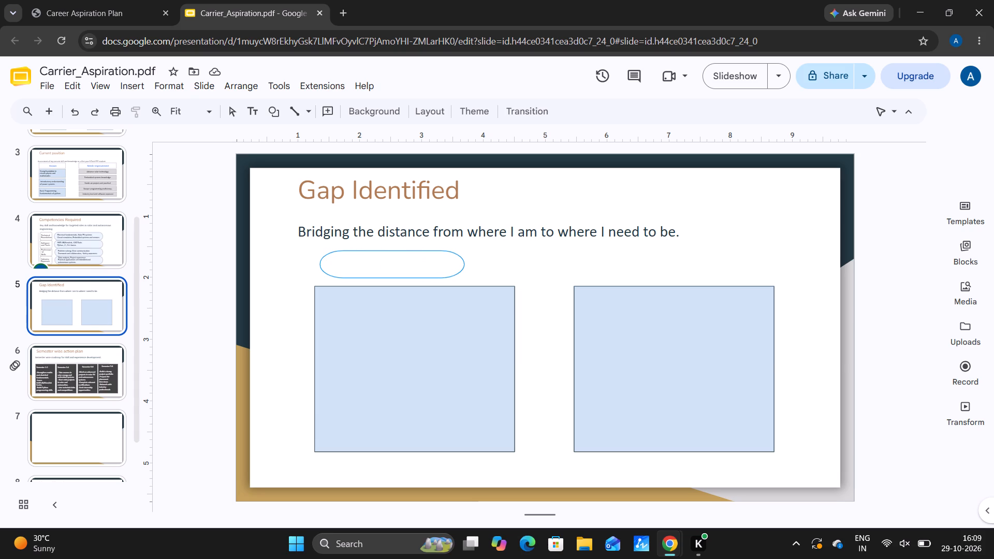
pyautogui.moveTo(463, 277); pyautogui.dragTo(465, 283)
pyautogui.click(465, 283)
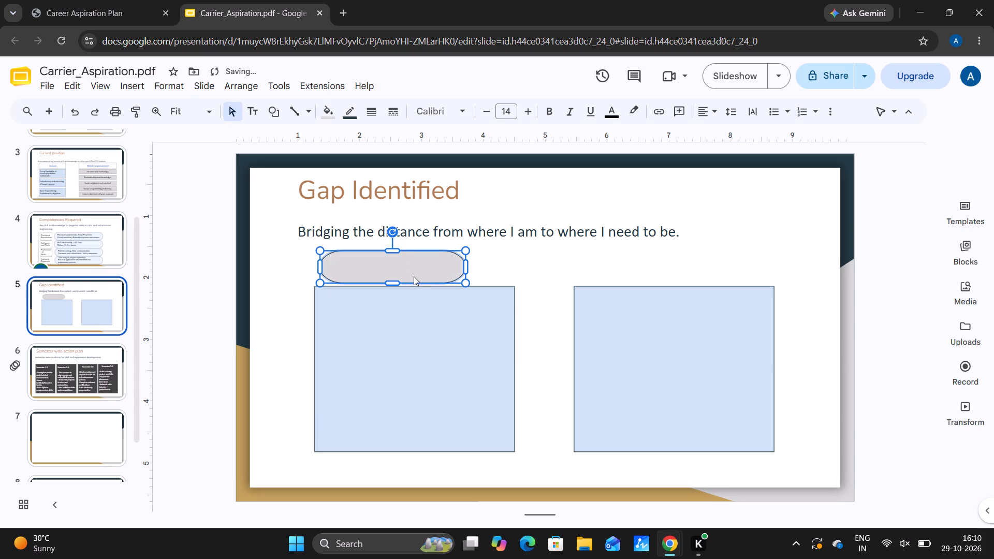
pyautogui.click(417, 283)
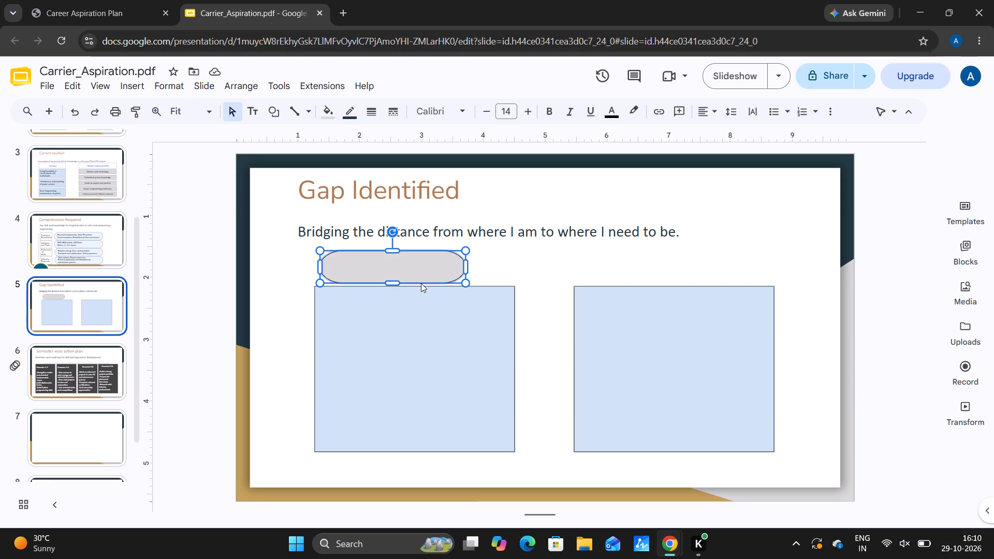
pyautogui.click(415, 292)
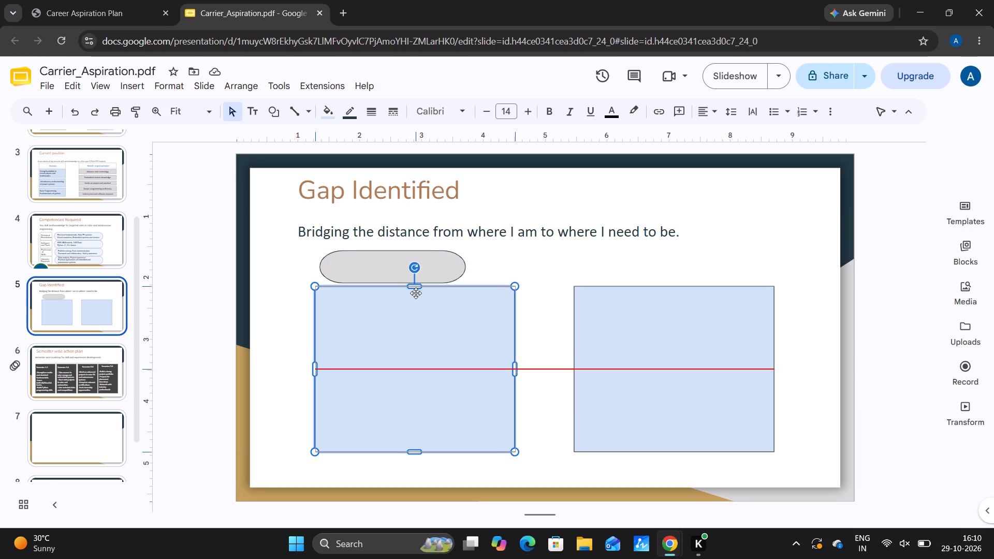
pyautogui.click(412, 261)
pyautogui.moveTo(412, 261); pyautogui.dragTo(422, 259)
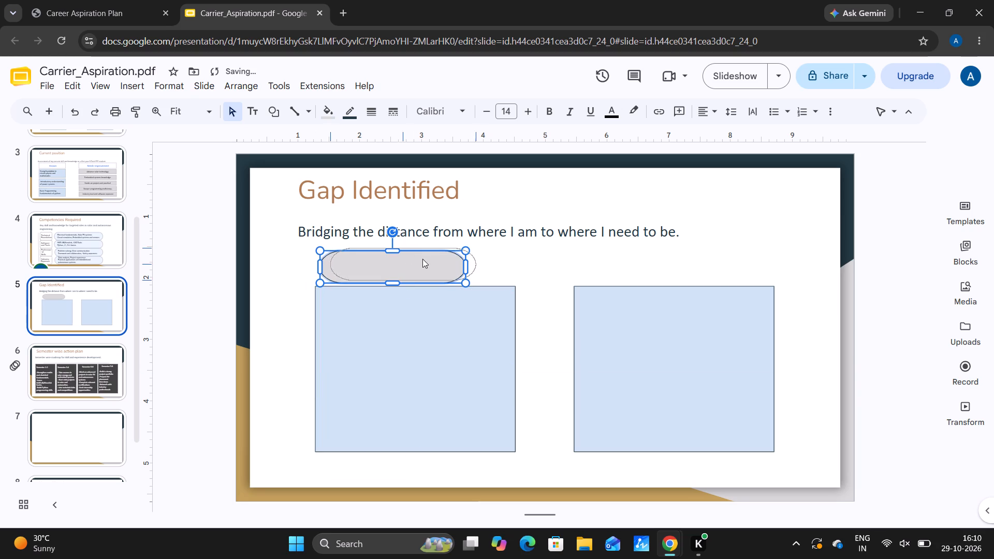
pyautogui.moveTo(422, 259); pyautogui.dragTo(431, 257)
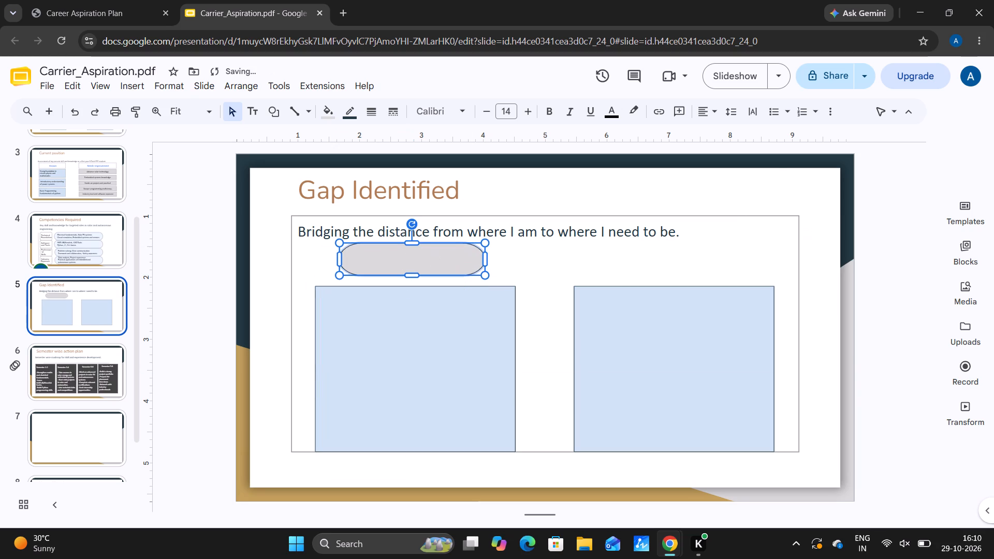
pyautogui.click(804, 200)
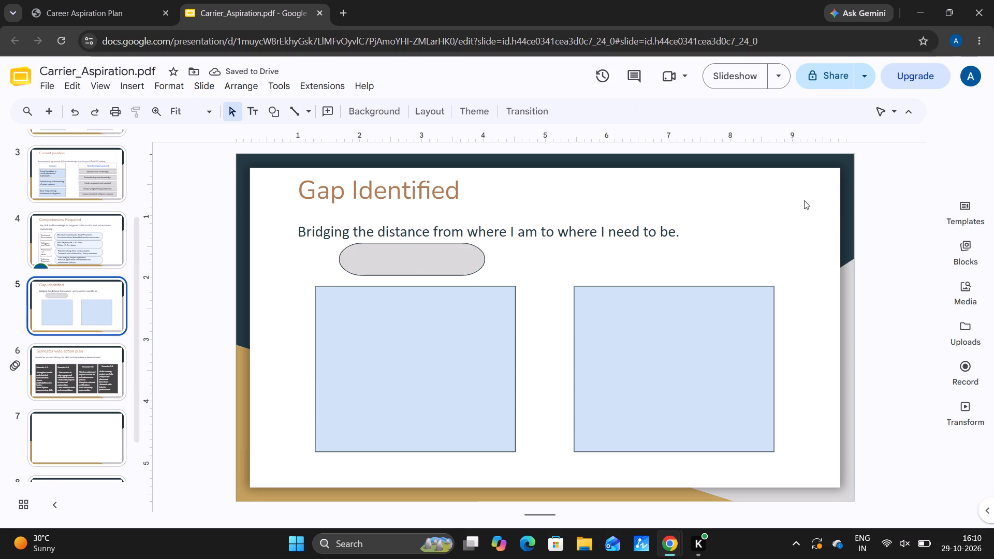
# Lower both blue rectangles by about 0.3 inches, keeping their top edges level with each other.
pyautogui.click(405, 423)
pyautogui.click(405, 423)
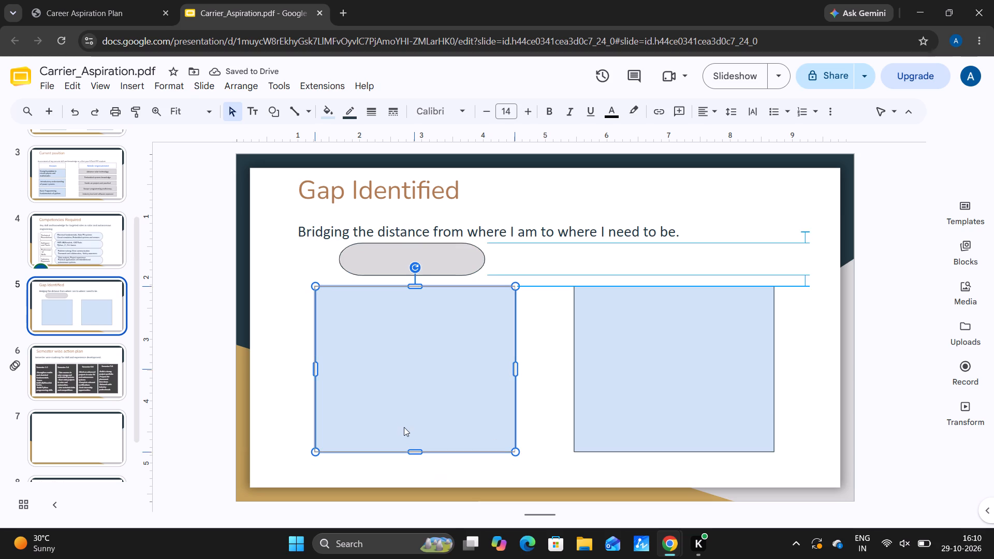
pyautogui.moveTo(403, 431); pyautogui.dragTo(398, 444)
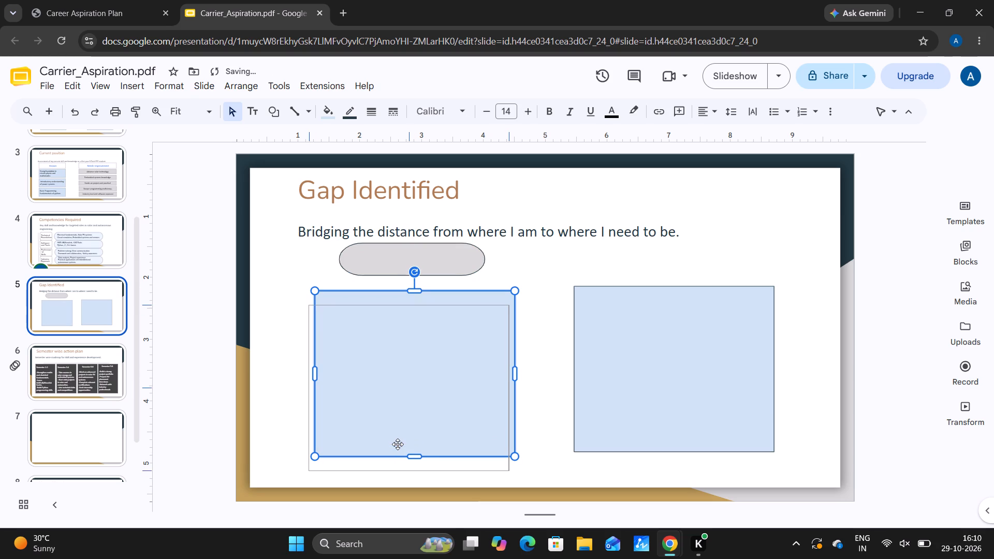
pyautogui.moveTo(398, 444); pyautogui.dragTo(398, 443)
pyautogui.moveTo(708, 384); pyautogui.dragTo(712, 399)
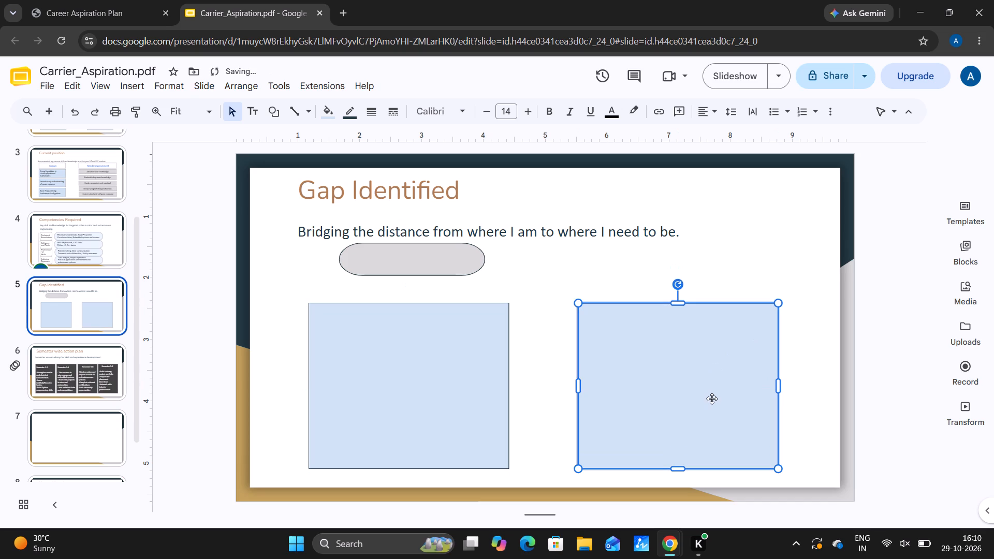
# Move the pill down to just above the left rectangle and extend both its ends to the rectangle's full width, about 3.2 inches.
pyautogui.moveTo(435, 264); pyautogui.dragTo(428, 275)
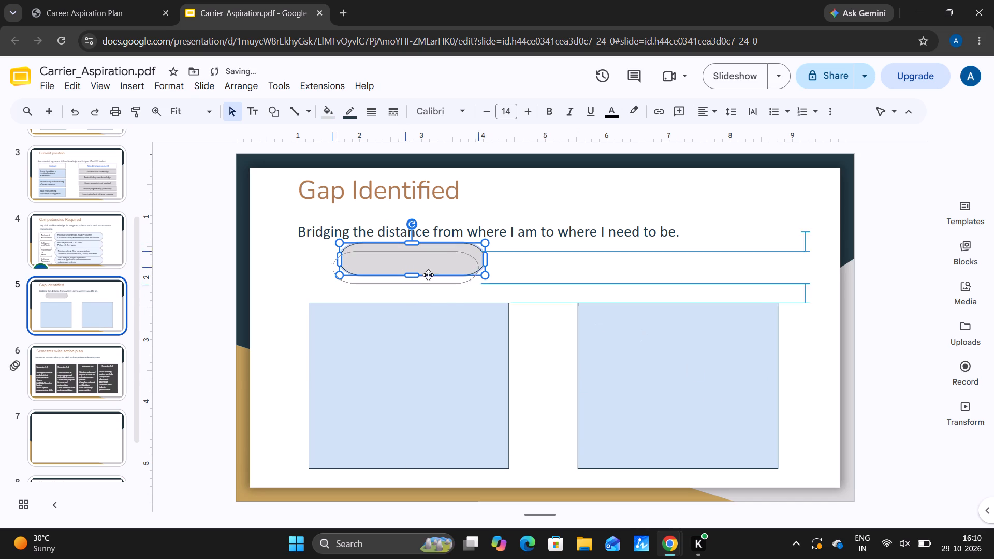
pyautogui.moveTo(428, 275); pyautogui.dragTo(433, 287)
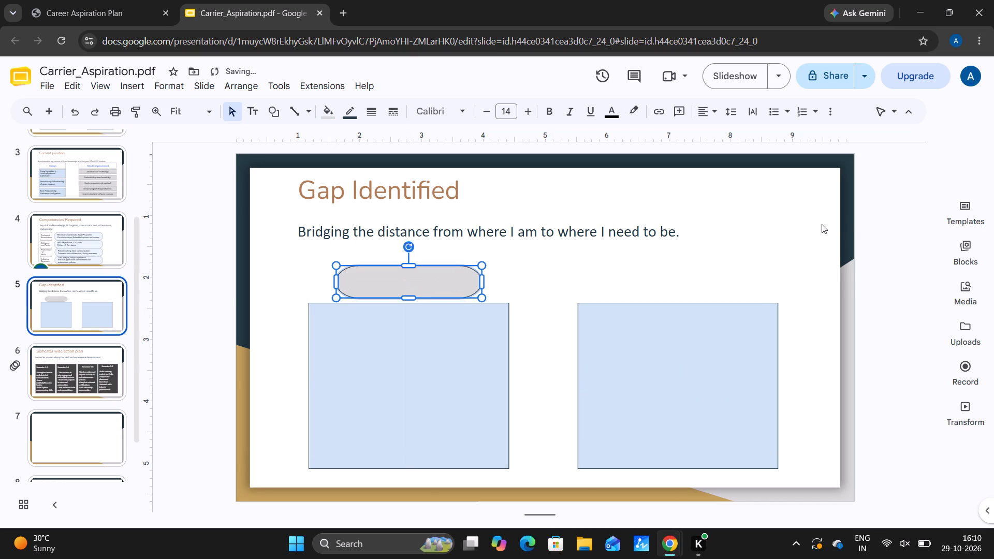
pyautogui.click(822, 225)
pyautogui.click(406, 277)
pyautogui.moveTo(481, 286); pyautogui.dragTo(502, 288)
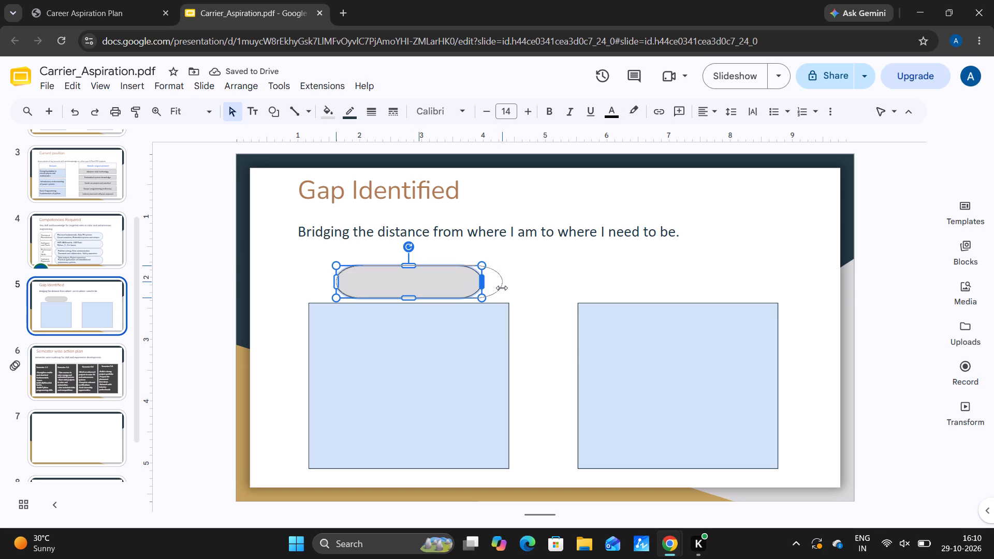
pyautogui.moveTo(502, 288); pyautogui.dragTo(506, 288)
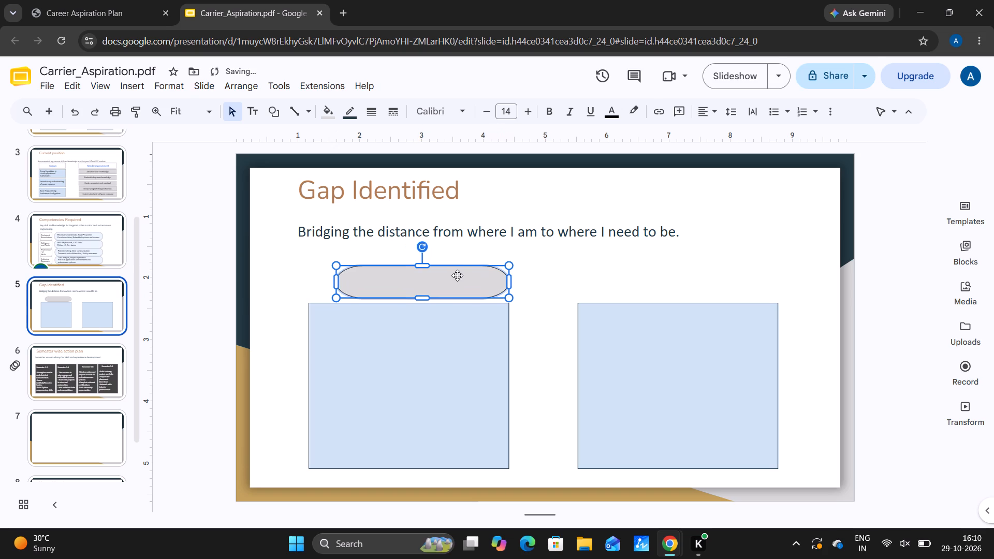
pyautogui.moveTo(339, 283); pyautogui.dragTo(318, 282)
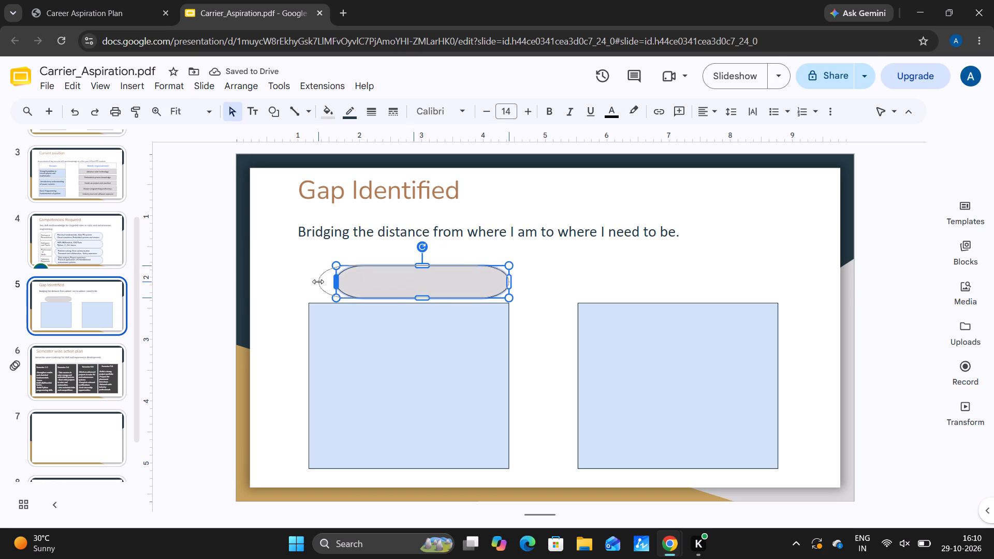
pyautogui.moveTo(318, 282); pyautogui.dragTo(310, 283)
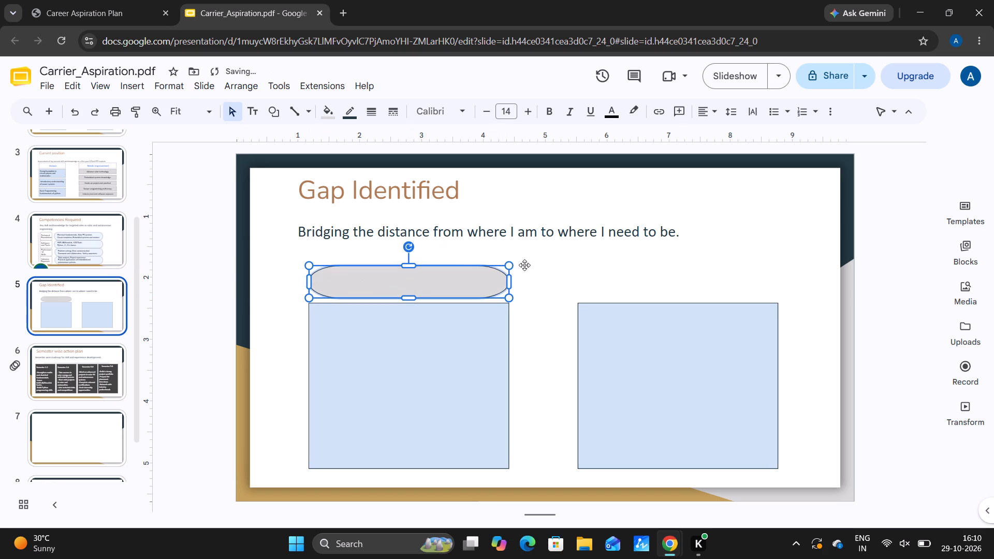
# Delete the pill-shaped header above the left blue rectangle.
pyautogui.click(570, 260)
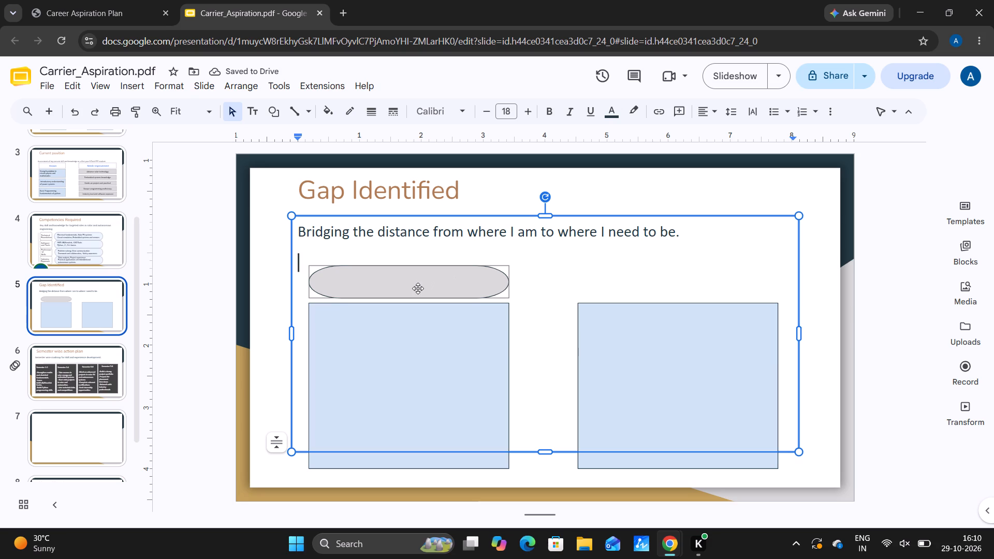
pyautogui.rightClick(418, 289)
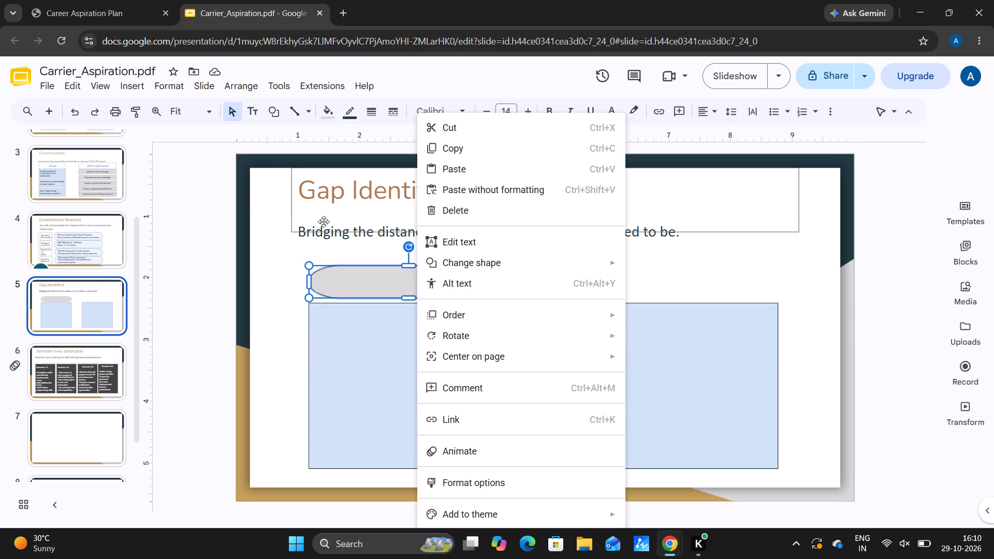
pyautogui.click(483, 212)
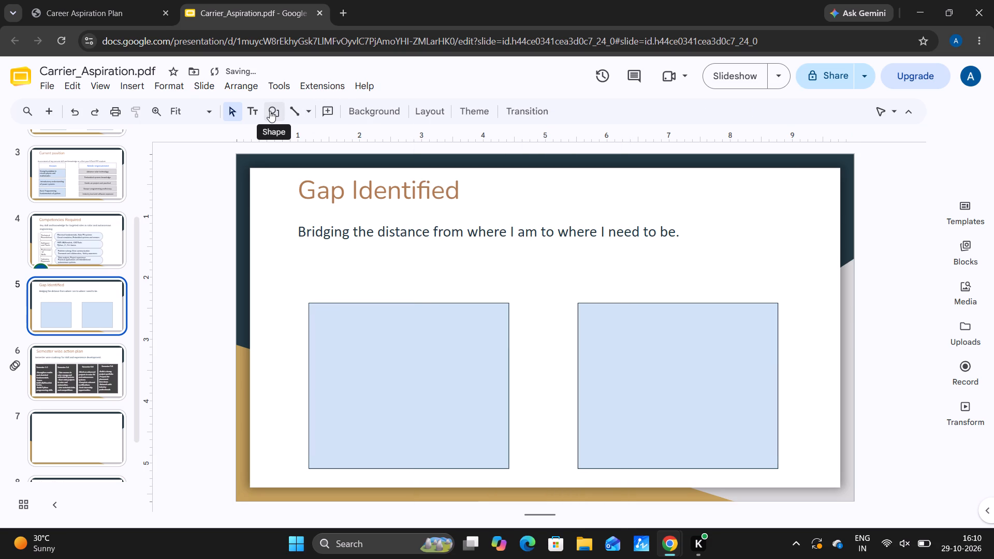
# Draw a plain header rectangle about 3.2 by 0.6 inches between the subtitle and the left blue rectangle.
pyautogui.click(270, 111)
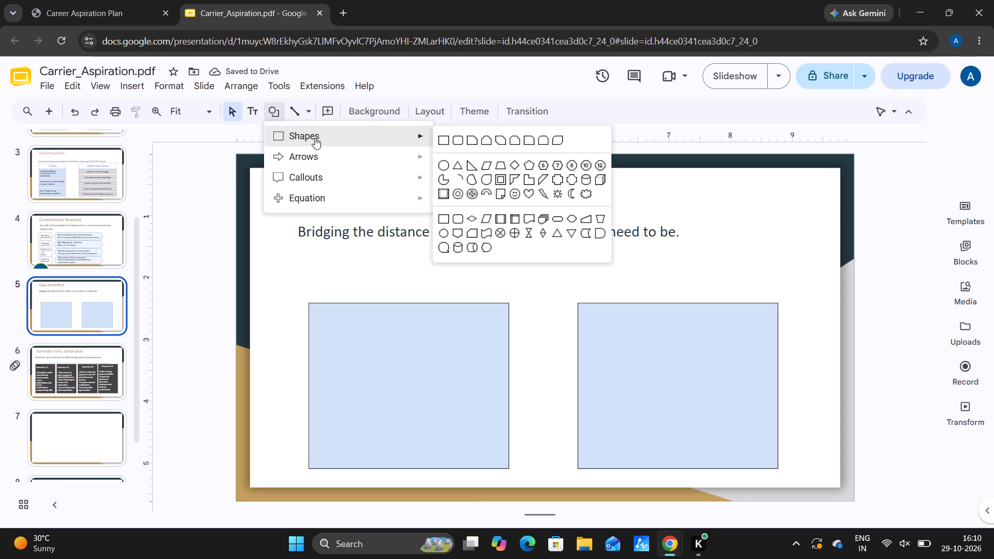
pyautogui.click(437, 135)
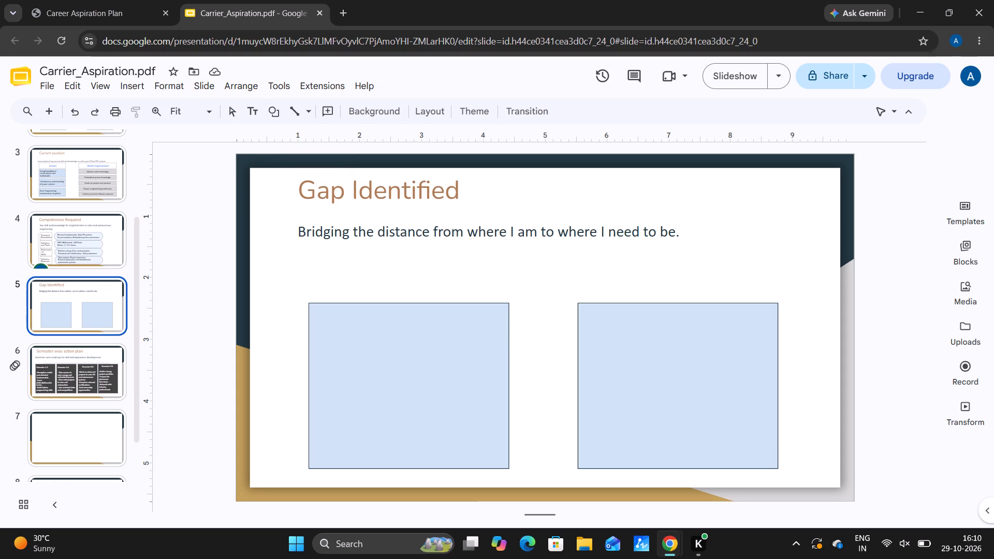
pyautogui.moveTo(310, 258); pyautogui.dragTo(420, 287)
pyautogui.moveTo(420, 287); pyautogui.dragTo(504, 291)
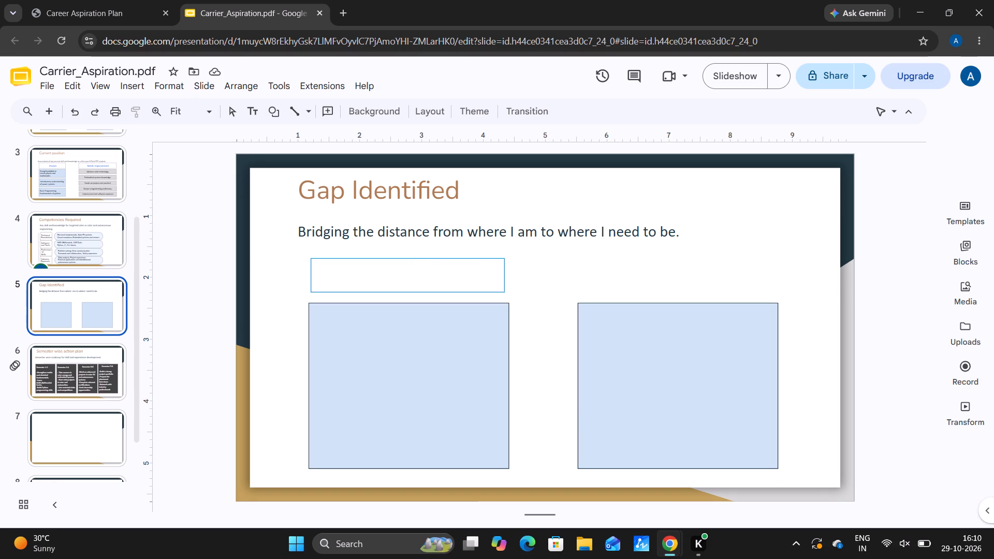
pyautogui.moveTo(504, 291); pyautogui.dragTo(505, 292)
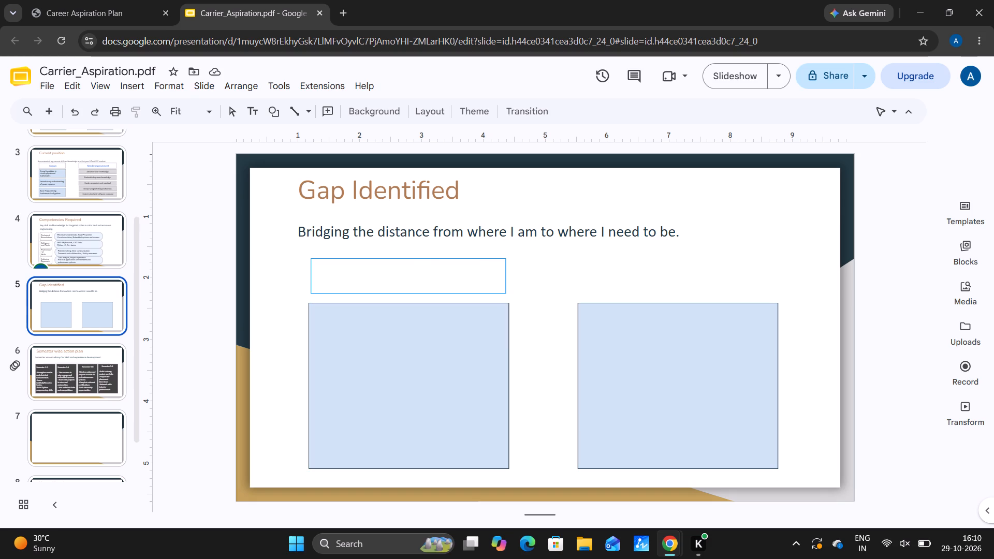
pyautogui.moveTo(505, 292); pyautogui.dragTo(506, 293)
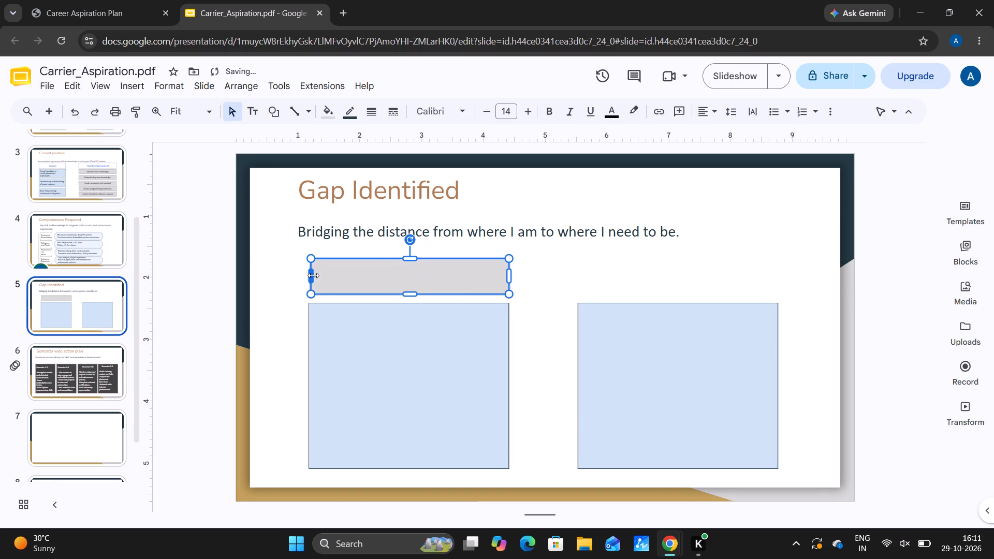
# Move the grey header down to just above the left blue rectangle and match its side edges to that rectangle's width.
pyautogui.click(314, 275)
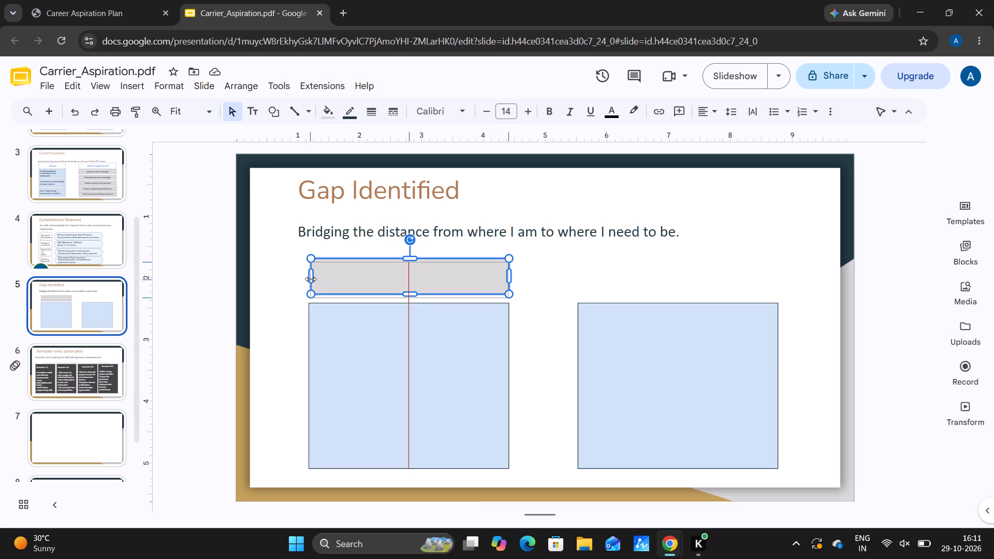
pyautogui.click(752, 153)
pyautogui.click(471, 283)
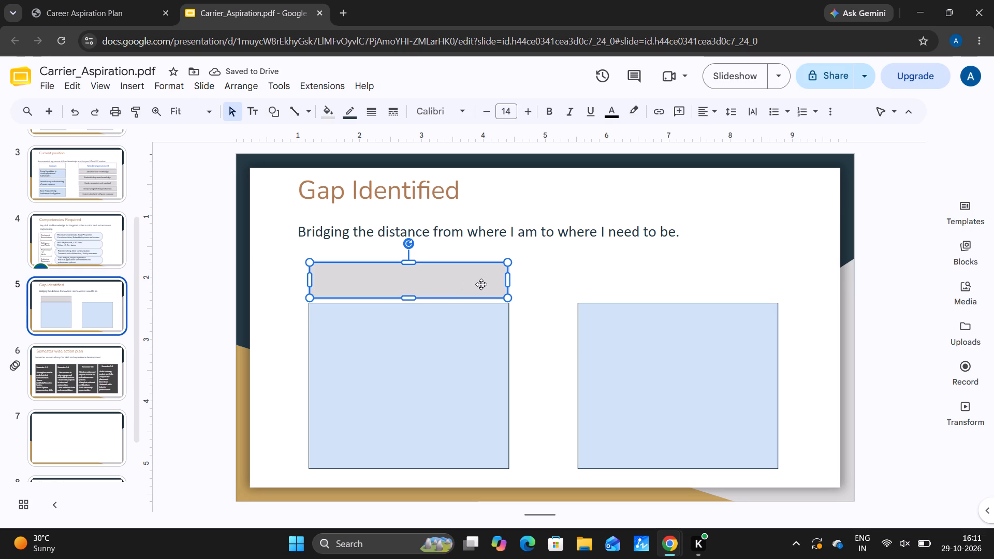
pyautogui.click(507, 276)
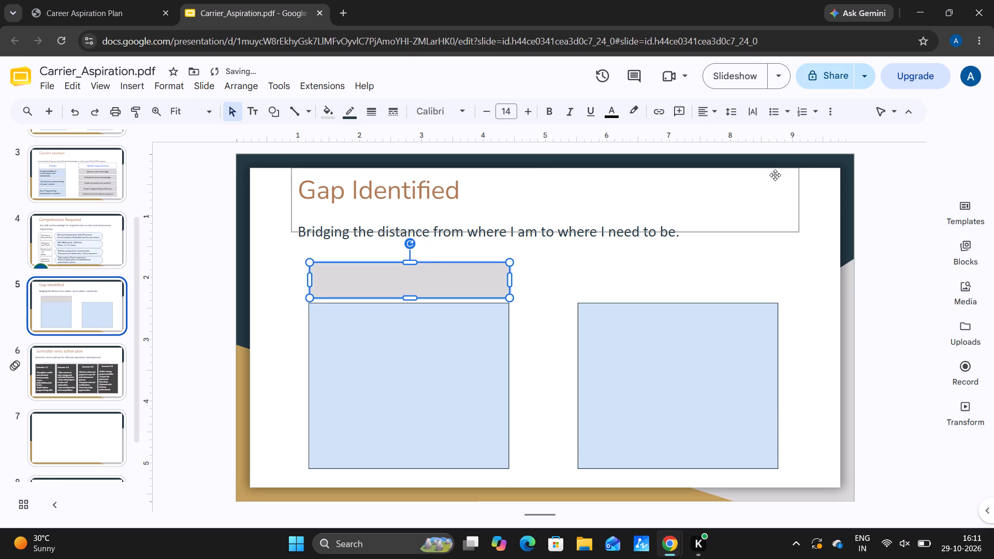
pyautogui.click(775, 175)
pyautogui.click(841, 226)
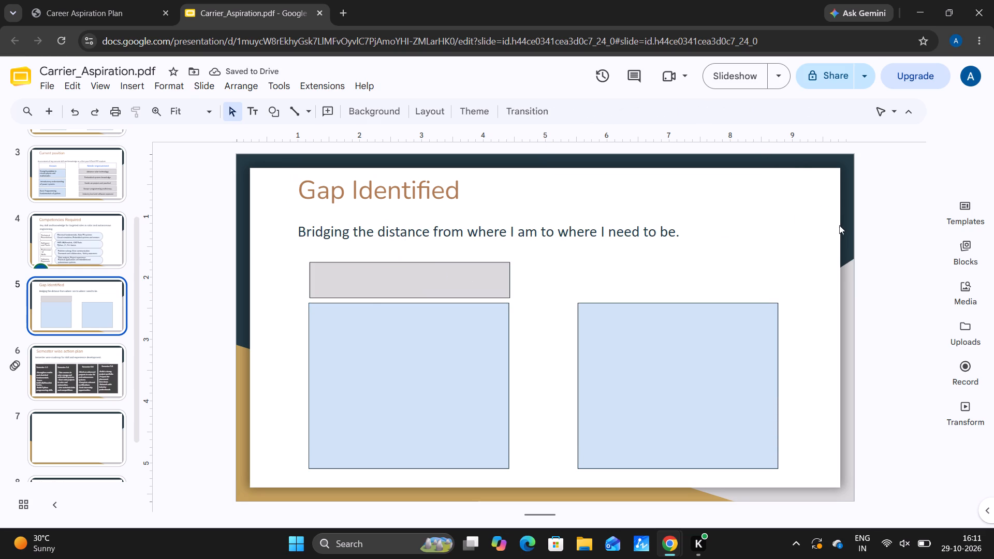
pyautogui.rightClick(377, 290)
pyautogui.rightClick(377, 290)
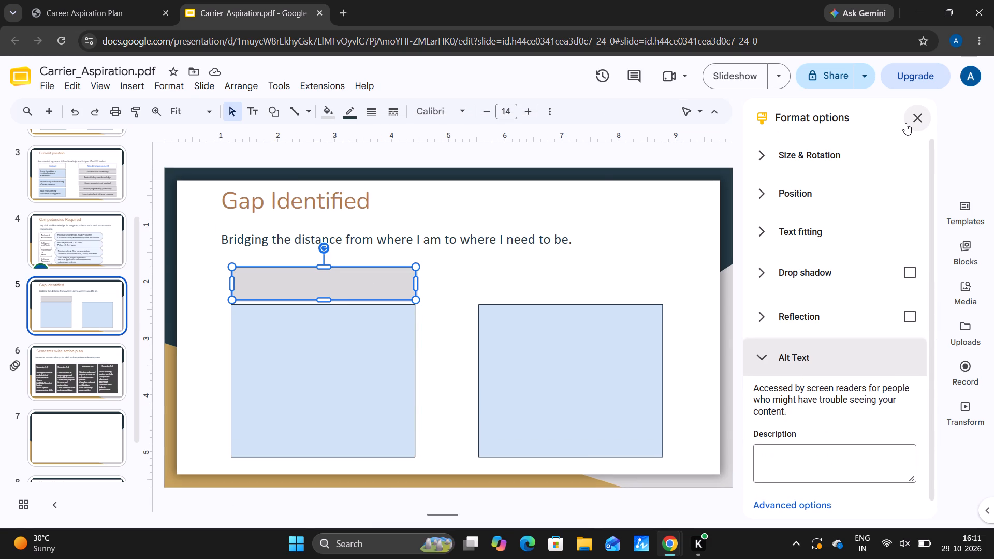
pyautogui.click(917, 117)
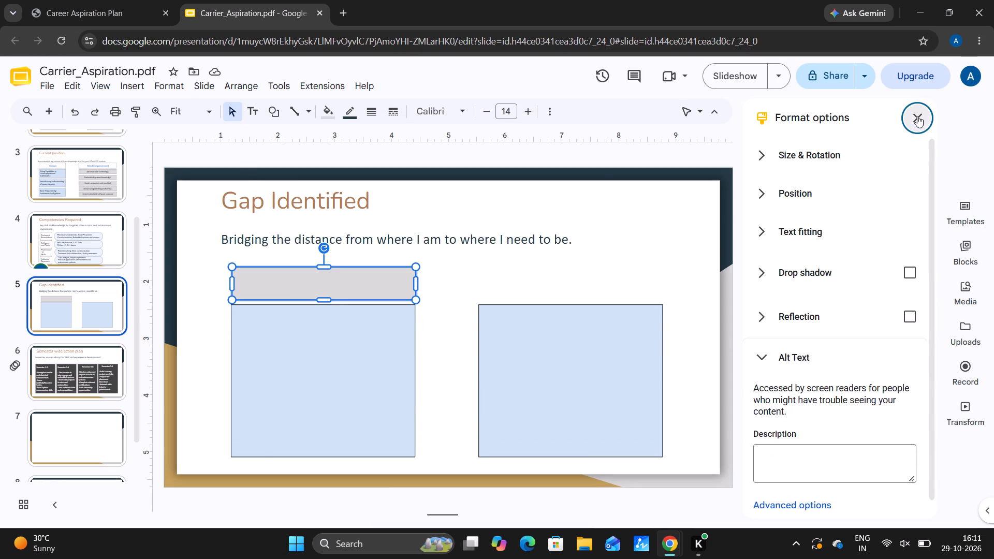
# Duplicate the grey header and place the copy just above the right blue rectangle, level with the left header.
pyautogui.rightClick(446, 280)
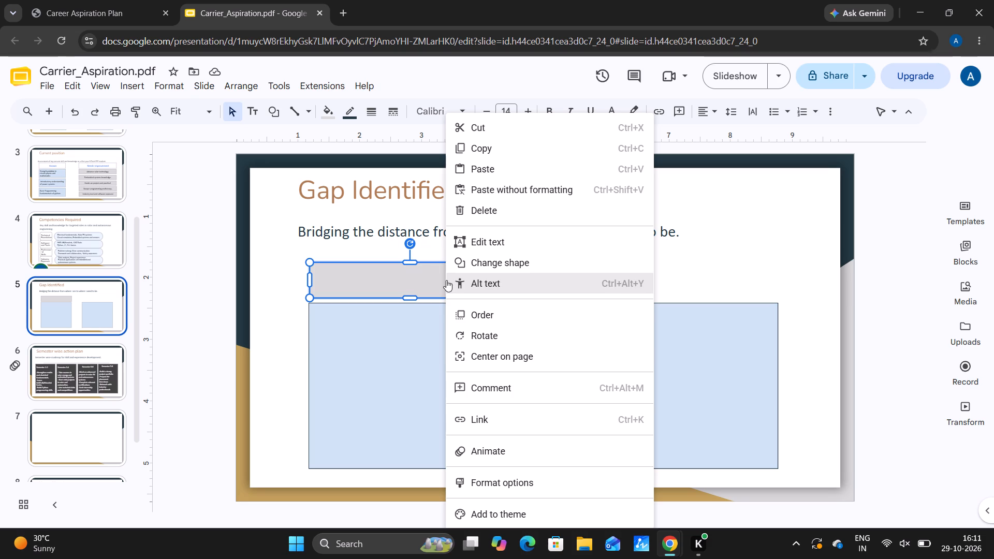
pyautogui.click(498, 155)
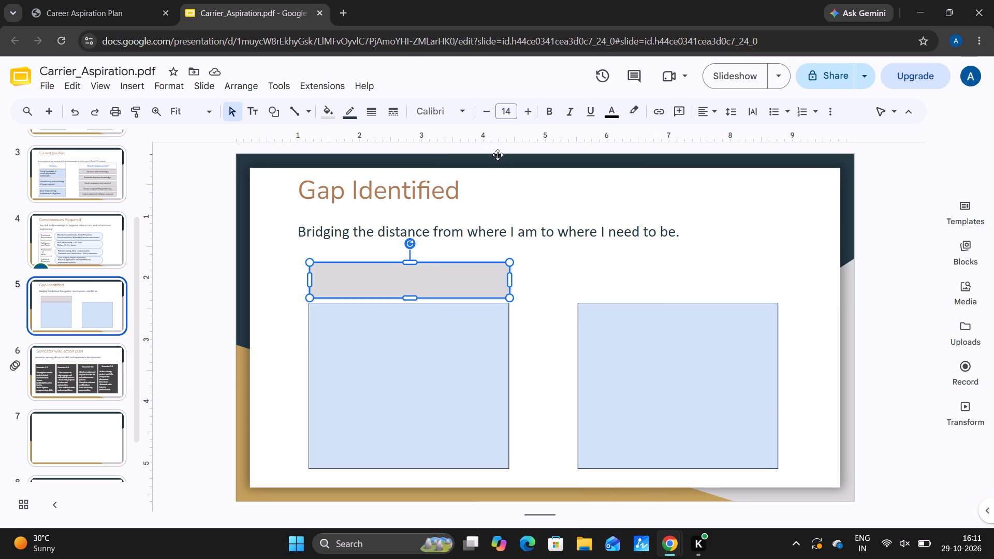
pyautogui.rightClick(458, 272)
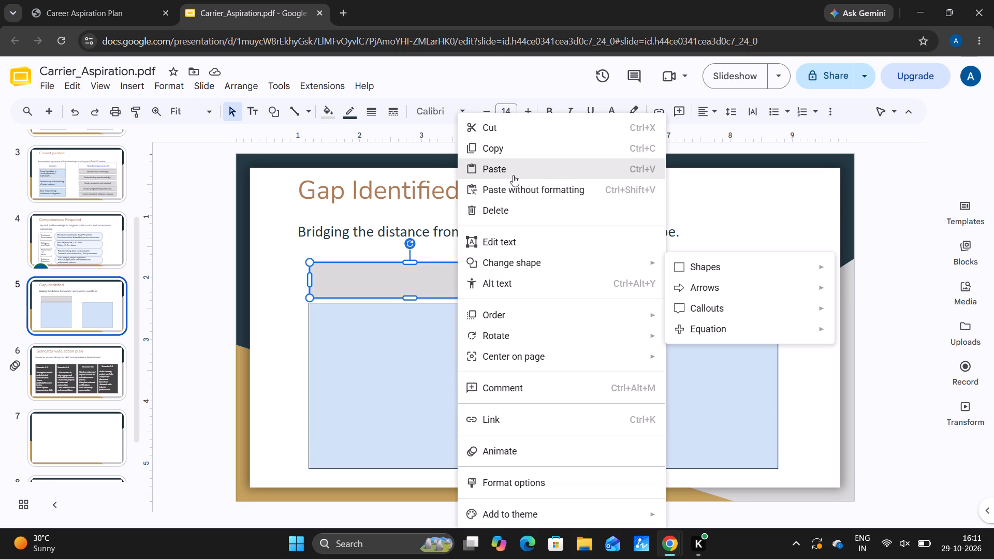
pyautogui.click(515, 167)
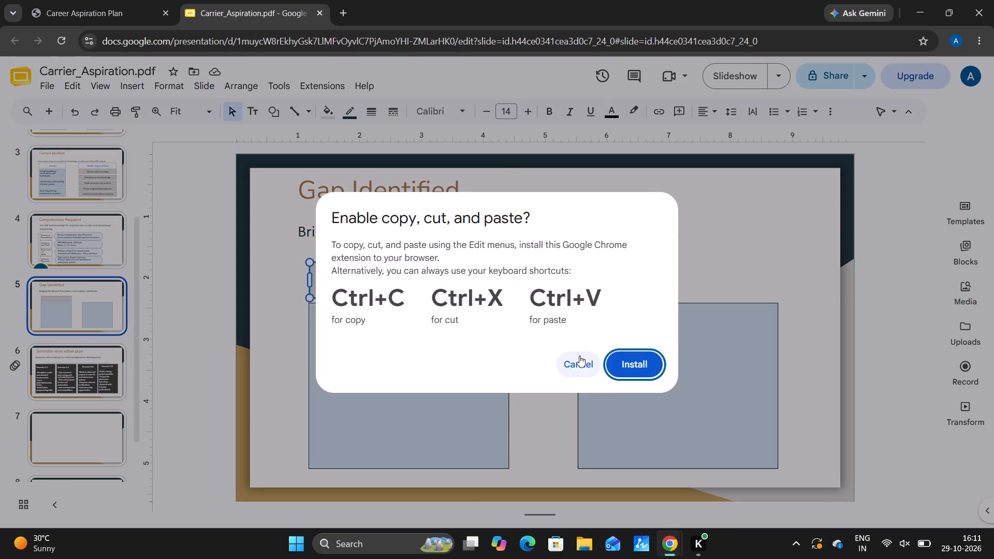
pyautogui.click(580, 362)
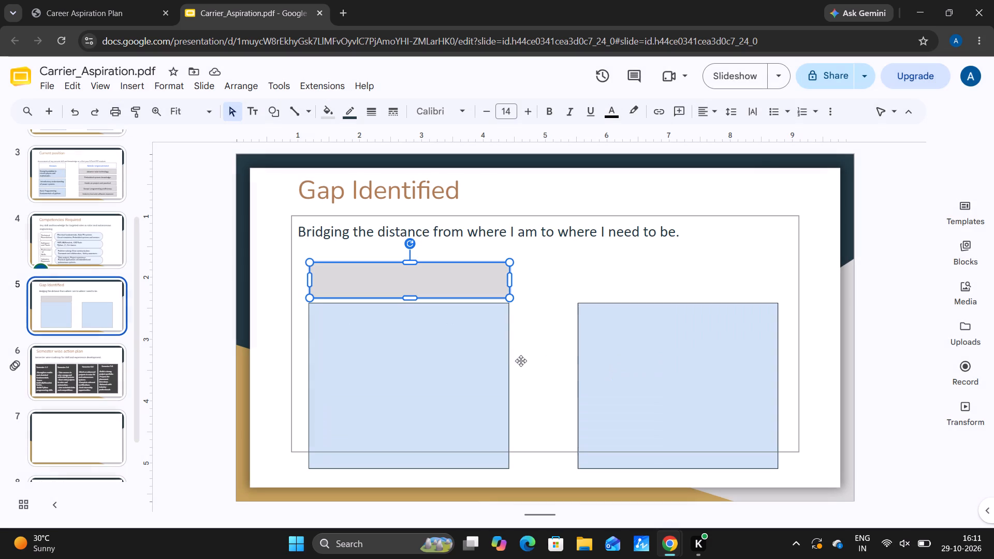
pyautogui.hotkey('ctrl', 'v')
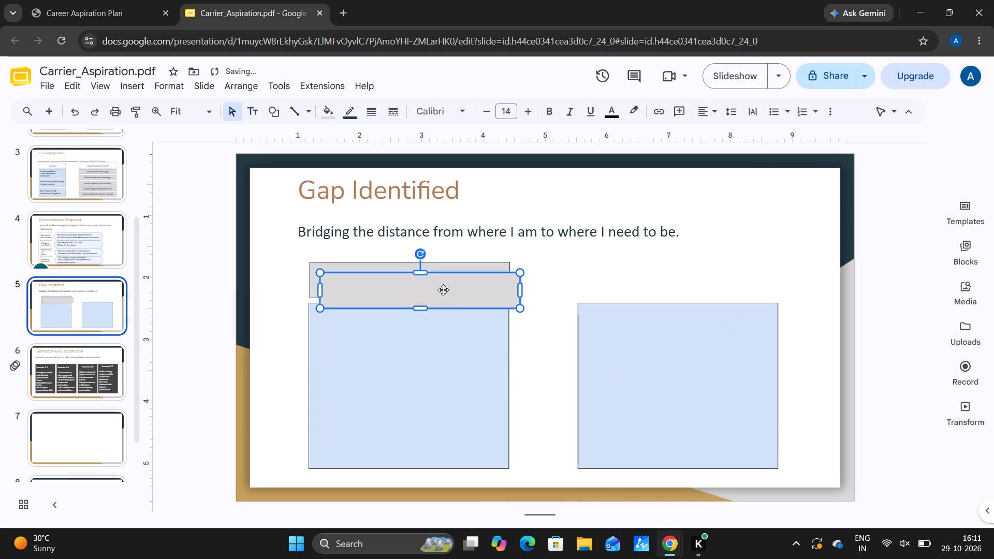
pyautogui.moveTo(443, 290); pyautogui.dragTo(699, 268)
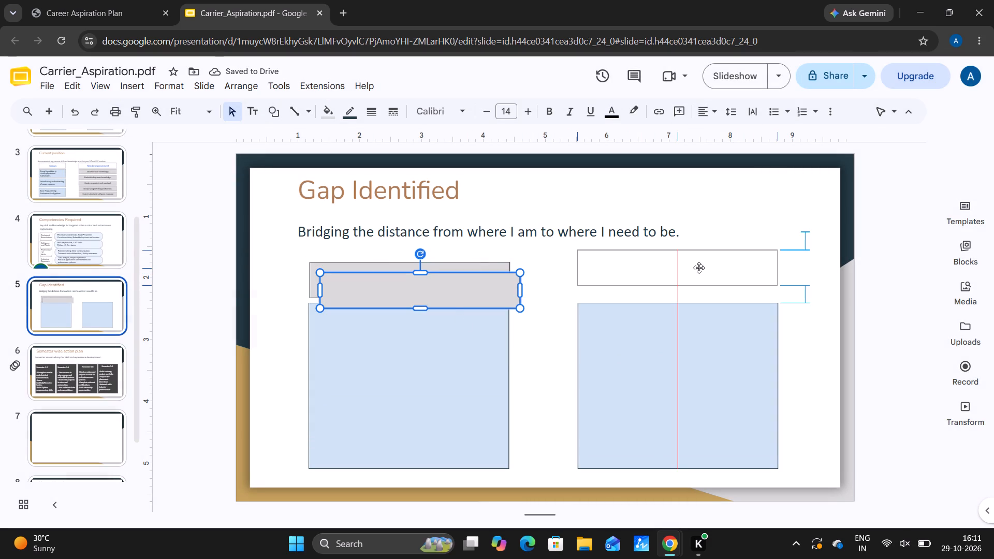
pyautogui.moveTo(699, 268); pyautogui.dragTo(703, 280)
pyautogui.click(841, 223)
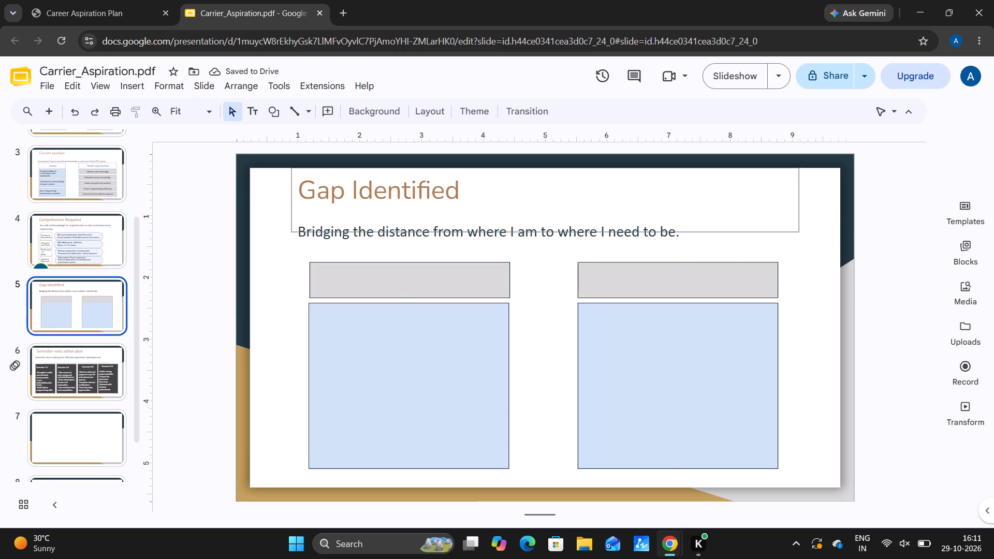
# Enter the text "Current" in the left header rectangle.
pyautogui.click(401, 290)
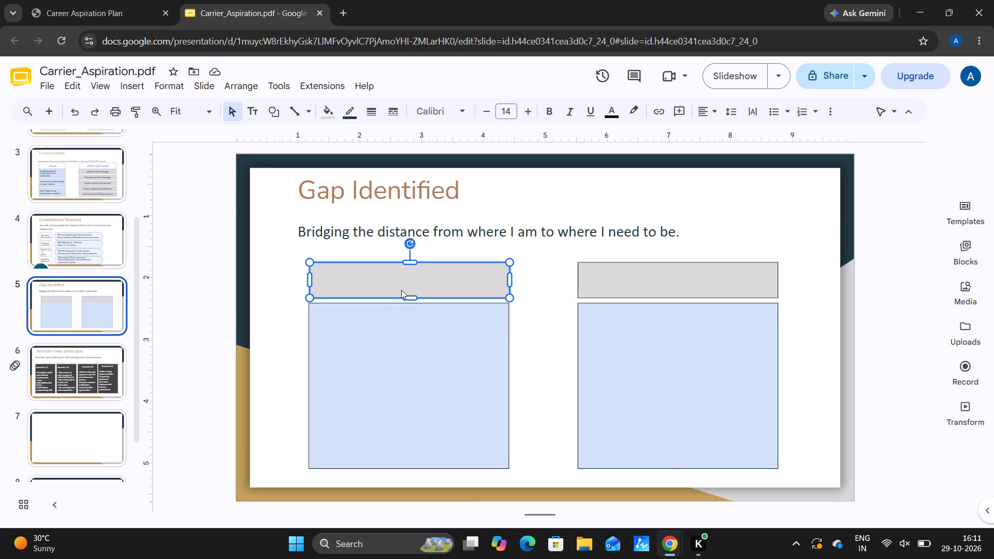
pyautogui.press('space')
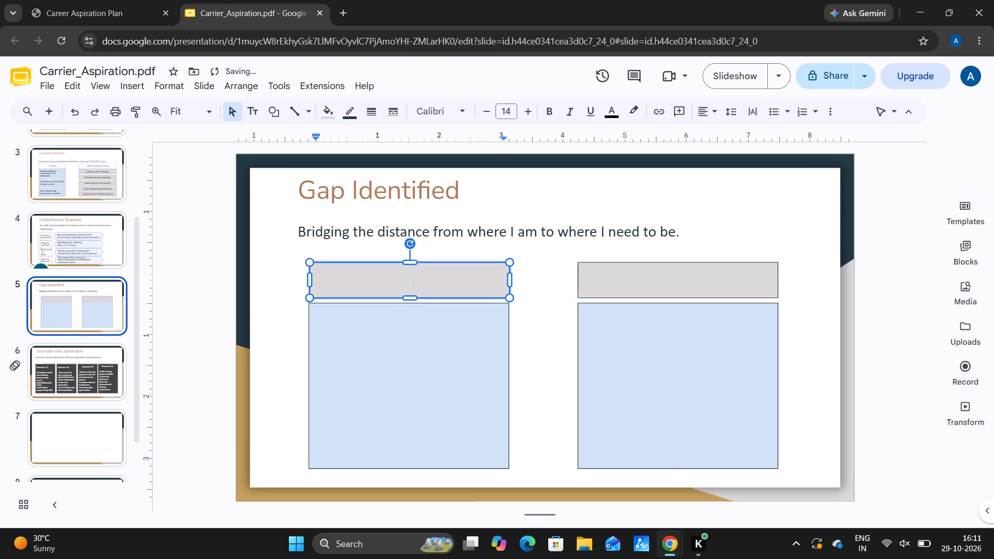
pyautogui.press('c')
pyautogui.write('urr')
pyautogui.write('ent')
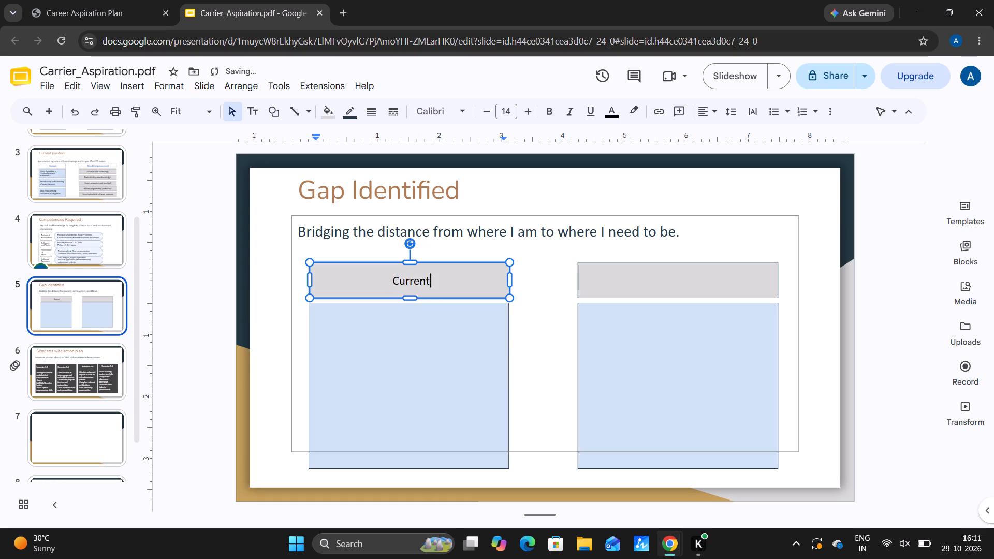
# Check the Gap Identified page of the Career Aspiration Plan PDF for the header wording, then return to the slide.
pyautogui.click(679, 287)
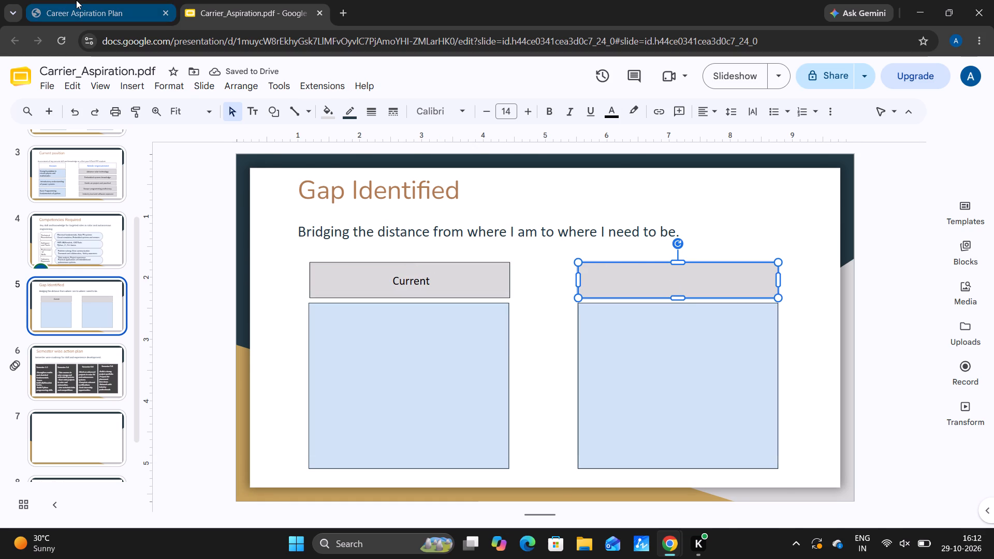
pyautogui.click(76, 0)
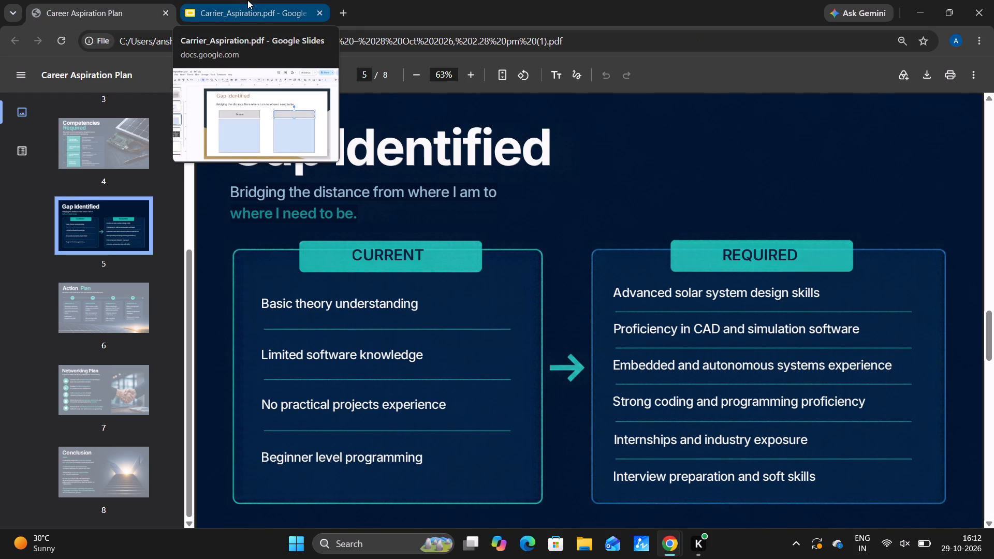
pyautogui.click(247, 0)
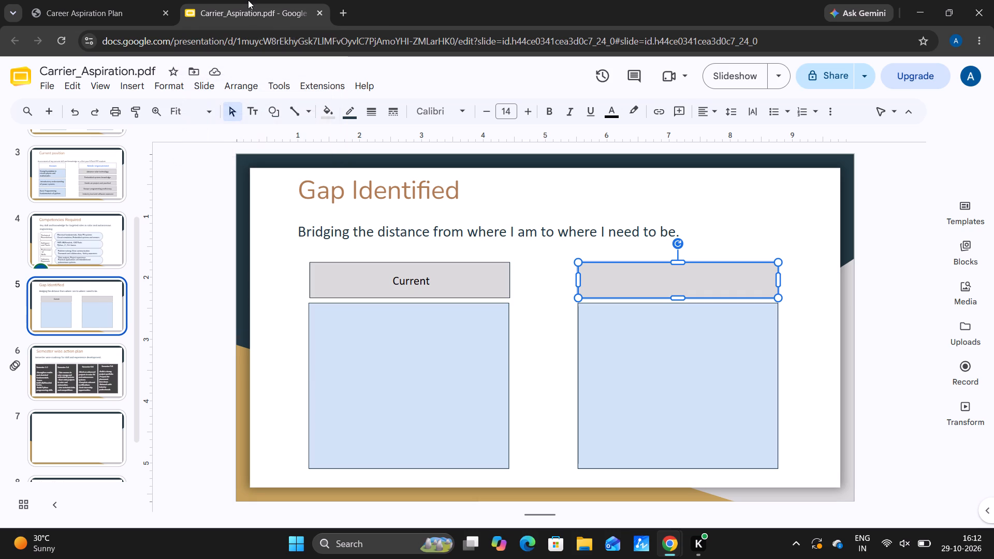
pyautogui.click(657, 280)
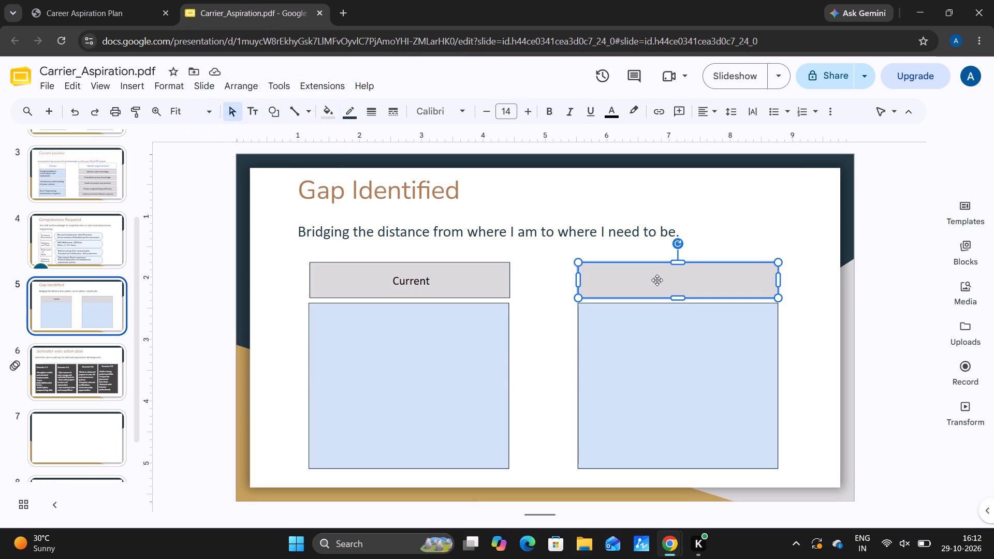
# Increase the "Current" header text to size 16, keeping the header box in its original position.
pyautogui.moveTo(438, 286); pyautogui.dragTo(429, 282)
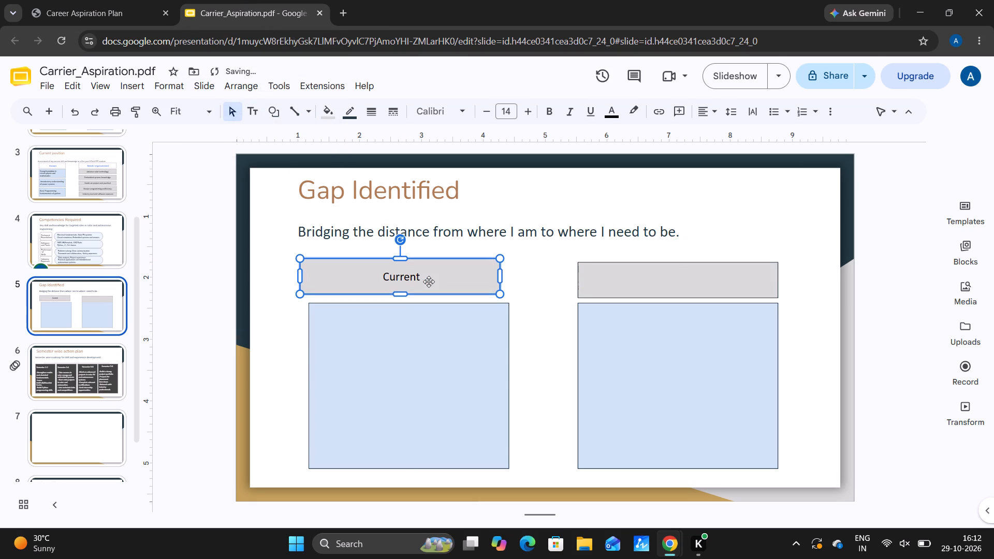
pyautogui.hotkey('ctrl', 'z')
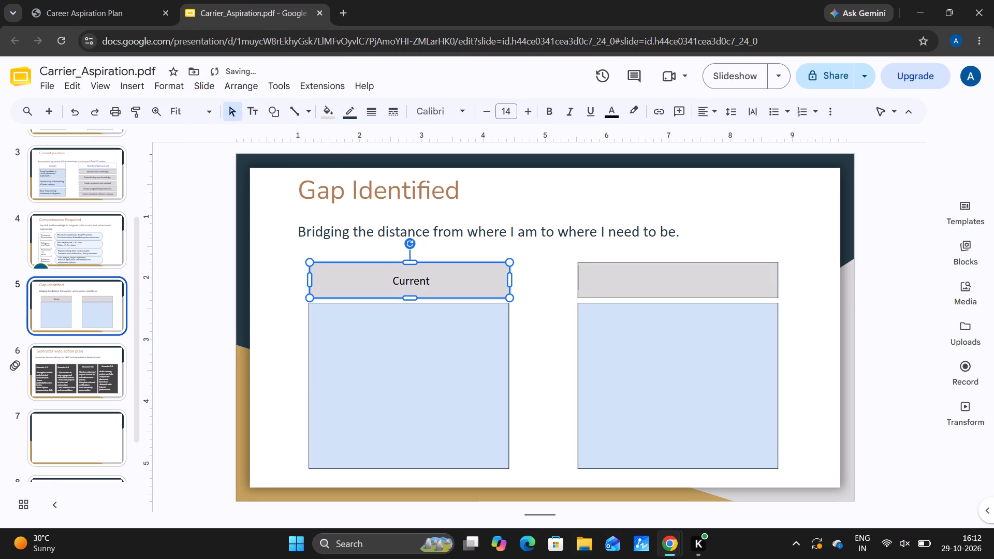
pyautogui.moveTo(391, 276); pyautogui.dragTo(440, 278)
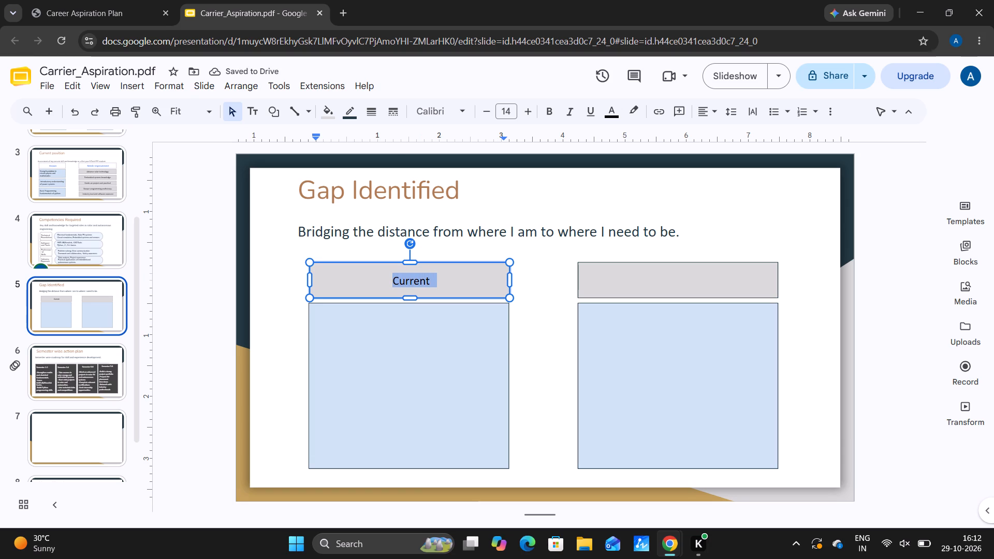
pyautogui.click(528, 118)
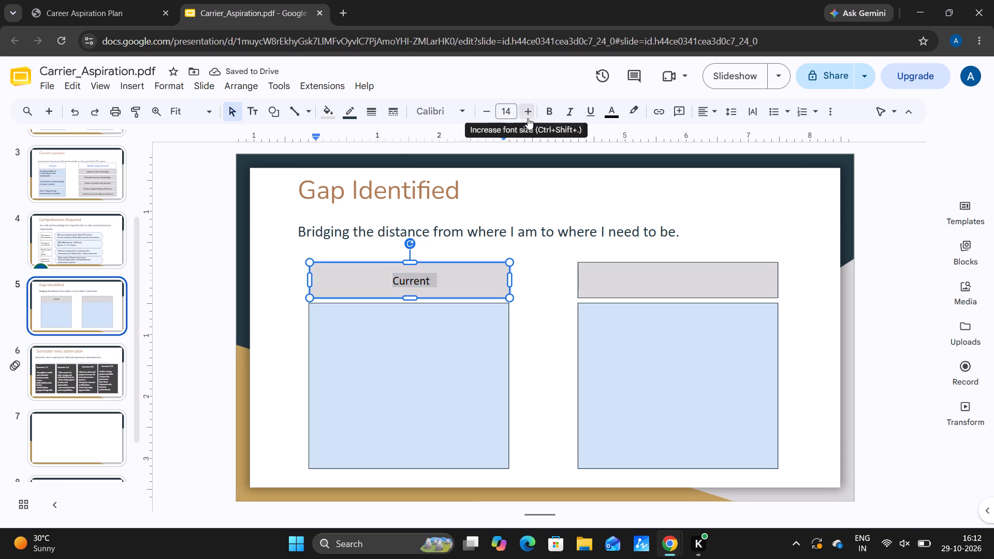
pyautogui.click(528, 118)
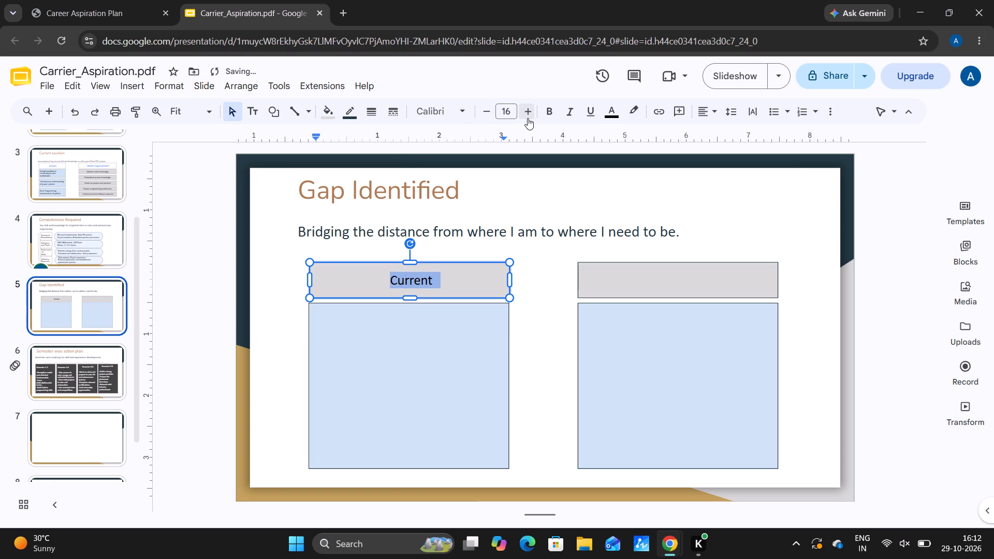
# Increase the "Current" header text to size 20.
pyautogui.tripleClick(528, 118)
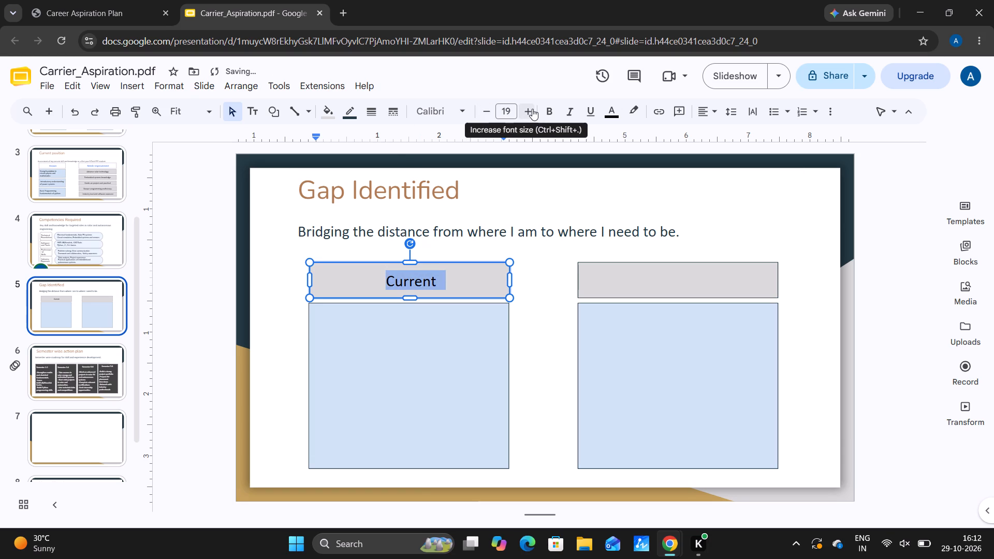
pyautogui.click(532, 108)
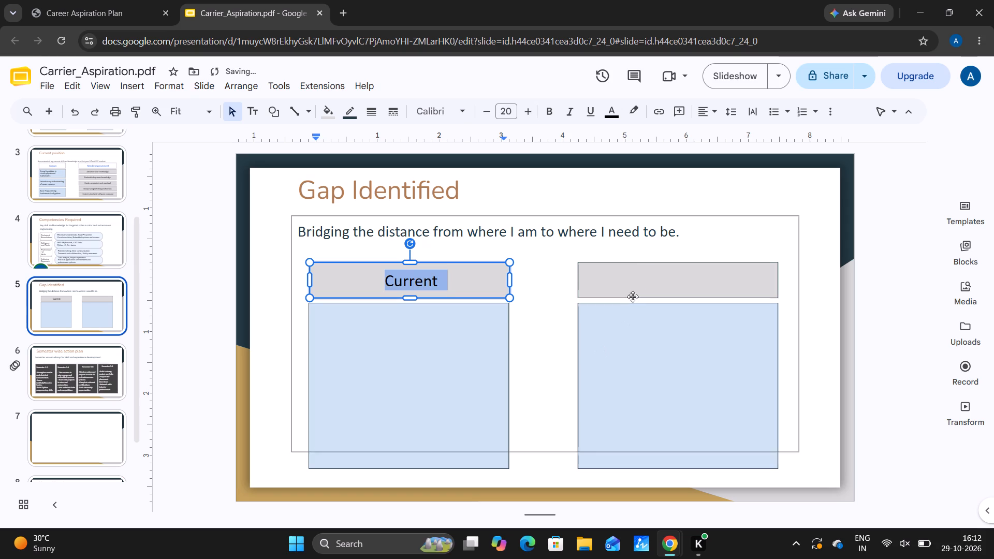
# Enter the text "Required" at size 20 in the grey header above the right blue rectangle.
pyautogui.click(651, 276)
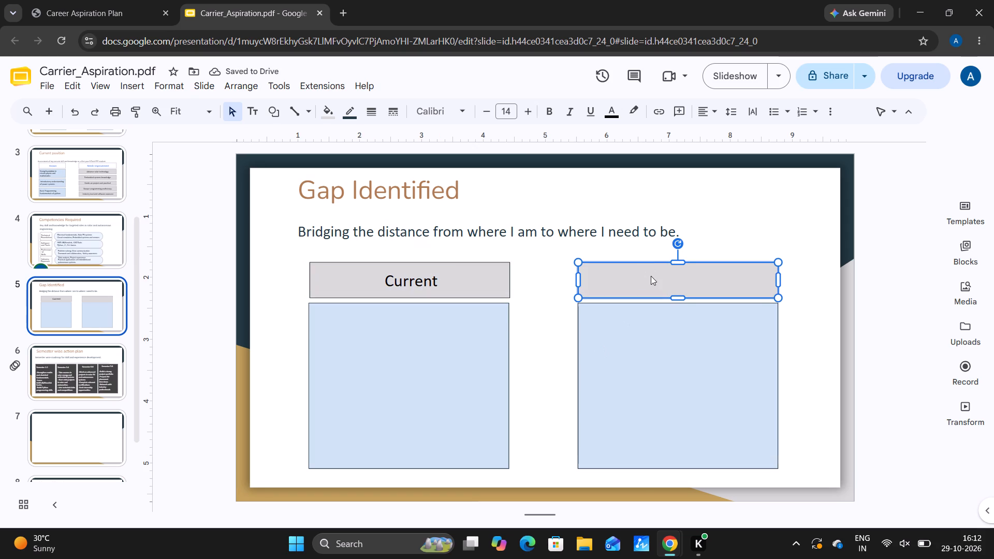
pyautogui.press('space')
pyautogui.tripleClick(522, 114)
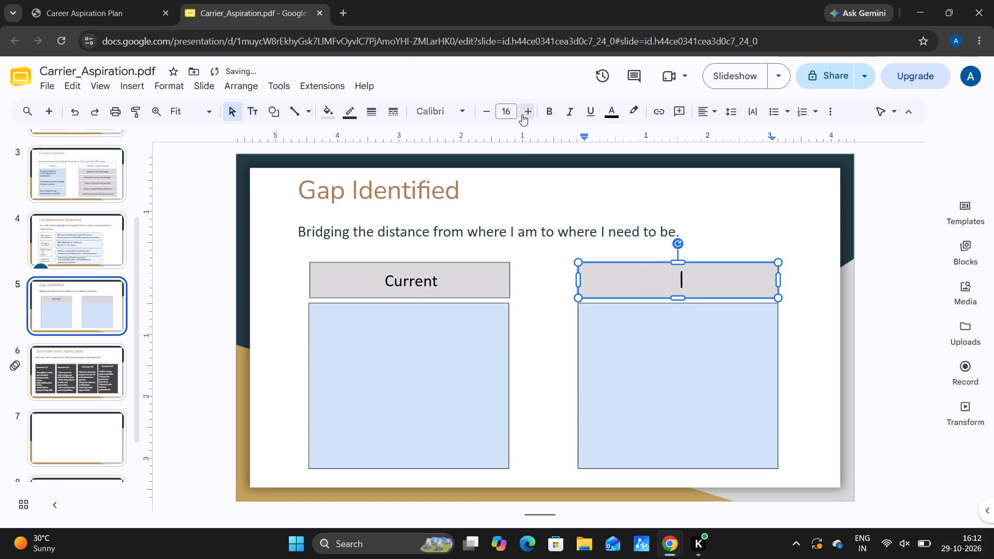
pyautogui.tripleClick(522, 114)
pyautogui.click(522, 114)
pyautogui.click(483, 112)
pyautogui.press('r')
pyautogui.press('e')
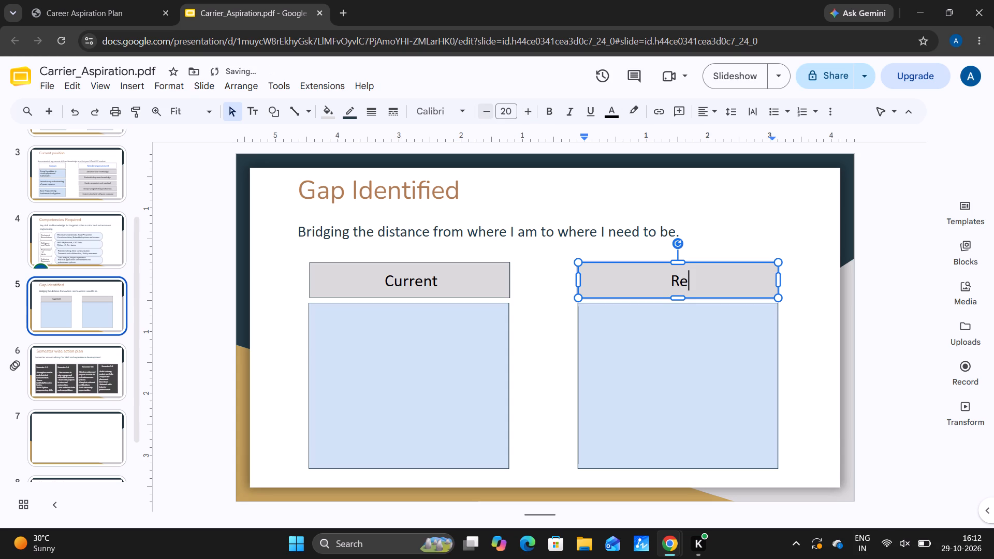
pyautogui.write('quired')
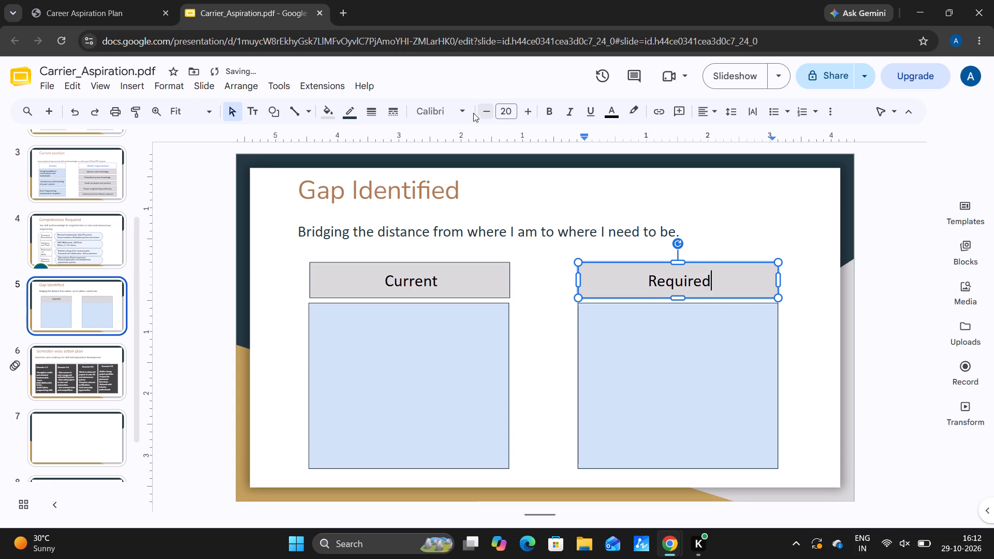
# Check the Current and Required list items on the Gap Identified page of the Career Aspiration Plan PDF, then return to the slide.
pyautogui.click(451, 363)
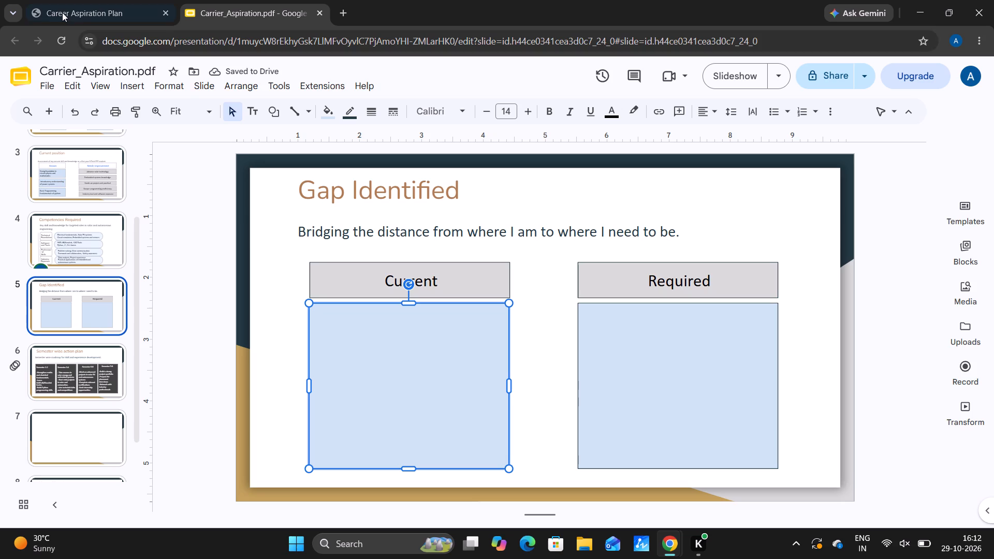
pyautogui.click(62, 8)
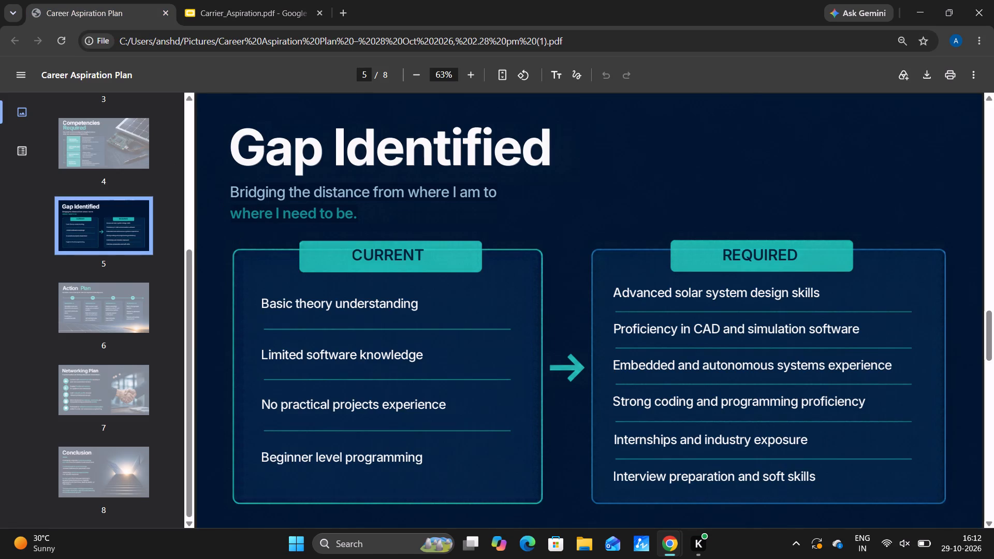
pyautogui.moveTo(260, 301); pyautogui.dragTo(427, 478)
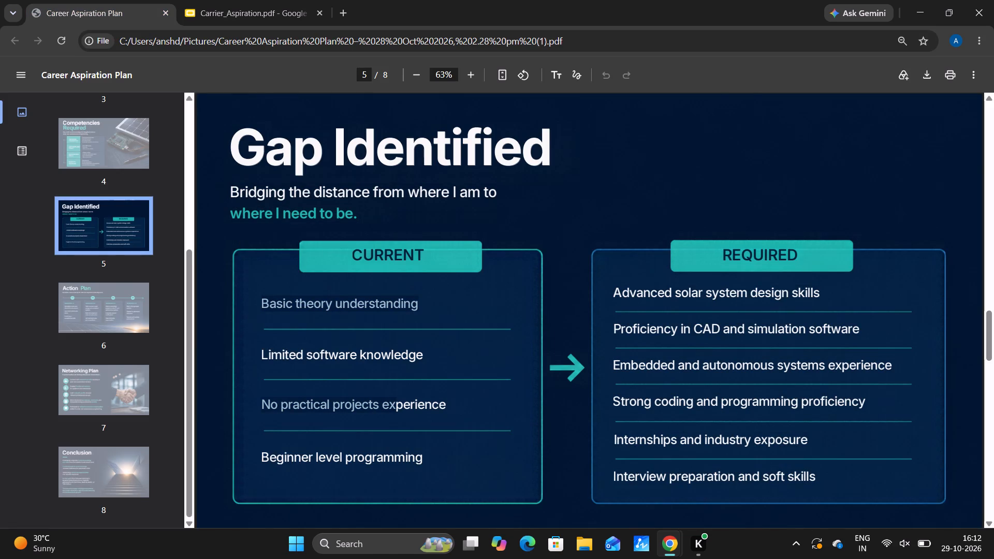
pyautogui.moveTo(427, 478); pyautogui.dragTo(437, 444)
pyautogui.moveTo(437, 444); pyautogui.dragTo(423, 466)
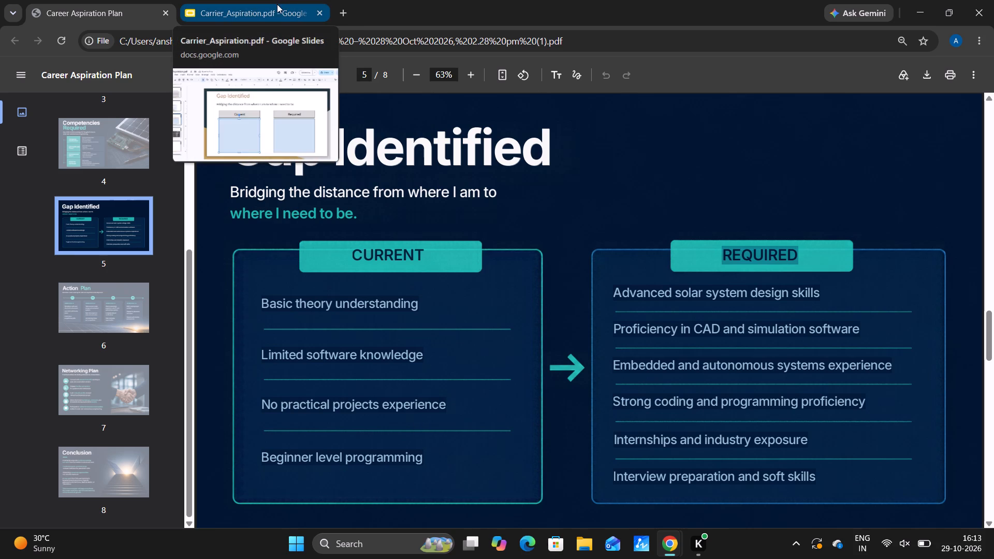
pyautogui.click(588, 220)
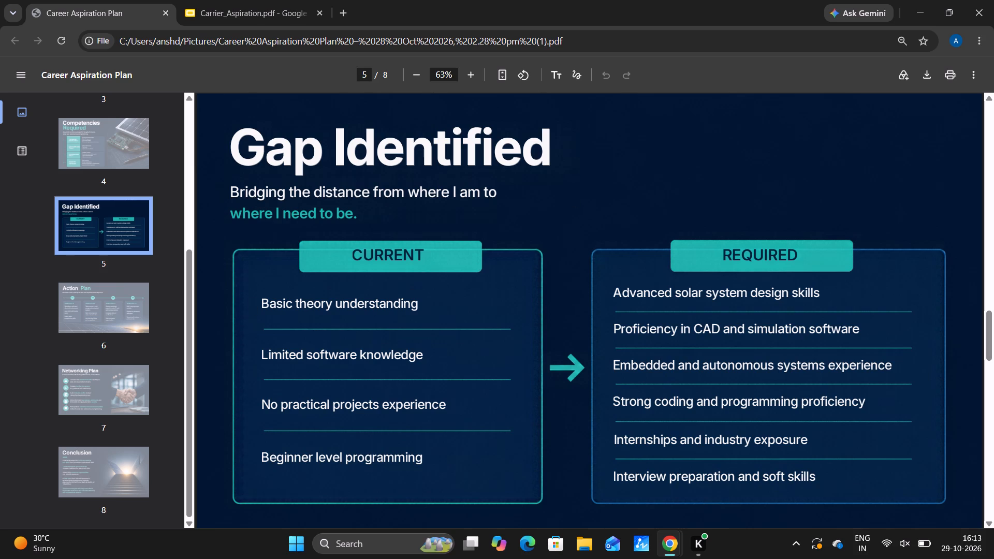
pyautogui.click(290, 0)
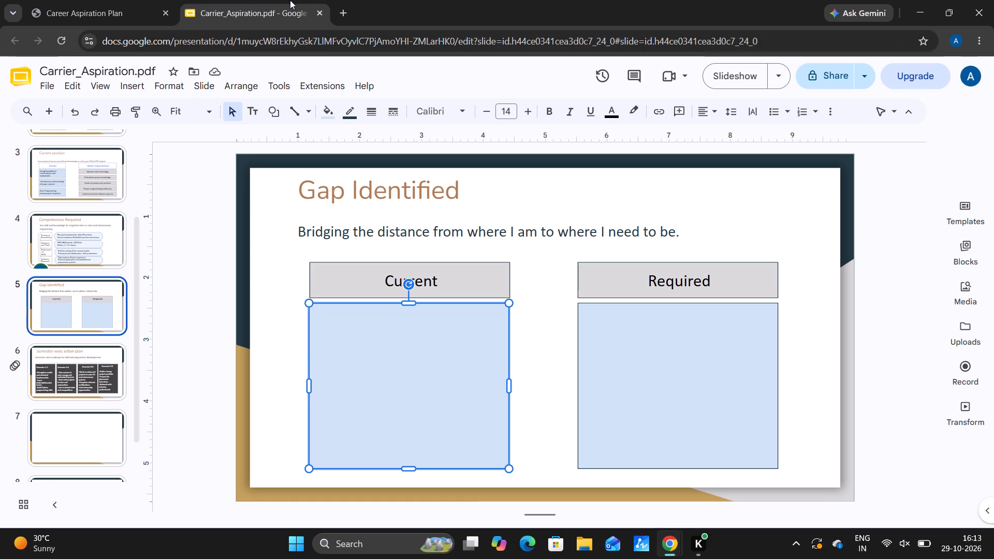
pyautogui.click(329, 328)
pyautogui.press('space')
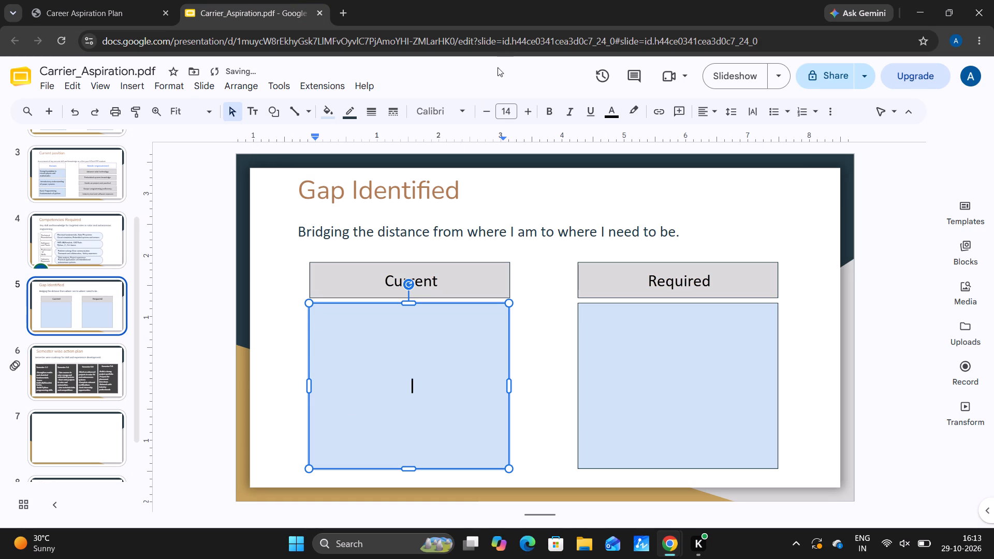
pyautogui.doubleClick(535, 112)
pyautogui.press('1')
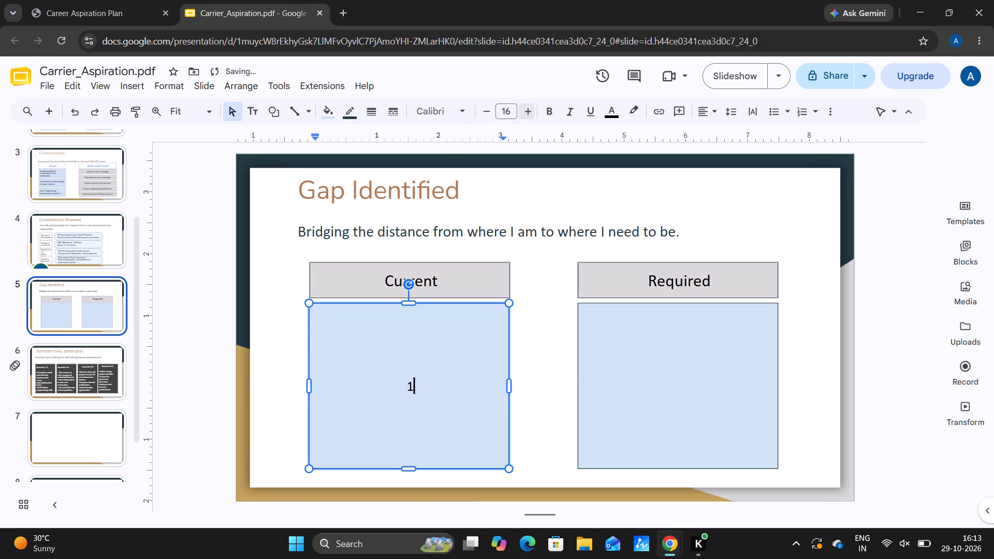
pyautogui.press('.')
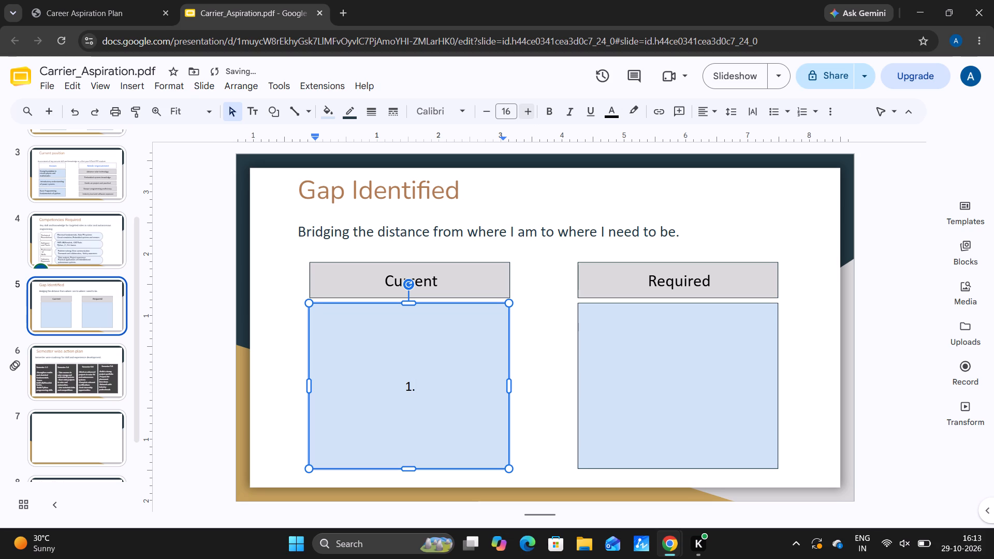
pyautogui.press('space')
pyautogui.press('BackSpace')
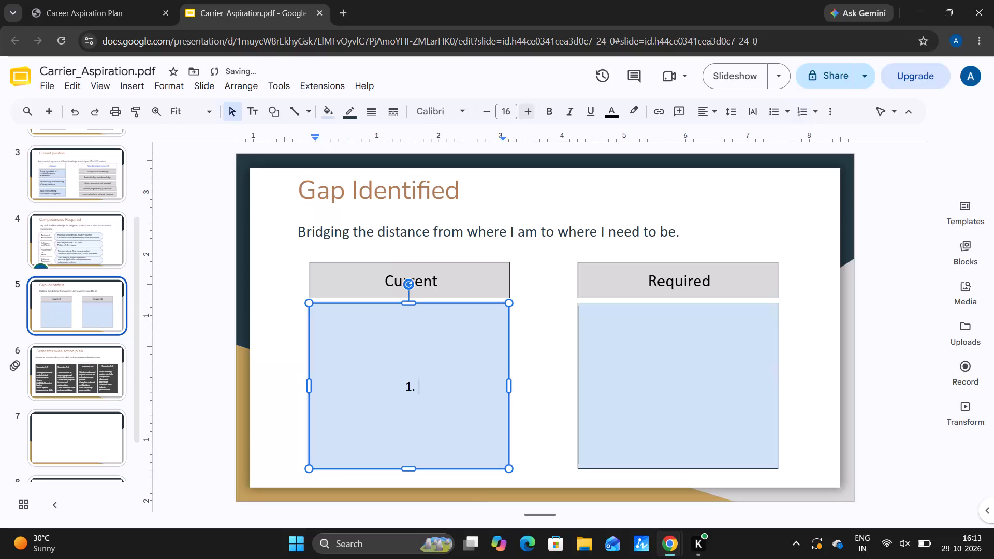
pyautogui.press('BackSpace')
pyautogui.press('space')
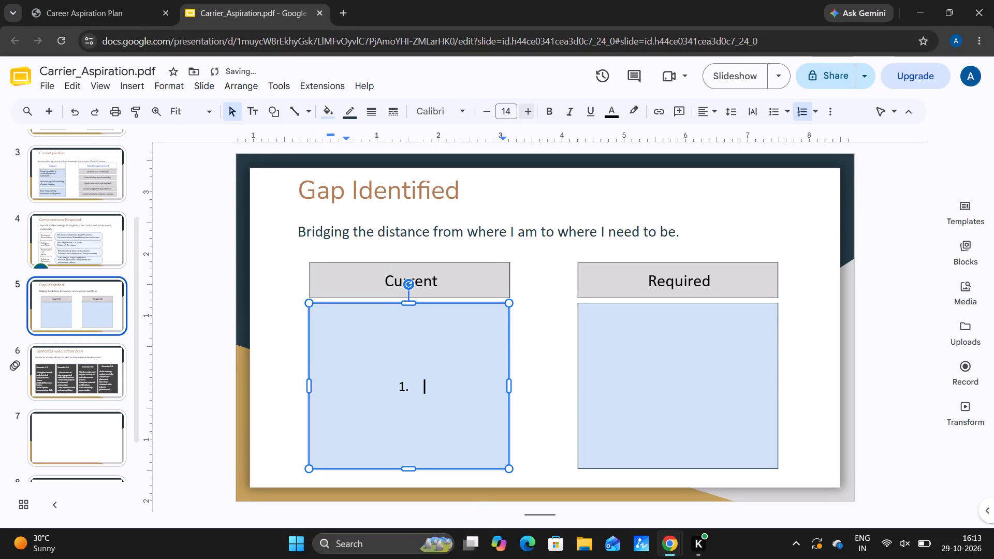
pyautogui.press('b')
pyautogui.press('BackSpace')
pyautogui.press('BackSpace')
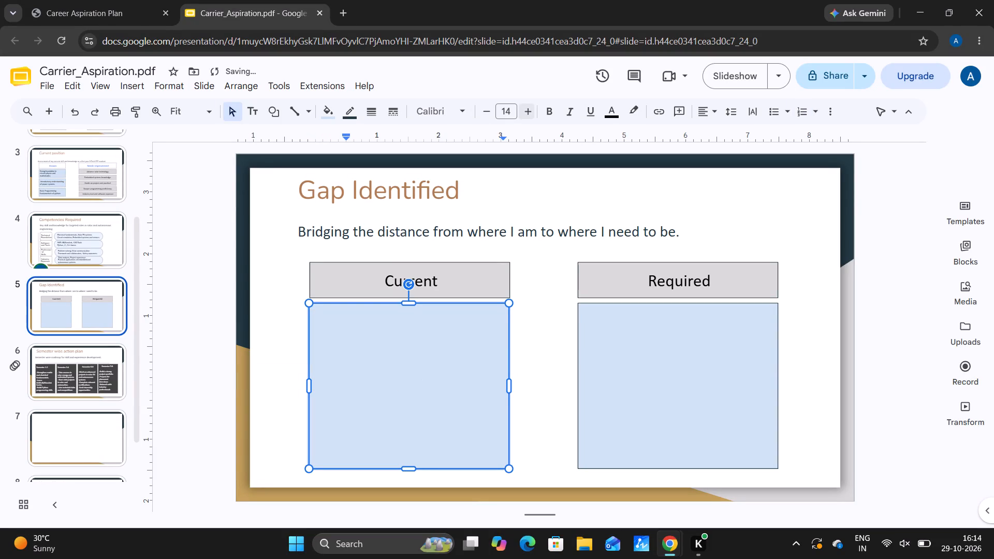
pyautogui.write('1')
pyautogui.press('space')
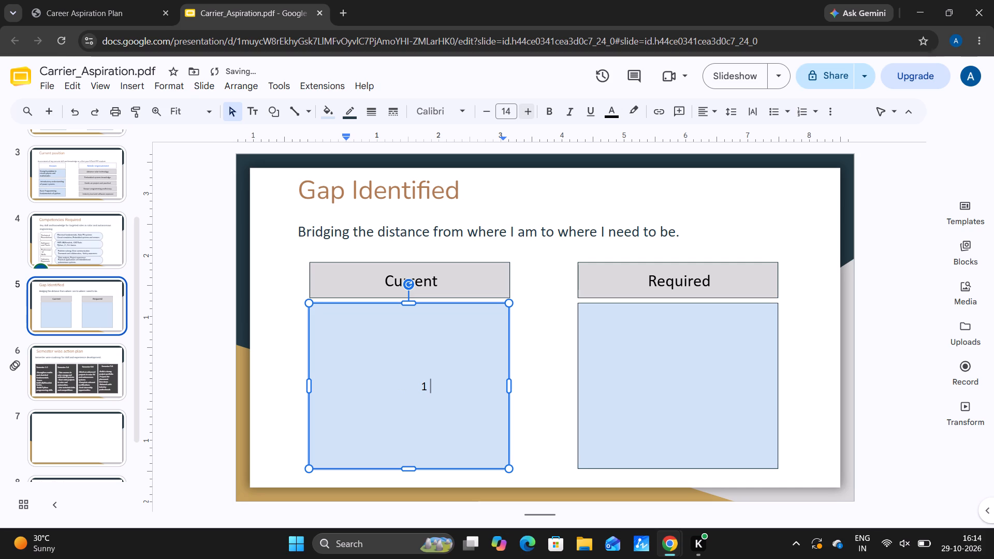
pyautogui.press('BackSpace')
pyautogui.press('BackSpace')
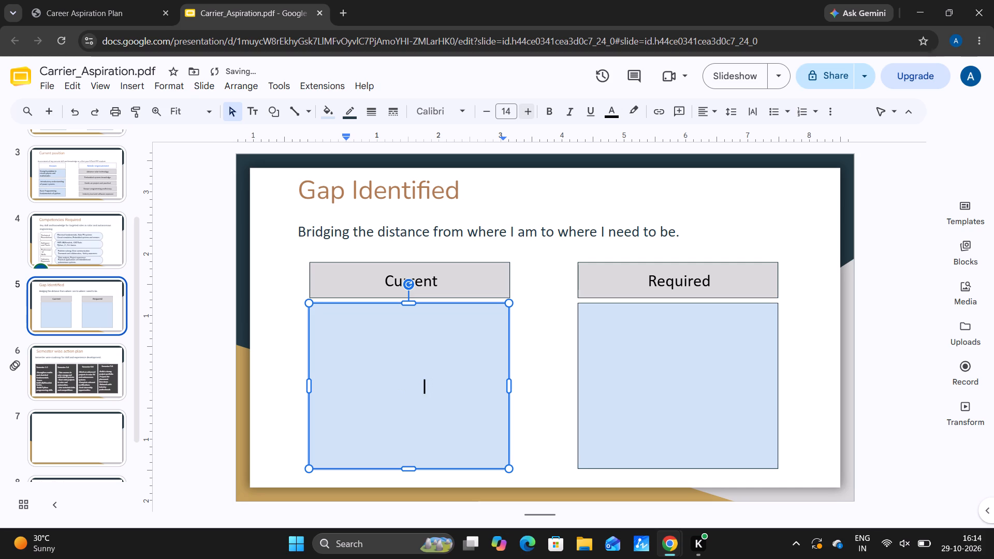
# Start a numbered list at "1." in the blue rectangle under the "Current" header.
pyautogui.write('1-')
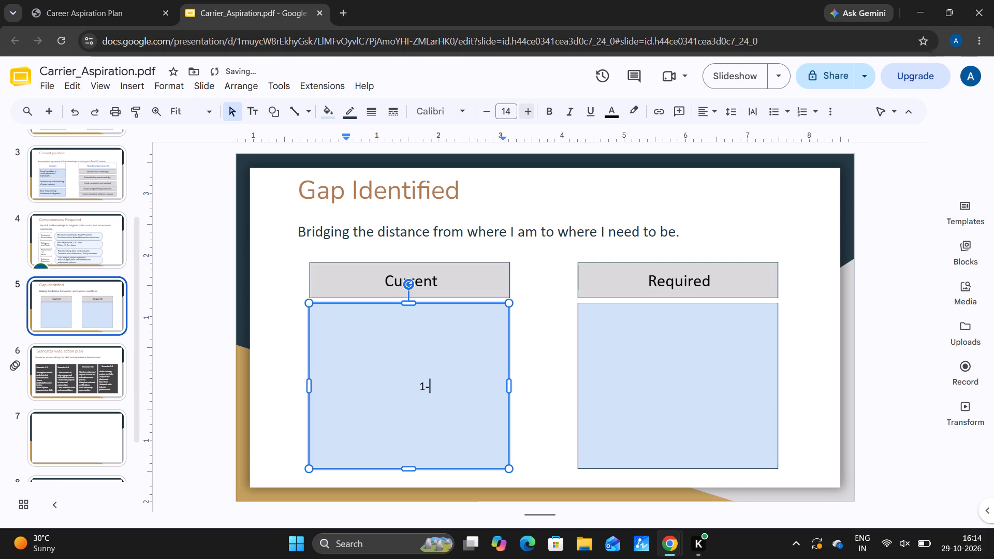
pyautogui.press('BackSpace')
pyautogui.write('.')
pyautogui.press('space')
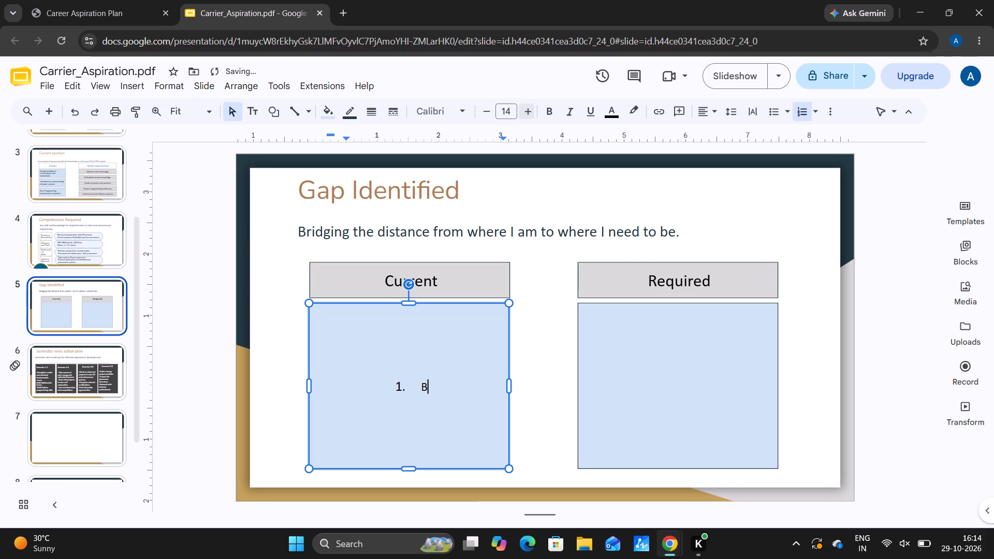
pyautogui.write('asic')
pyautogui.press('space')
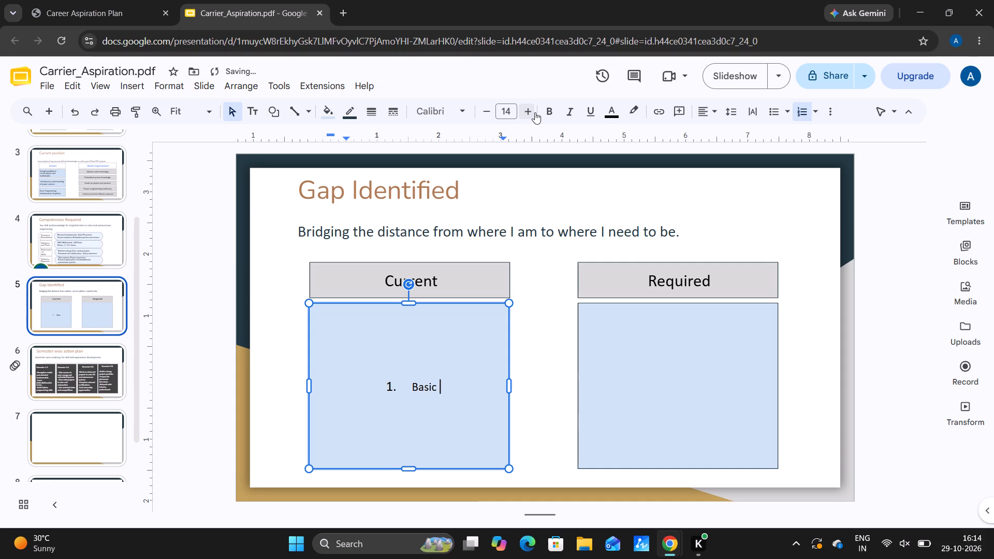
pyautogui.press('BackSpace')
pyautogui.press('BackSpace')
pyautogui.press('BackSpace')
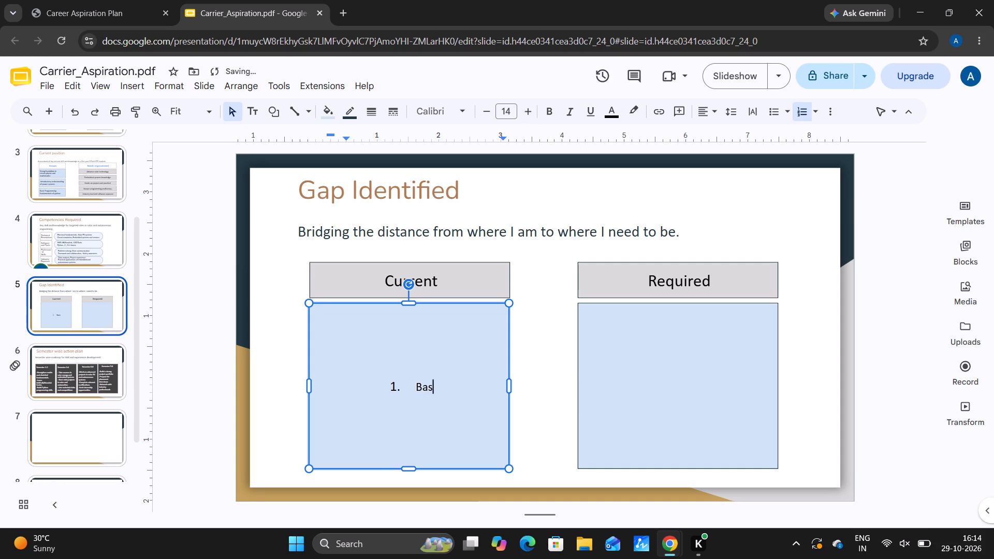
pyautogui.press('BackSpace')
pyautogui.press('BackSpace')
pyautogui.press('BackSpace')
# Set the text size of the first numbered list item under "Current" to 20.
pyautogui.tripleClick(526, 110)
pyautogui.click(526, 110)
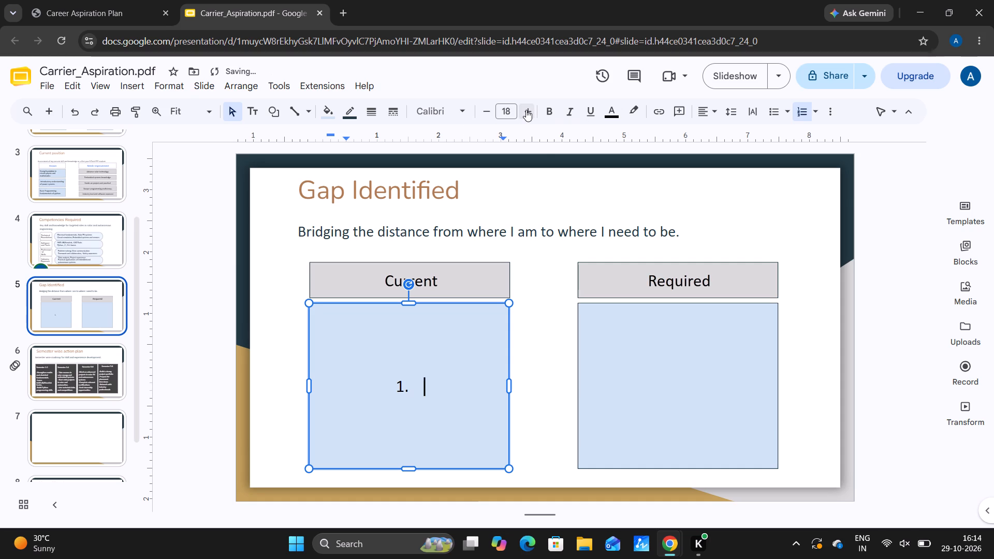
pyautogui.click(526, 110)
pyautogui.click(526, 110)
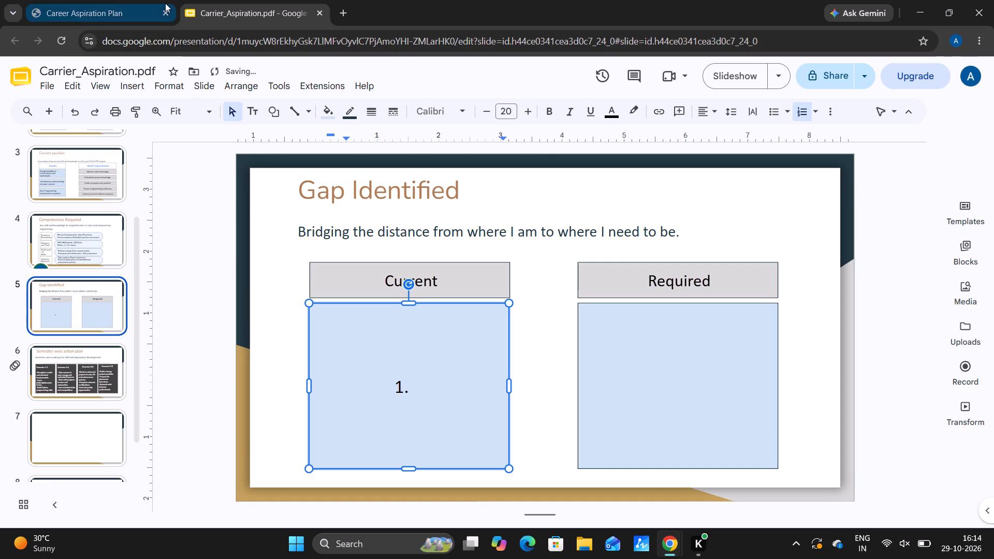
# Check the wording of the Current list on the PDF's Gap Identified page, then return to the slide.
pyautogui.click(114, 6)
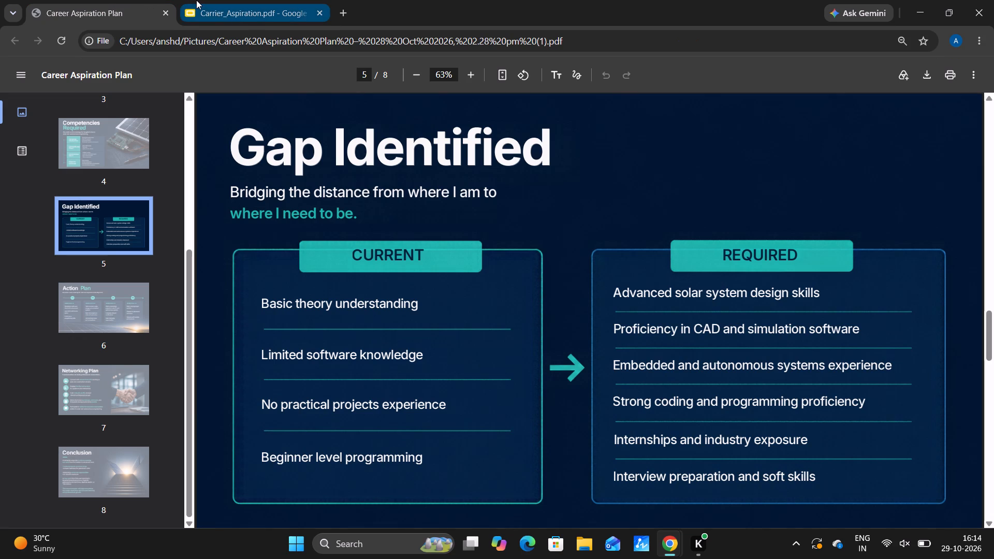
pyautogui.click(196, 0)
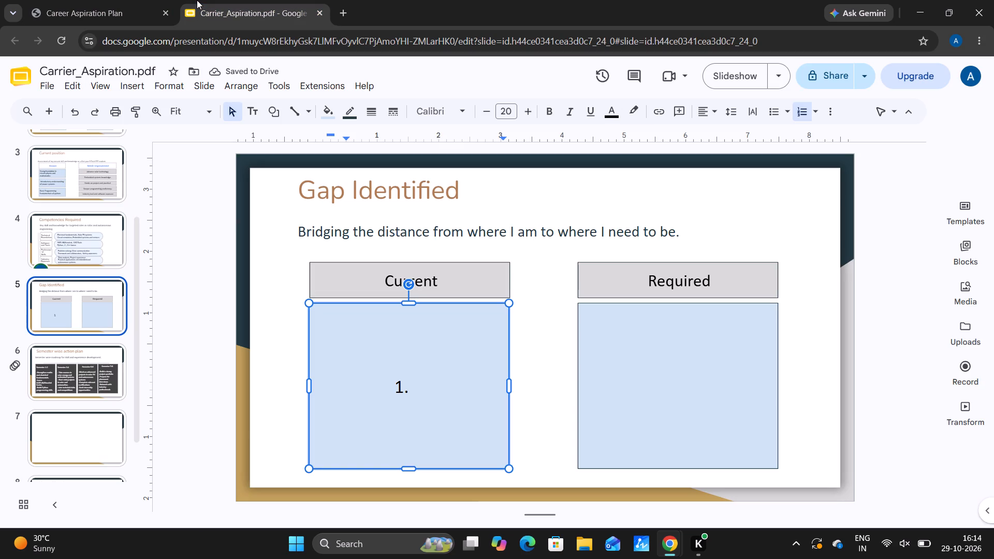
# Enter "Basic Theory Understanding" as the first numbered item in the blue box under "Current".
pyautogui.press('a')
pyautogui.write('sic')
pyautogui.press('space')
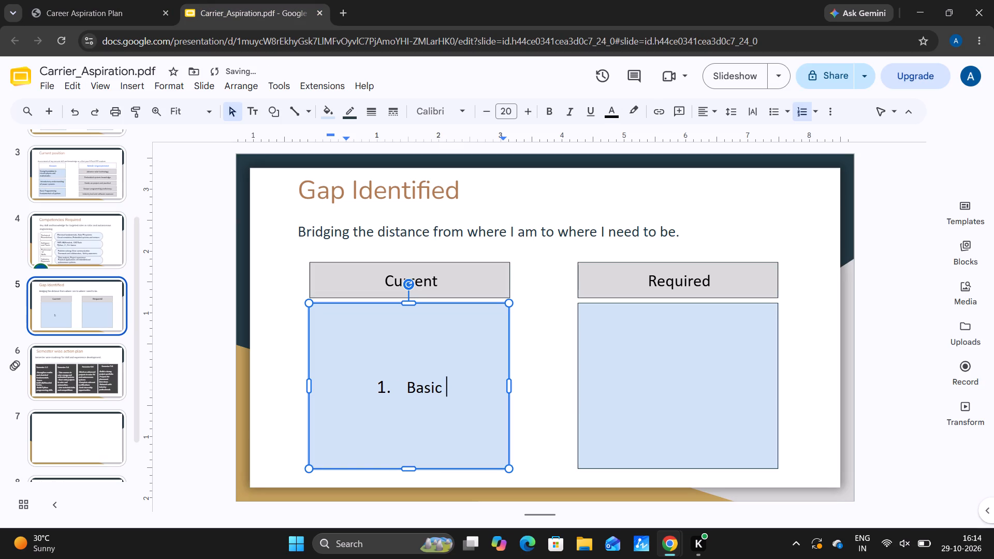
pyautogui.press('t')
pyautogui.write('he')
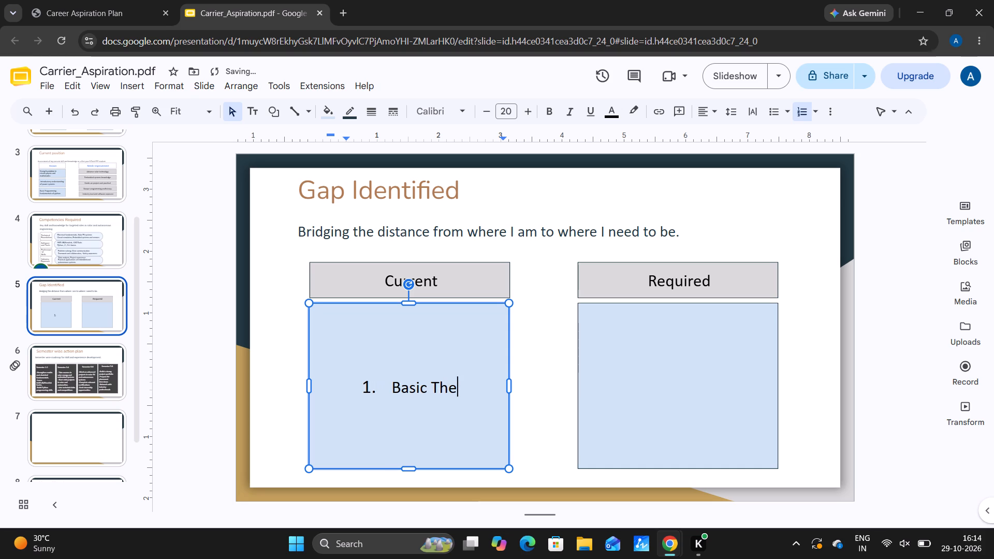
pyautogui.press('o')
pyautogui.write('ry')
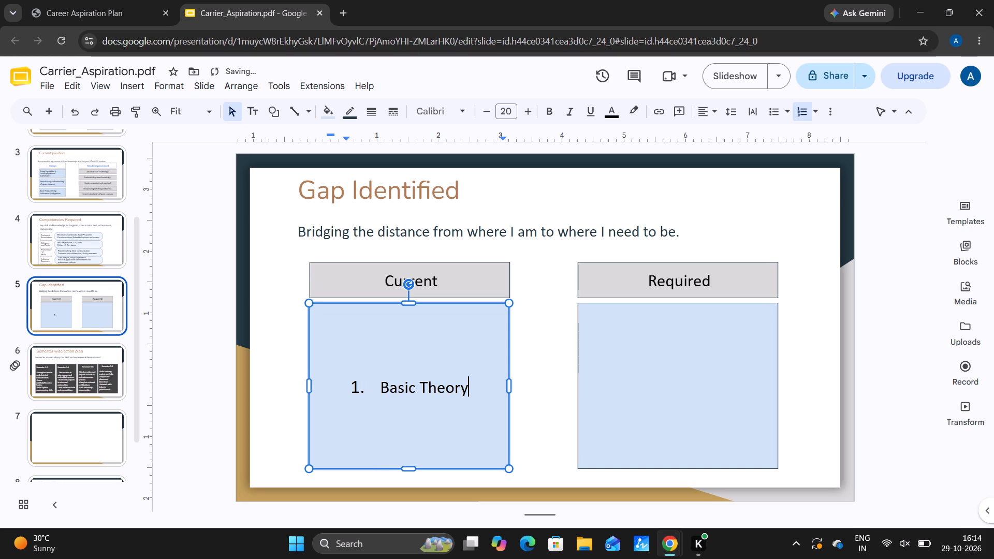
pyautogui.press('space')
pyautogui.write('nn')
pyautogui.press('BackSpace')
pyautogui.write('der')
pyautogui.write('stan')
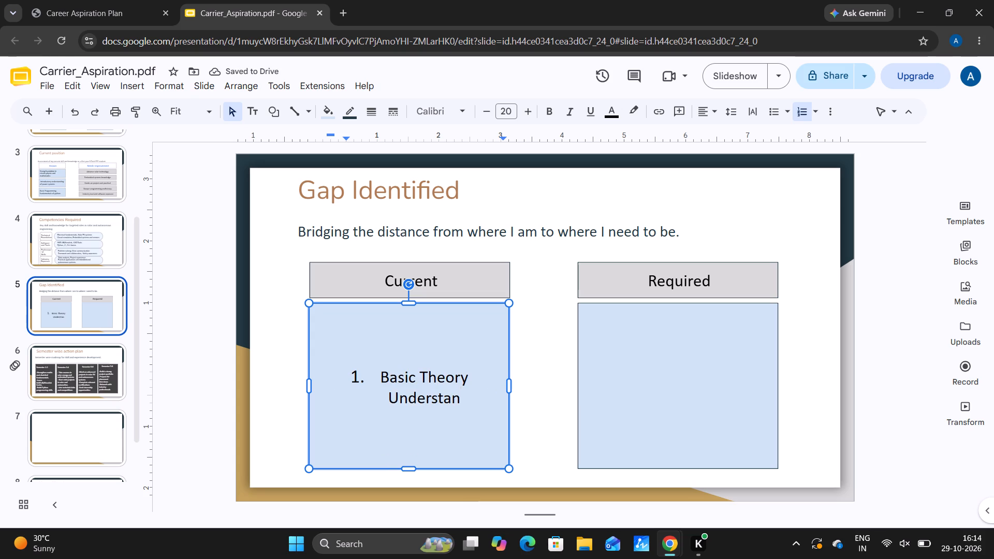
pyautogui.write('di')
pyautogui.write('ng')
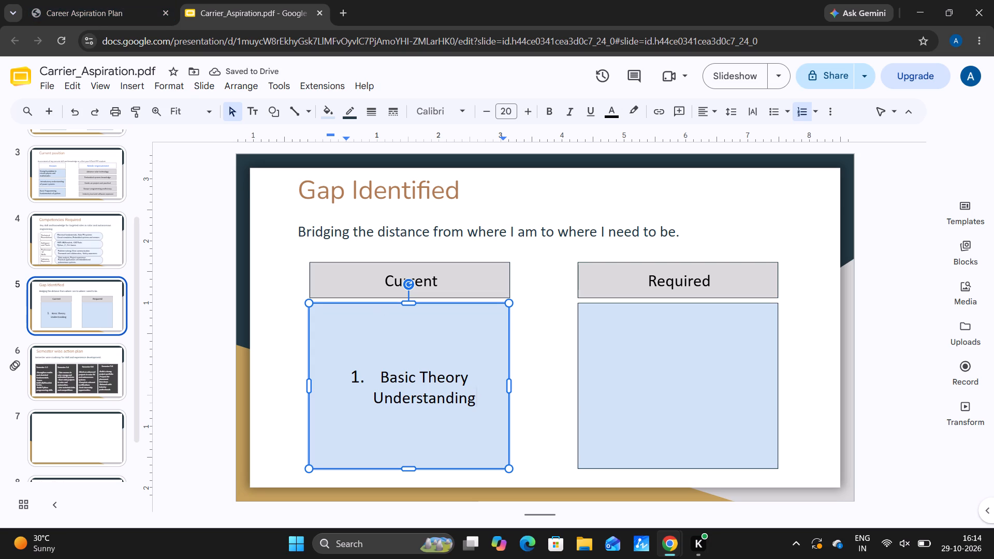
# Reduce the text size of "Basic Theory Understanding" to 16.
pyautogui.moveTo(346, 377); pyautogui.dragTo(487, 400)
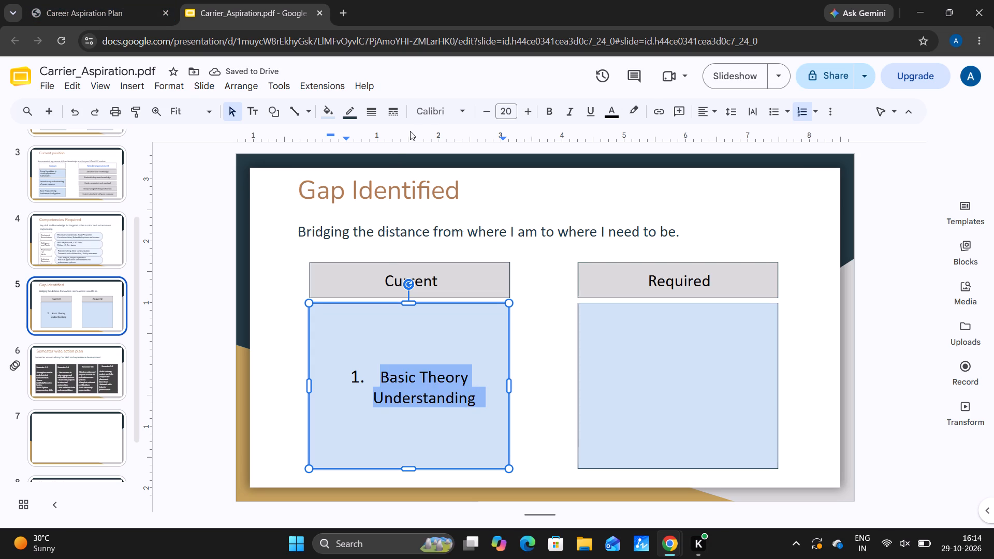
pyautogui.click(485, 116)
pyautogui.click(486, 116)
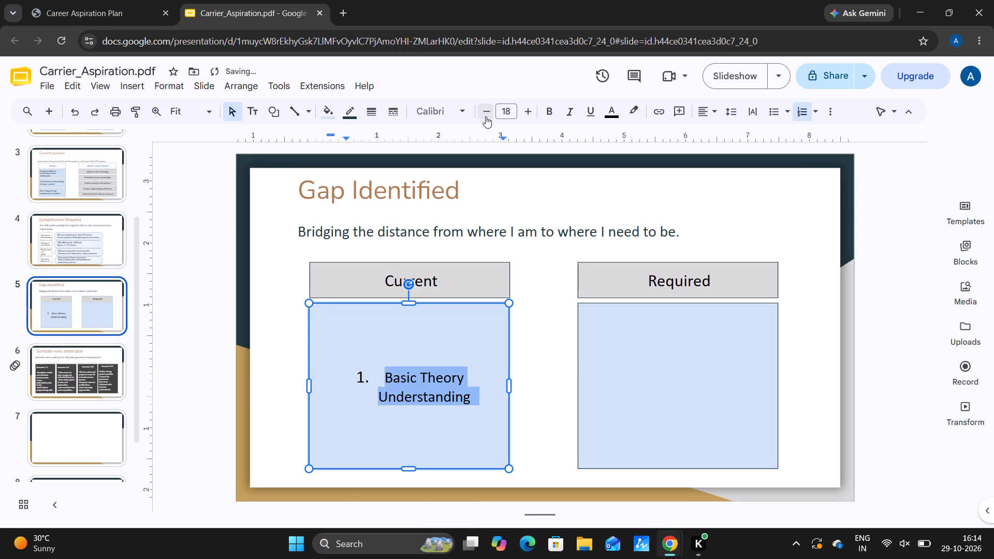
pyautogui.click(486, 116)
pyautogui.click(486, 116)
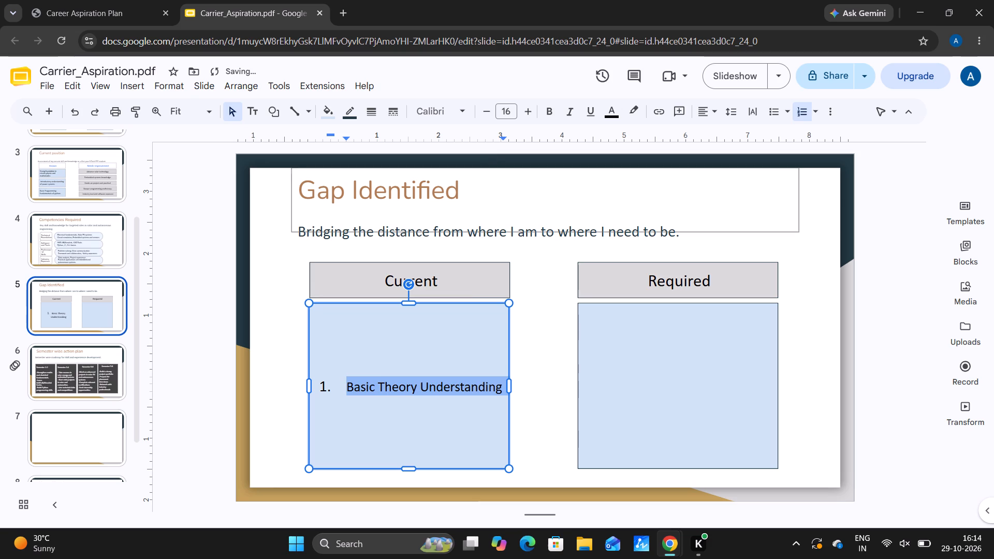
# Remove the numbering and indentation from "Basic Theory Understanding" so it is plain text at the box's left edge.
pyautogui.click(332, 388)
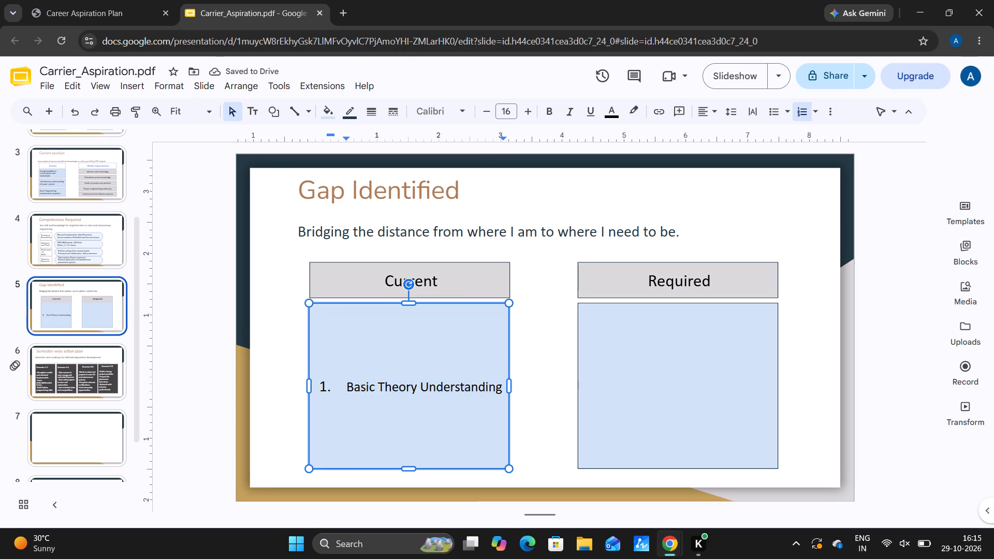
pyautogui.click(319, 386)
pyautogui.click(319, 386)
pyautogui.press('BackSpace')
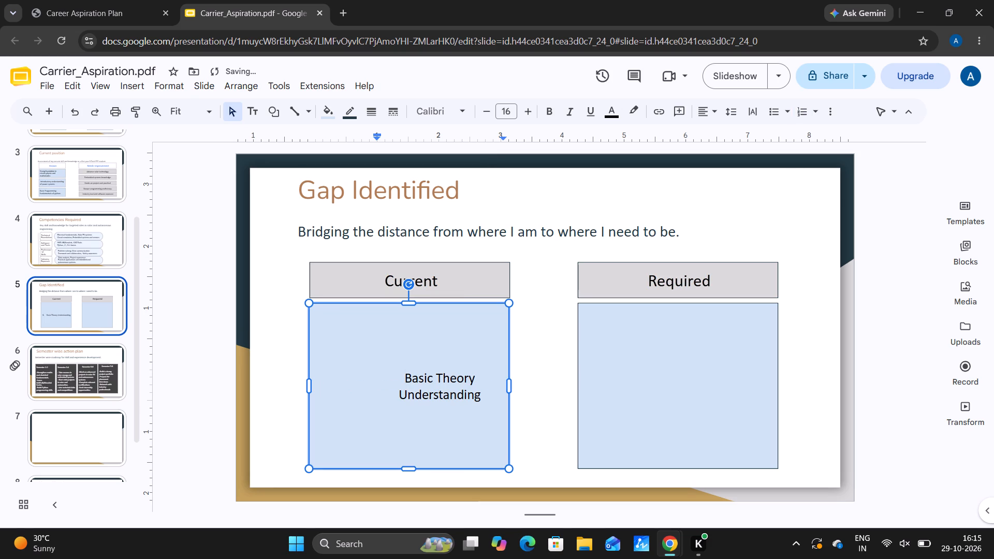
pyautogui.press('BackSpace')
pyautogui.press('BackSpace')
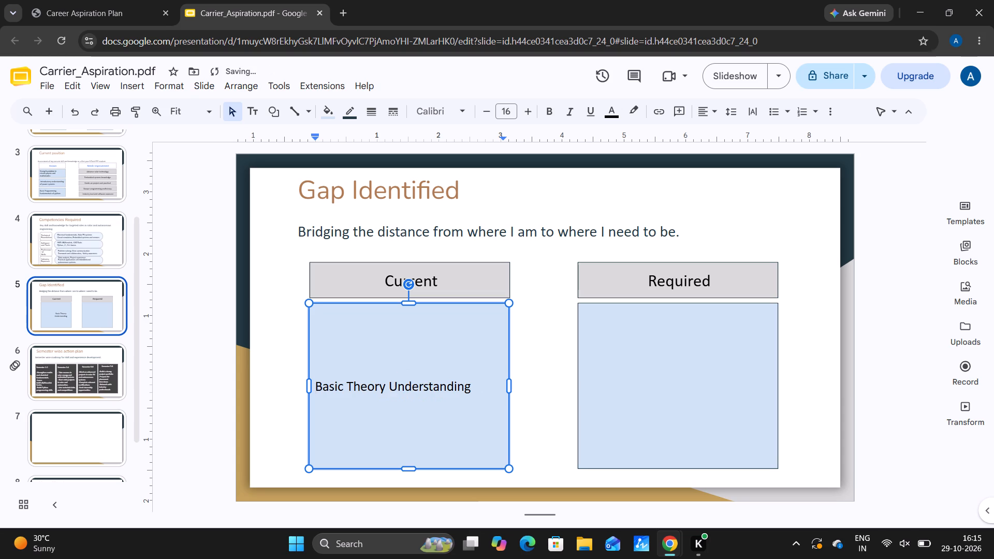
pyautogui.press('BackSpace')
# Add the second Current item from the PDF, "Limited Software Knowledge", on a new line below "Basic Theory Understanding".
pyautogui.press('Right')
pyautogui.press('Right')
pyautogui.press('Right')
pyautogui.press('Right')
pyautogui.press('Right')
pyautogui.press('Right')
pyautogui.press('Right')
pyautogui.press('Right')
pyautogui.press('Right')
pyautogui.press('Right')
pyautogui.press('Right')
pyautogui.press('Right')
pyautogui.press('Right')
pyautogui.press('Right')
pyautogui.press('Right')
pyautogui.press('Right')
pyautogui.press('Right')
pyautogui.press('Right')
pyautogui.press('Right')
pyautogui.press('Right')
pyautogui.press('Right')
pyautogui.press('Right')
pyautogui.press('Right')
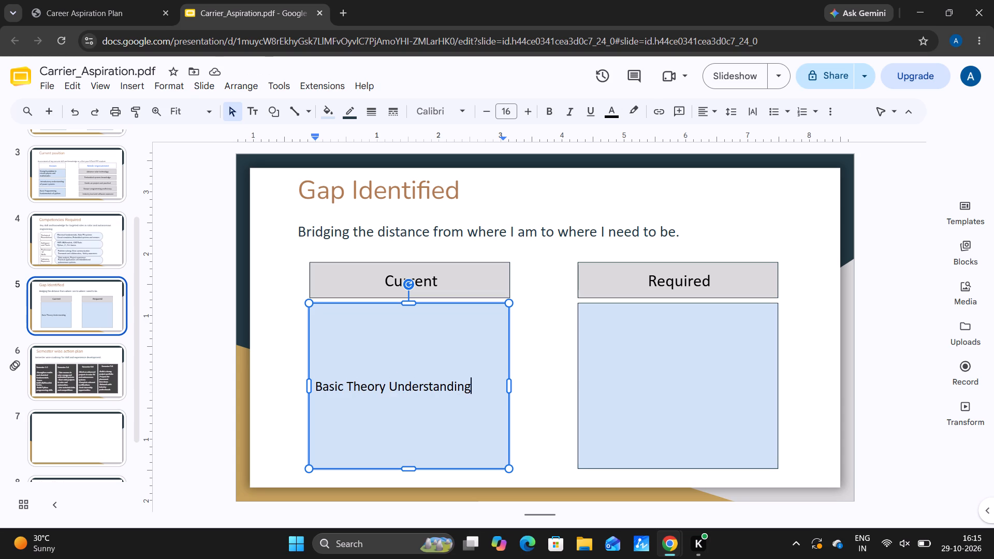
pyautogui.press('Return')
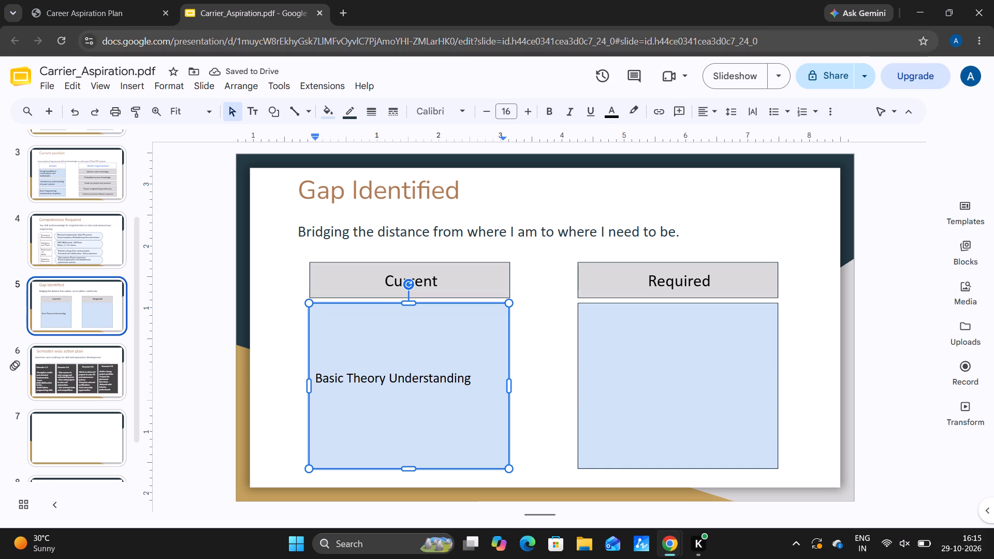
pyautogui.click(129, 12)
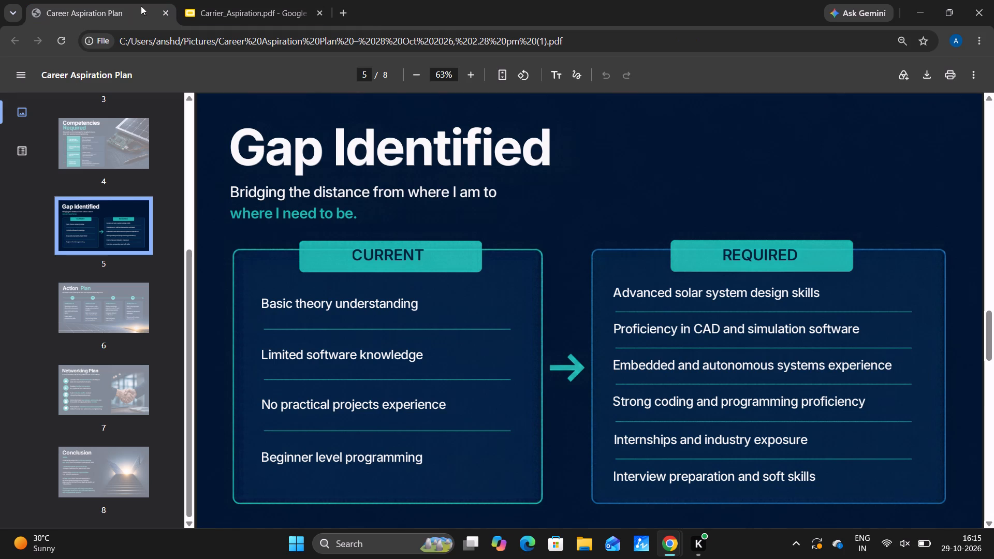
pyautogui.click(229, 0)
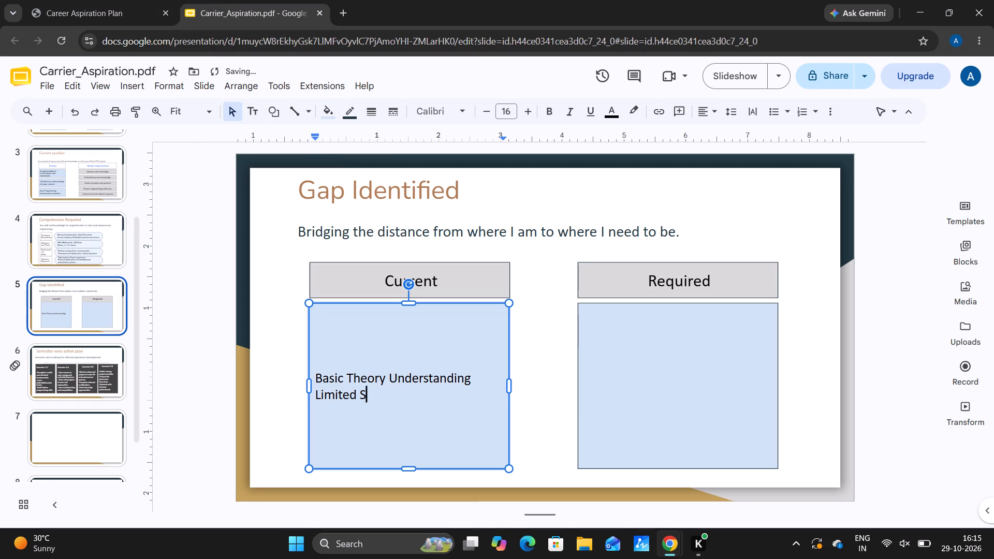
pyautogui.write('oftware')
pyautogui.press('space')
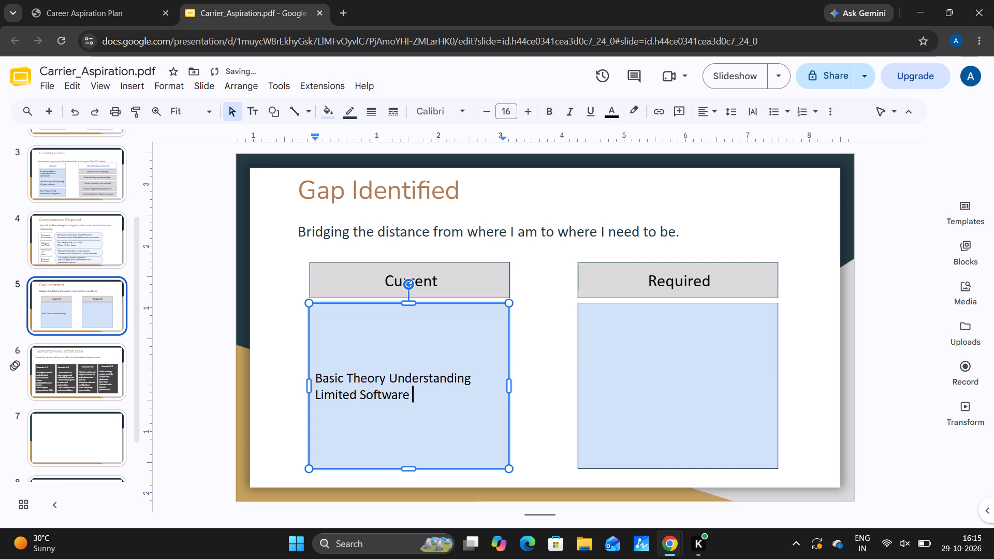
pyautogui.press('k')
pyautogui.write('nowledge')
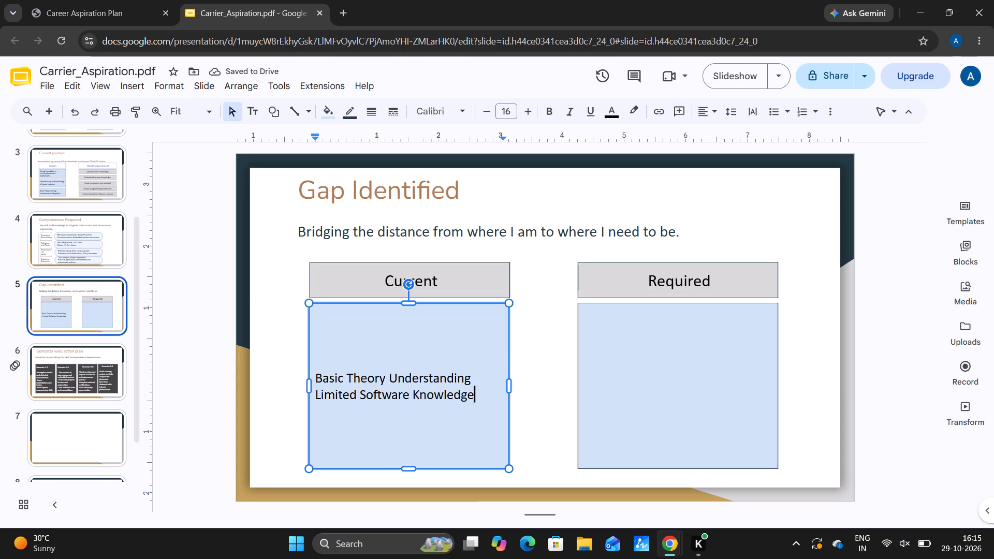
# Add the third Current item, "No practical projects experience", on a new line, checking its wording in the Career Aspiration Plan PDF.
pyautogui.press('Return')
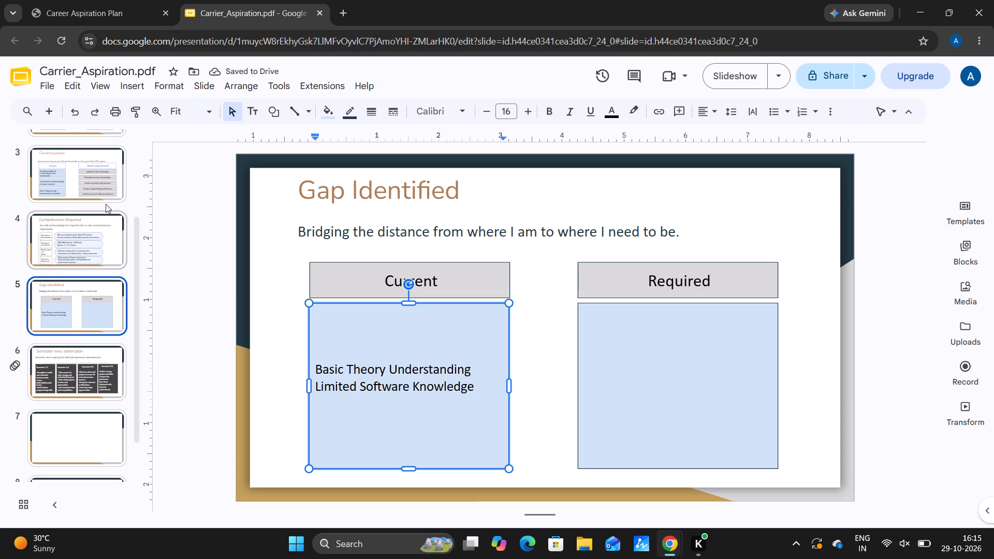
pyautogui.scroll(-2, 106, 204)
pyautogui.scroll(5, 106, 204)
pyautogui.scroll(-4, 106, 203)
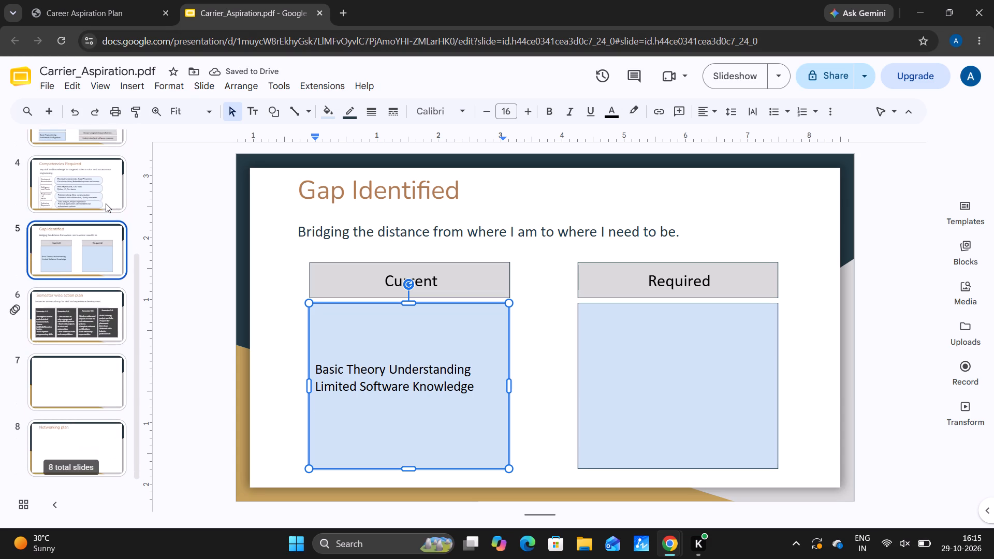
pyautogui.scroll(2, 104, 202)
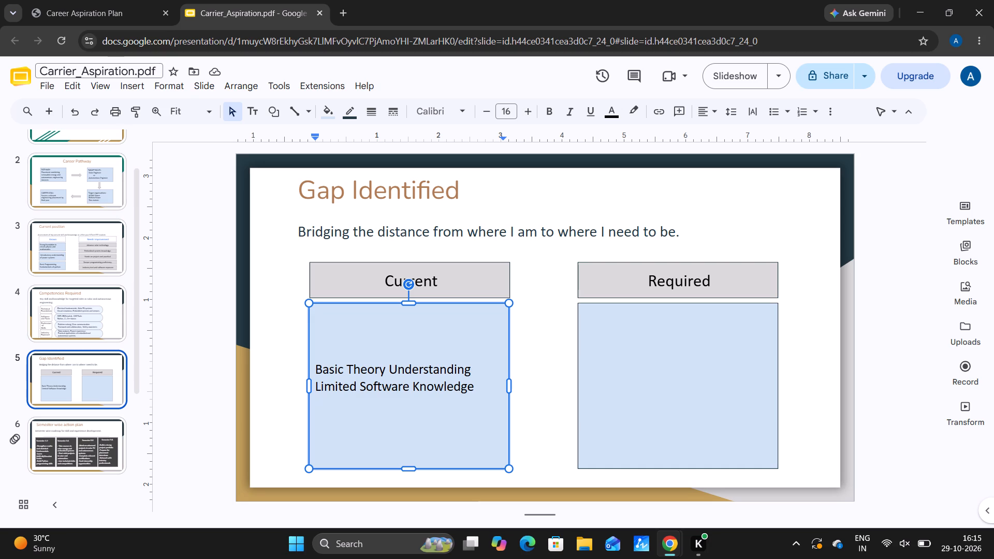
pyautogui.click(107, 7)
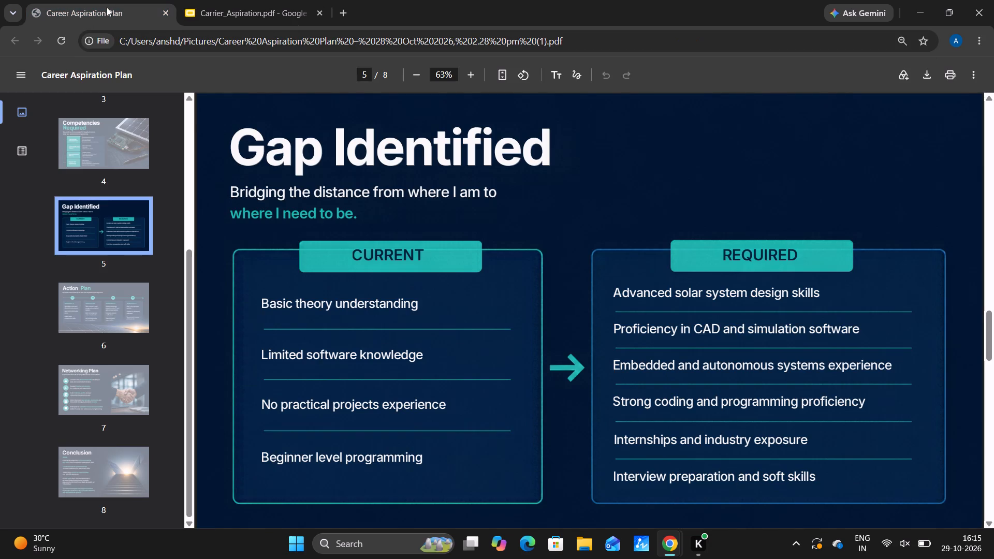
pyautogui.click(214, 2)
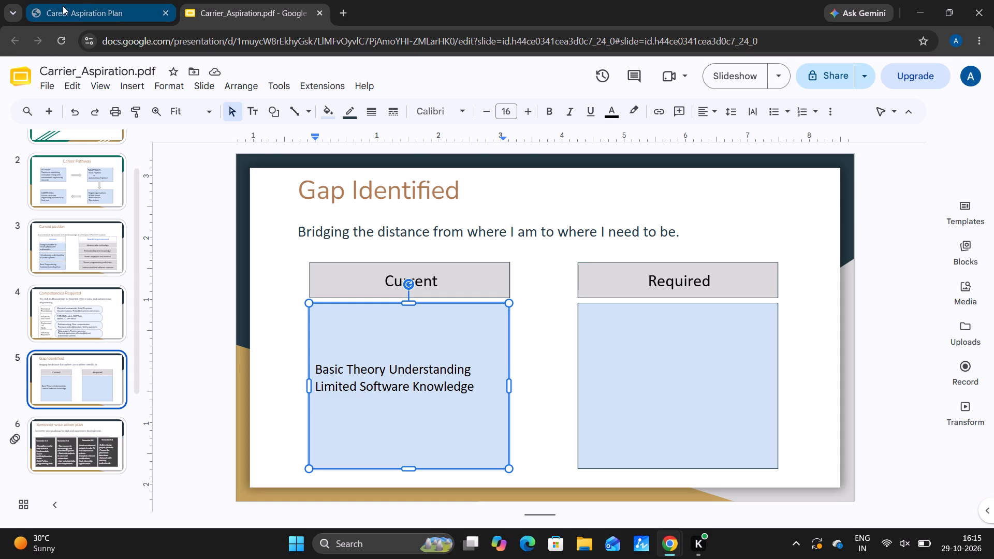
pyautogui.click(58, 6)
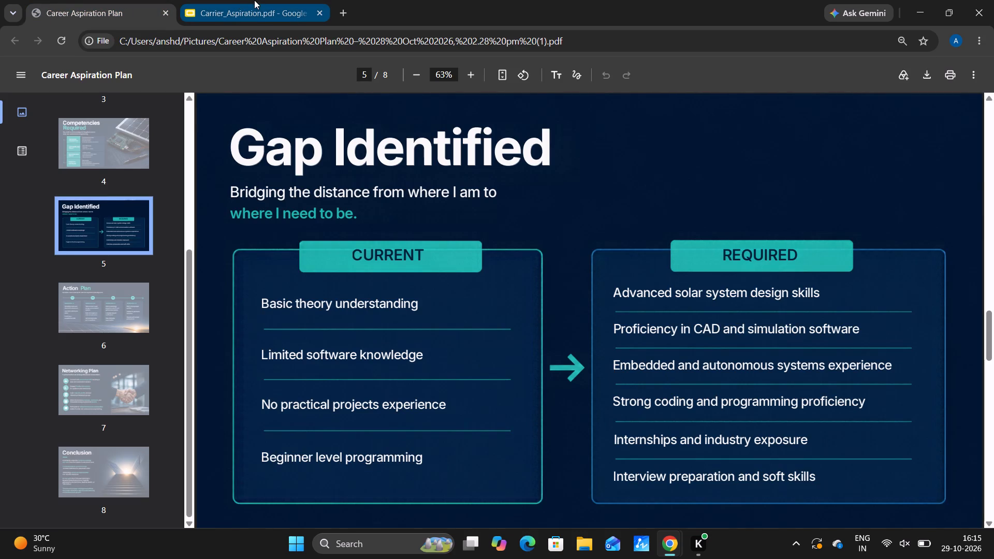
pyautogui.click(252, 0)
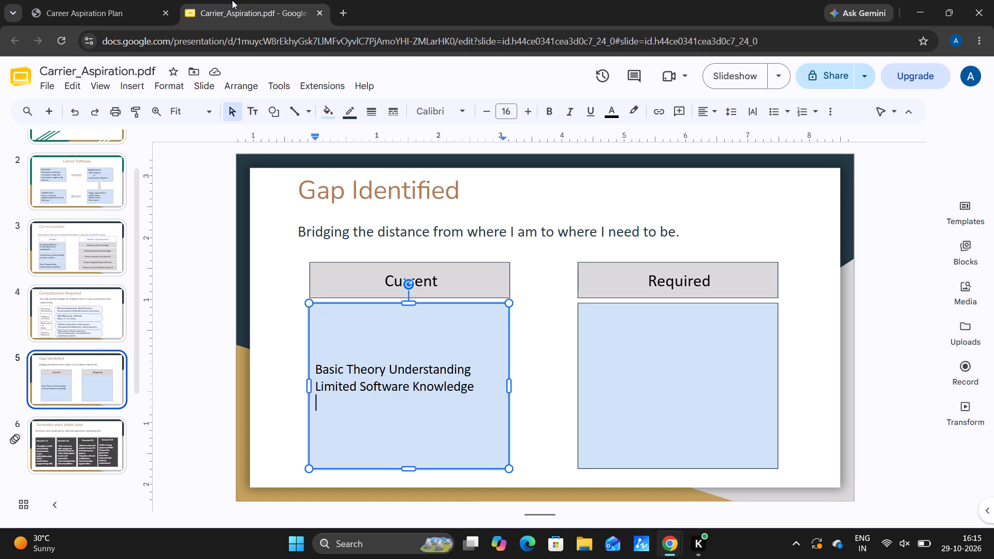
pyautogui.press('n')
pyautogui.write('pr')
pyautogui.write('ac')
pyautogui.write('ticle')
pyautogui.press('space')
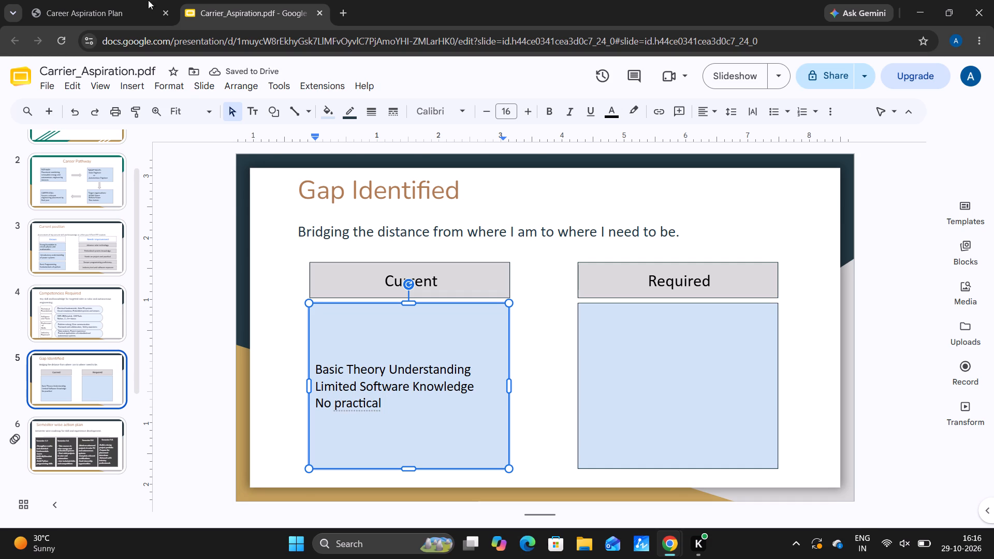
pyautogui.click(112, 1)
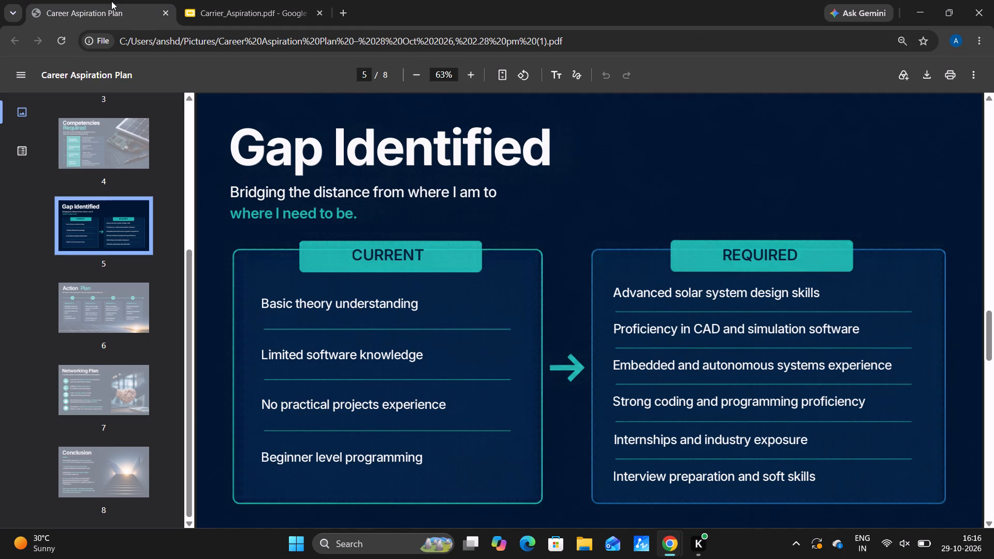
pyautogui.click(200, 7)
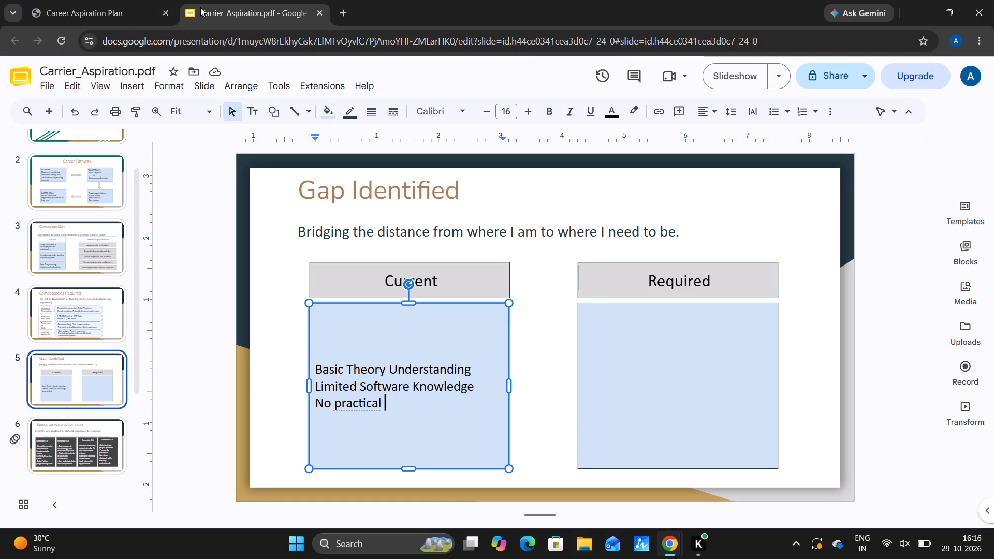
pyautogui.write('projects')
pyautogui.press('space')
pyautogui.write('ex')
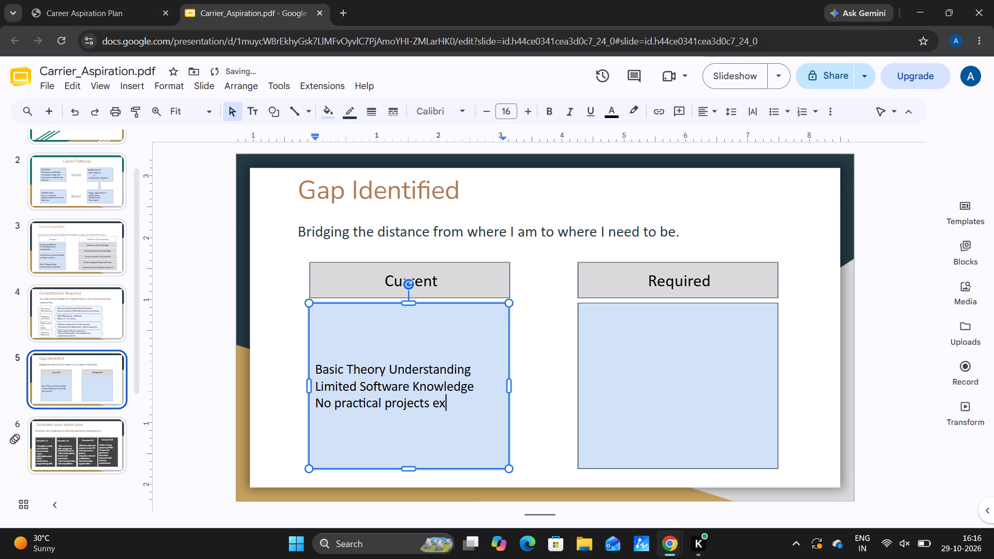
pyautogui.write('periance')
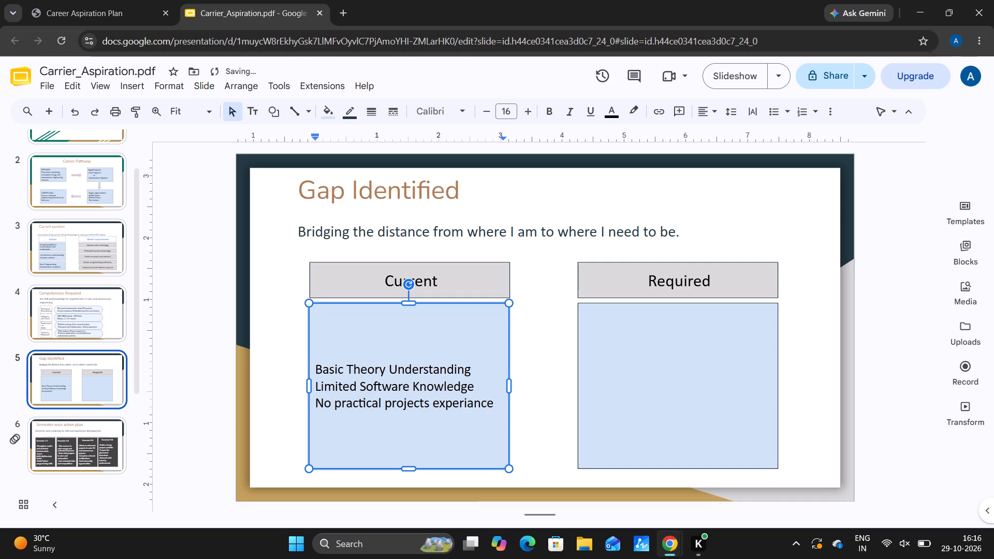
# Add the fourth Current item, "Beginner level python programming", on a new line, checking the PDF's list and correcting the spelling of "Beginner".
pyautogui.press('Return')
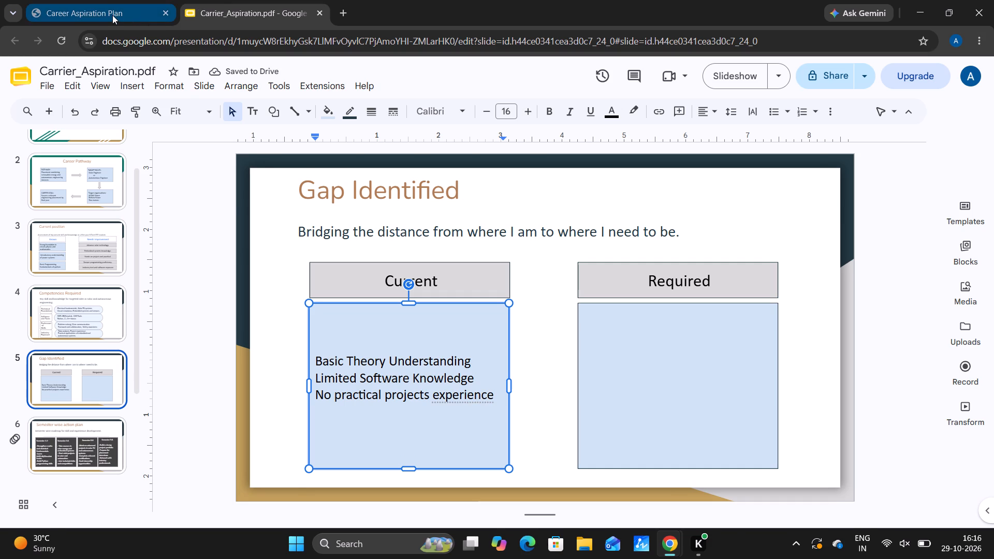
pyautogui.click(112, 15)
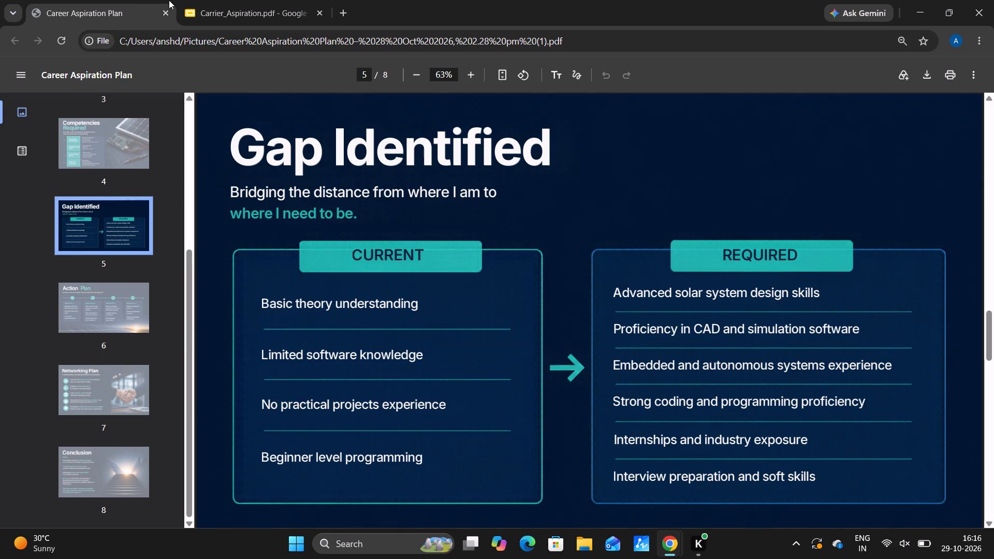
pyautogui.click(222, 0)
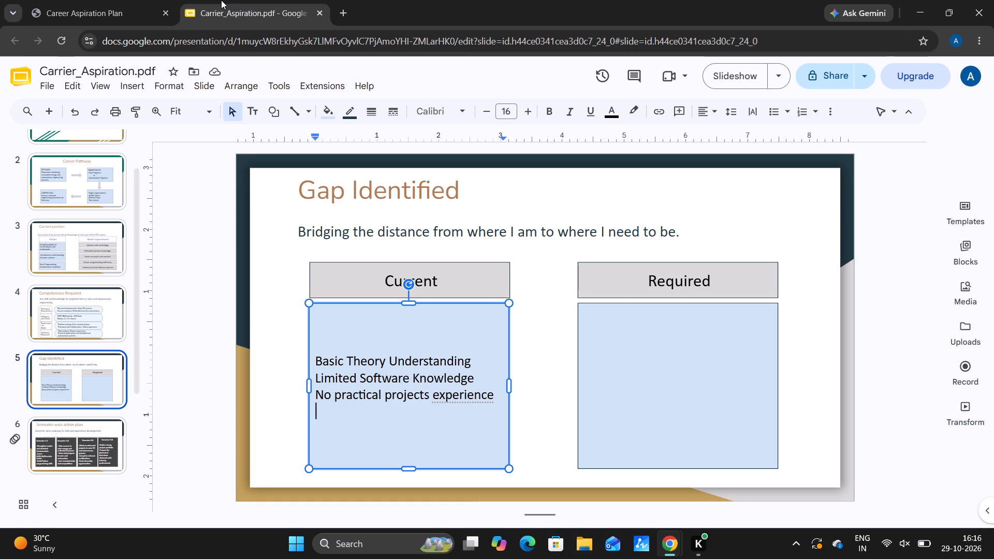
pyautogui.write('eg')
pyautogui.write('iner')
pyautogui.press('space')
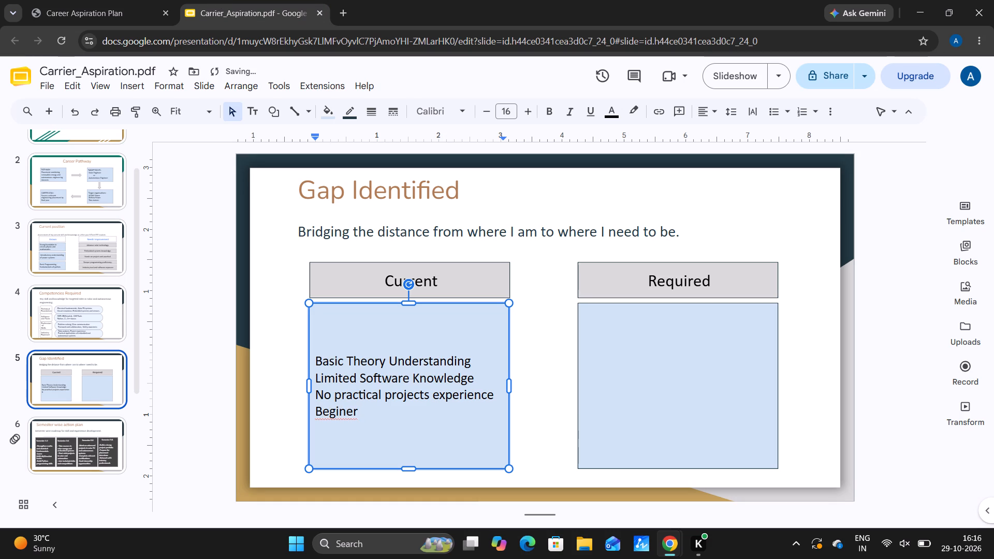
pyautogui.press('BackSpace')
pyautogui.scroll(1, 218, 0)
pyautogui.moveTo(359, 413); pyautogui.dragTo(312, 411)
pyautogui.click(371, 421)
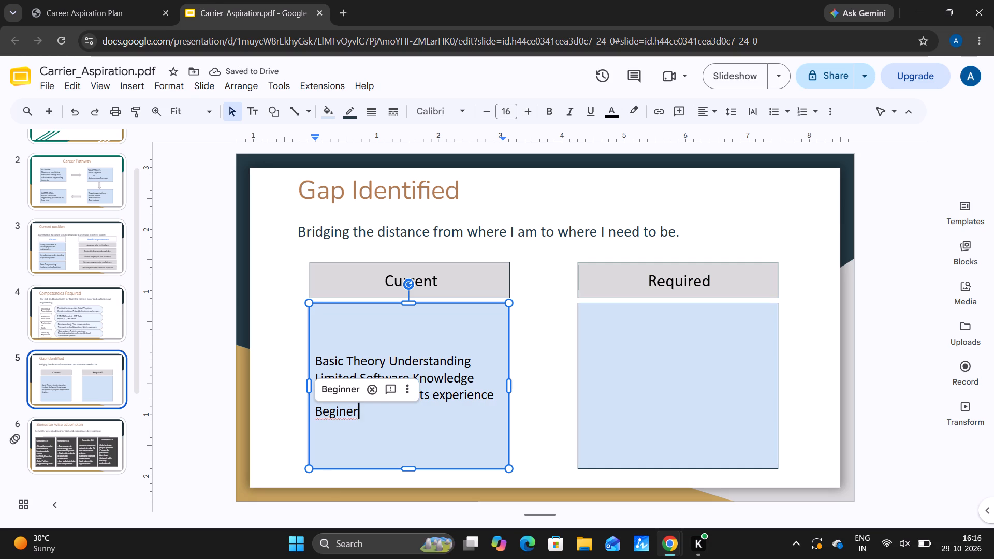
pyautogui.click(330, 392)
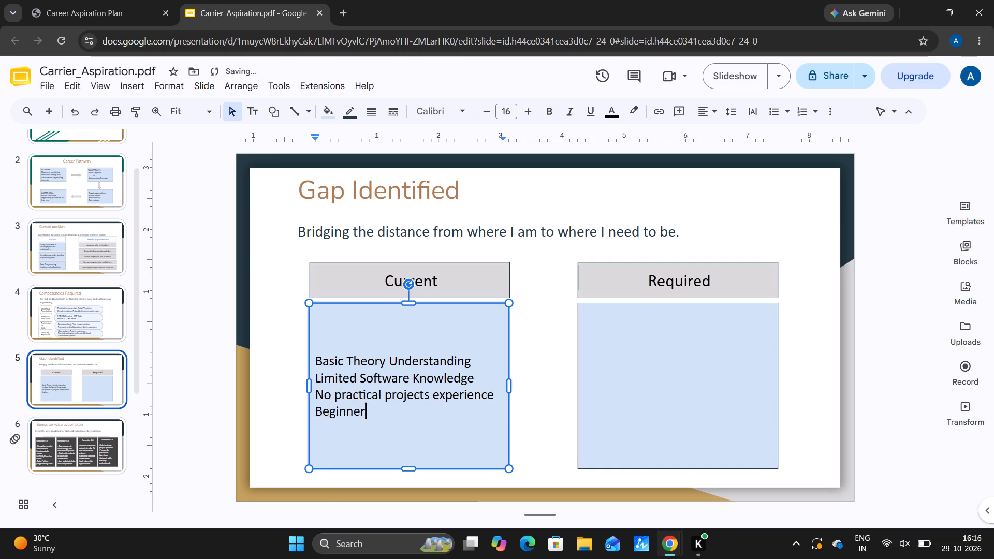
pyautogui.press('space')
pyautogui.write('level')
pyautogui.press('space')
pyautogui.write('python')
pyautogui.press('space')
pyautogui.write('pro')
pyautogui.write('gramm')
pyautogui.write('ing')
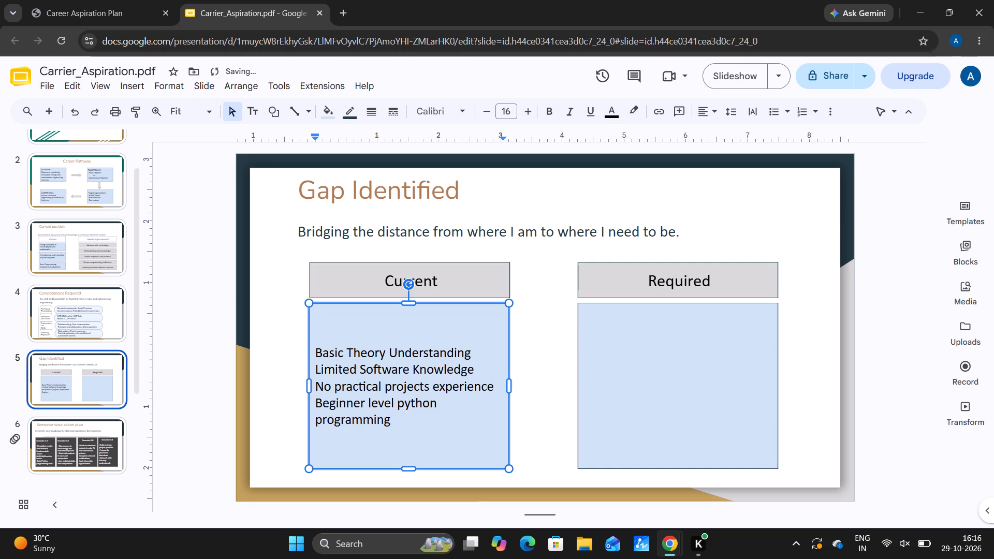
# Separate the four items in the Current box with a blank line between each one.
pyautogui.click(478, 350)
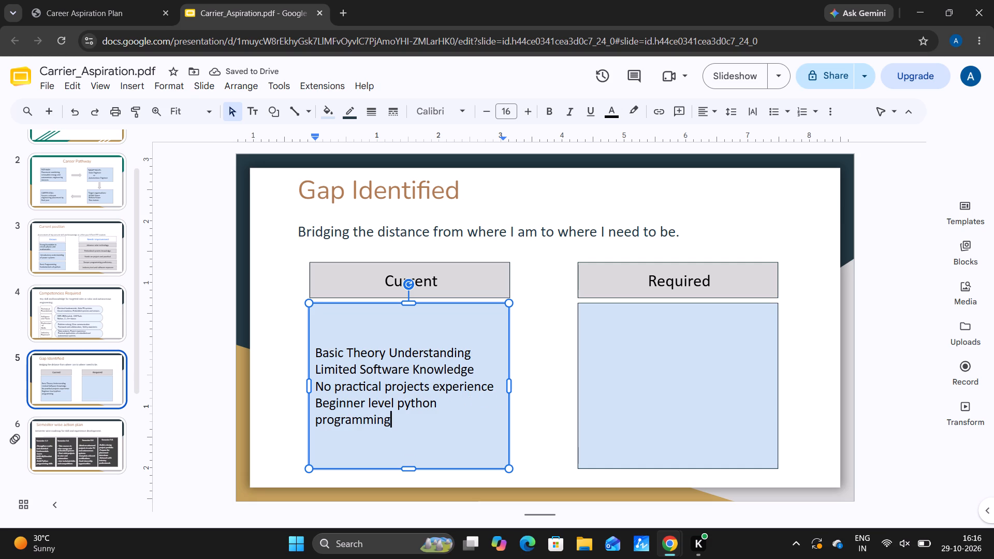
pyautogui.press('Return')
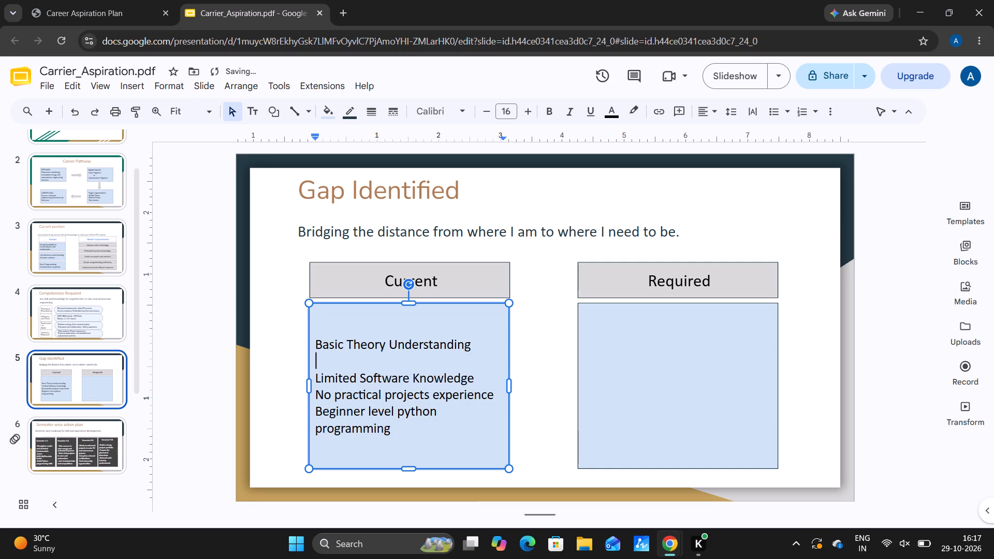
pyautogui.press('Down')
pyautogui.press('Down')
pyautogui.press('Up')
pyautogui.press('Right')
pyautogui.press('Right')
pyautogui.press('Right')
pyautogui.press('Right')
pyautogui.press('Right')
pyautogui.press('Right')
pyautogui.press('Right')
pyautogui.press('Right')
pyautogui.press('Right')
pyautogui.press('Right')
pyautogui.press('Right')
pyautogui.press('Right')
pyautogui.press('Right')
pyautogui.press('Right')
pyautogui.press('Right')
pyautogui.press('Right')
pyautogui.press('Right')
pyautogui.press('Right')
pyautogui.press('Right')
pyautogui.press('Right')
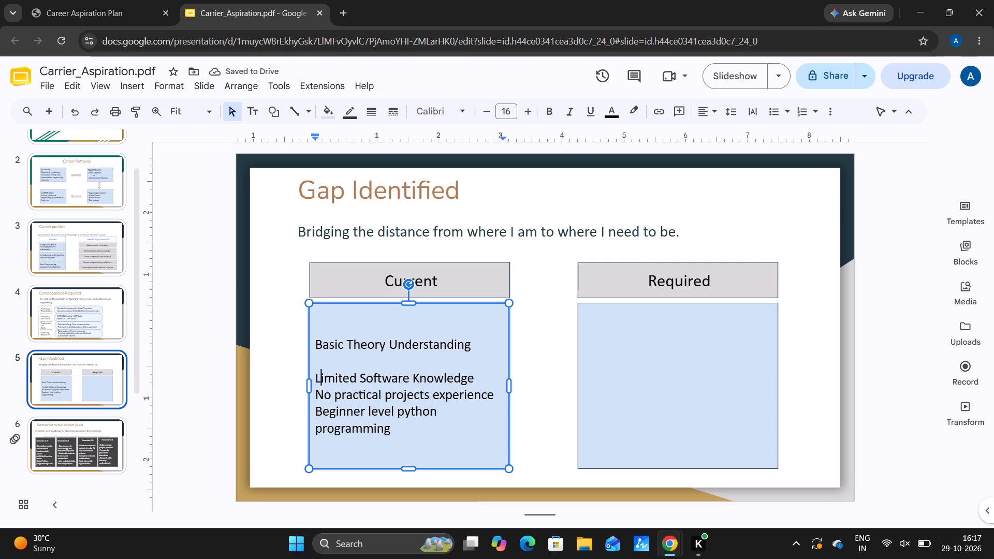
pyautogui.press('Left')
pyautogui.press('Left')
pyautogui.press('Return')
pyautogui.press('Down')
pyautogui.press('Right')
pyautogui.press('Right')
pyautogui.press('Right')
pyautogui.press('Right')
pyautogui.press('Right')
pyautogui.press('Right')
pyautogui.press('Right')
pyautogui.press('Right')
pyautogui.press('Right')
pyautogui.press('Right')
pyautogui.press('Right')
pyautogui.press('Right')
pyautogui.press('Right')
pyautogui.press('Right')
pyautogui.press('Right')
pyautogui.press('Right')
pyautogui.press('Right')
pyautogui.press('Right')
pyautogui.press('Right')
pyautogui.press('Right')
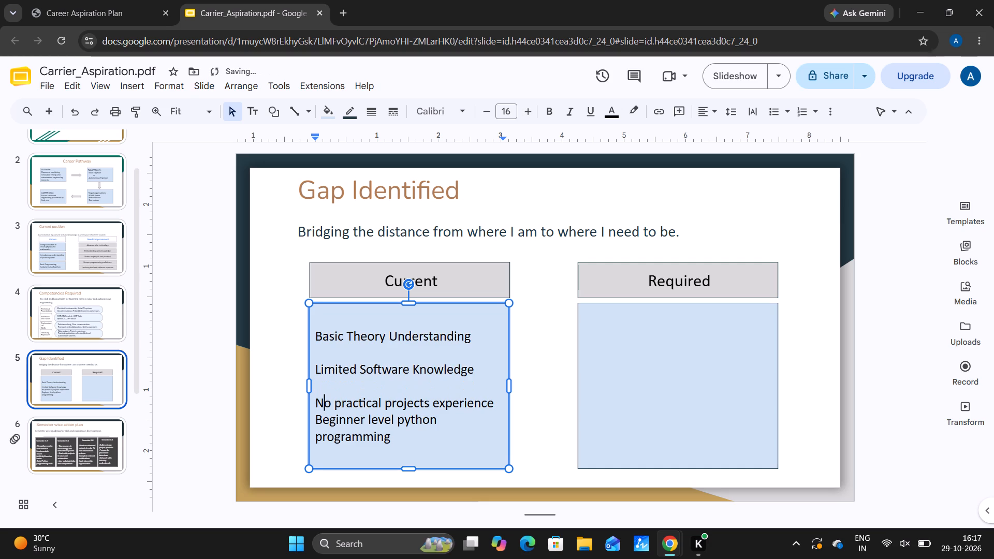
pyautogui.press('Right')
pyautogui.press('Right')
pyautogui.press('Right')
pyautogui.press('Right')
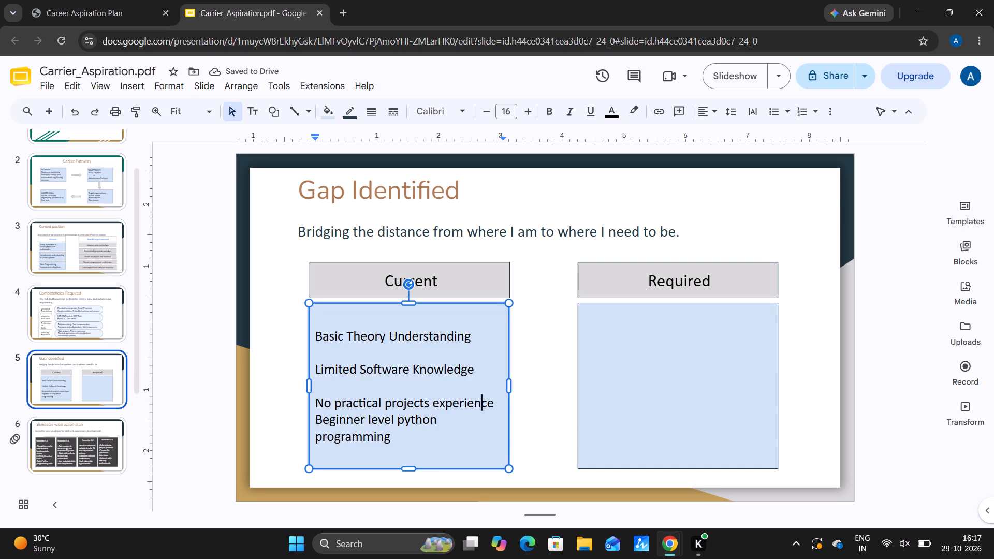
pyautogui.press('Right')
pyautogui.press('Right')
pyautogui.press('Return')
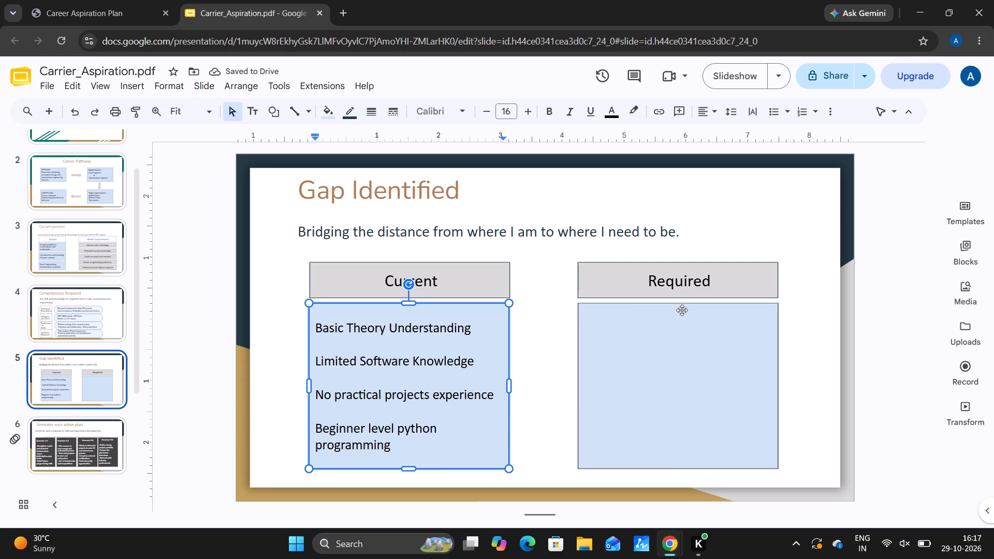
# Copy all six Required items, from "Advanced solar system design skills" to "Interview preparation and soft skills", from the Career Aspiration Plan PDF.
pyautogui.click(659, 361)
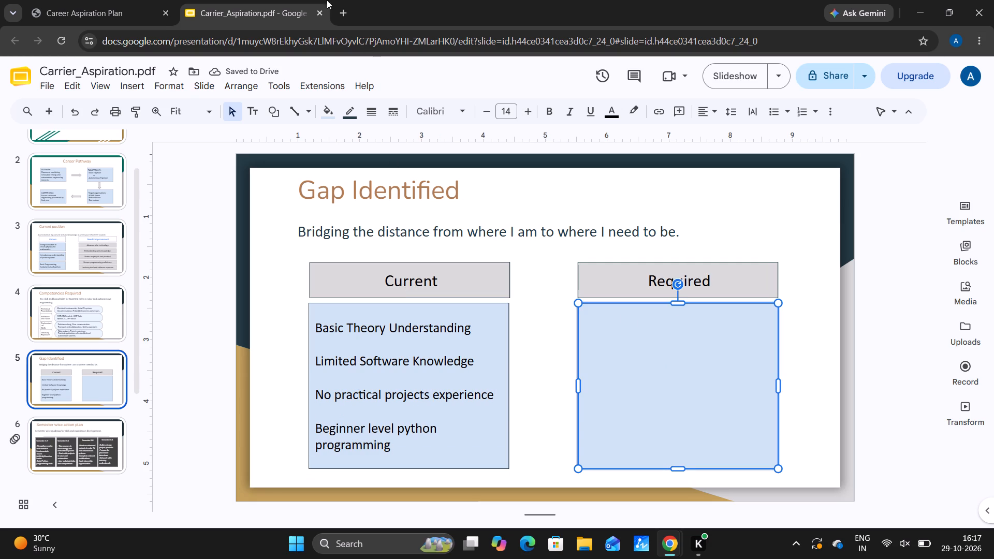
pyautogui.click(74, 13)
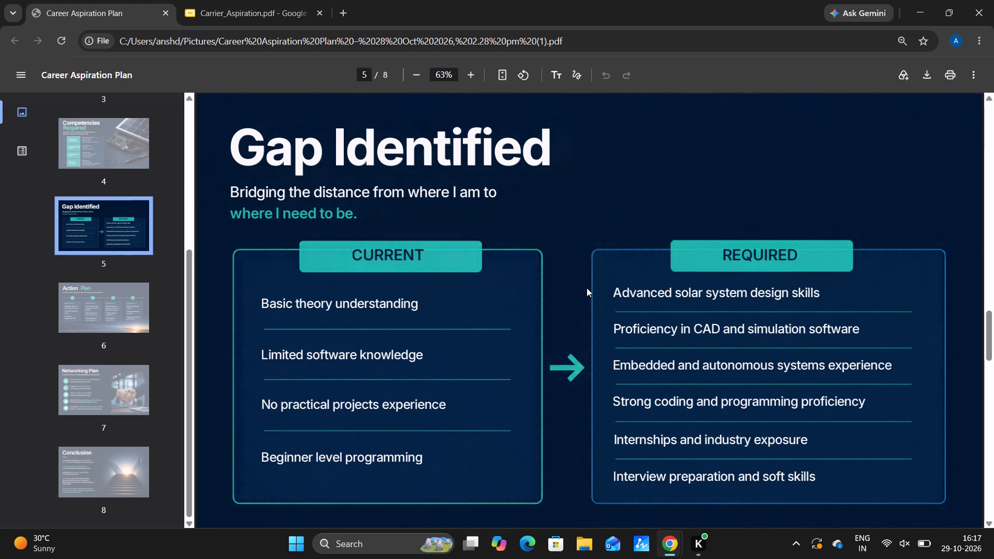
pyautogui.moveTo(613, 286); pyautogui.dragTo(847, 469)
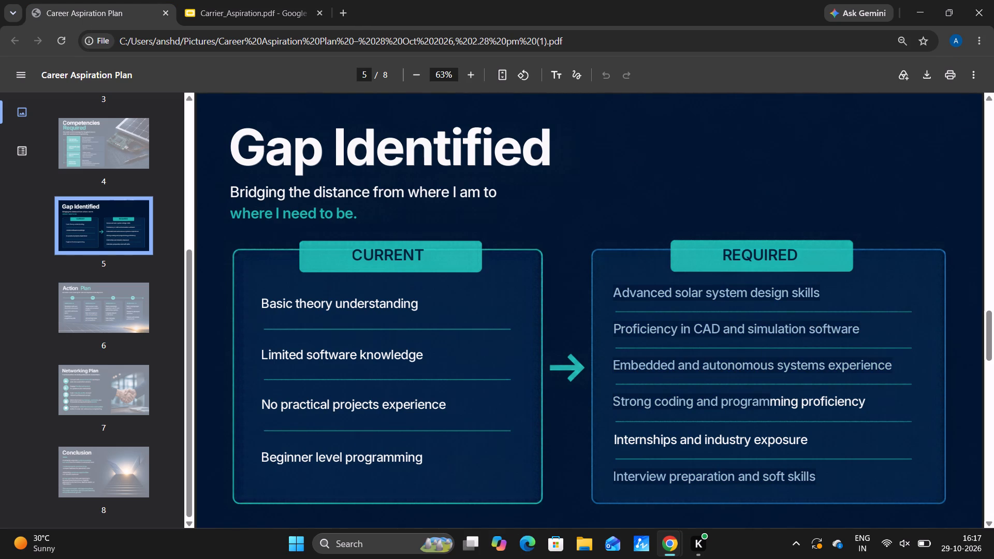
pyautogui.moveTo(847, 469); pyautogui.dragTo(789, 431)
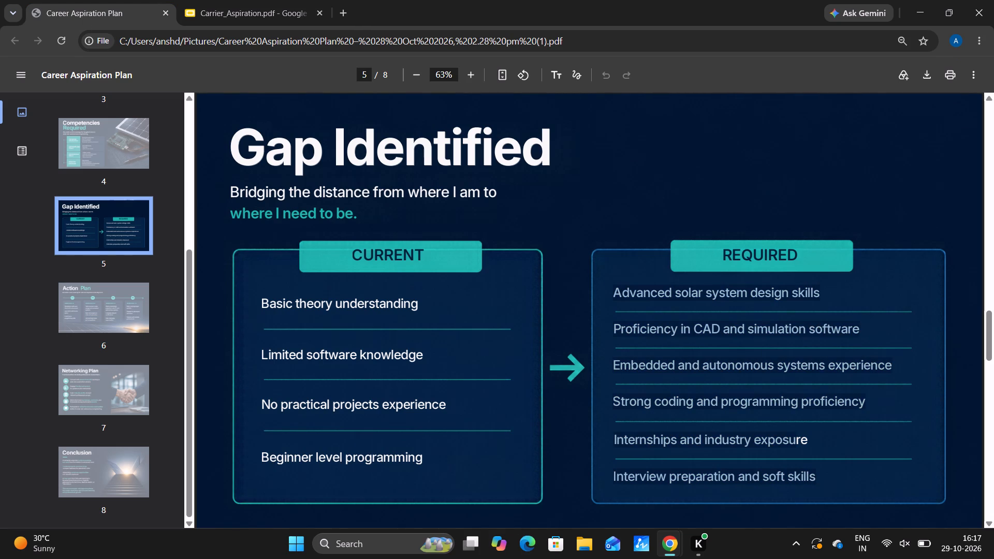
pyautogui.moveTo(789, 431); pyautogui.dragTo(790, 430)
pyautogui.click(790, 430)
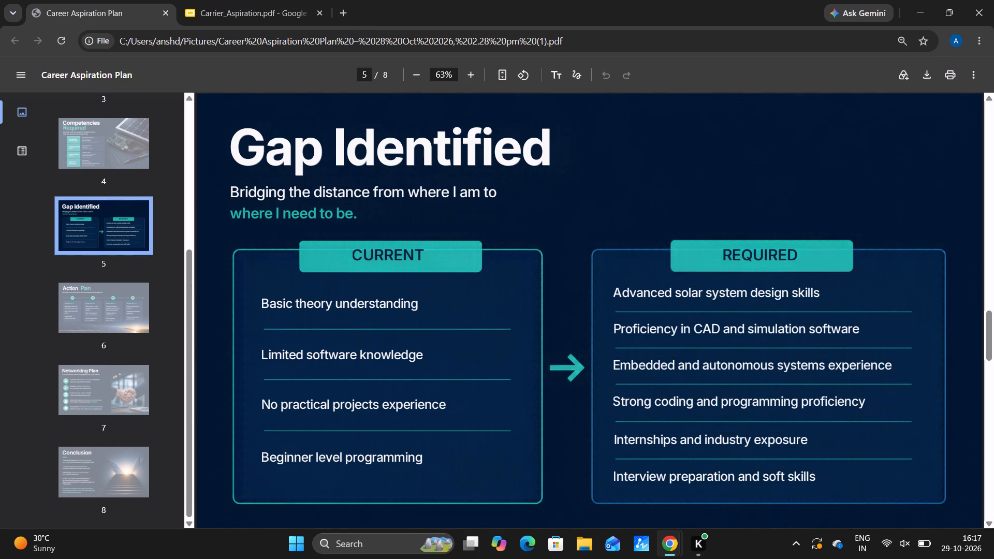
pyautogui.moveTo(609, 289); pyautogui.dragTo(824, 475)
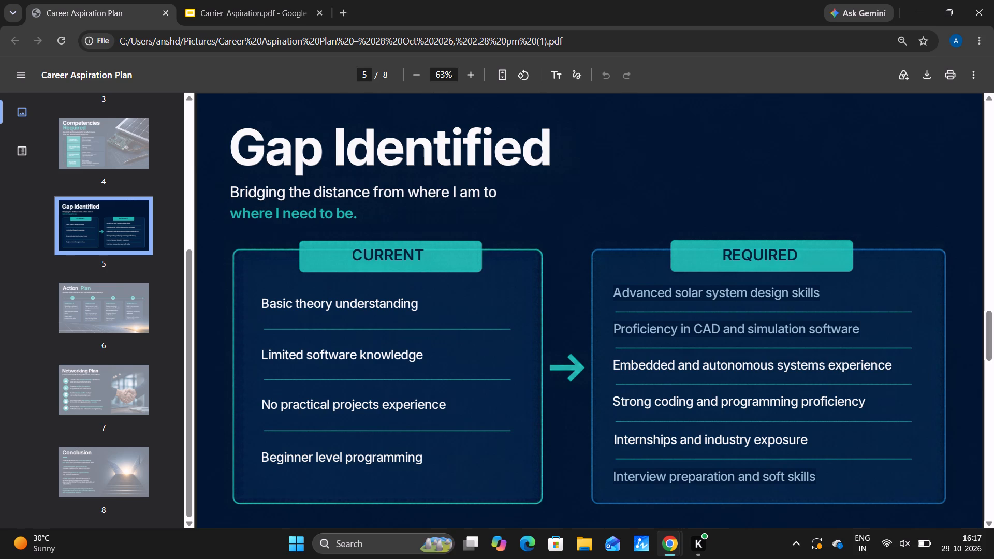
pyautogui.moveTo(824, 475); pyautogui.dragTo(809, 440)
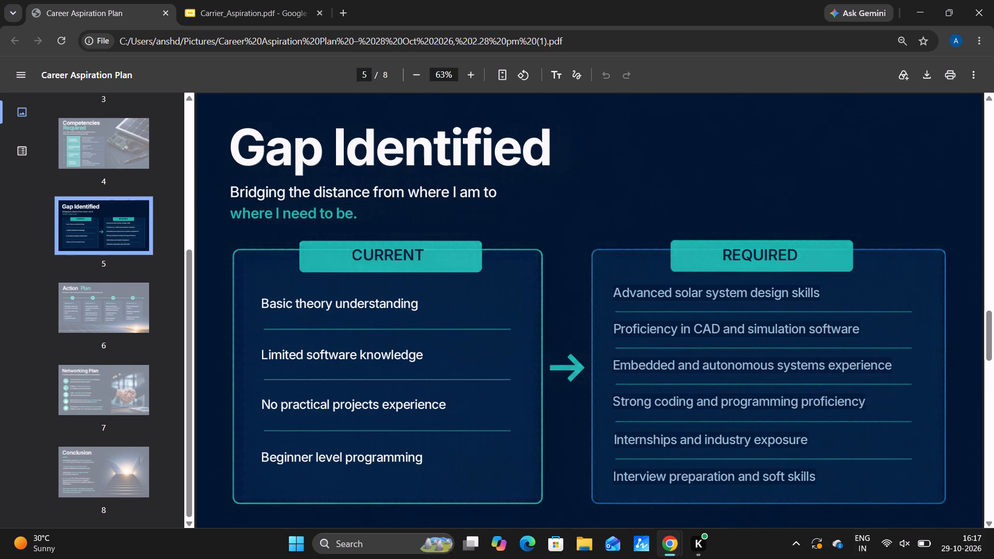
pyautogui.hotkey('ctrl', 'c')
# Paste the copied Required items into the empty box under Required on the Gap Identified slide, with the text size set to 16.
pyautogui.click(284, 5)
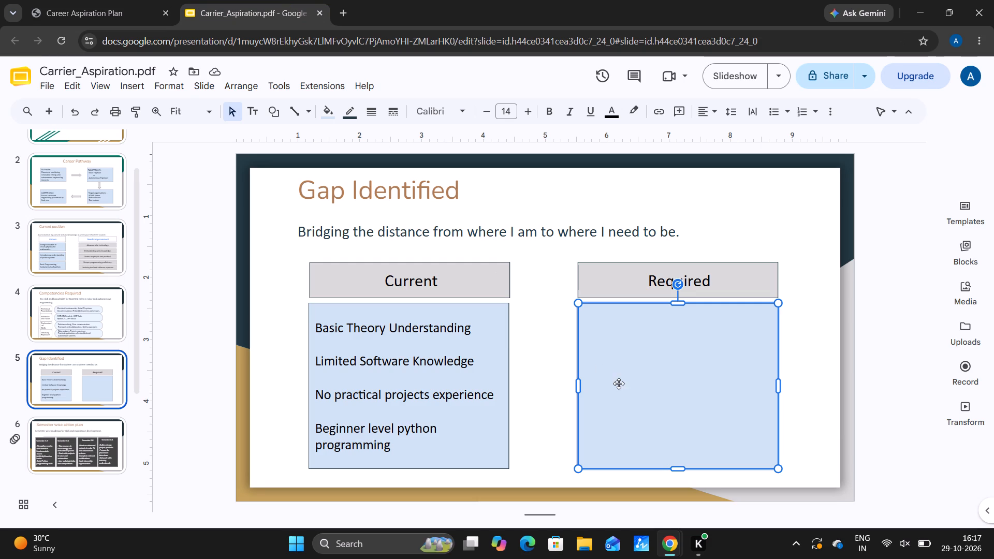
pyautogui.click(616, 381)
pyautogui.press('space')
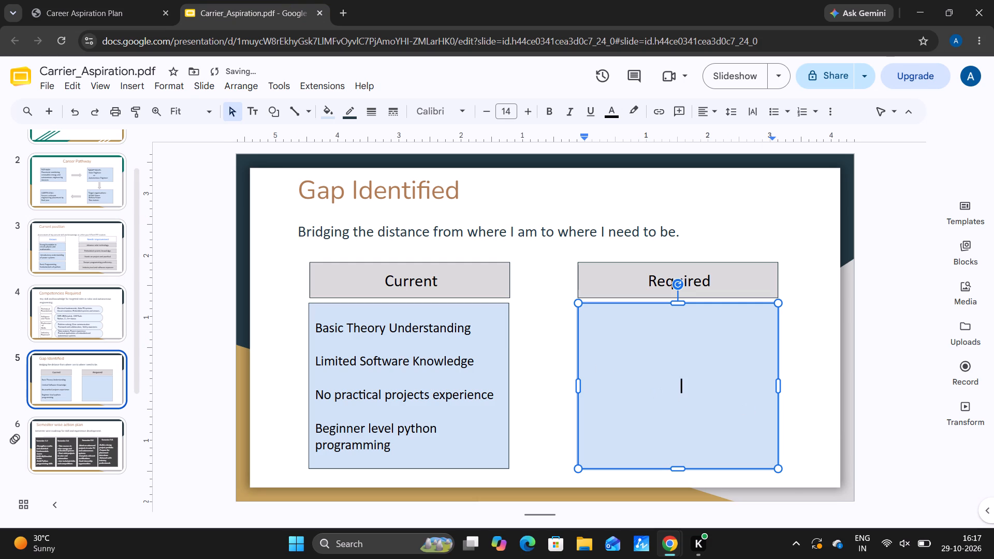
pyautogui.doubleClick(528, 106)
pyautogui.hotkey('ctrl', 'v')
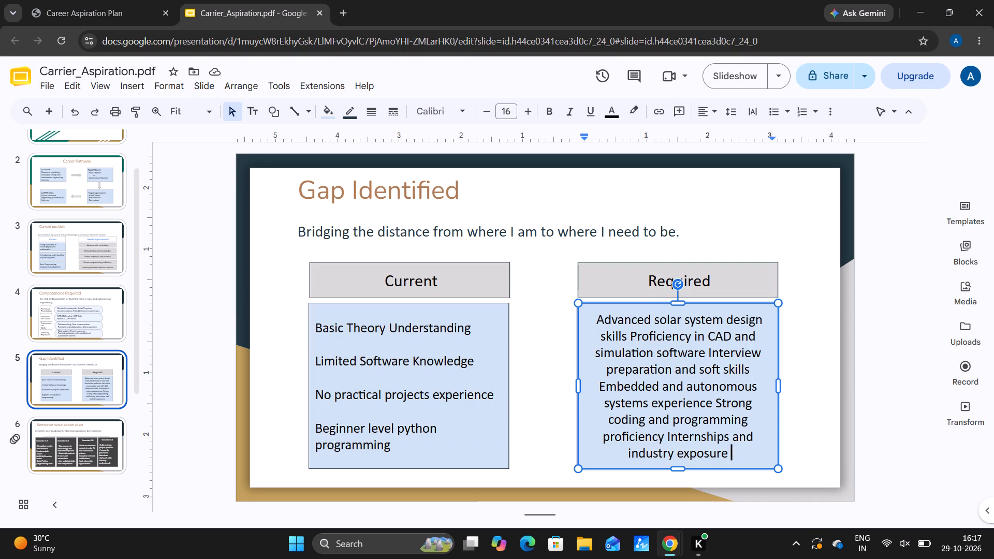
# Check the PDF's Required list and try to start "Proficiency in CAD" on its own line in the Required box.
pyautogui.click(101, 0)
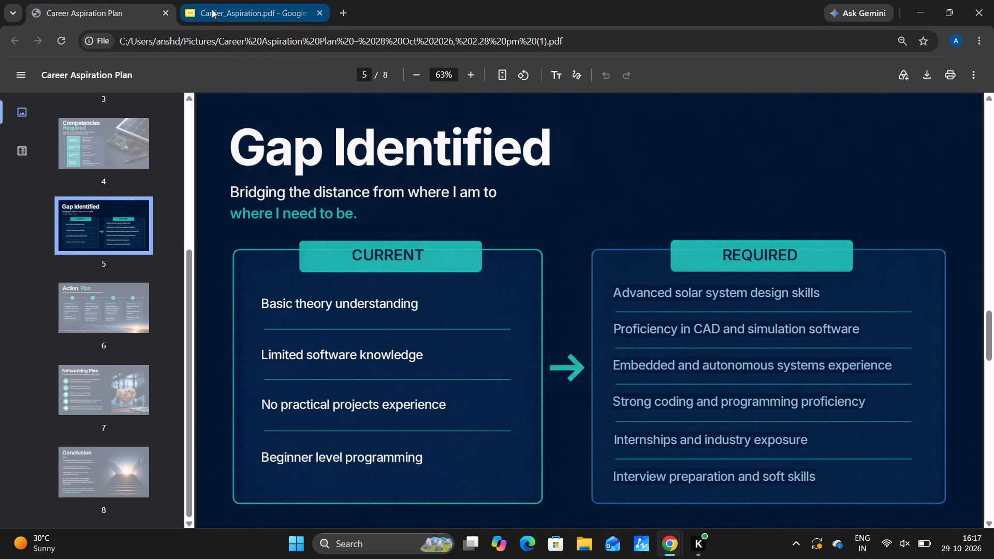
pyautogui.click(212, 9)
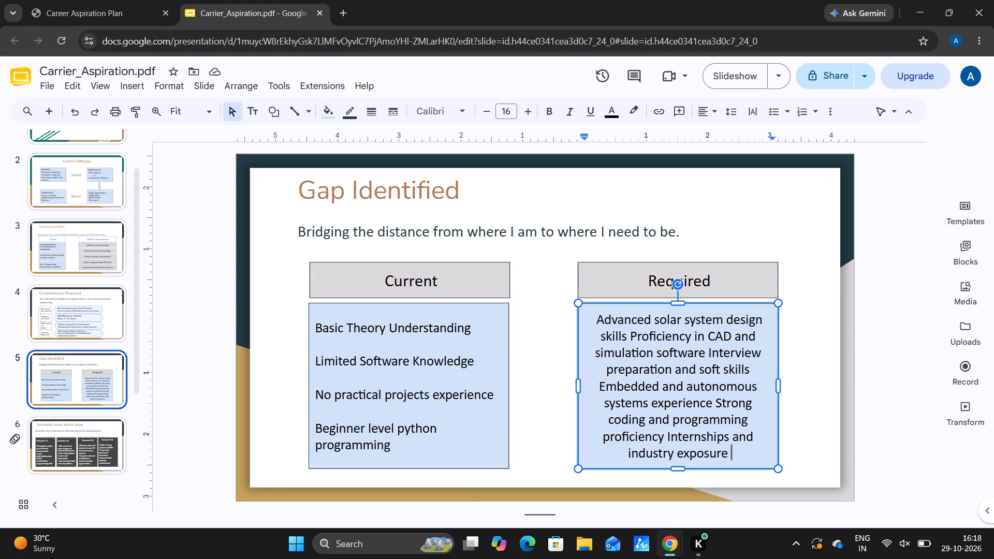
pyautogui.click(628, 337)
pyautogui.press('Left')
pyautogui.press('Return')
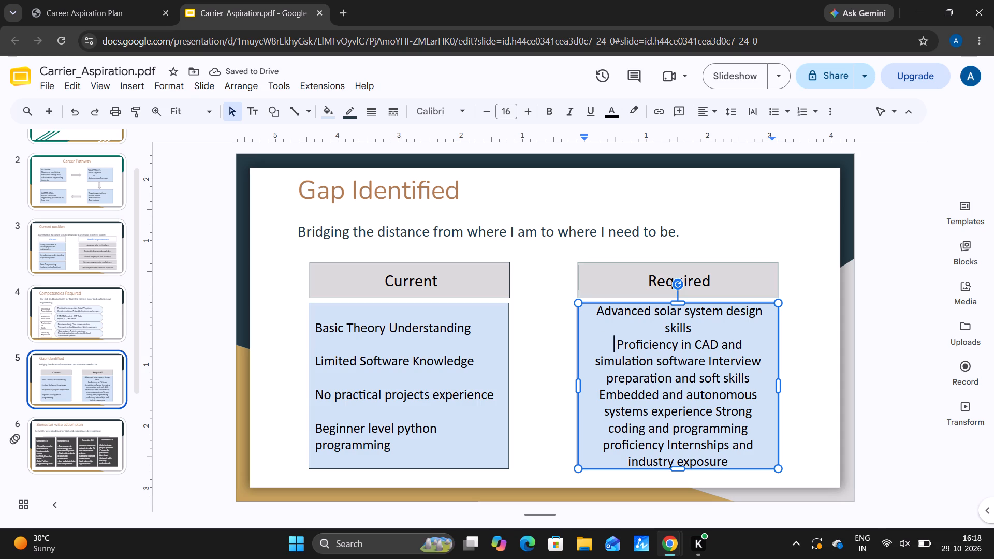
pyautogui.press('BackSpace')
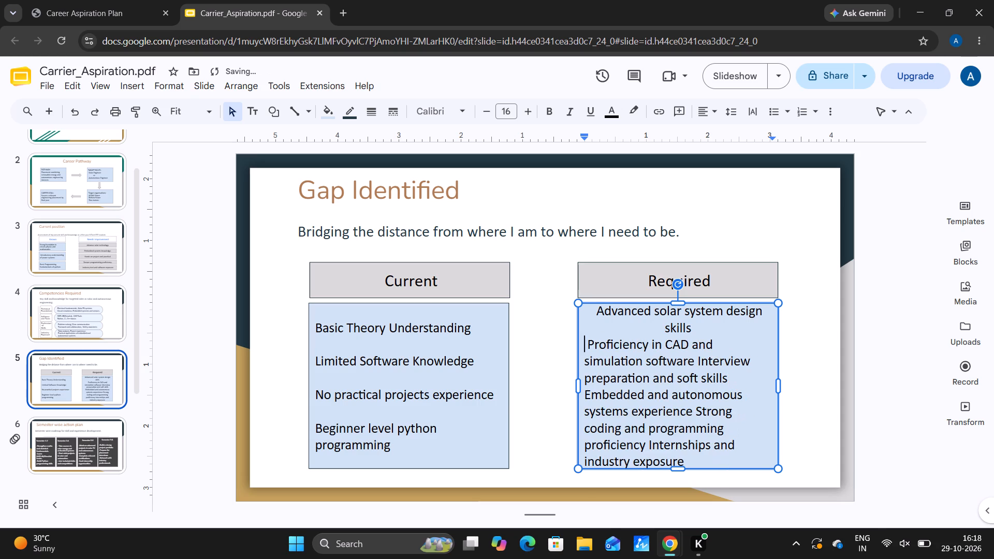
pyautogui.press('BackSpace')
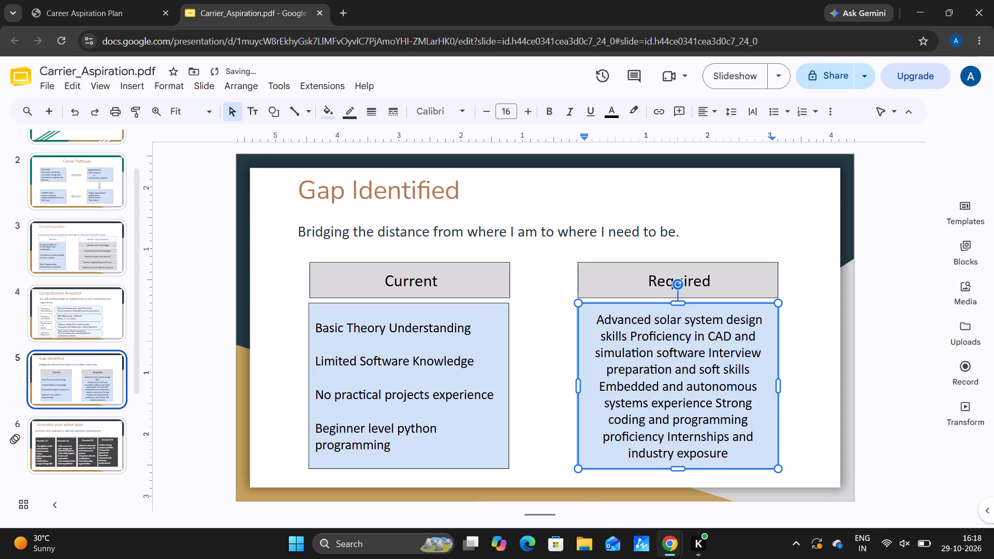
# Reduce the size of all the pasted text in the Required box by two points.
pyautogui.moveTo(593, 321); pyautogui.dragTo(727, 459)
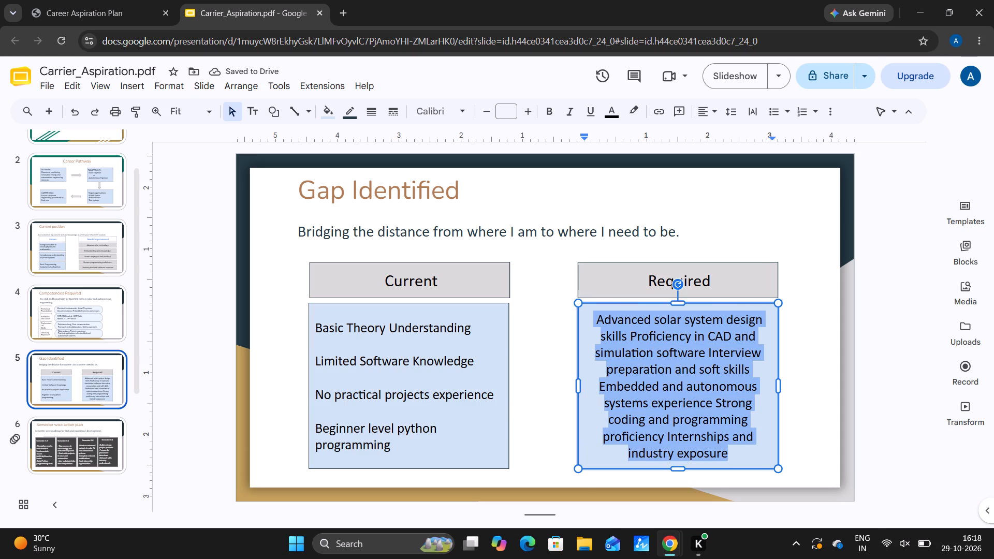
pyautogui.click(489, 118)
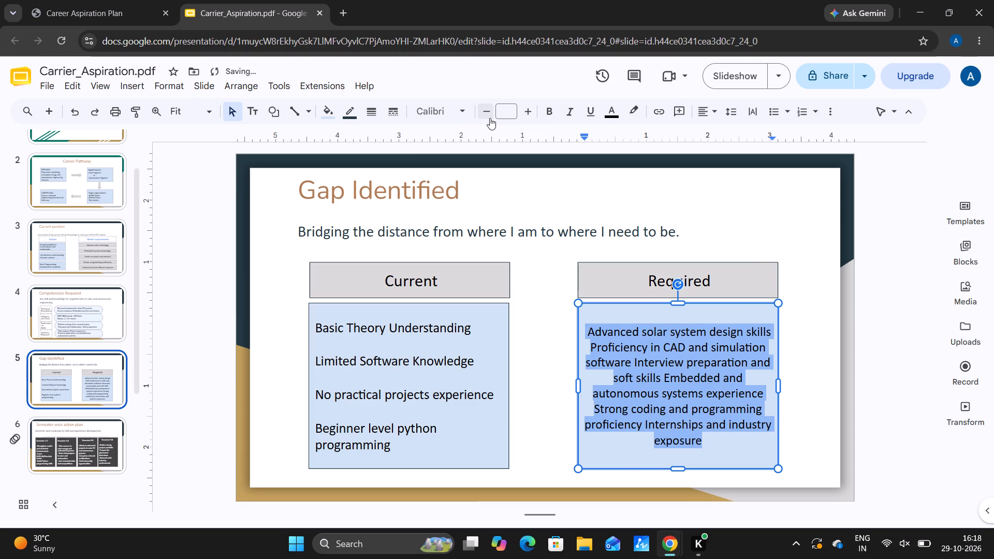
pyautogui.click(490, 118)
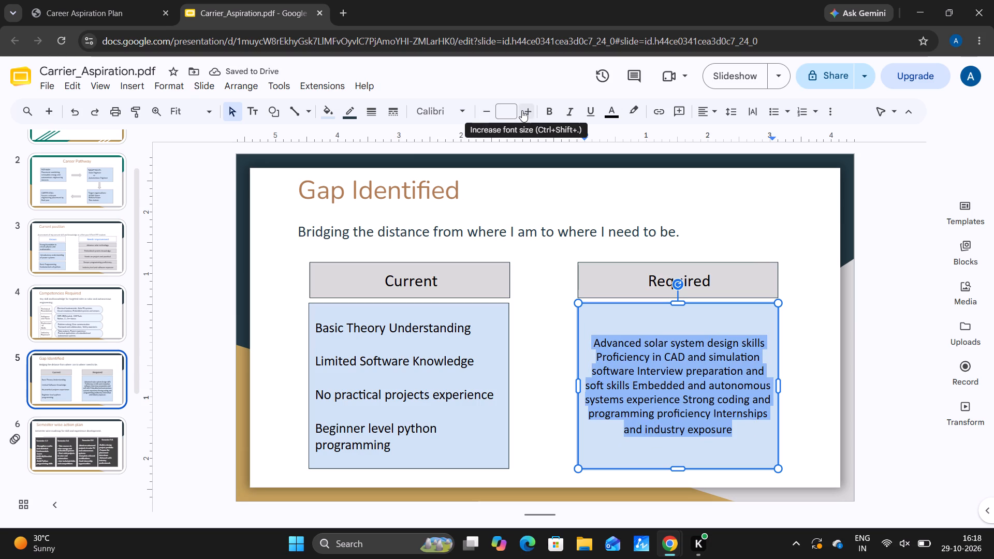
# Check the PDF's Required list, then widen the Required heading and the box below it equally towards the Current column.
pyautogui.click(111, 0)
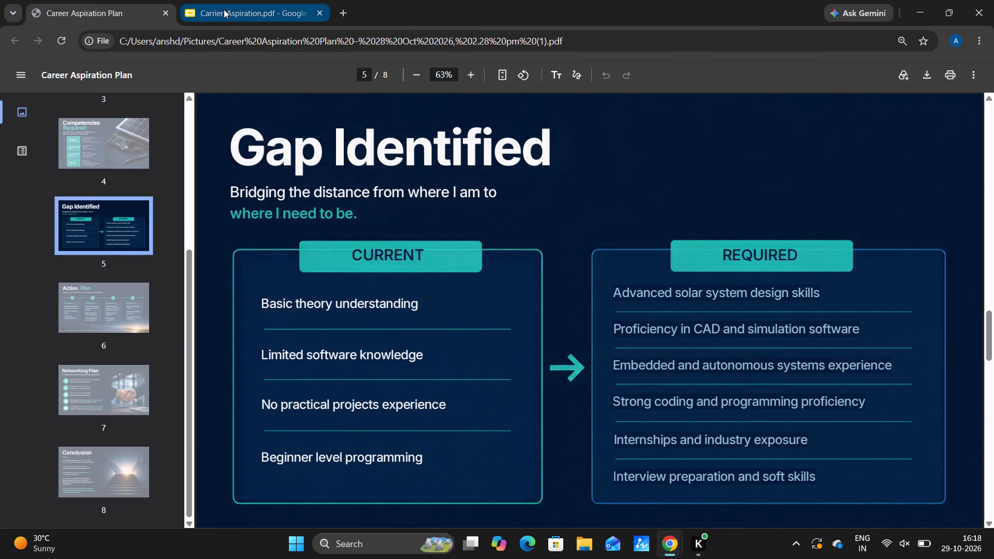
pyautogui.click(128, 11)
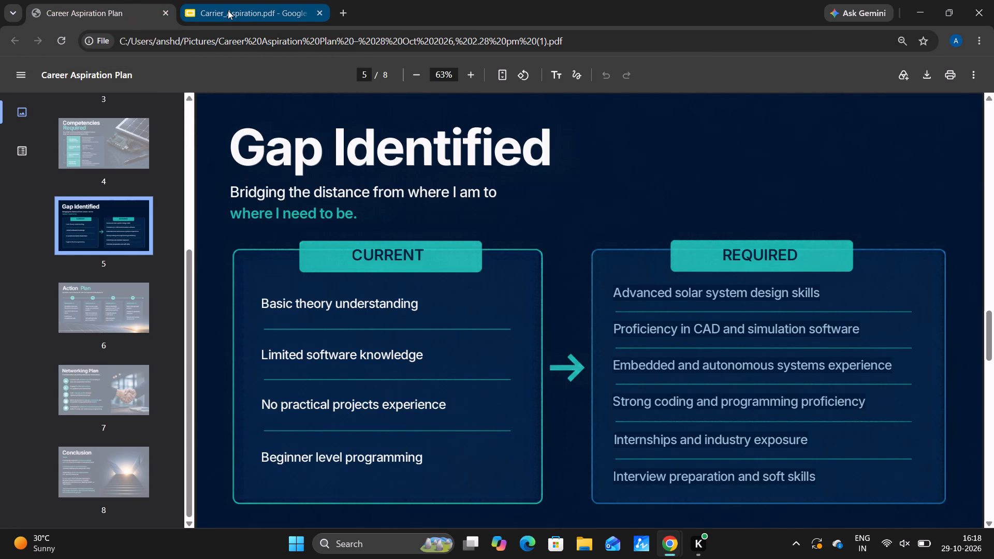
pyautogui.click(228, 9)
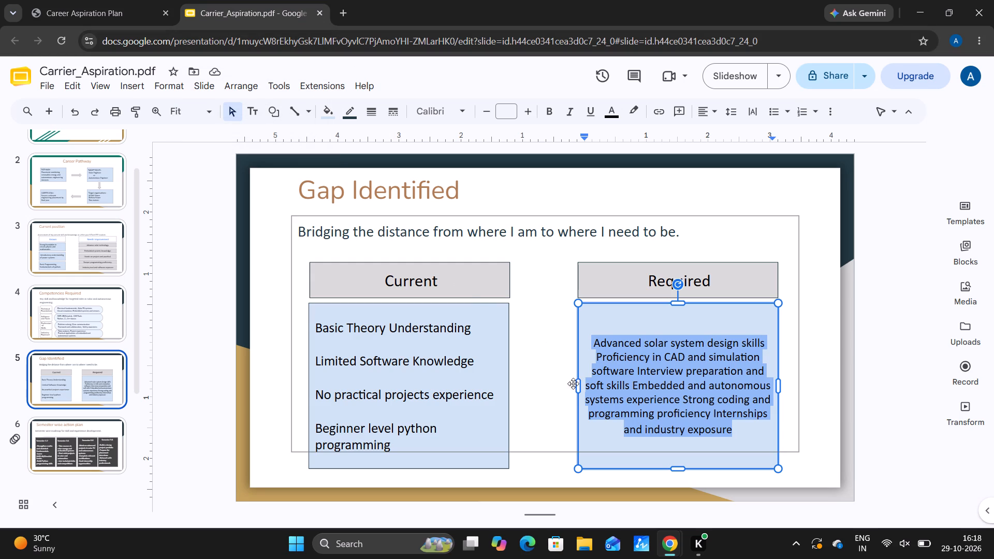
pyautogui.moveTo(580, 384); pyautogui.dragTo(547, 384)
pyautogui.click(605, 282)
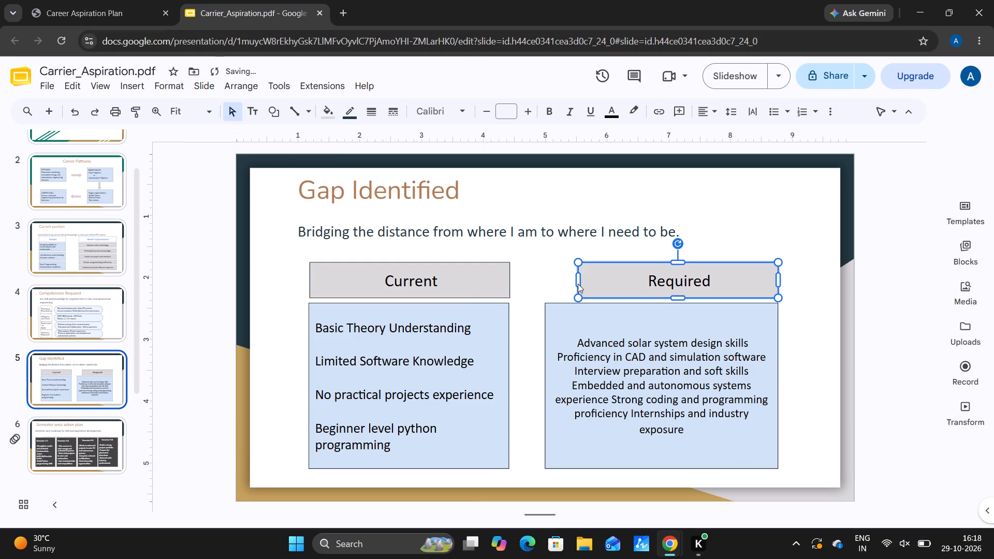
pyautogui.moveTo(578, 279); pyautogui.dragTo(567, 278)
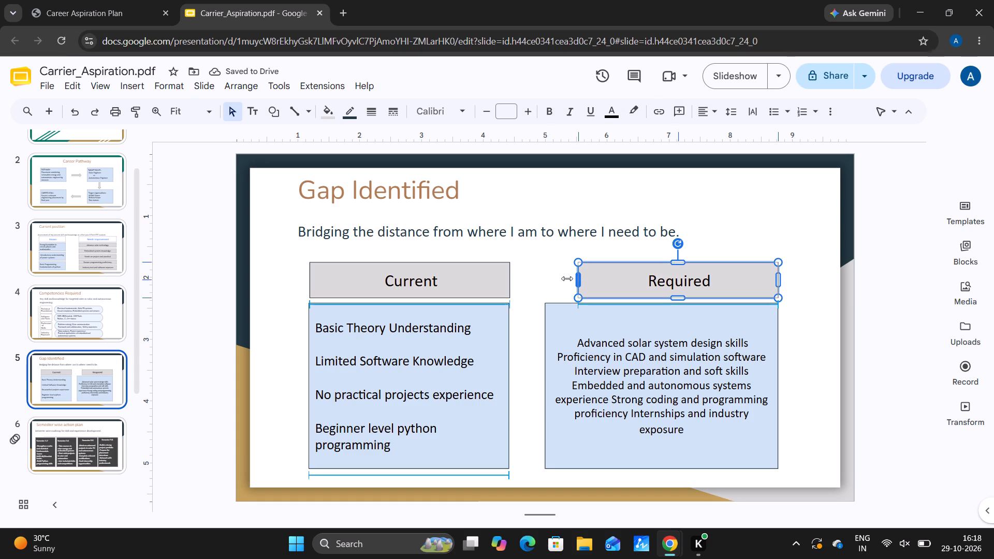
pyautogui.moveTo(567, 278); pyautogui.dragTo(530, 279)
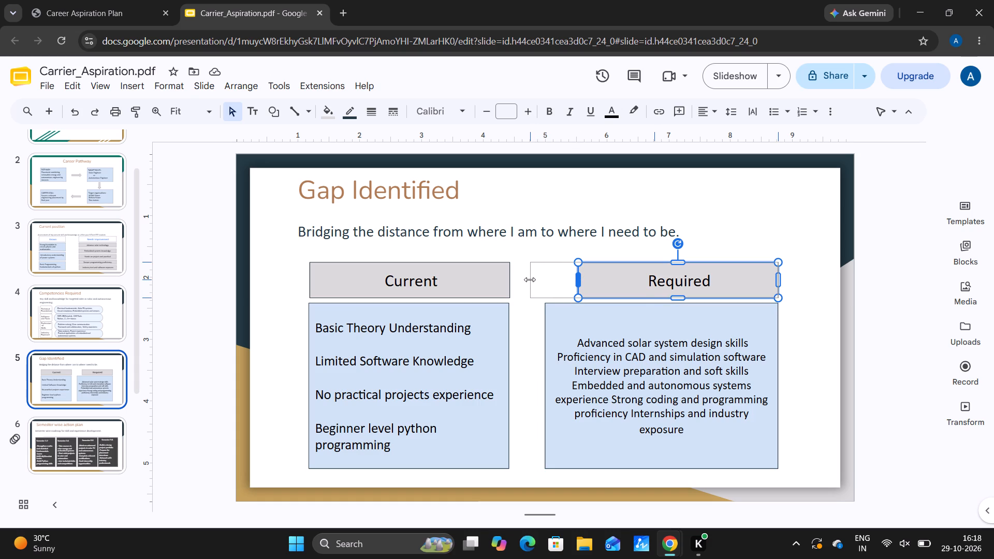
pyautogui.moveTo(530, 279); pyautogui.dragTo(530, 279)
pyautogui.click(557, 359)
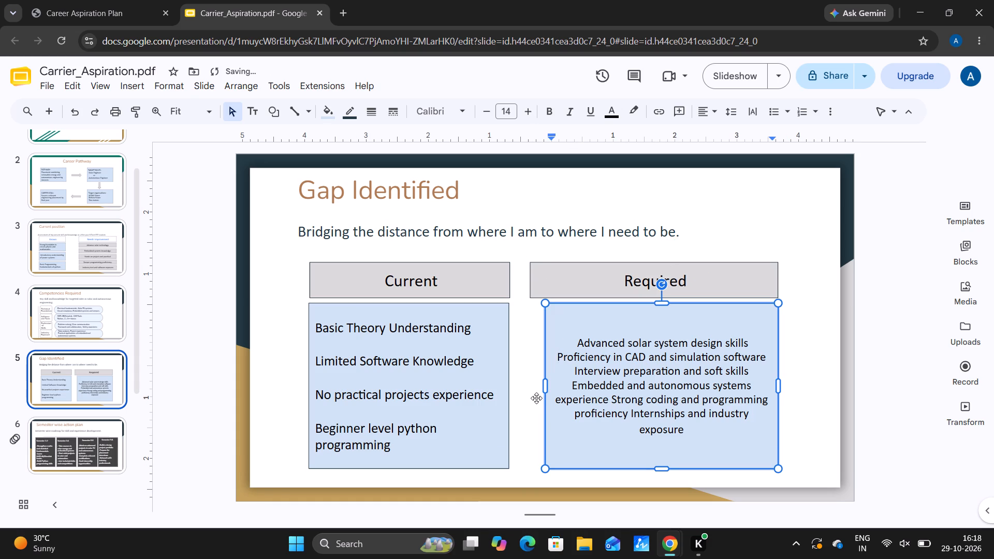
pyautogui.moveTo(544, 388); pyautogui.dragTo(530, 386)
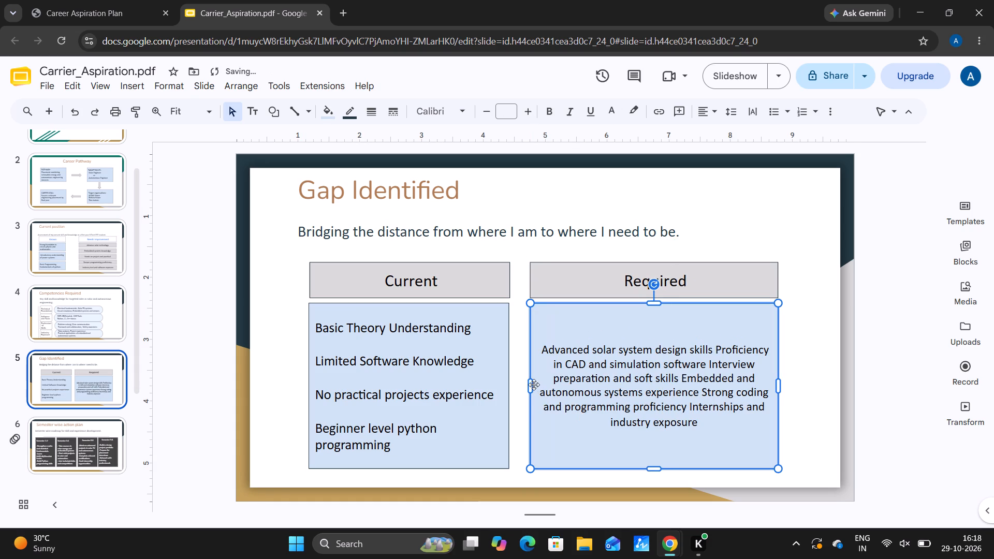
pyautogui.click(846, 365)
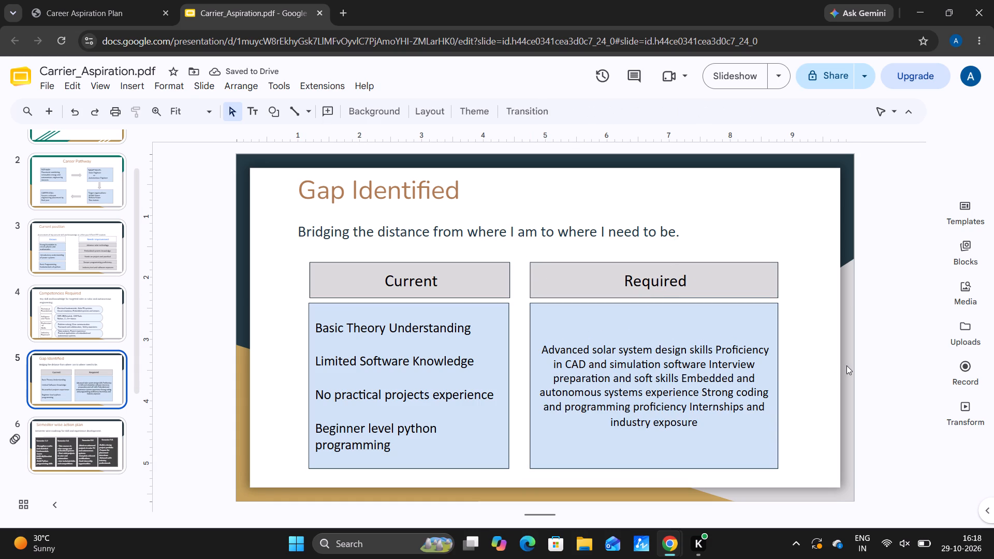
# Increase the size of all the text in the Required box by two points.
pyautogui.click(714, 348)
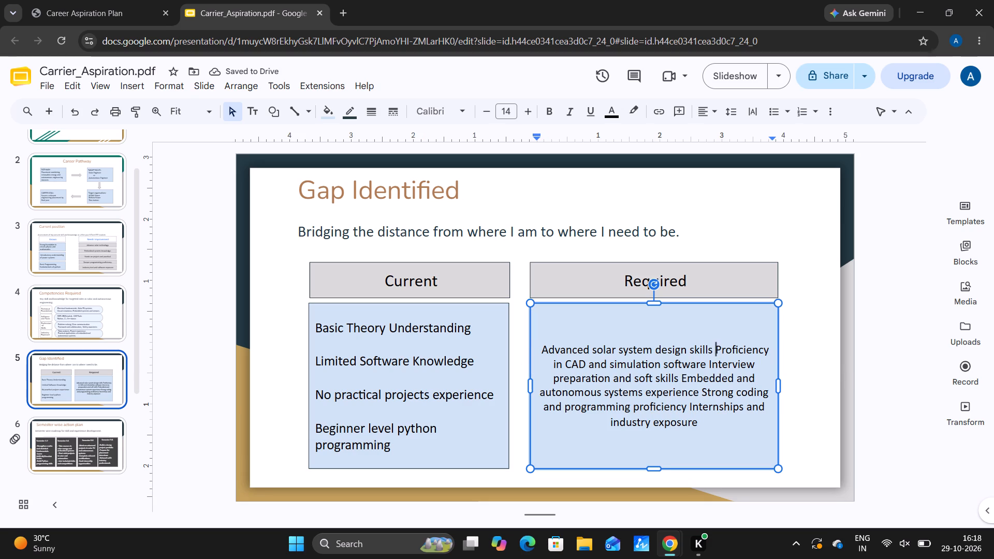
pyautogui.moveTo(541, 350); pyautogui.dragTo(700, 433)
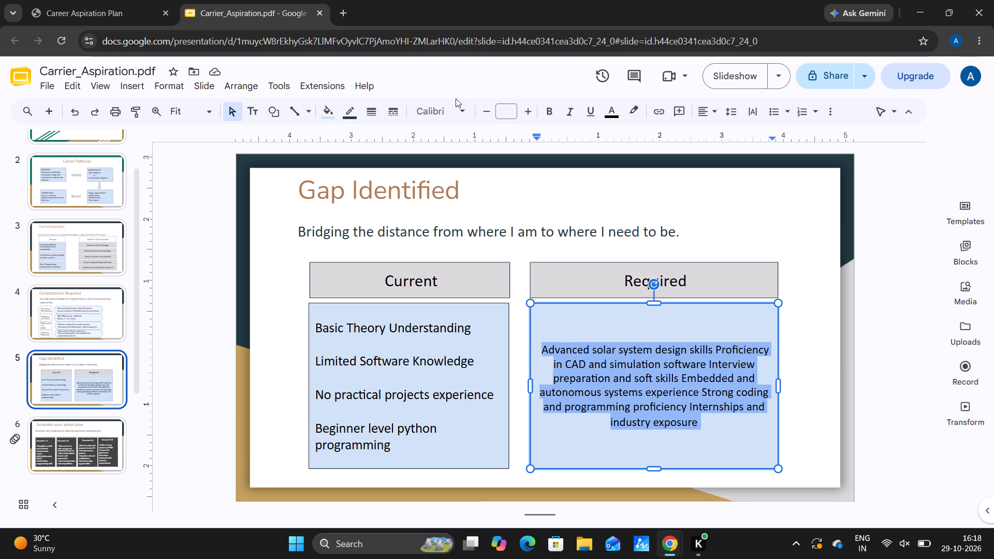
pyautogui.doubleClick(522, 118)
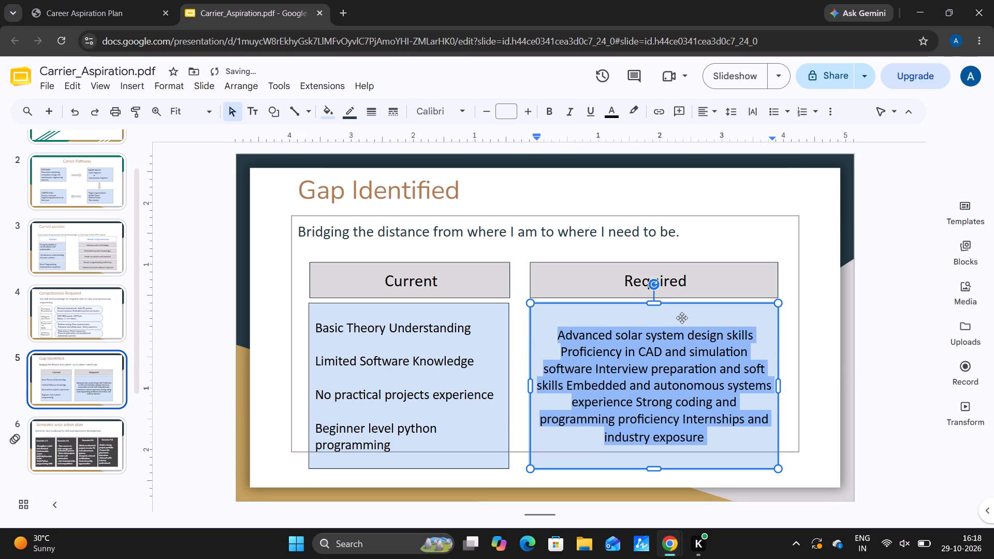
# Separate "Advanced solar system design skills" from "Proficiency in CAD and simulation software" with a blank line in the Required box.
pyautogui.click(545, 337)
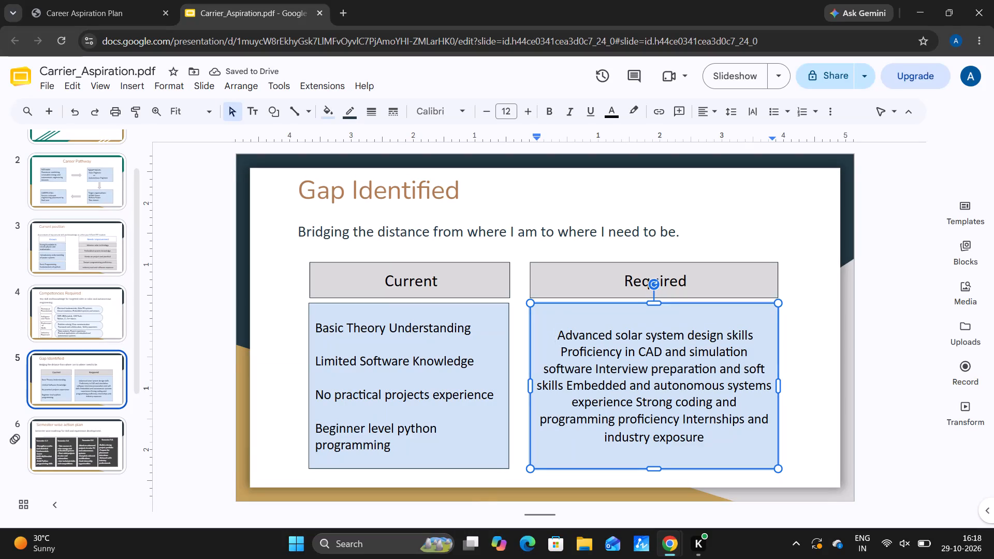
pyautogui.click(760, 331)
pyautogui.press('Return')
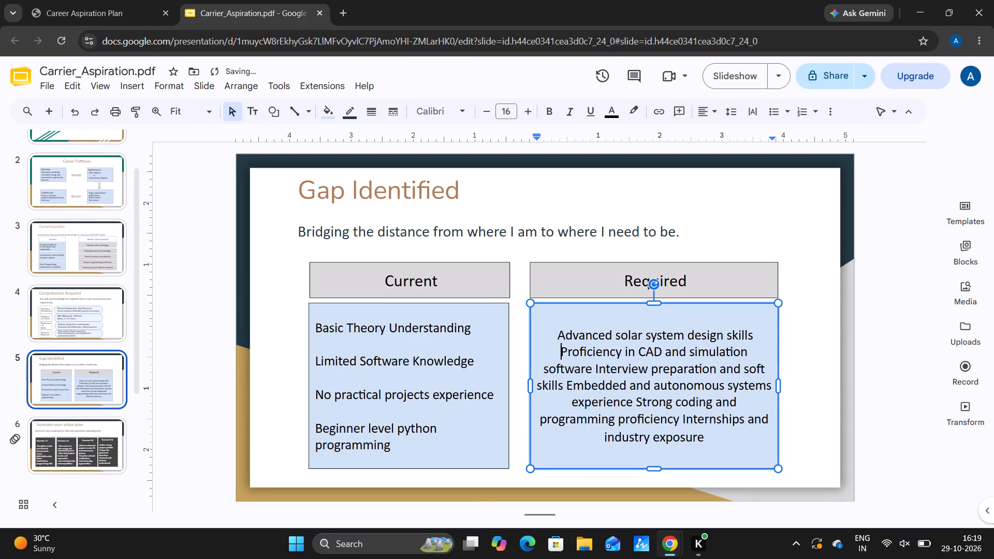
pyautogui.press('Return')
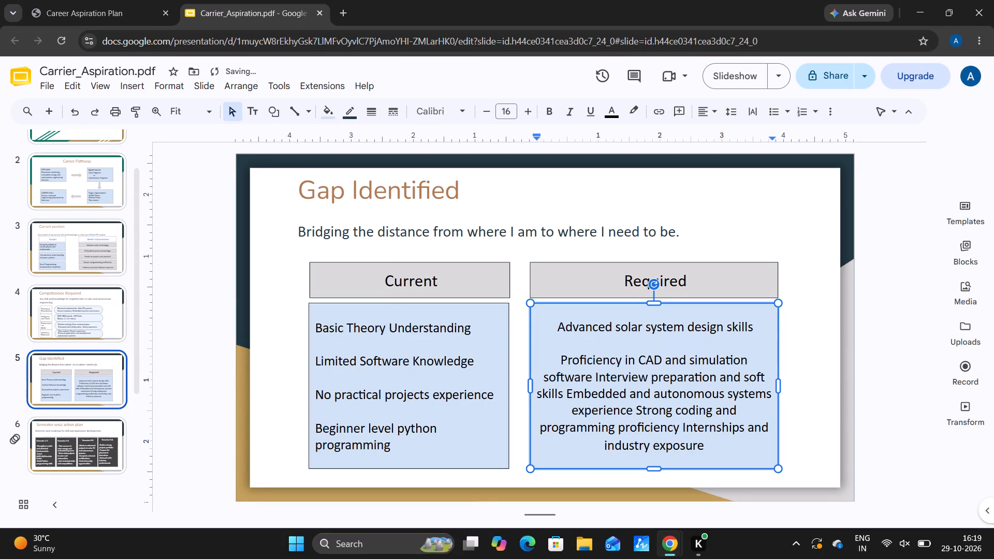
pyautogui.press('Down')
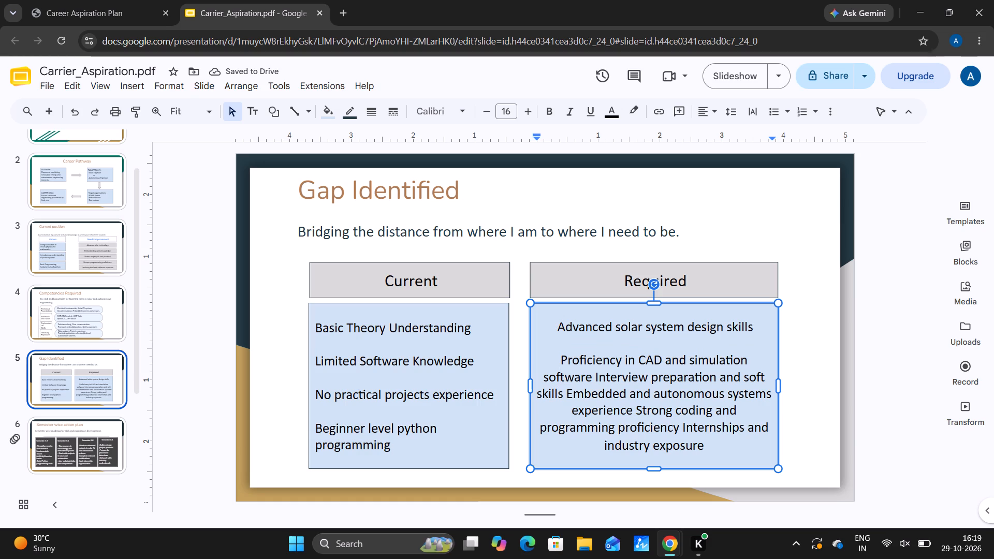
# Check the PDF's Required list and left-align both paragraphs in the Required box.
pyautogui.click(72, 15)
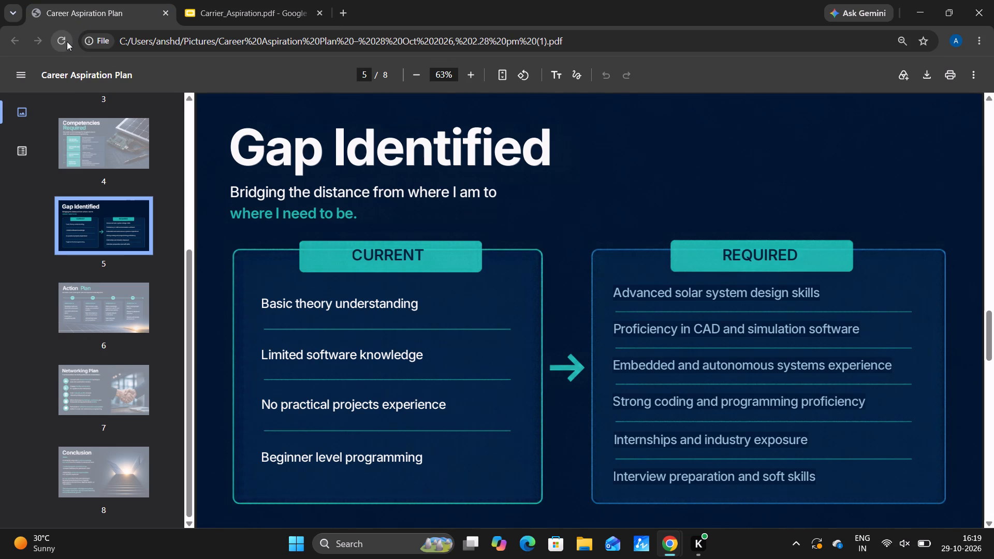
pyautogui.click(242, 0)
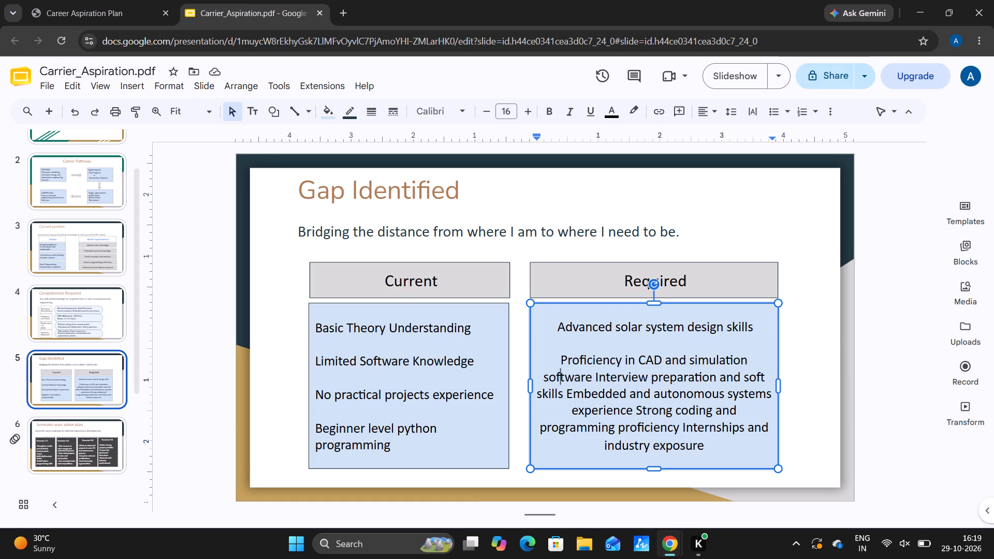
pyautogui.click(592, 377)
pyautogui.click(560, 358)
pyautogui.press('BackSpace')
pyautogui.click(554, 326)
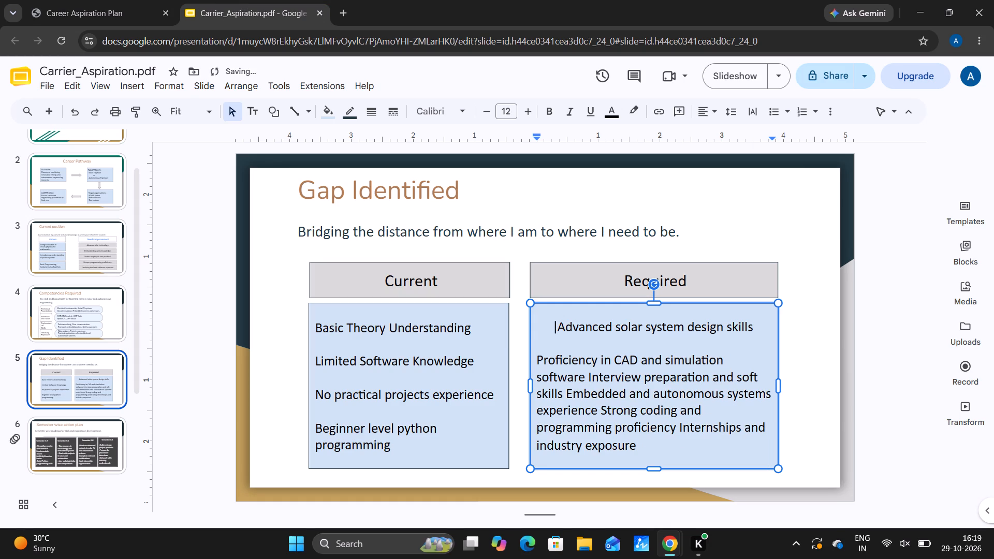
pyautogui.press('BackSpace')
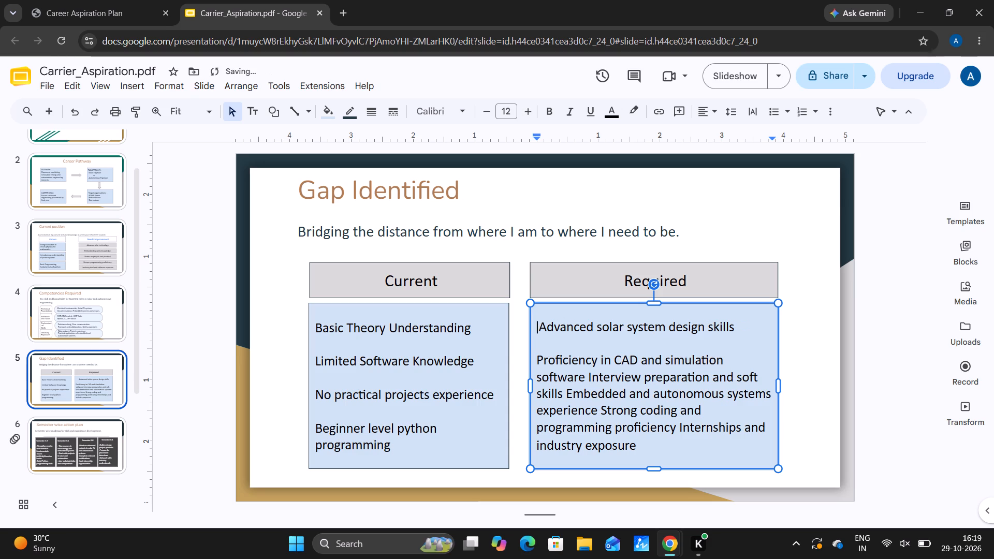
# Start "Interview preparation and soft skills" on a new line after "Proficiency in CAD and simulation software".
pyautogui.click(584, 377)
pyautogui.press('Return')
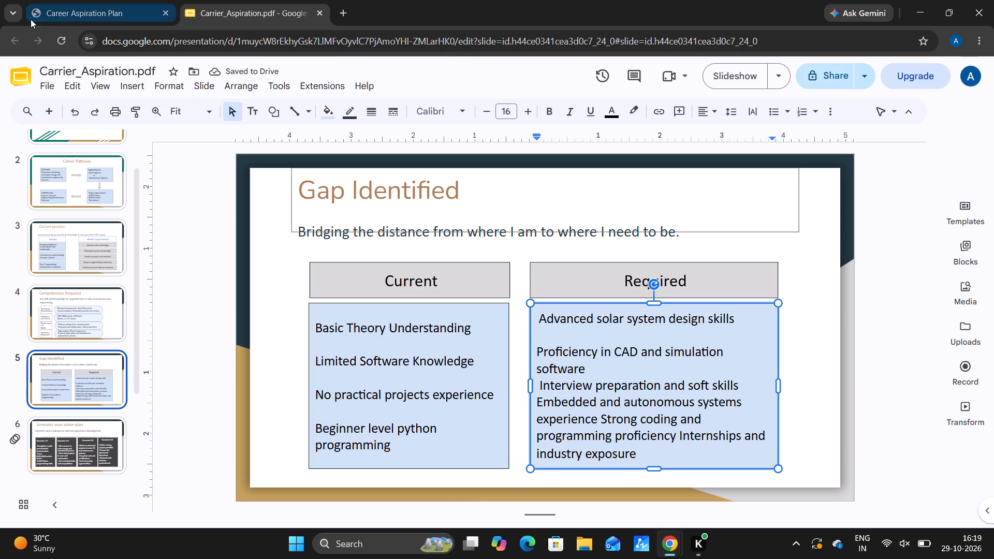
# Compare the item order with the PDF's Required list and delete the misplaced "Interview preparation and soft skills" from the Required box.
pyautogui.click(55, 7)
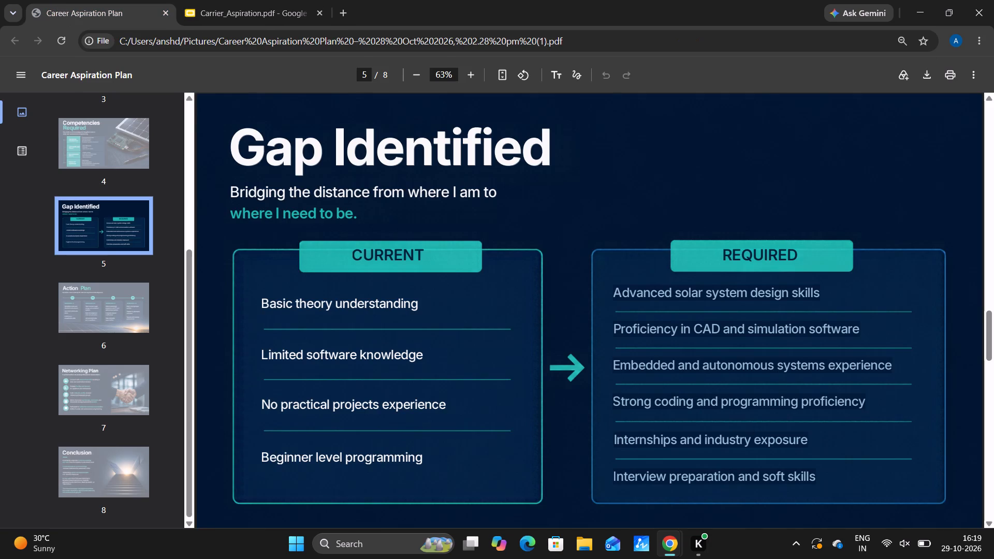
pyautogui.click(244, 0)
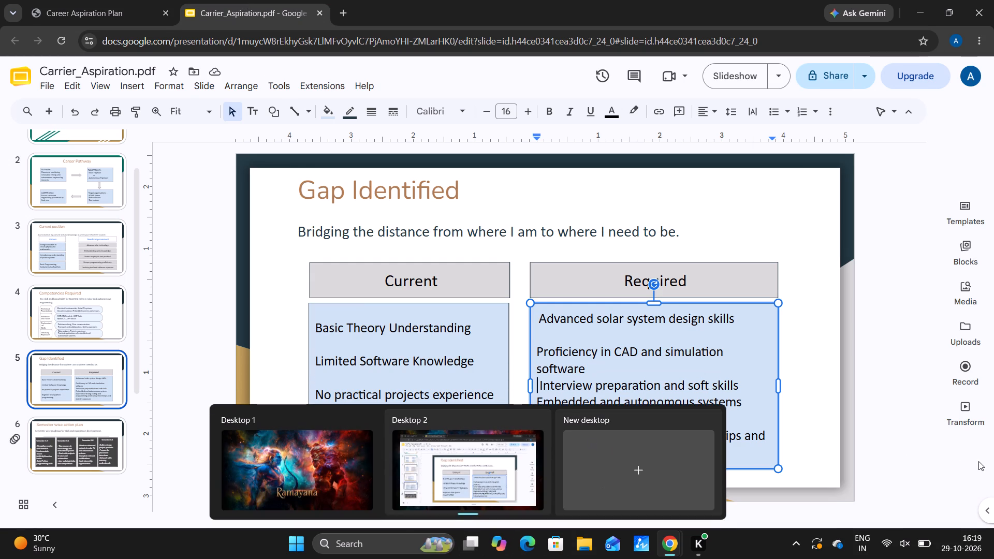
pyautogui.click(62, 20)
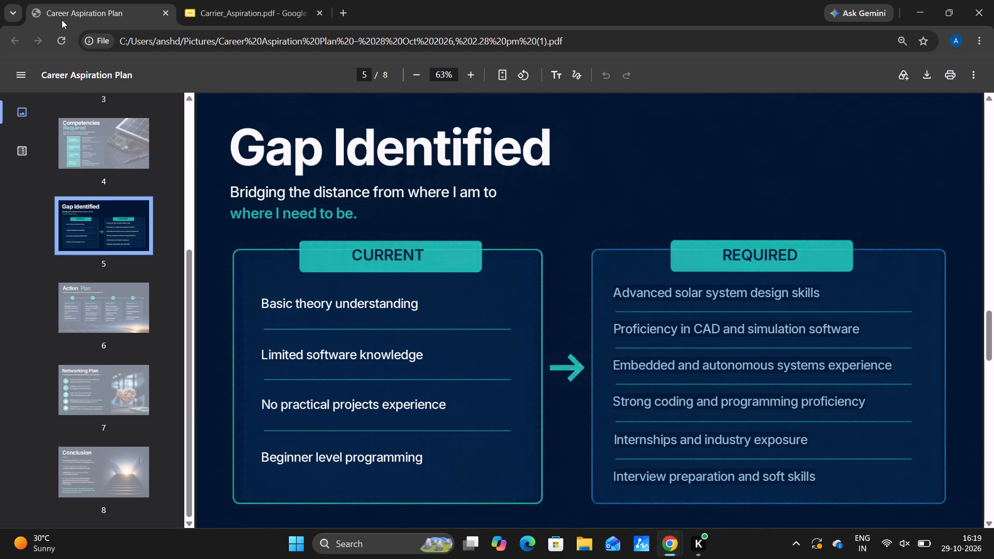
pyautogui.click(213, 10)
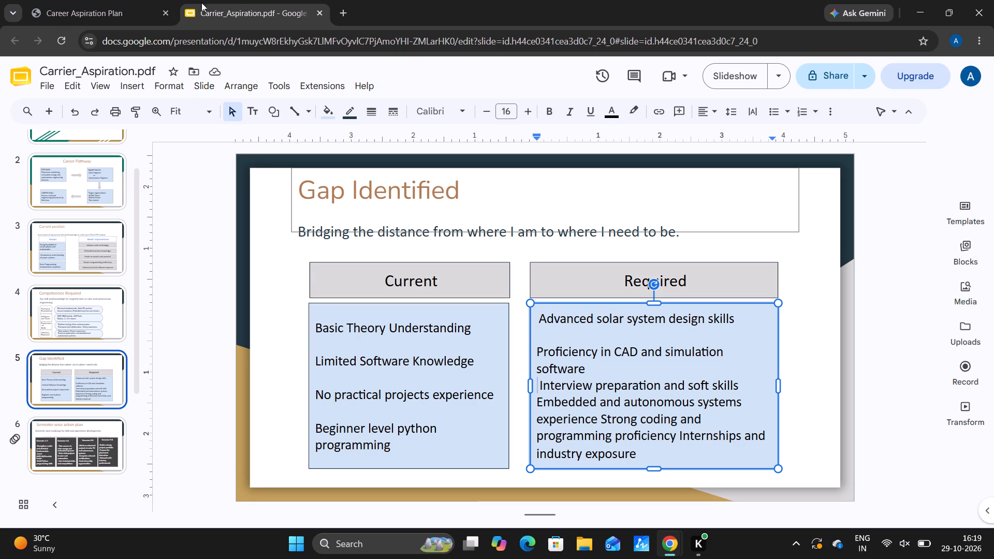
pyautogui.click(122, 5)
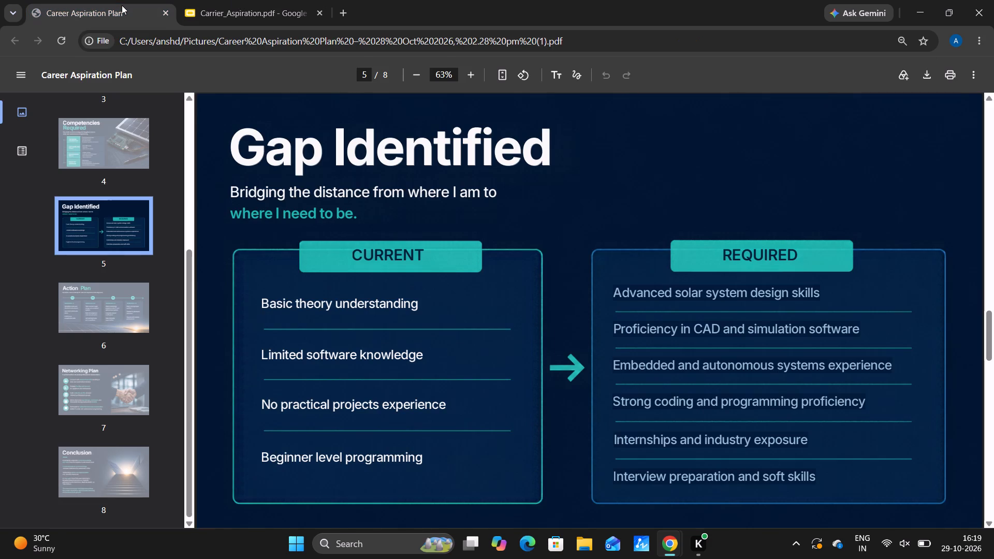
pyautogui.click(279, 9)
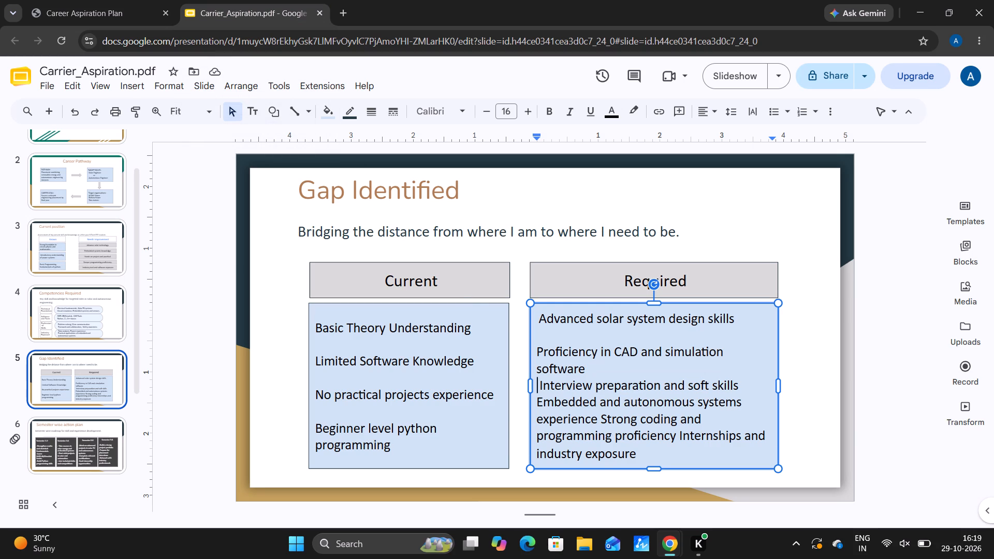
pyautogui.moveTo(536, 384); pyautogui.dragTo(779, 385)
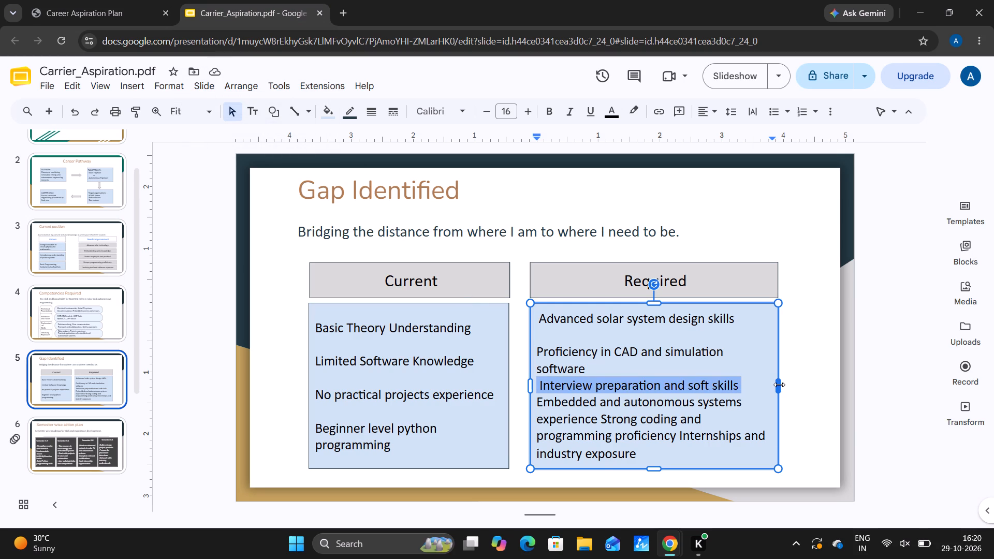
pyautogui.press('Delete')
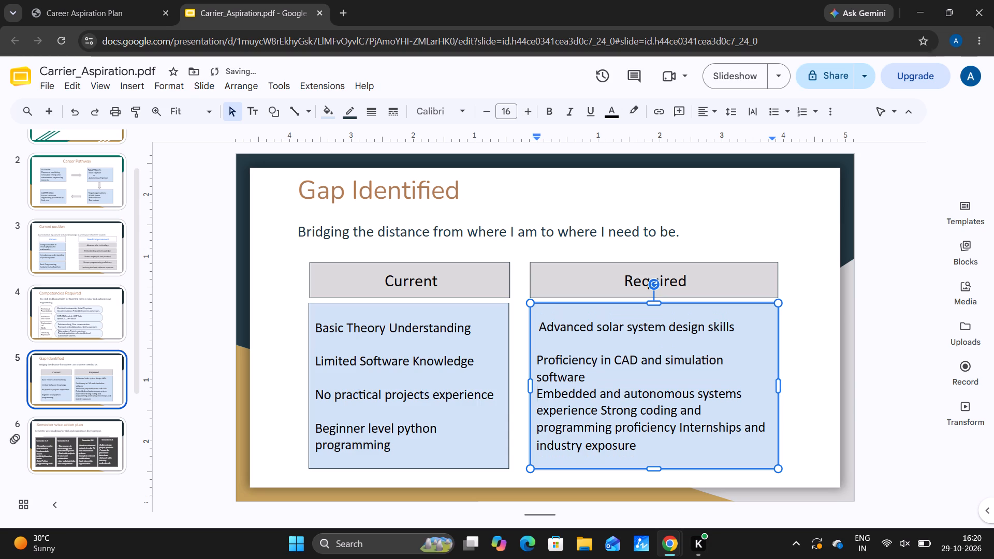
# Add a blank line between "Proficiency in CAD and simulation software" and "Embedded and autonomous systems experience" in the Required box.
pyautogui.click(590, 380)
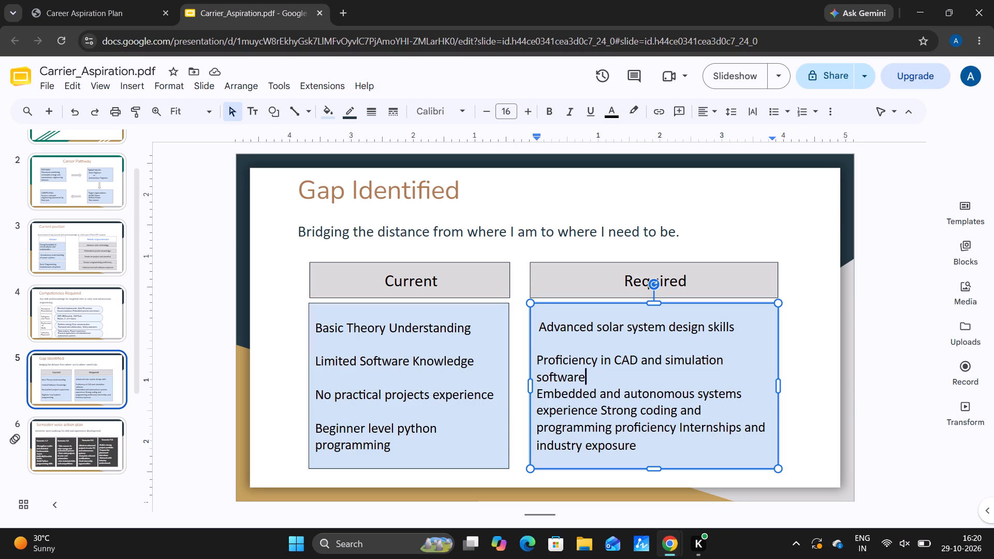
pyautogui.press('Return')
pyautogui.press('Down')
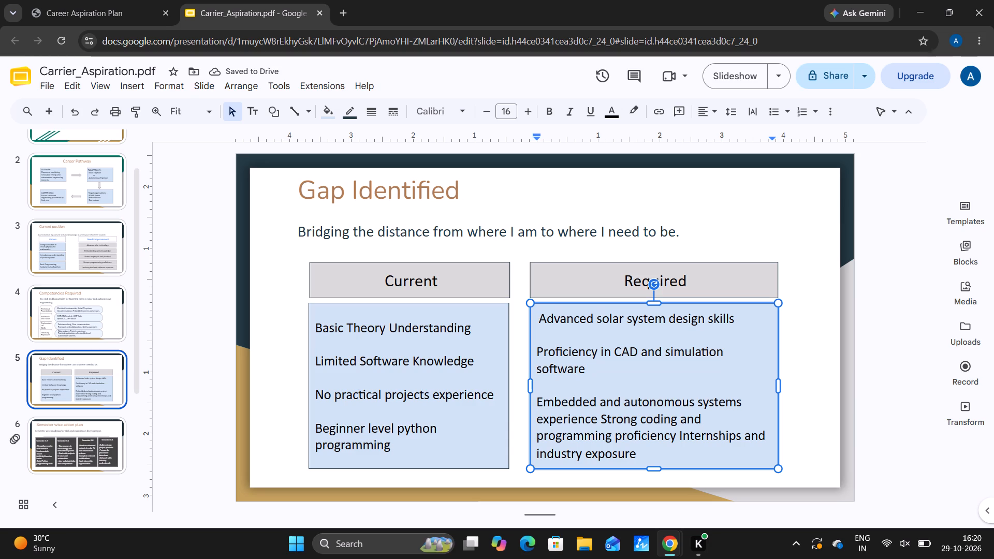
# Start "Strong coding and programming proficiency" on a new line after "Embedded and autonomous systems experience" in the Required box.
pyautogui.click(600, 418)
pyautogui.press('Return')
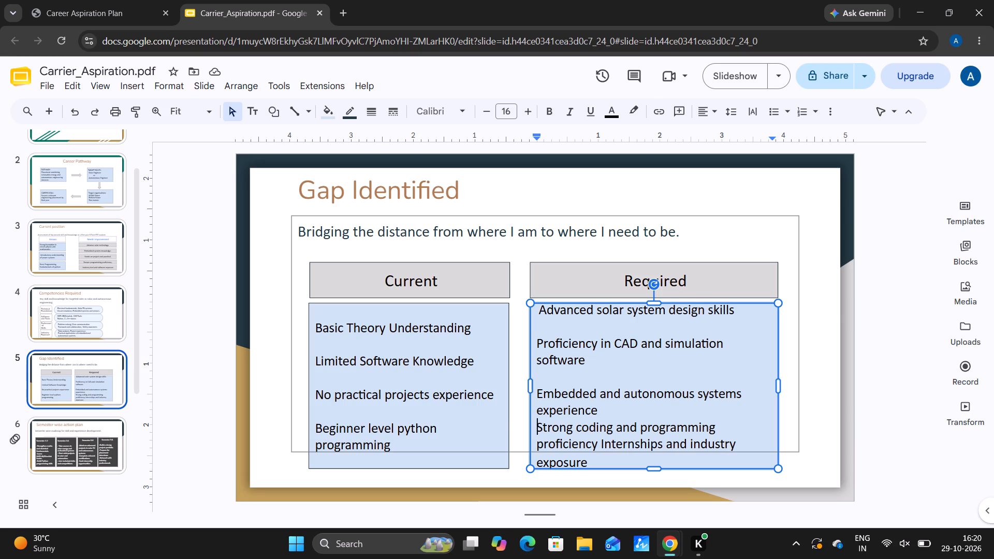
# Shift the Current list box and its heading box slightly up and toward the slide's left edge, keeping their left edges aligned.
pyautogui.click(474, 415)
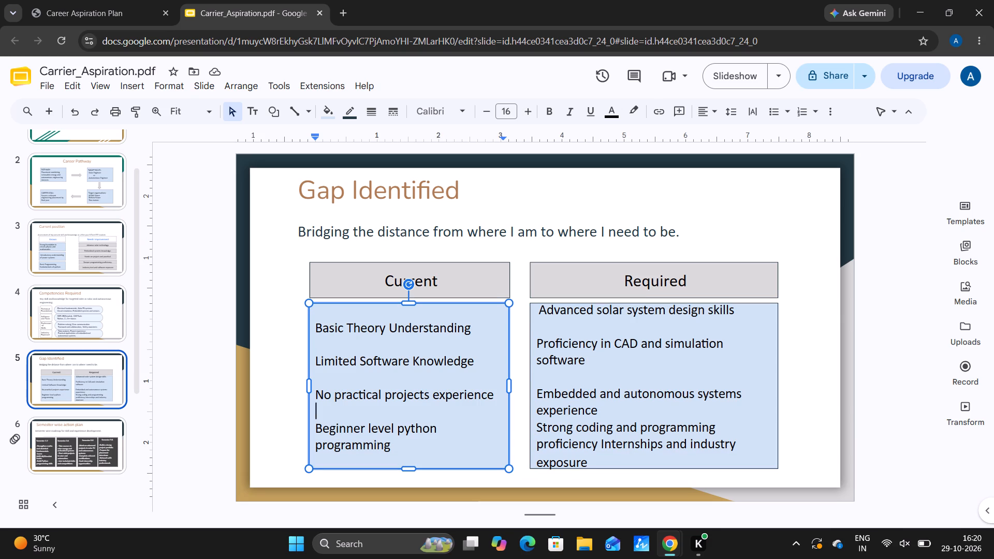
pyautogui.moveTo(496, 303); pyautogui.dragTo(483, 303)
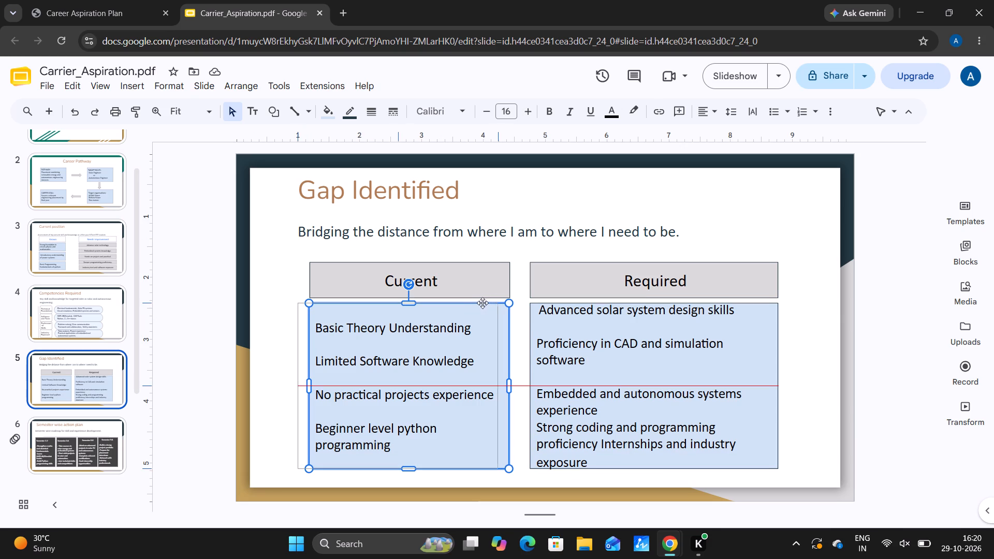
pyautogui.moveTo(483, 303); pyautogui.dragTo(465, 300)
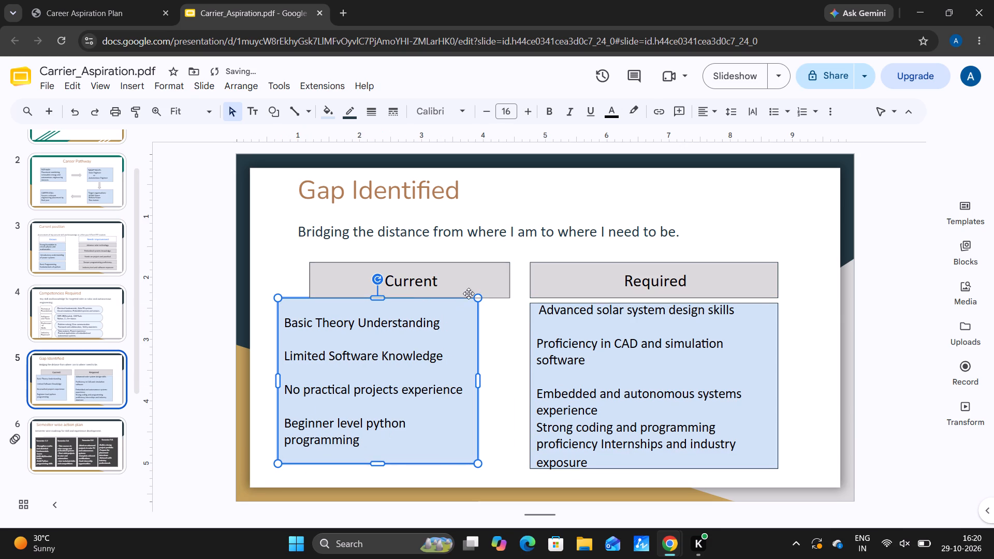
pyautogui.click(469, 284)
pyautogui.moveTo(469, 284); pyautogui.dragTo(450, 272)
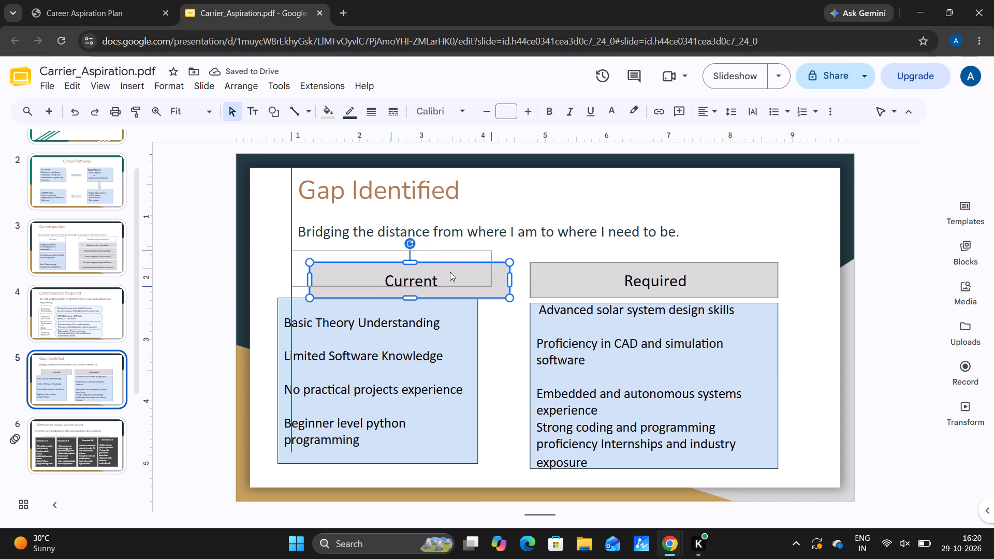
pyautogui.moveTo(450, 272); pyautogui.dragTo(438, 277)
pyautogui.click(504, 291)
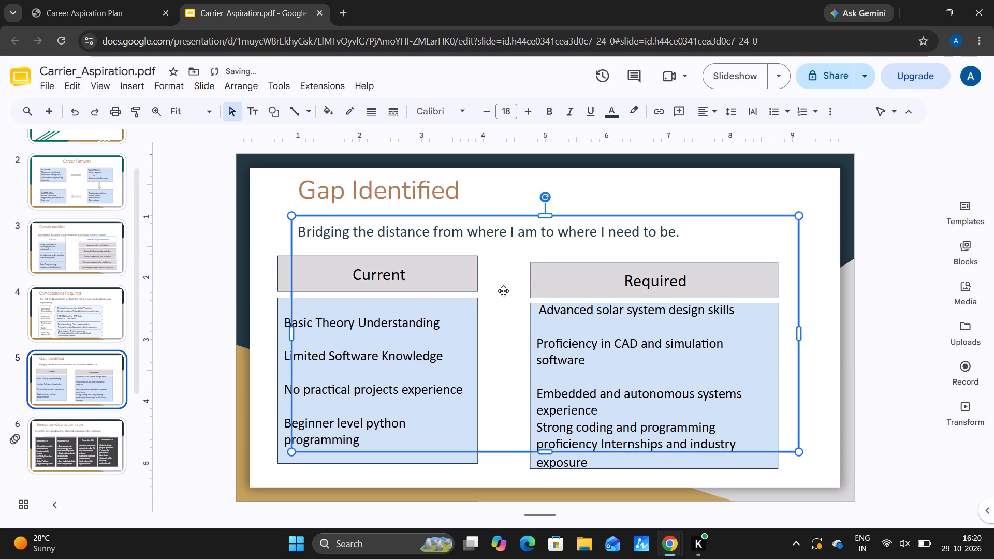
# Move the Required heading box closer to the Current heading at the same height and widen it toward the slide's right edge.
pyautogui.moveTo(554, 291); pyautogui.dragTo(543, 280)
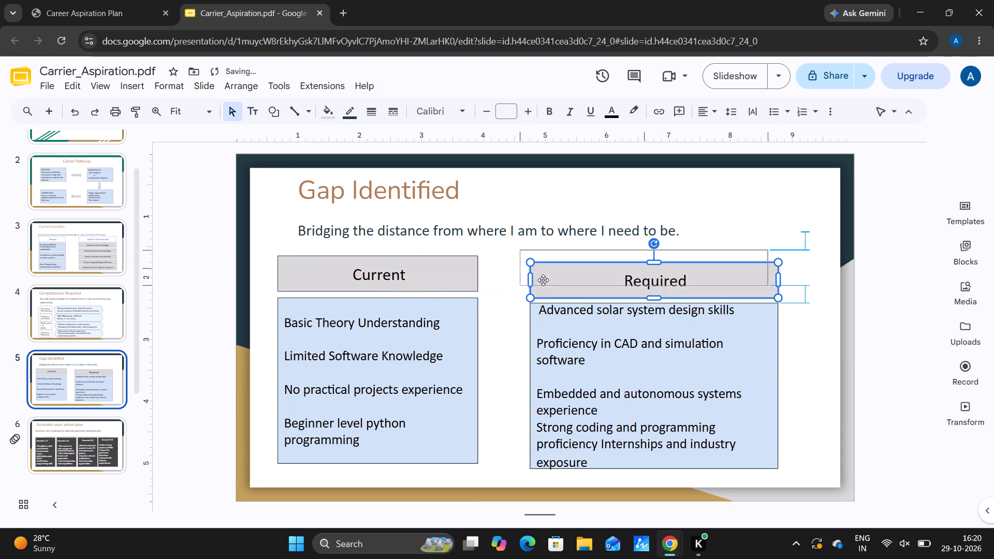
pyautogui.moveTo(543, 280); pyautogui.dragTo(528, 286)
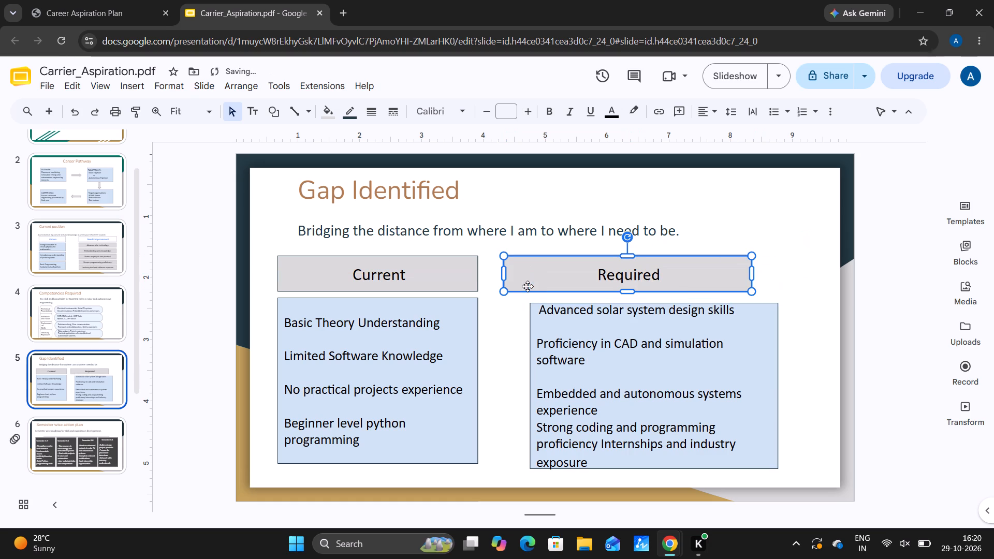
pyautogui.moveTo(754, 272); pyautogui.dragTo(769, 272)
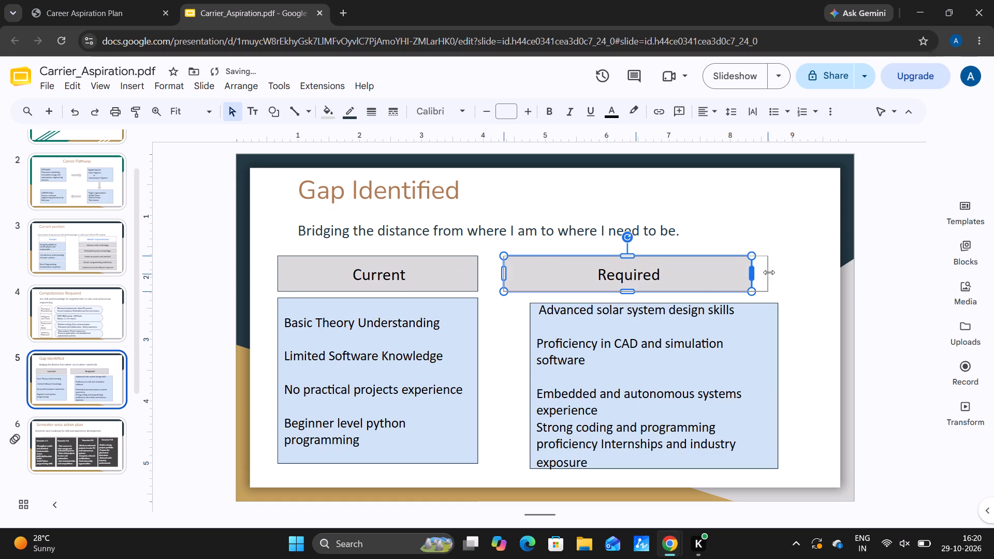
pyautogui.moveTo(769, 272); pyautogui.dragTo(802, 268)
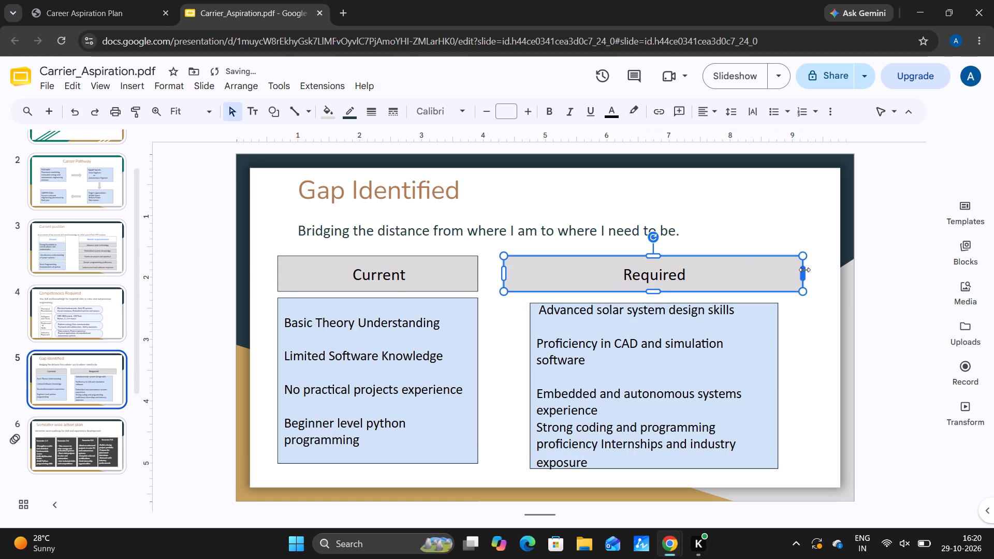
pyautogui.moveTo(805, 271); pyautogui.dragTo(813, 271)
# Widen the Required list box on both sides to match its heading's width and align its top with the Current list box.
pyautogui.click(728, 403)
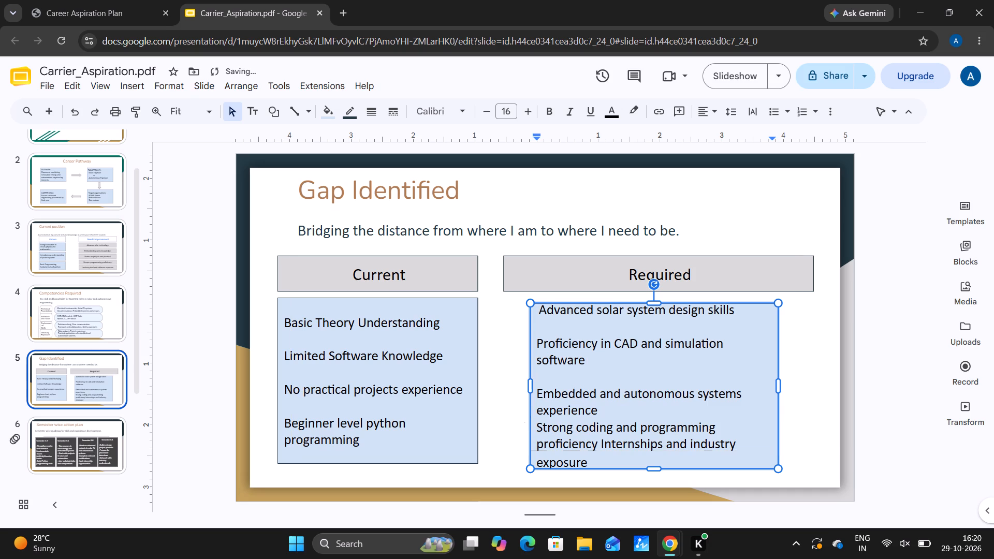
pyautogui.moveTo(529, 390); pyautogui.dragTo(517, 385)
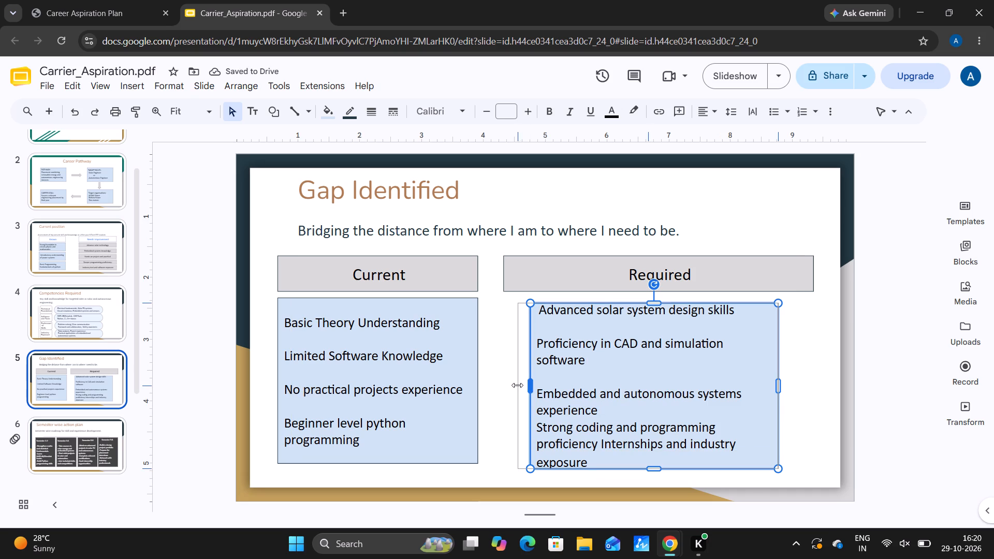
pyautogui.moveTo(517, 385); pyautogui.dragTo(506, 378)
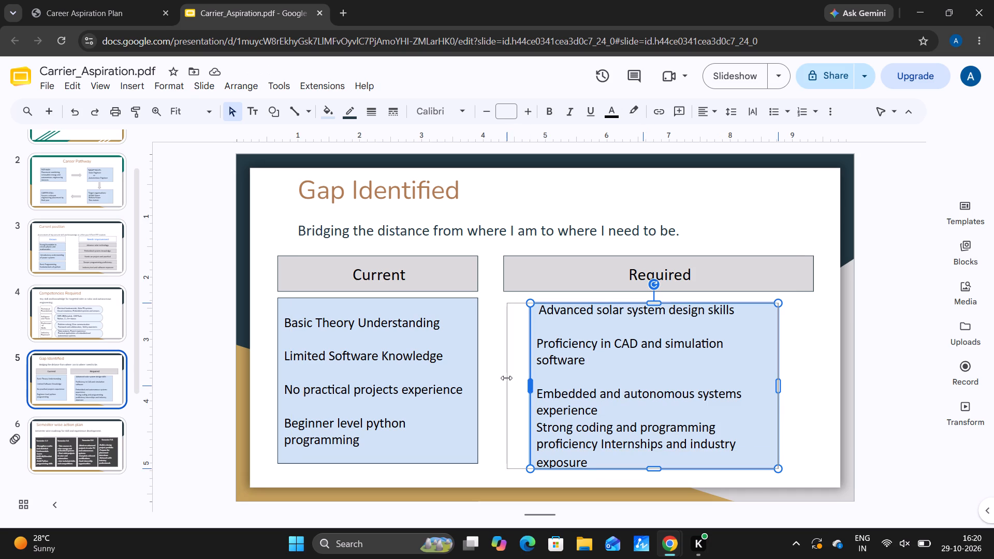
pyautogui.moveTo(506, 378); pyautogui.dragTo(505, 378)
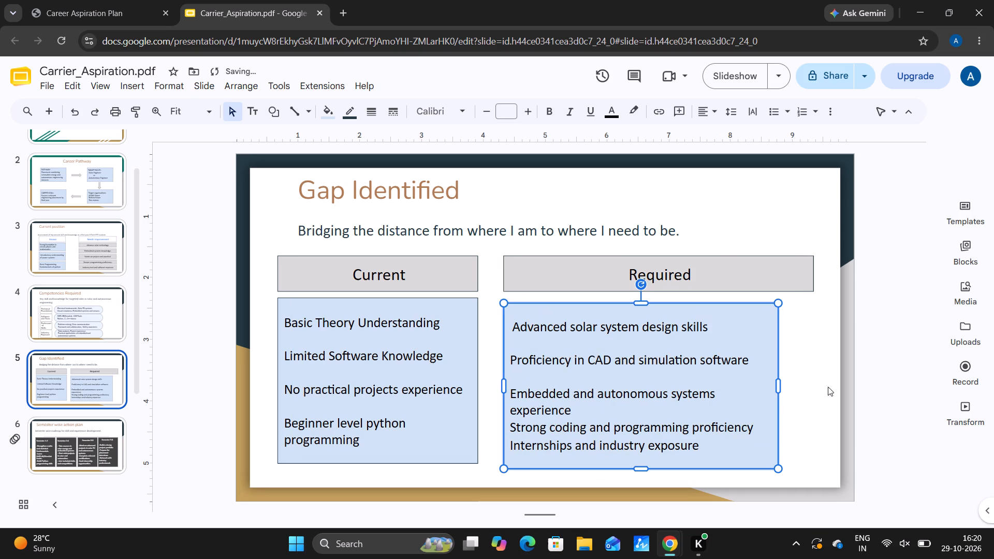
pyautogui.click(752, 468)
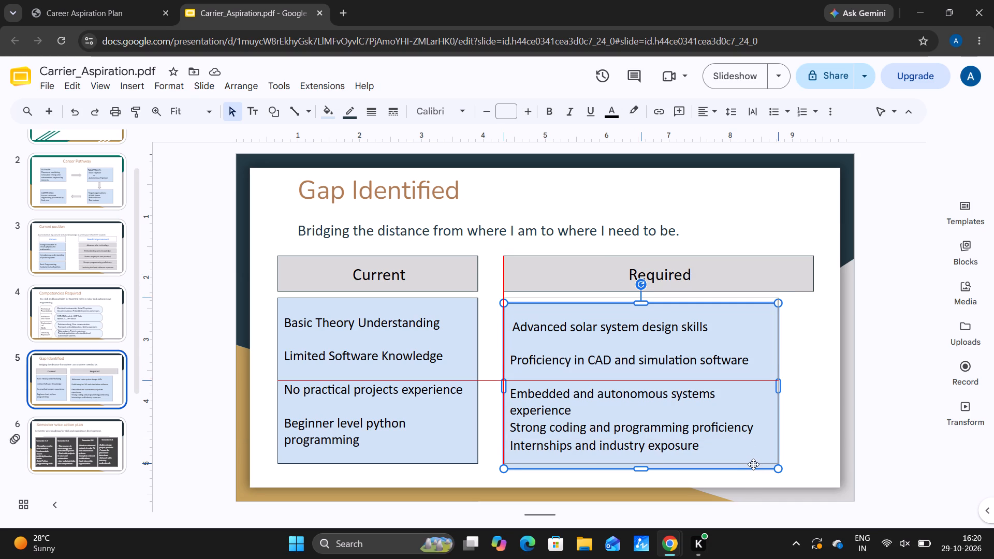
pyautogui.click(853, 472)
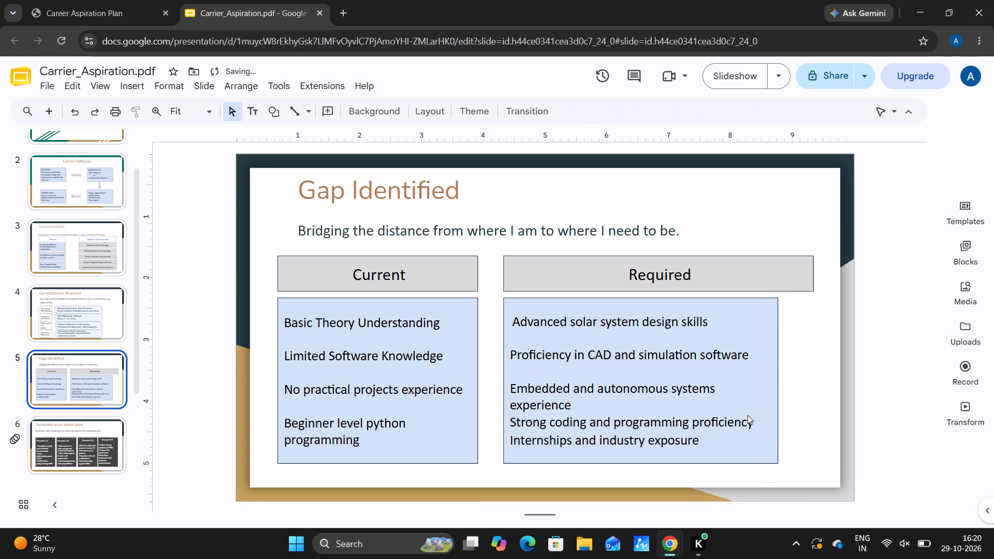
pyautogui.click(757, 379)
pyautogui.moveTo(776, 380); pyautogui.dragTo(803, 378)
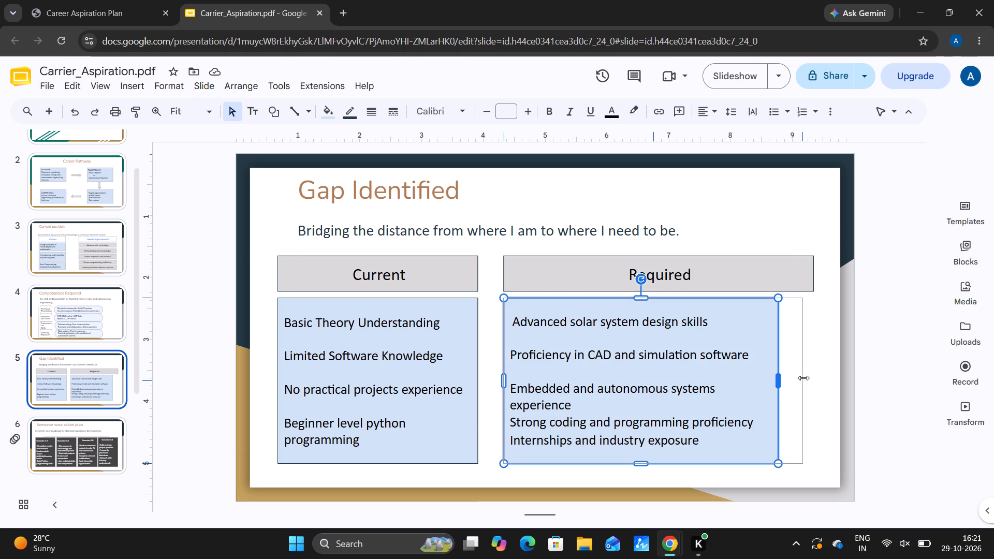
pyautogui.moveTo(803, 378); pyautogui.dragTo(813, 378)
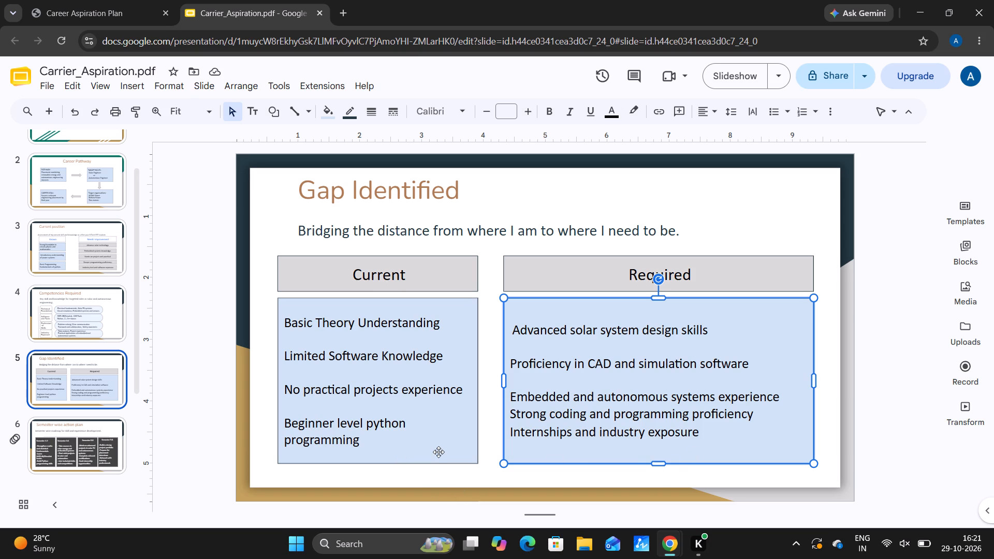
pyautogui.click(852, 483)
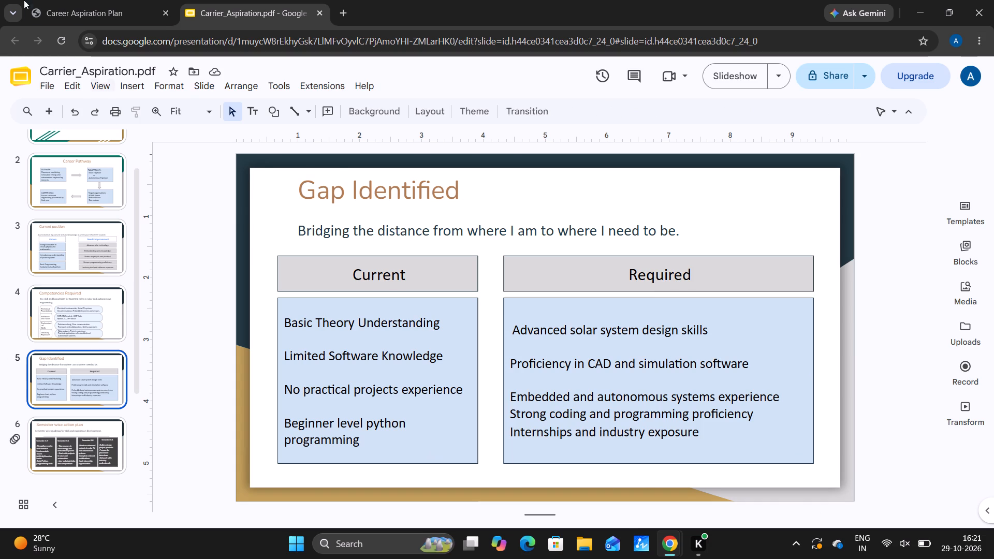
# Switch to the Career Aspiration Plan PDF to check the Required list on the Gap Identified page.
pyautogui.click(78, 0)
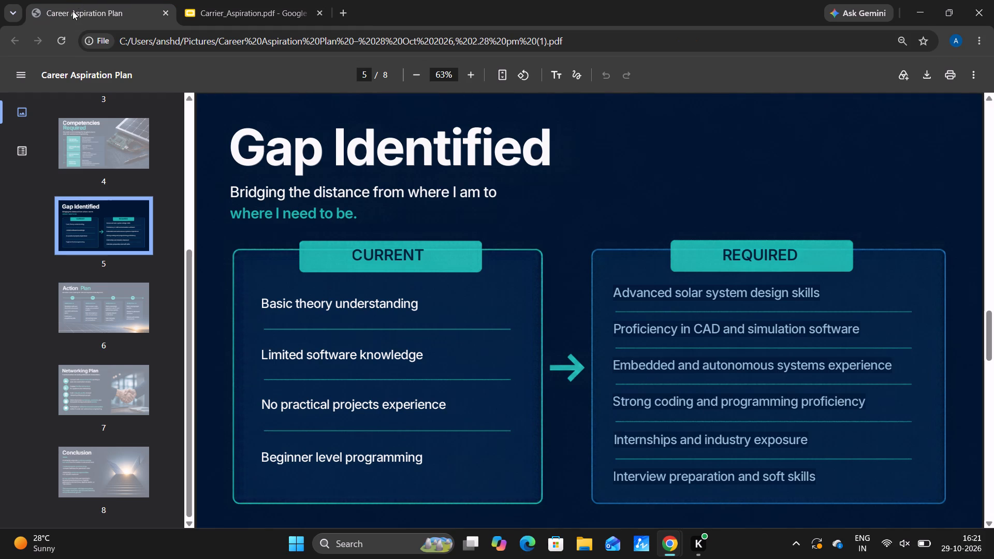
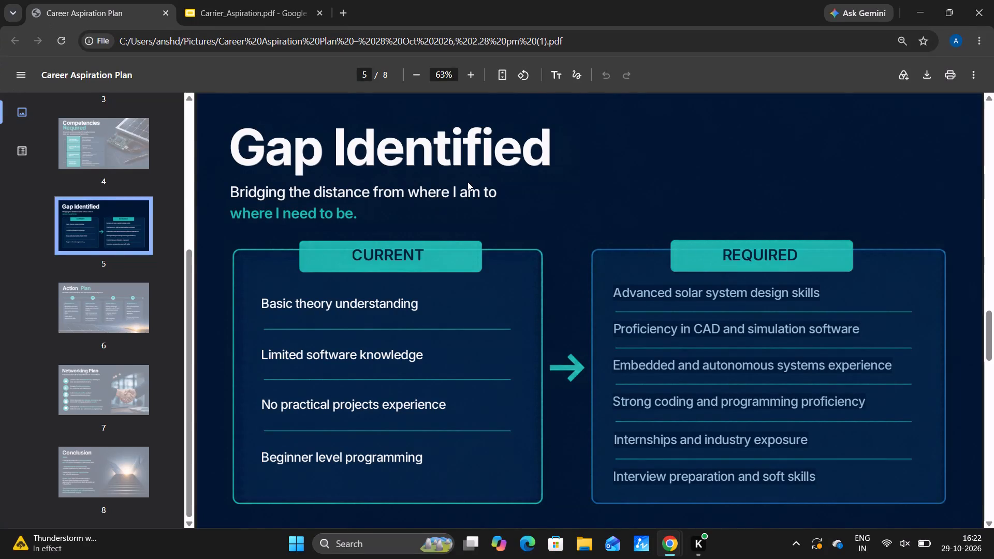
# Back in the Carrier_Aspiration slides, insert a blank line after the Embedded systems and Strong coding items in the Required list.
pyautogui.click(260, 0)
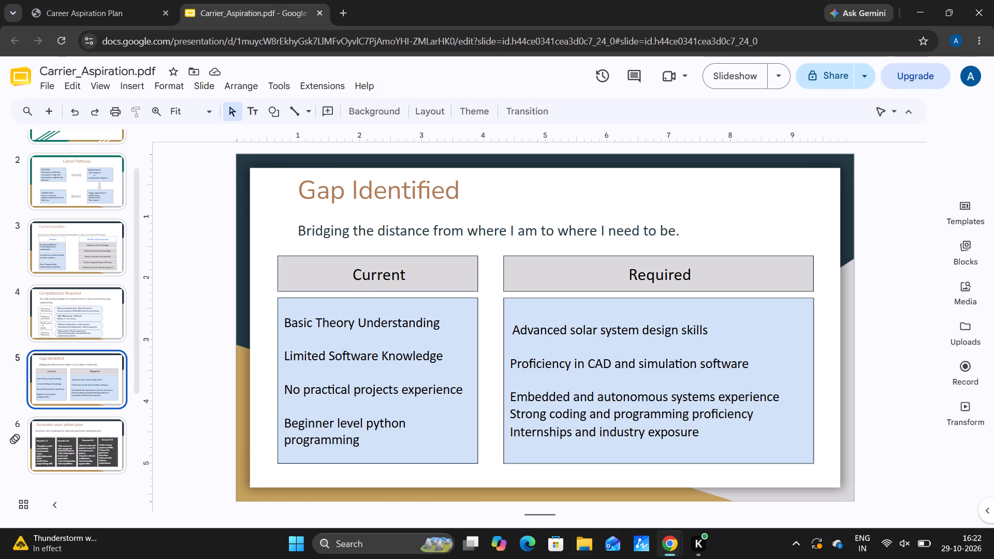
pyautogui.click(115, 24)
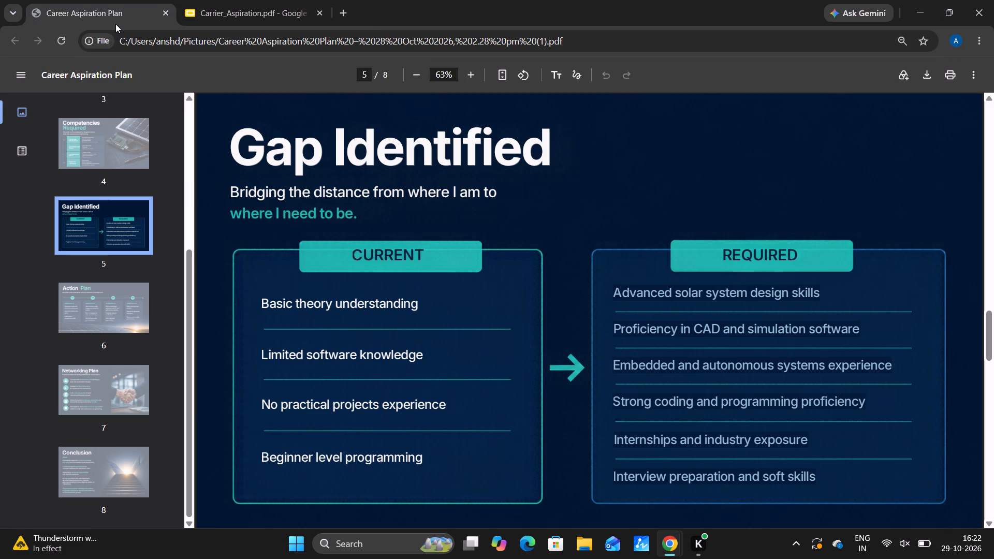
pyautogui.click(227, 0)
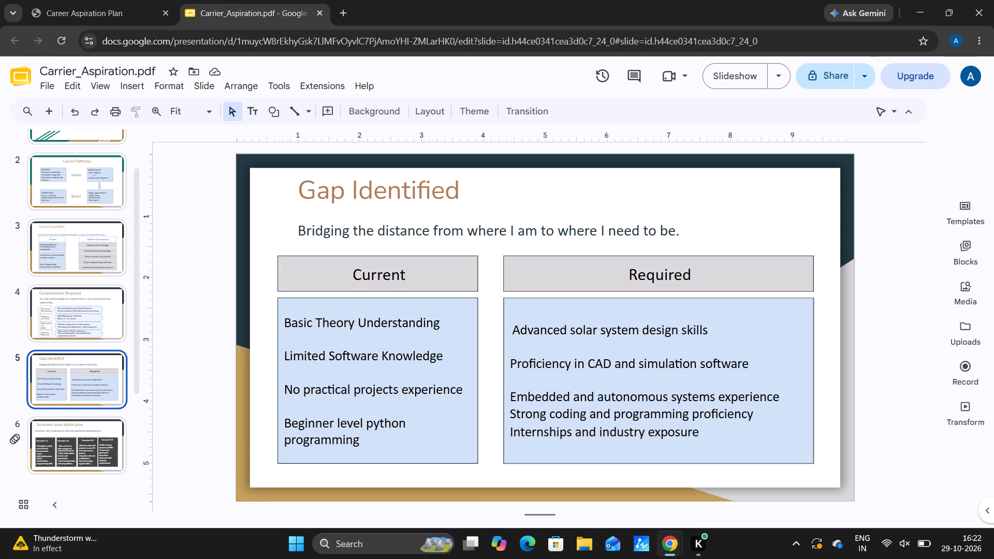
pyautogui.click(778, 400)
pyautogui.press('Return')
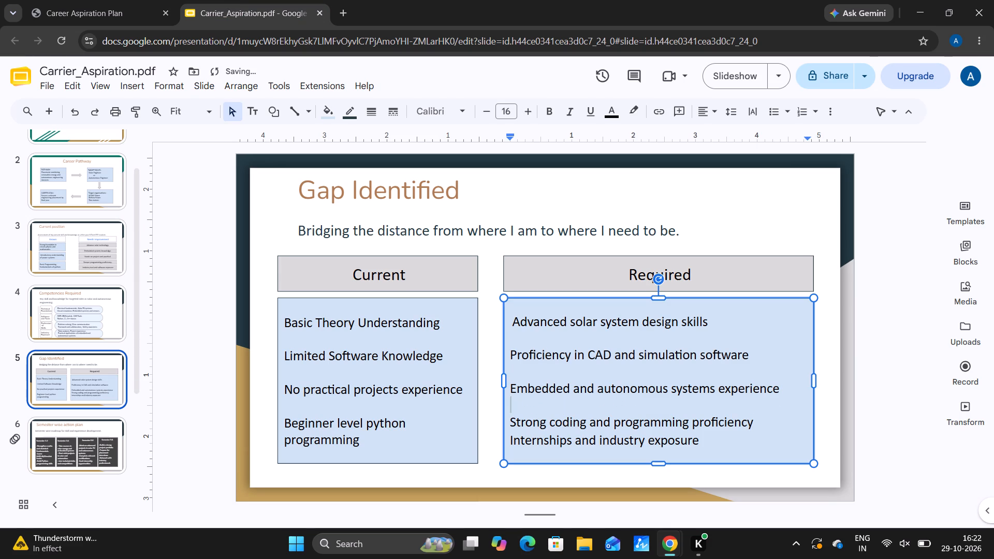
pyautogui.click(755, 424)
pyautogui.press('Return')
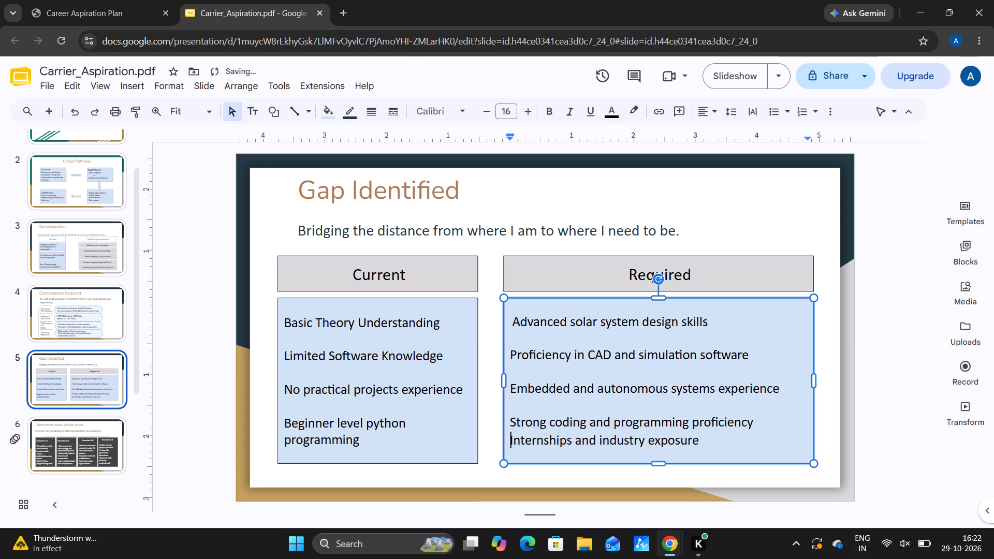
pyautogui.press('Return')
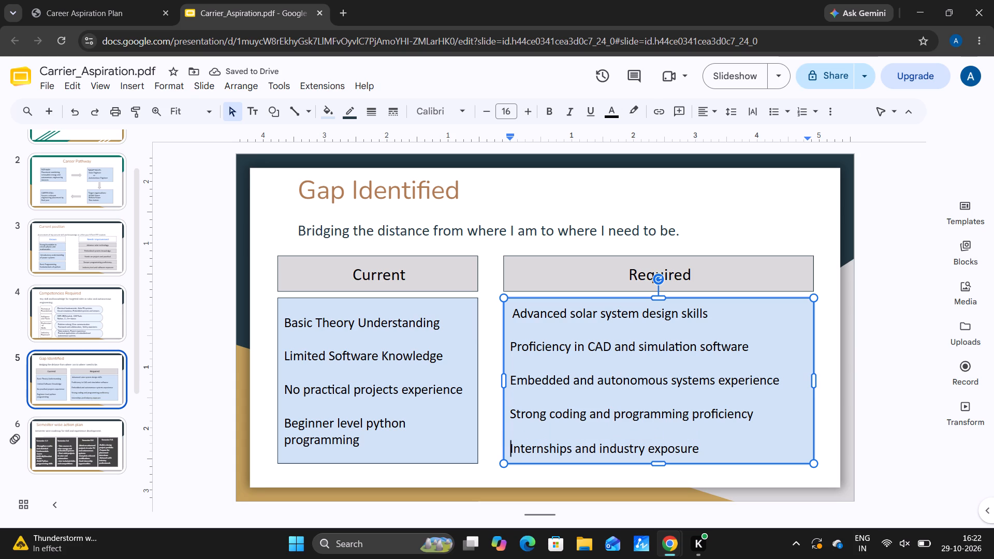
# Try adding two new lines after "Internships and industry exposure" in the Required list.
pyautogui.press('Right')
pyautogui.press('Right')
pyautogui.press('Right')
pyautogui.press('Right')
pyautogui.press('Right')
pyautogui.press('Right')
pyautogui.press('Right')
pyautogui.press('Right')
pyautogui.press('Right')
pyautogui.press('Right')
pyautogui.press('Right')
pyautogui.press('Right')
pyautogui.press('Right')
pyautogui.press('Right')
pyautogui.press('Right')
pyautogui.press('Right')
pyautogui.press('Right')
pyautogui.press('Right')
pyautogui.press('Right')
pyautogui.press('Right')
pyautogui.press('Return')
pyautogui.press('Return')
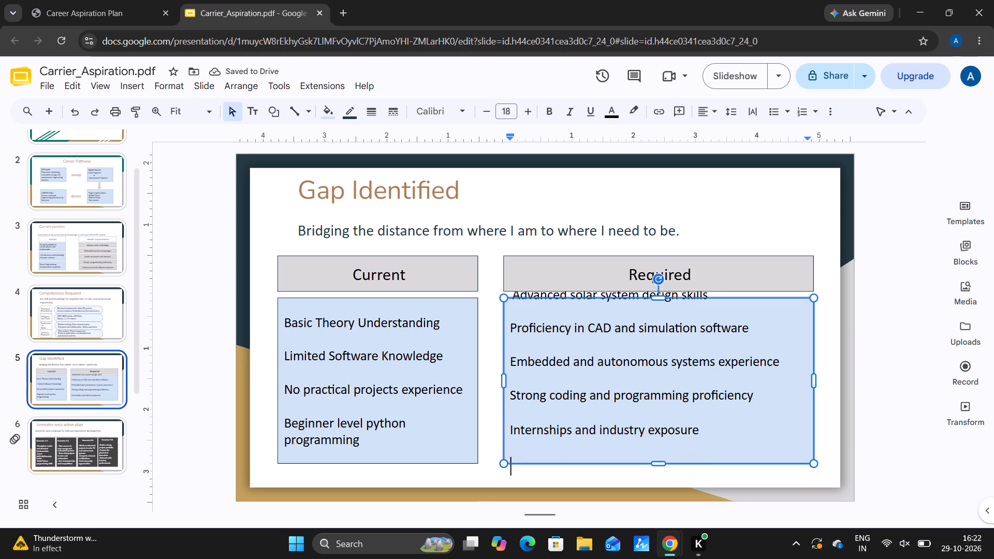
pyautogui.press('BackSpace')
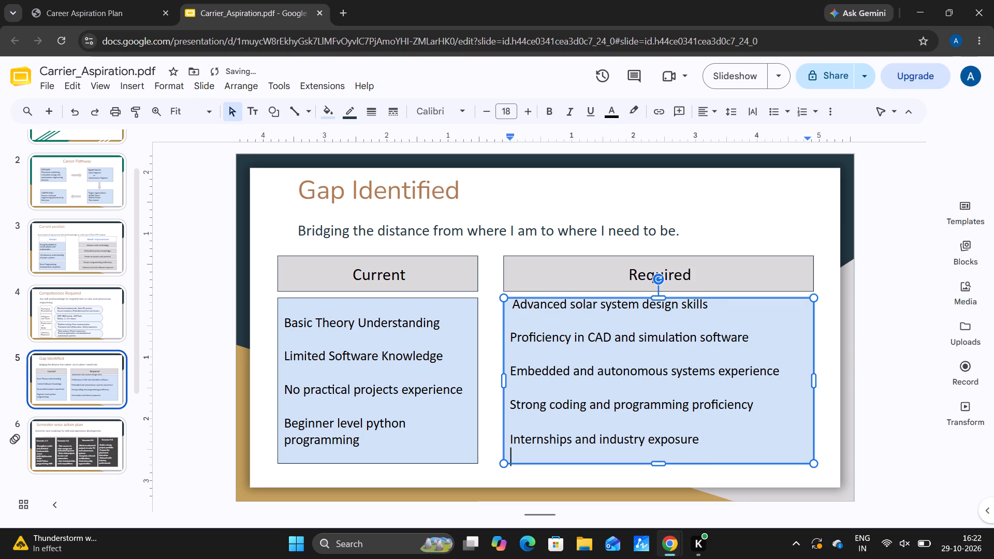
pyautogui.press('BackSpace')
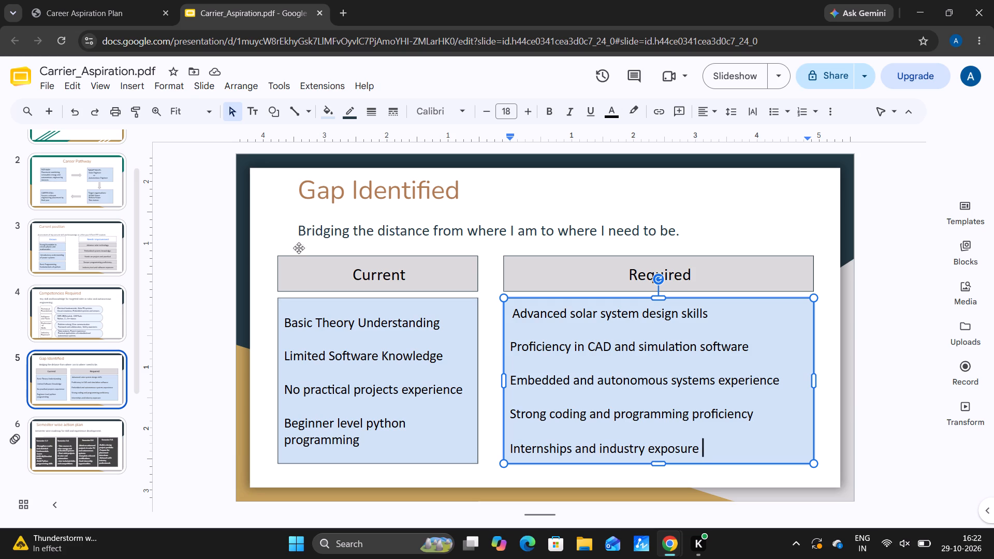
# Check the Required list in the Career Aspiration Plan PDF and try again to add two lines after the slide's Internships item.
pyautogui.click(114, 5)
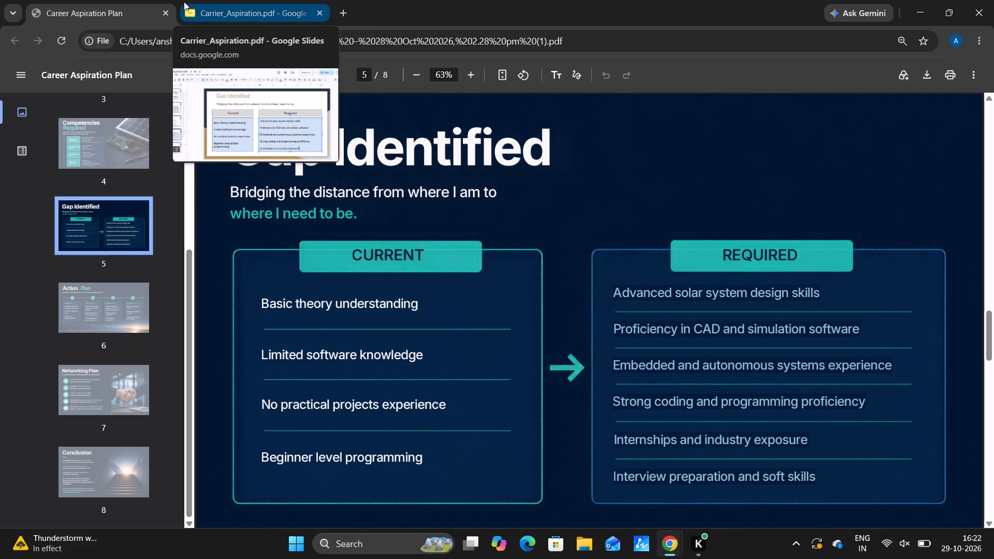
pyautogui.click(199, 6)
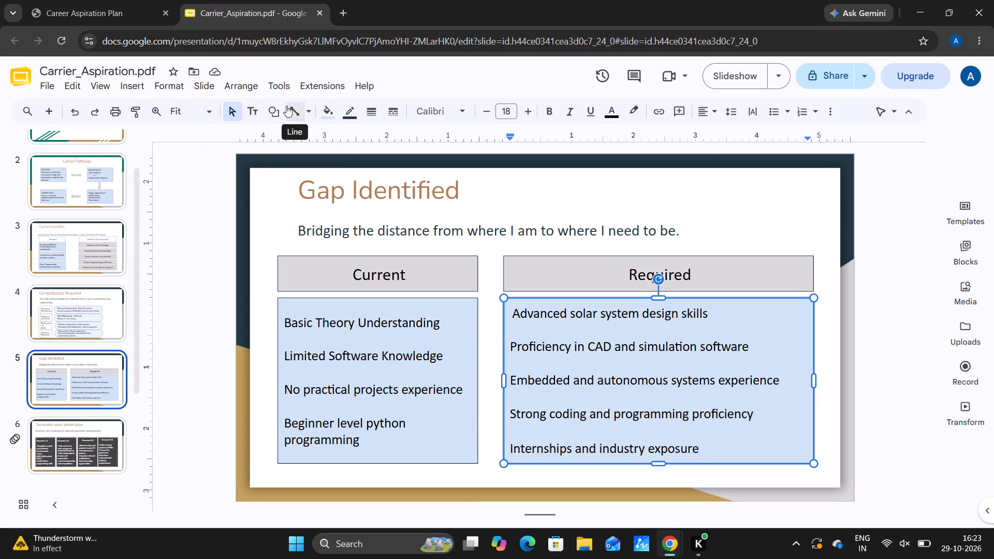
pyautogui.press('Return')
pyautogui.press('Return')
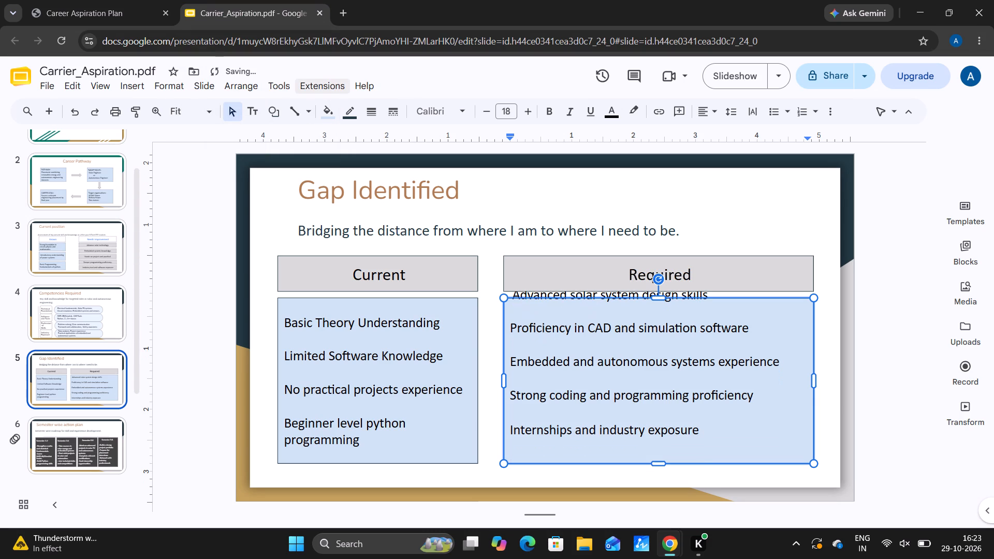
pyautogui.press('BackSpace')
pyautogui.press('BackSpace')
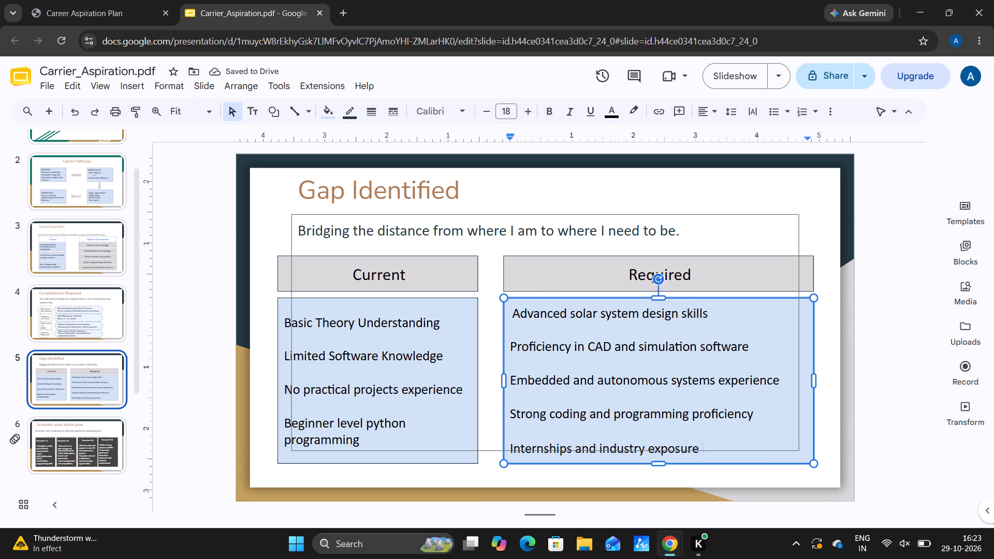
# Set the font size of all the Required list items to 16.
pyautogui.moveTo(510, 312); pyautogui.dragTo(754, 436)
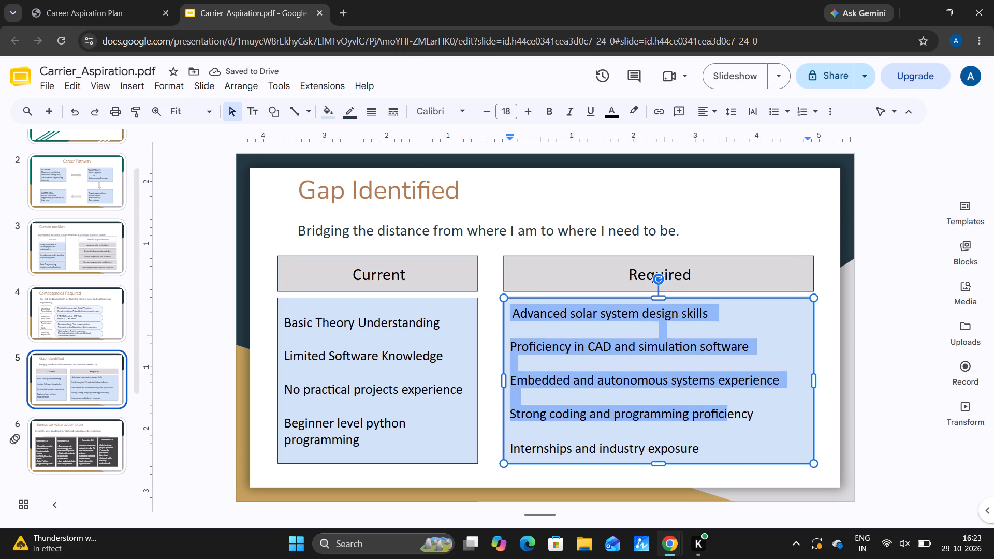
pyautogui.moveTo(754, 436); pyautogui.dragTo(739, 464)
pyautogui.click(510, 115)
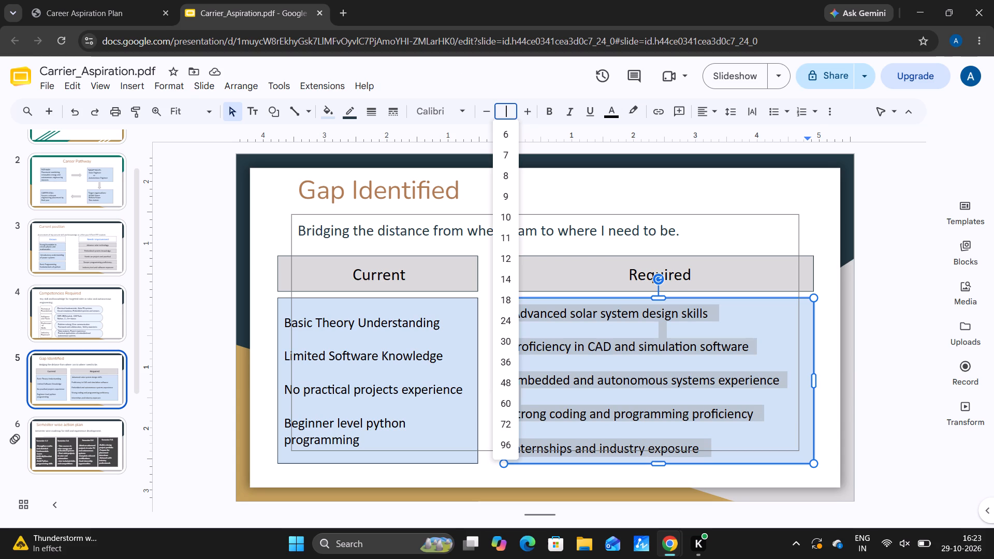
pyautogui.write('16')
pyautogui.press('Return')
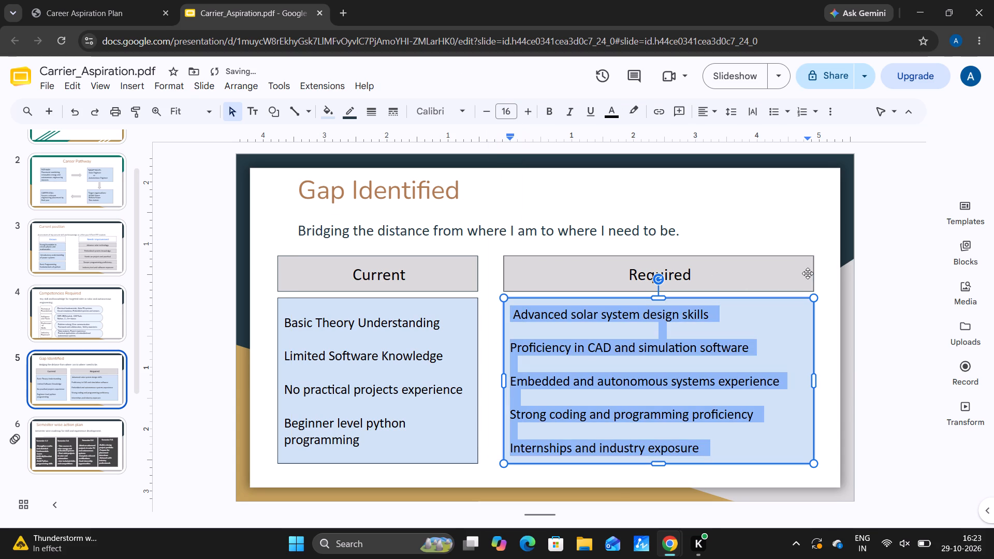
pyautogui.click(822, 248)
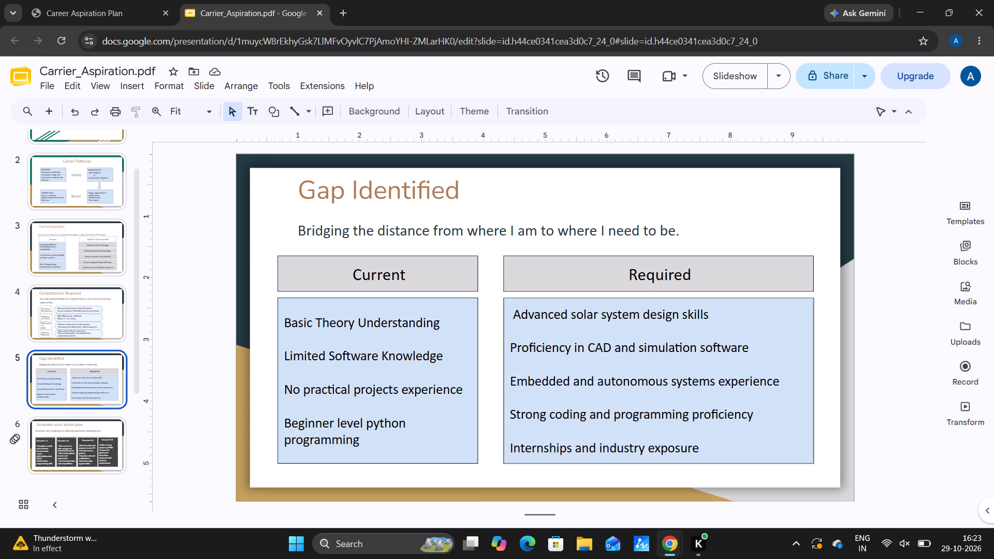
# Set the font size of all the Required list items to 15.
pyautogui.moveTo(511, 316); pyautogui.dragTo(650, 431)
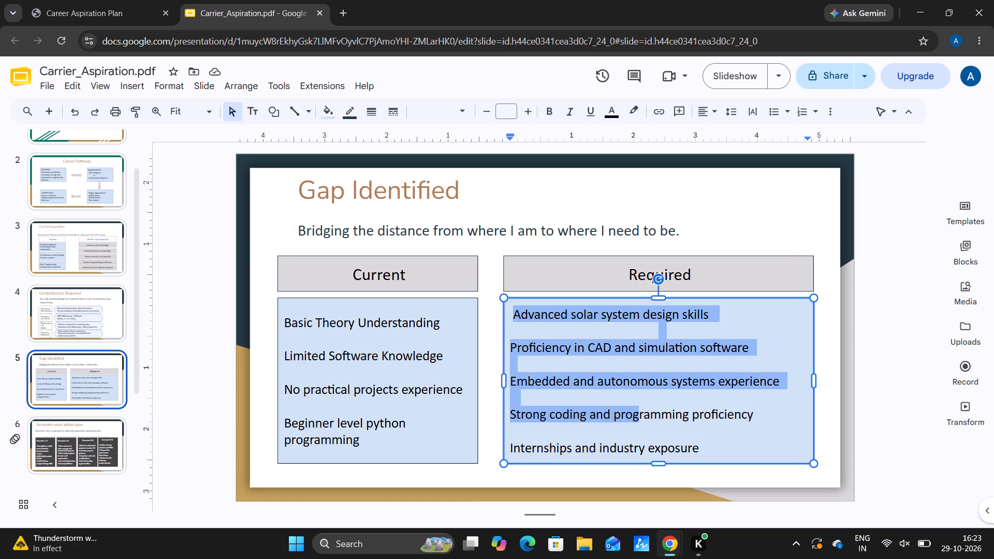
pyautogui.moveTo(650, 431); pyautogui.dragTo(699, 455)
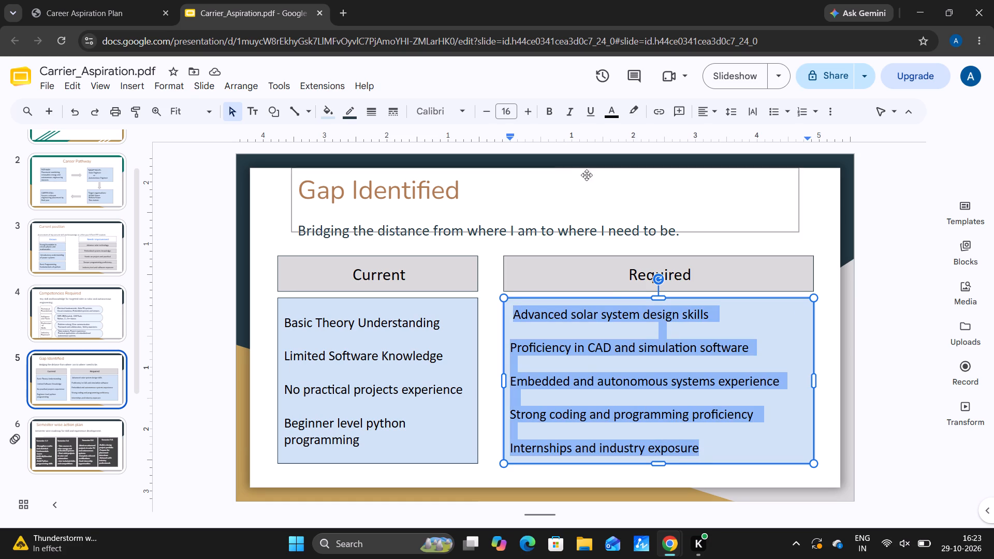
pyautogui.click(508, 110)
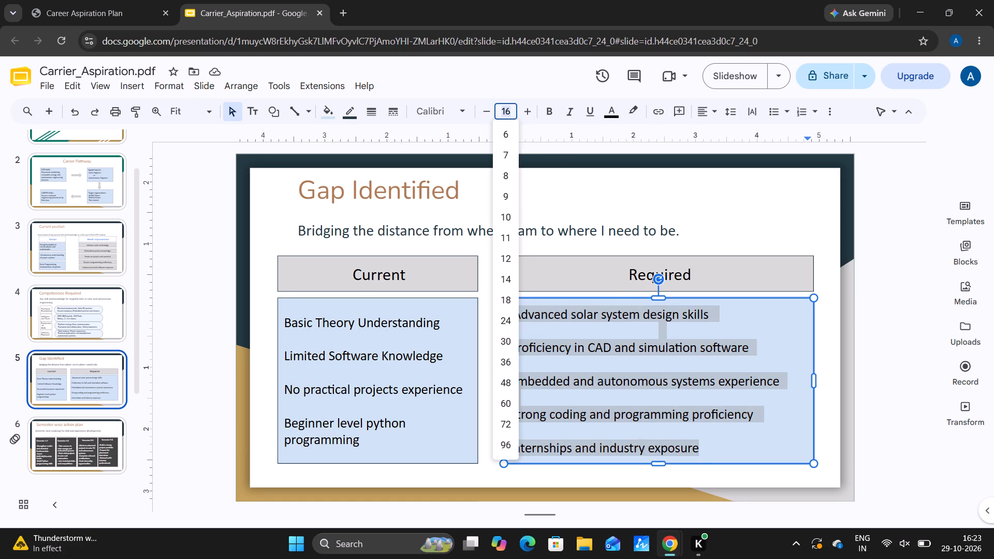
pyautogui.press('1')
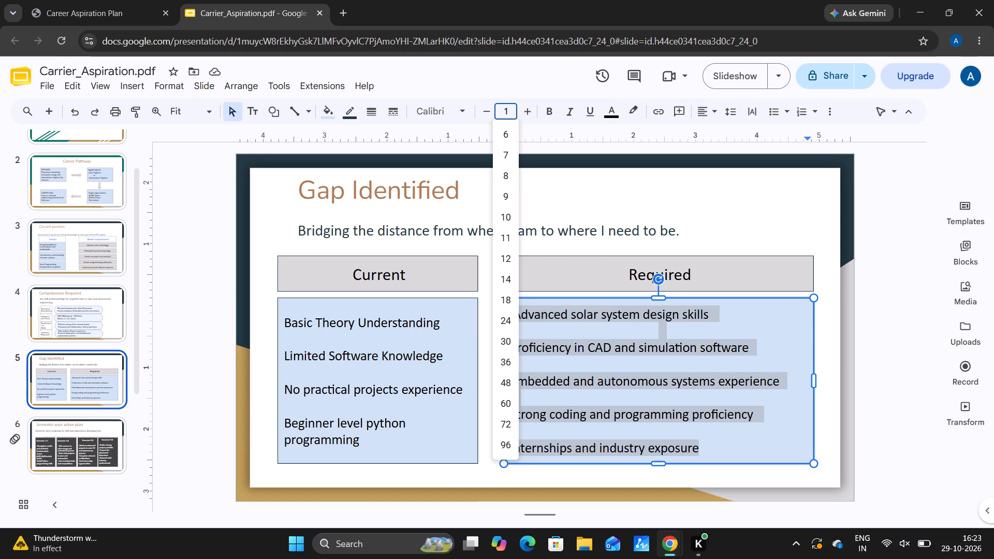
pyautogui.press('5')
pyautogui.press('Return')
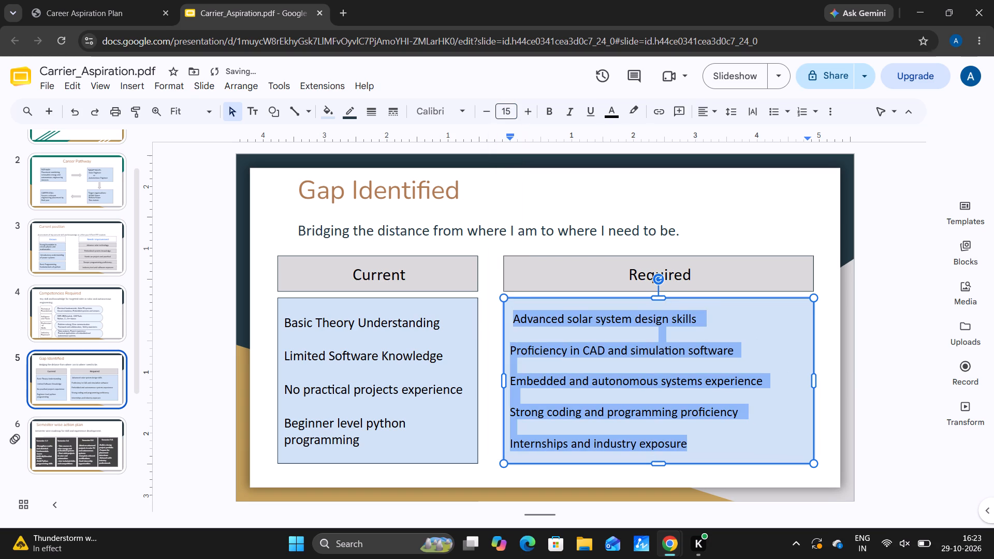
pyautogui.click(846, 315)
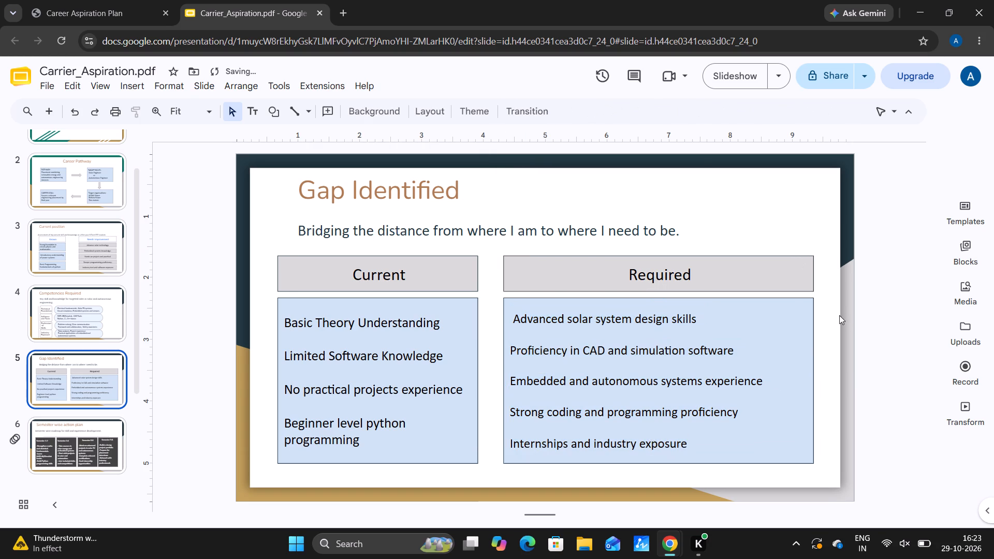
# Copy "Interview preparation and soft skills" from the Career Aspiration Plan PDF and add it after a blank line below the slide's Internships item.
pyautogui.click(693, 443)
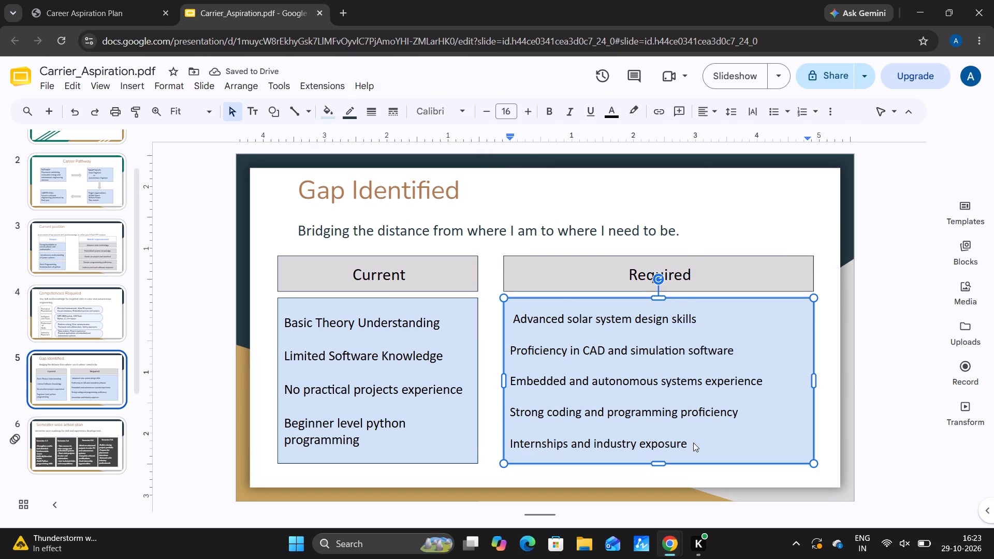
pyautogui.press('Return')
pyautogui.press('Return')
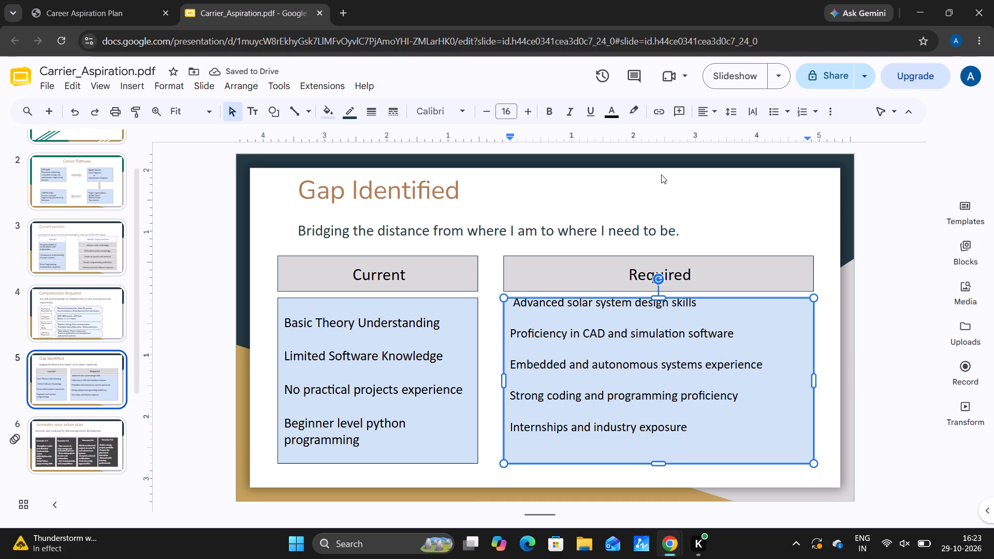
pyautogui.click(82, 0)
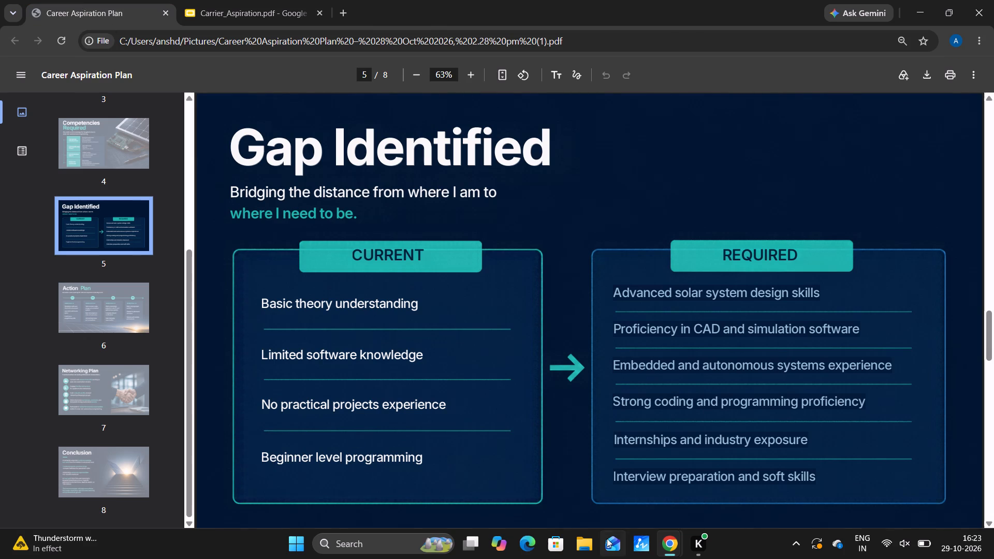
pyautogui.click(587, 475)
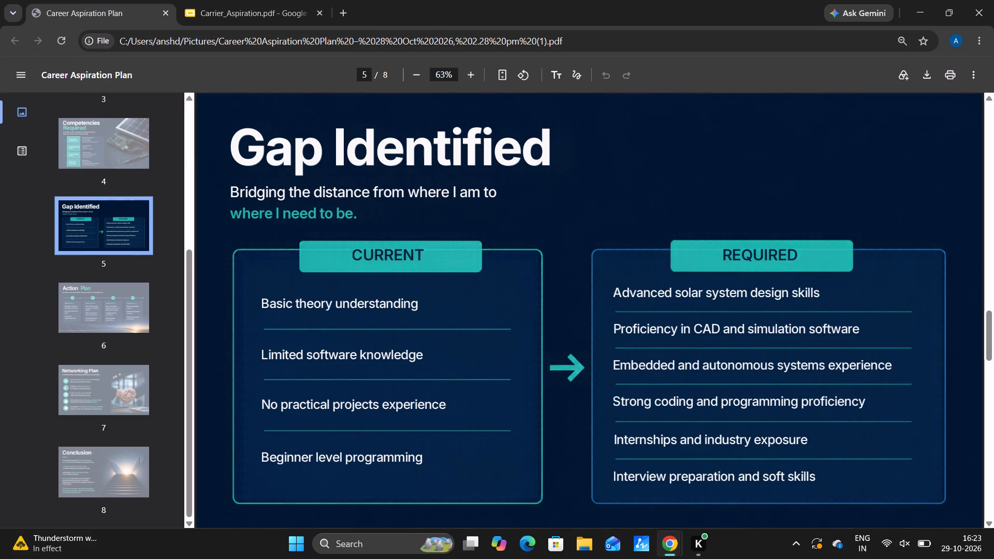
pyautogui.moveTo(612, 475); pyautogui.dragTo(818, 470)
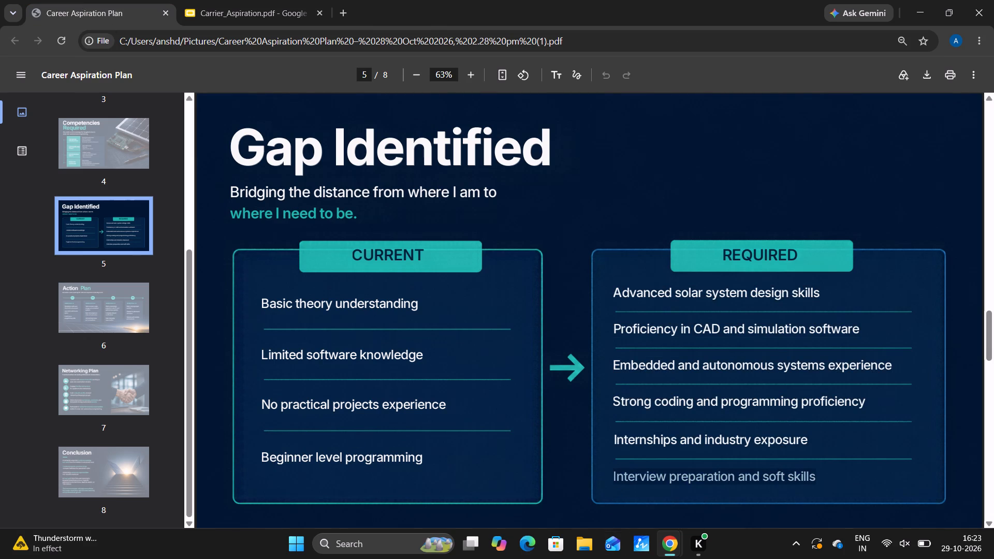
pyautogui.moveTo(818, 470); pyautogui.dragTo(819, 476)
pyautogui.hotkey('ctrl', 'c')
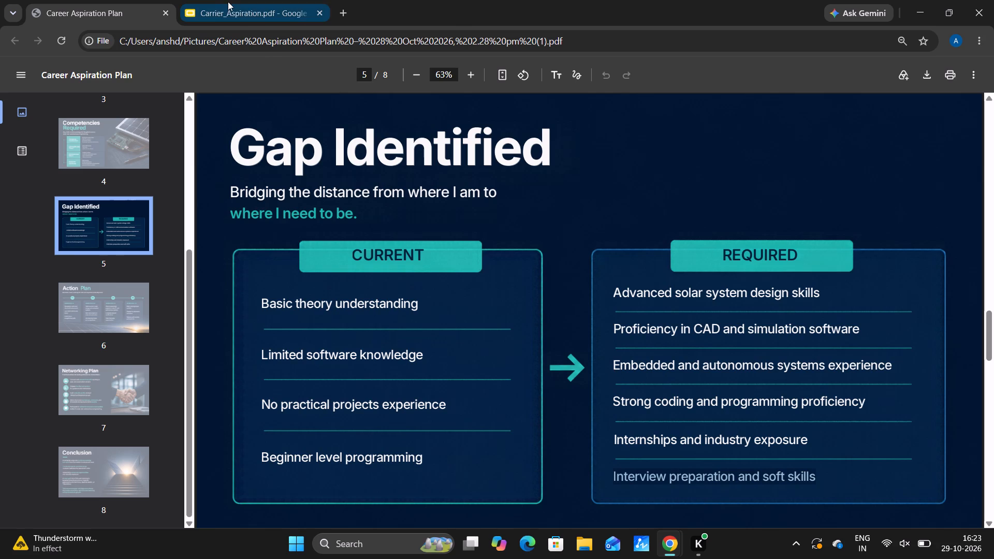
pyautogui.click(229, 2)
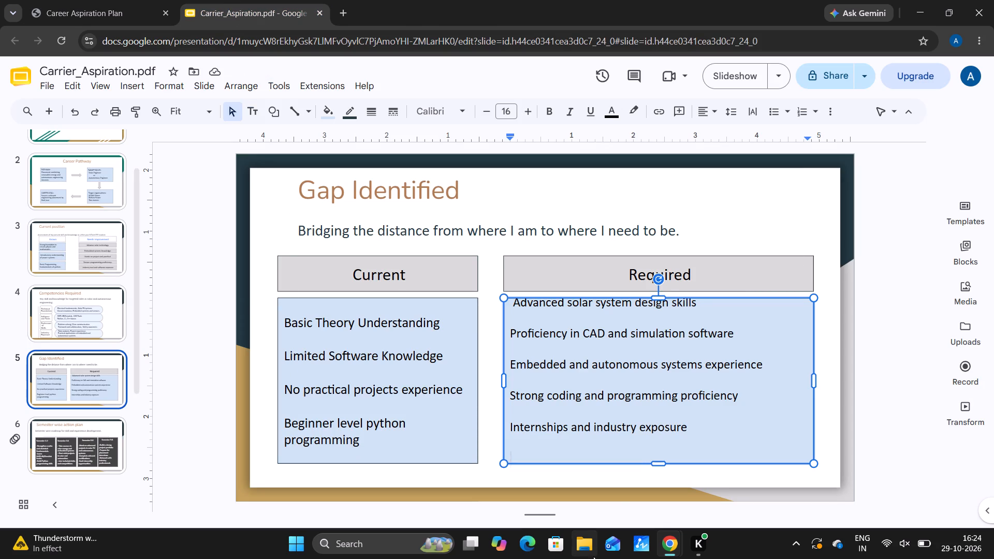
pyautogui.hotkey('ctrl', 'v')
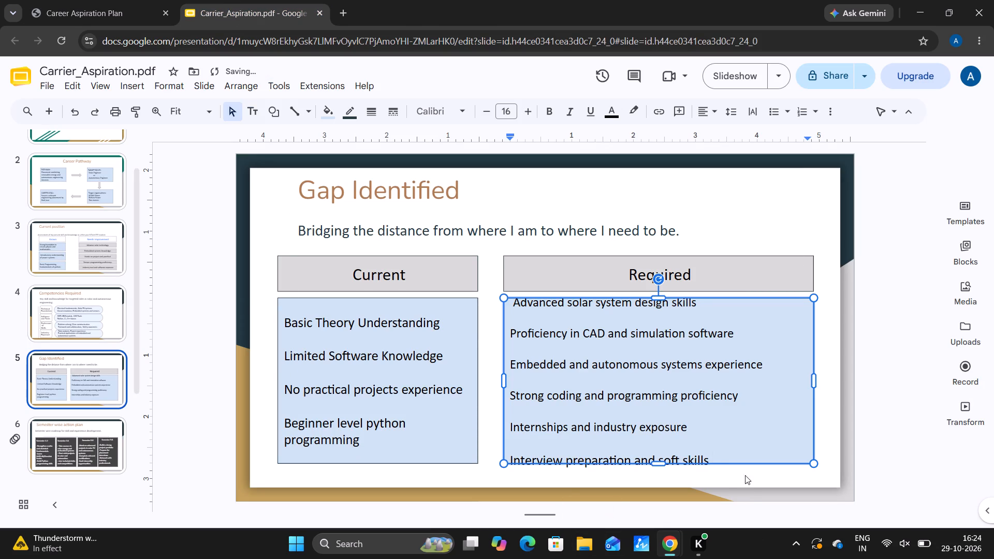
# Extend the Required and Current list boxes downward to the same bottom edge so that all the Required items fit inside.
pyautogui.moveTo(661, 463); pyautogui.dragTo(659, 466)
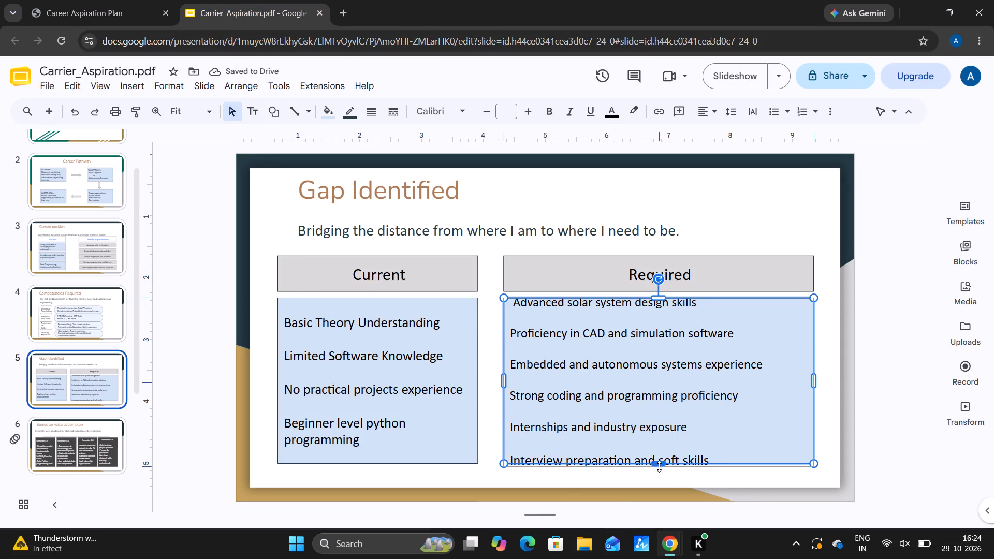
pyautogui.moveTo(659, 466); pyautogui.dragTo(658, 474)
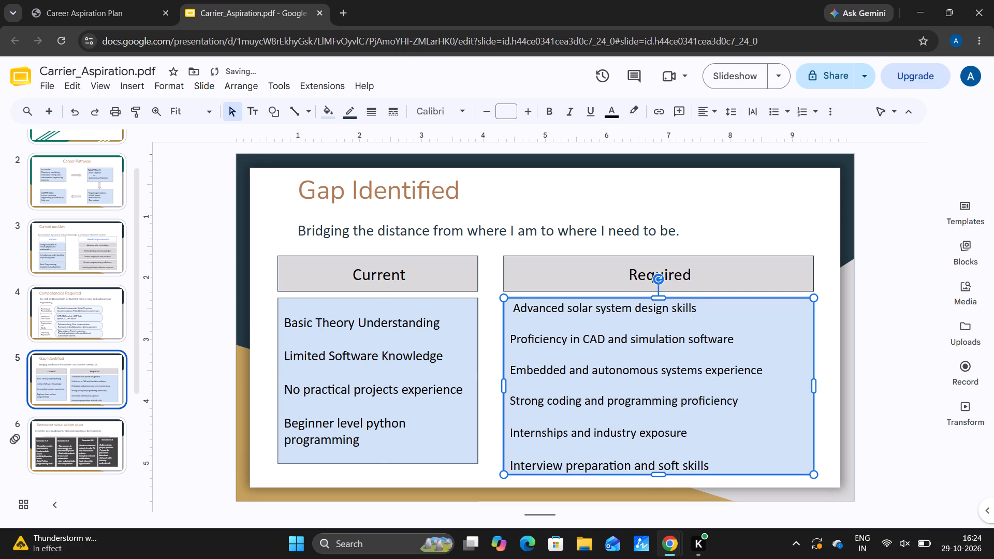
pyautogui.click(421, 439)
pyautogui.moveTo(379, 463); pyautogui.dragTo(382, 473)
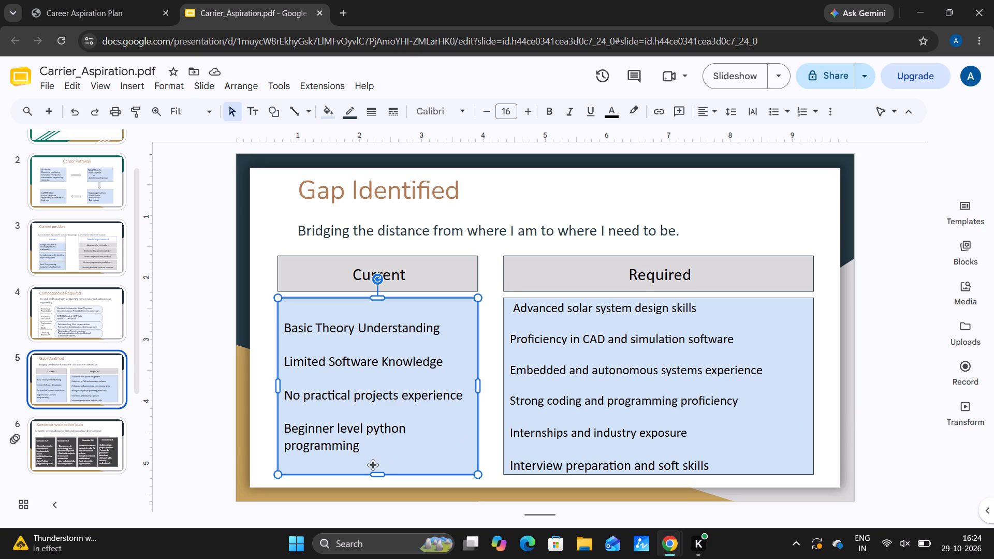
pyautogui.click(256, 361)
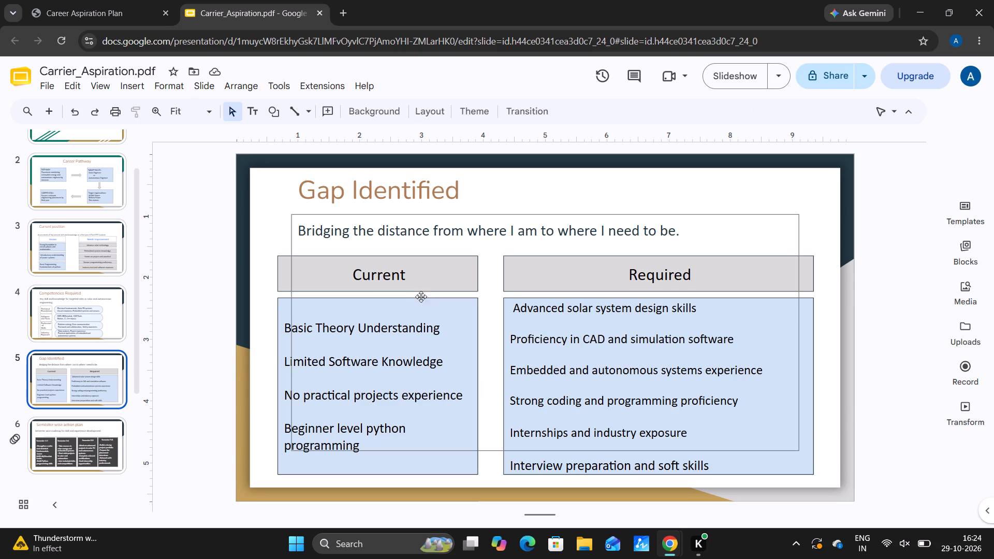
# Remove the leading space before "Advanced solar system design skills" in the Required list.
pyautogui.click(508, 308)
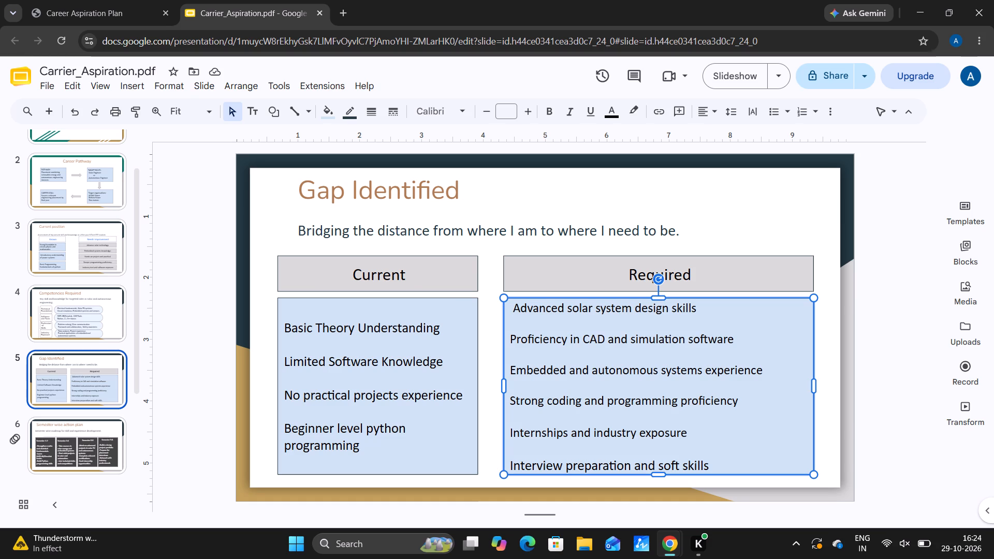
pyautogui.click(513, 307)
pyautogui.press('BackSpace')
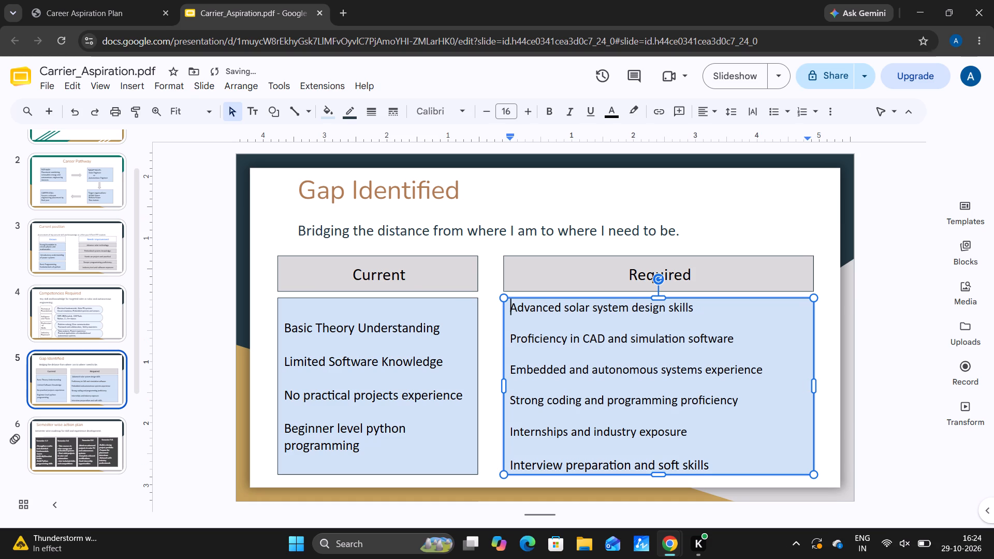
# Add a hyphen before the Required items "Interview preparation and soft skills" and "Internships and industry exposure".
pyautogui.press('Down')
pyautogui.press('Down')
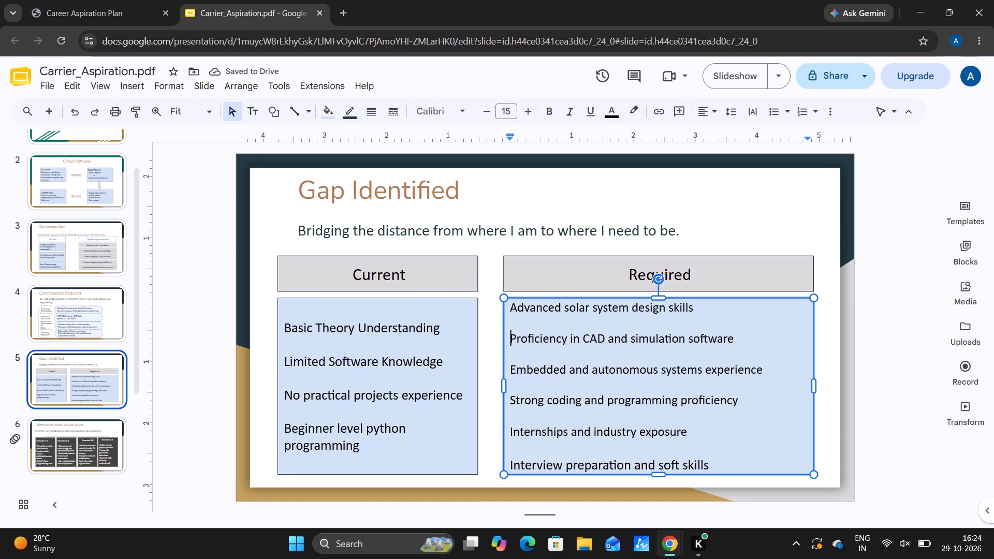
pyautogui.press('Down')
pyautogui.press('Down')
pyautogui.press('Down')
pyautogui.press('Down')
pyautogui.press('Down')
pyautogui.press('Down')
pyautogui.press('Down')
pyautogui.press('Down')
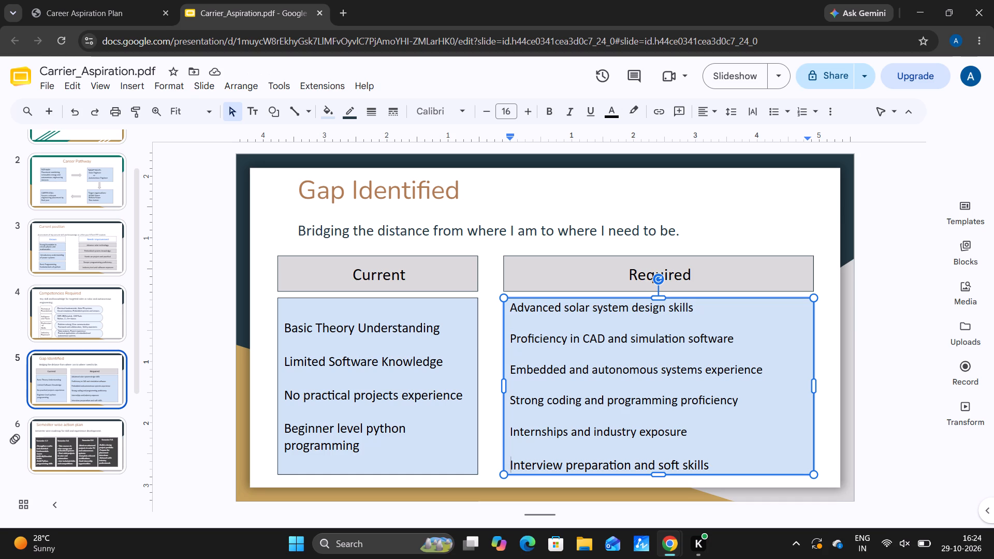
pyautogui.press('-')
pyautogui.press('Up')
pyautogui.press('Up')
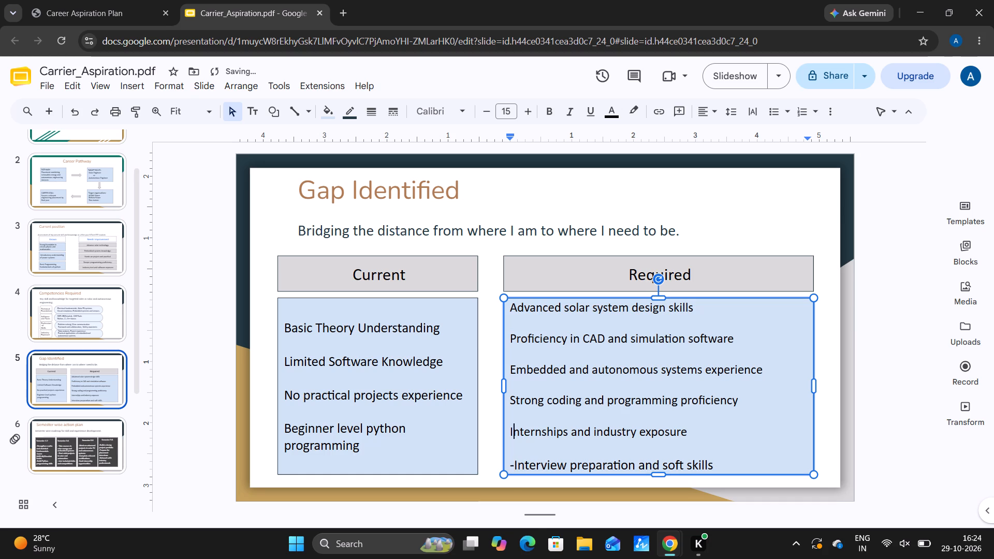
pyautogui.press('Left')
pyautogui.press('-')
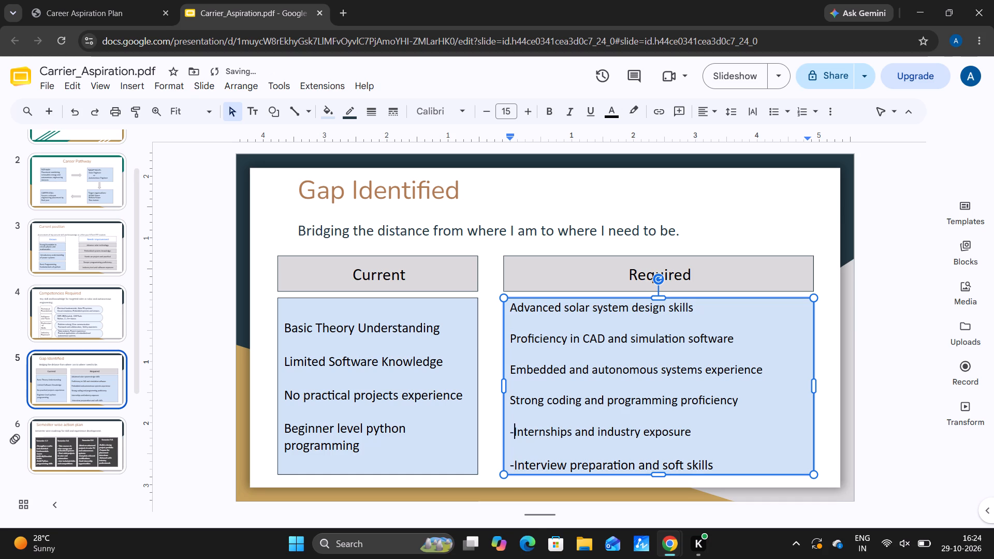
# Add a hyphen before the first four Required items, from Strong coding up to Advanced solar system design skills.
pyautogui.press('Up')
pyautogui.press('Up')
pyautogui.press('Left')
pyautogui.press('-')
pyautogui.press('Up')
pyautogui.press('Up')
pyautogui.press('Left')
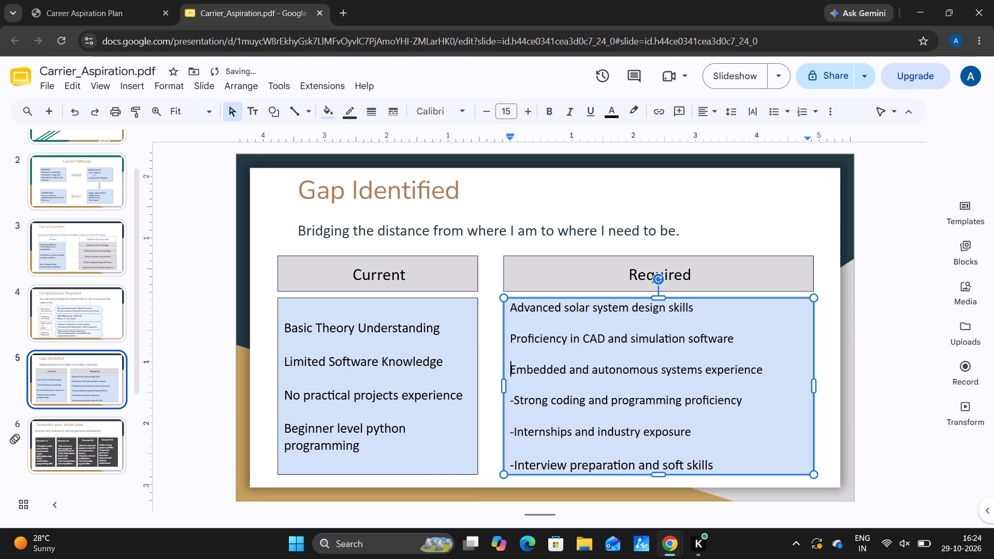
pyautogui.press('-')
pyautogui.press('Up')
pyautogui.press('Up')
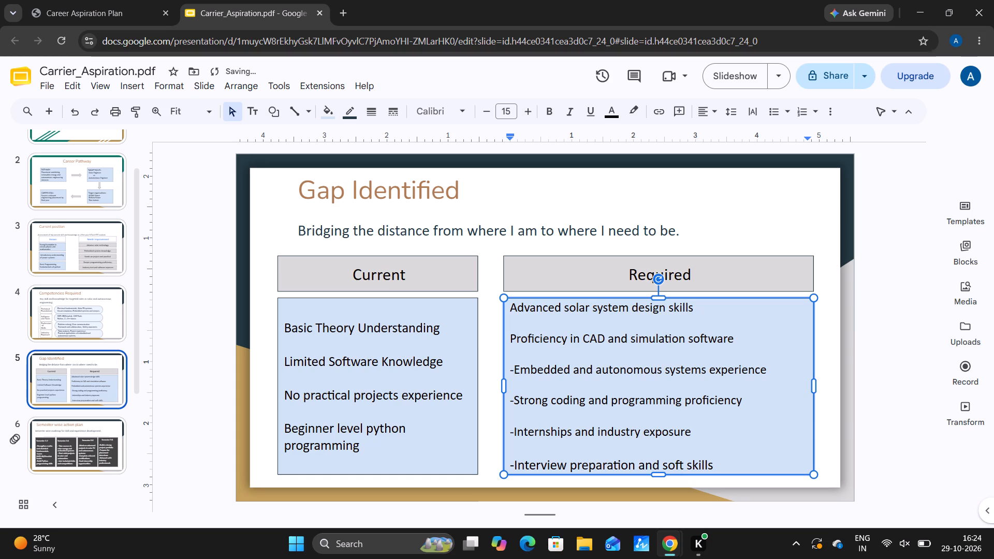
pyautogui.press('Left')
pyautogui.press('-')
pyautogui.press('Up')
pyautogui.press('Up')
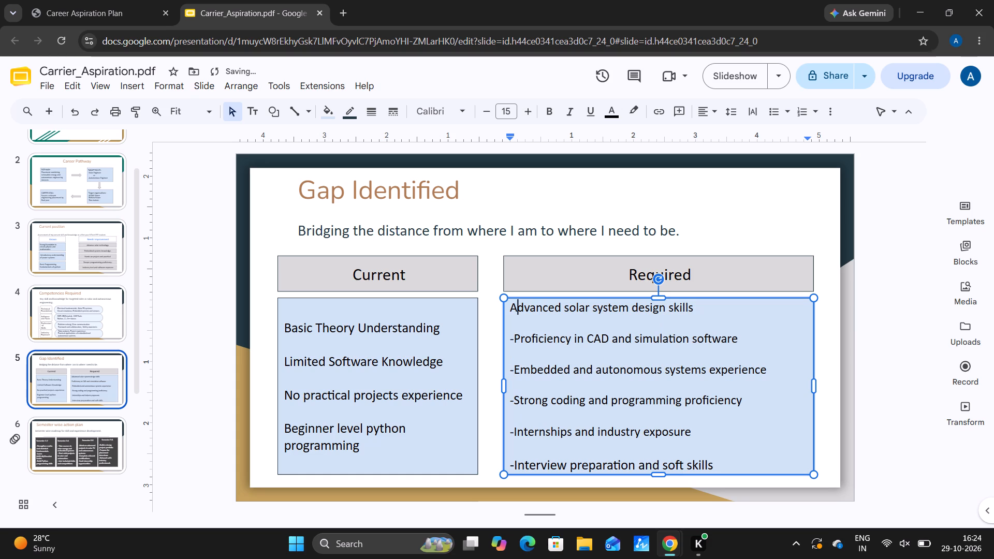
pyautogui.press('Left')
pyautogui.press('-')
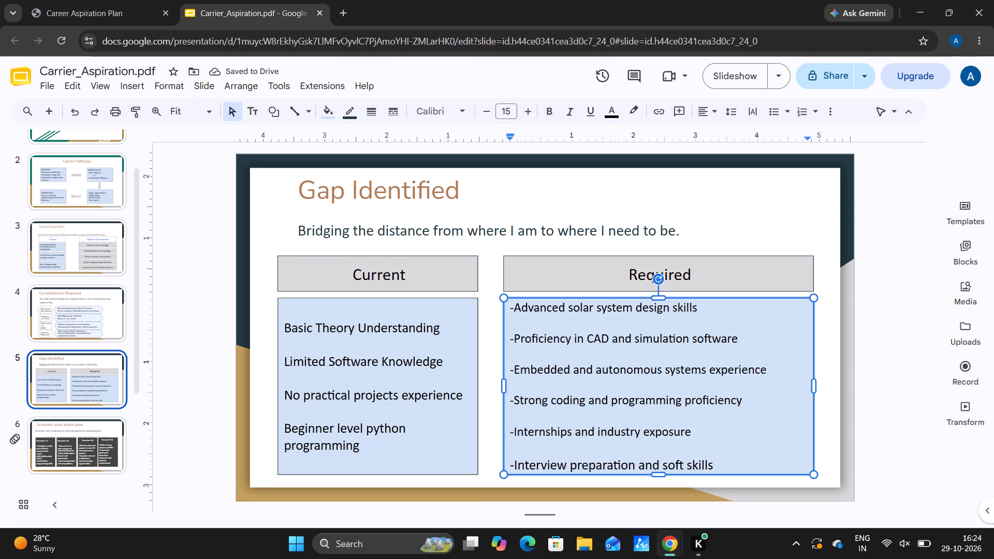
# Add a hyphen before each of the four items in the Current list.
pyautogui.click(284, 327)
pyautogui.press('-')
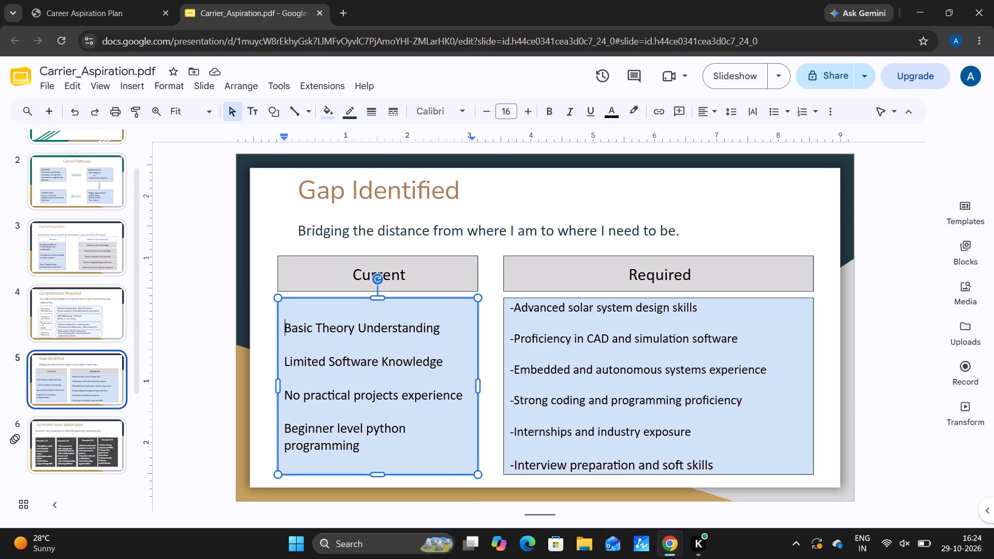
pyautogui.click(284, 363)
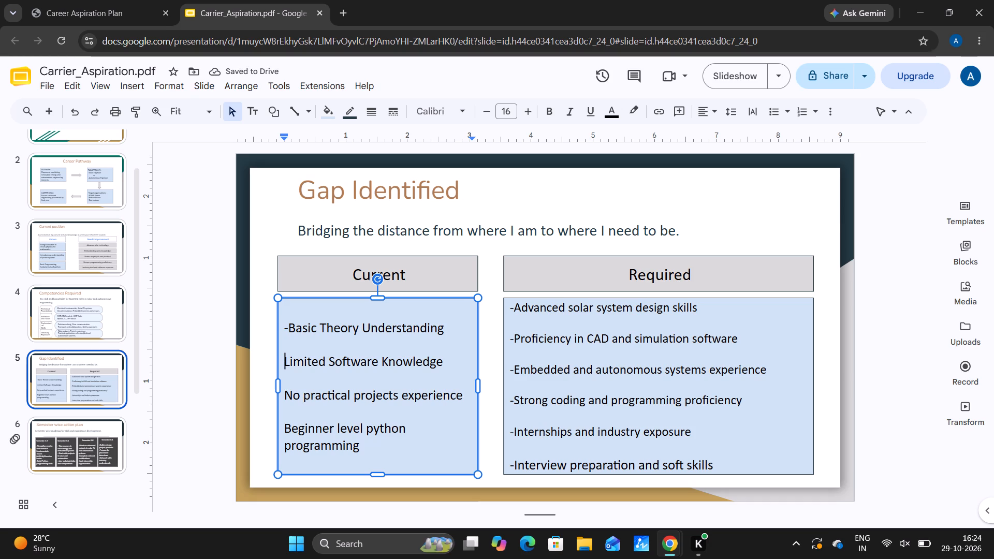
pyautogui.press('-')
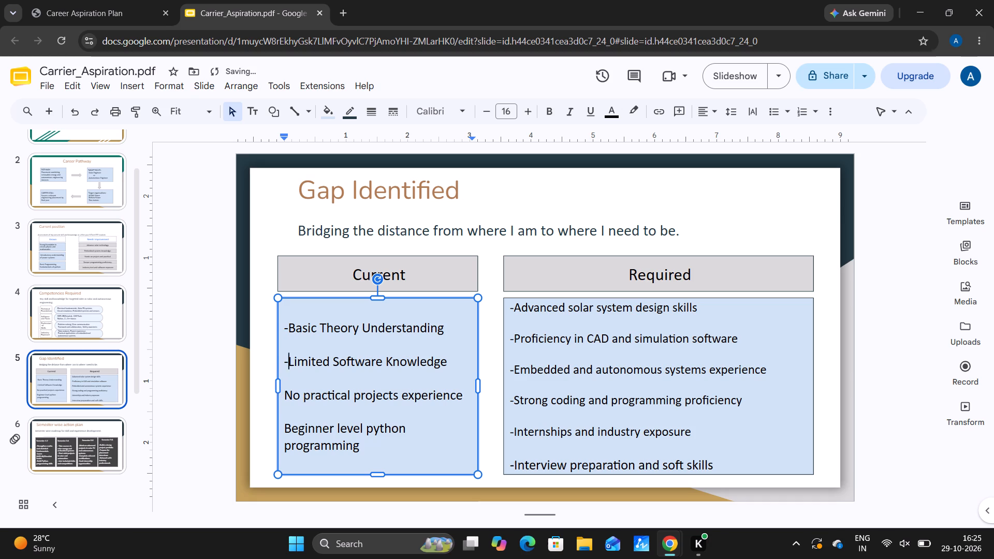
pyautogui.click(282, 392)
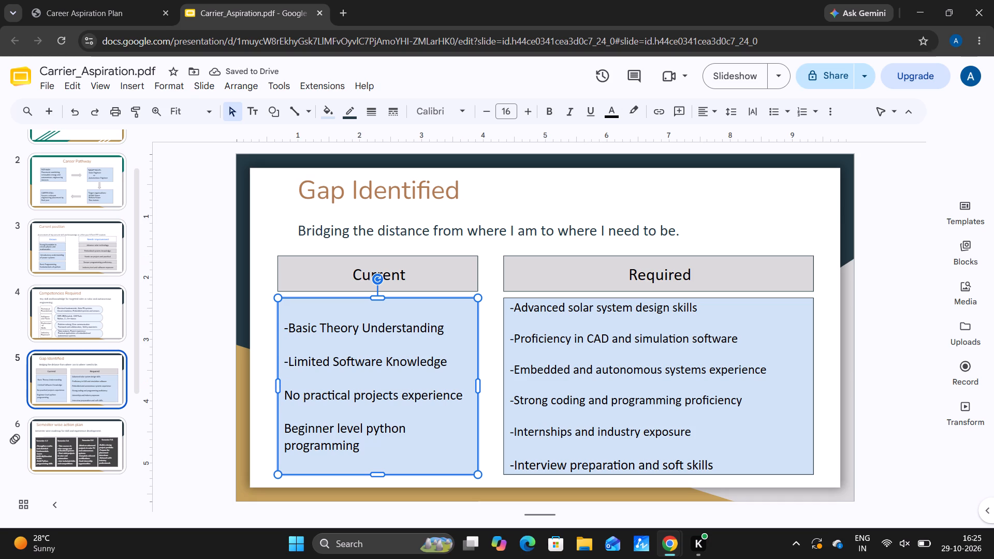
pyautogui.click(288, 394)
pyautogui.press('-')
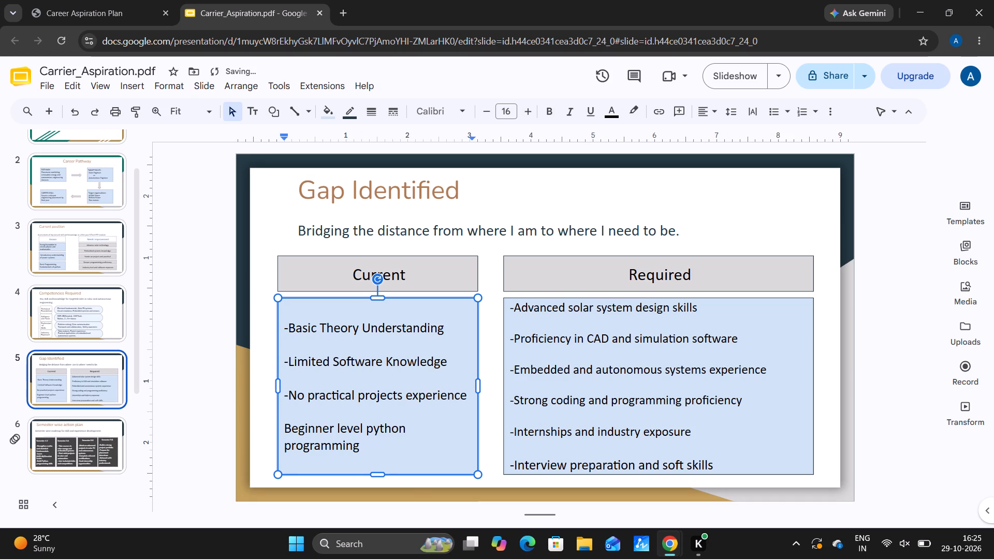
pyautogui.click(285, 427)
pyautogui.press('-')
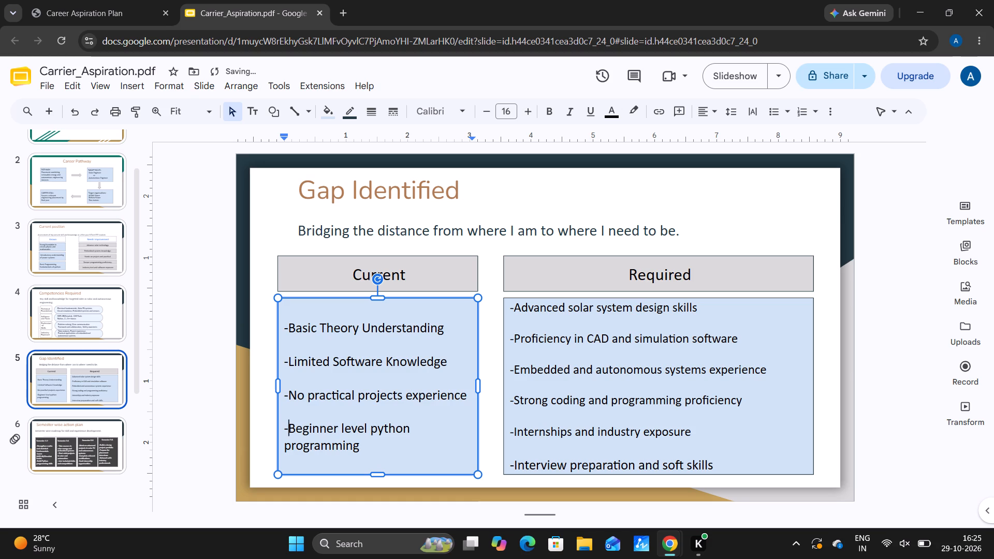
# Open the font choices for the Current list text.
pyautogui.click(444, 112)
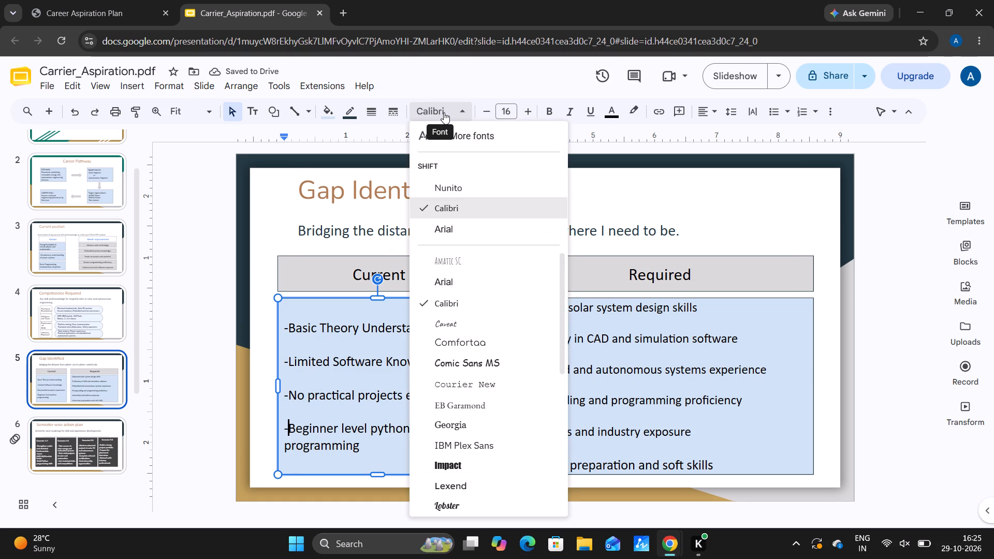
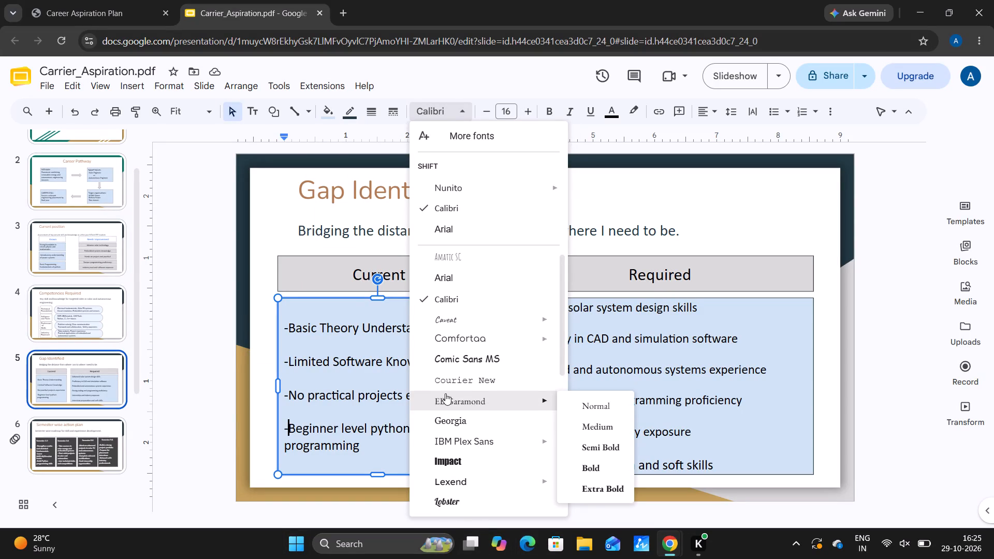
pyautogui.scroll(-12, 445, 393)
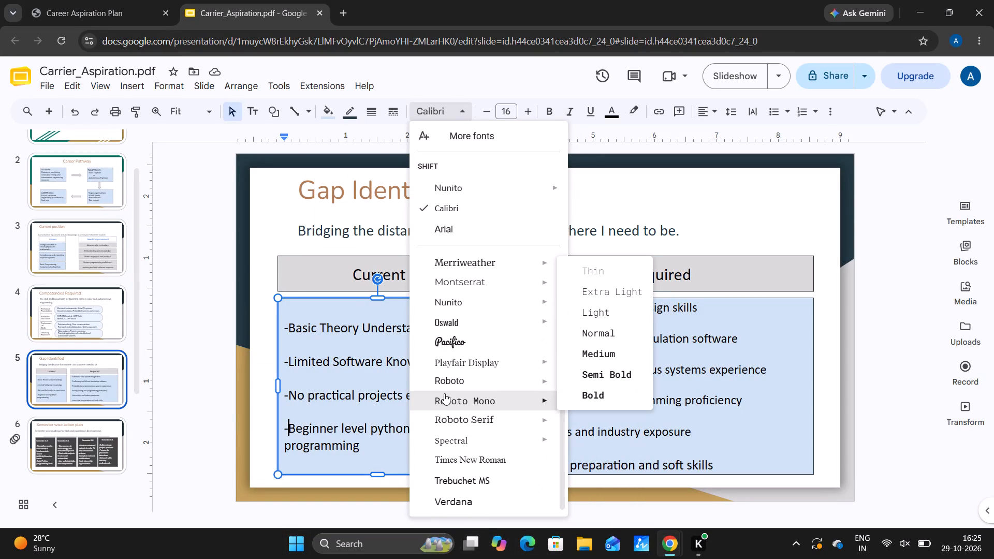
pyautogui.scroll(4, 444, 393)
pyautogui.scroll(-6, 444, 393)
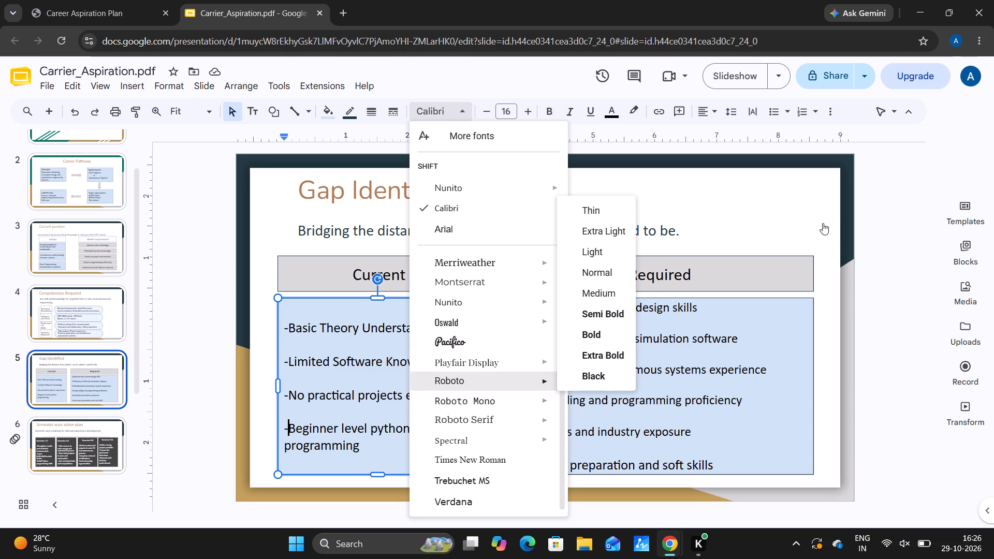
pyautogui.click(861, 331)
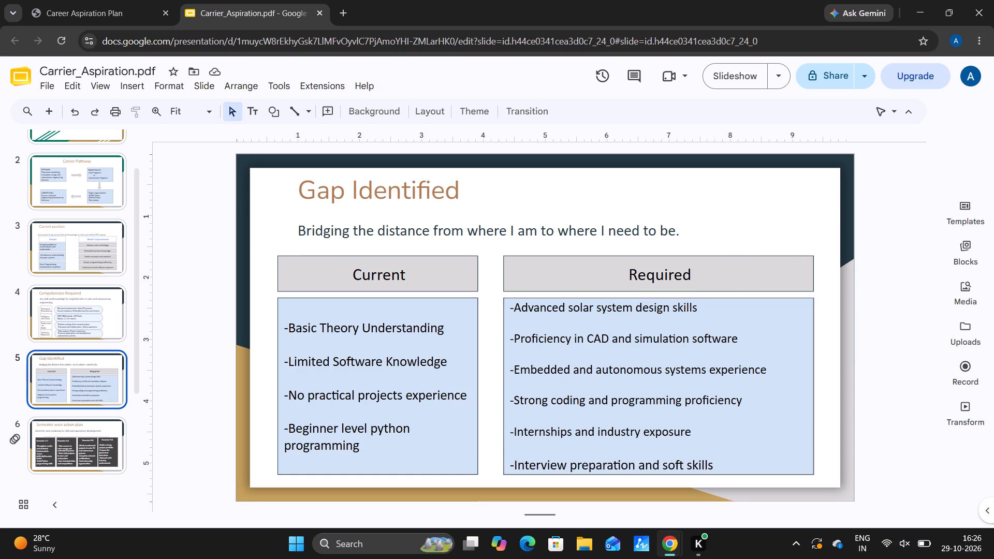
# Insert a space before the full stop at the end of the Gap Identified subtitle.
pyautogui.click(699, 229)
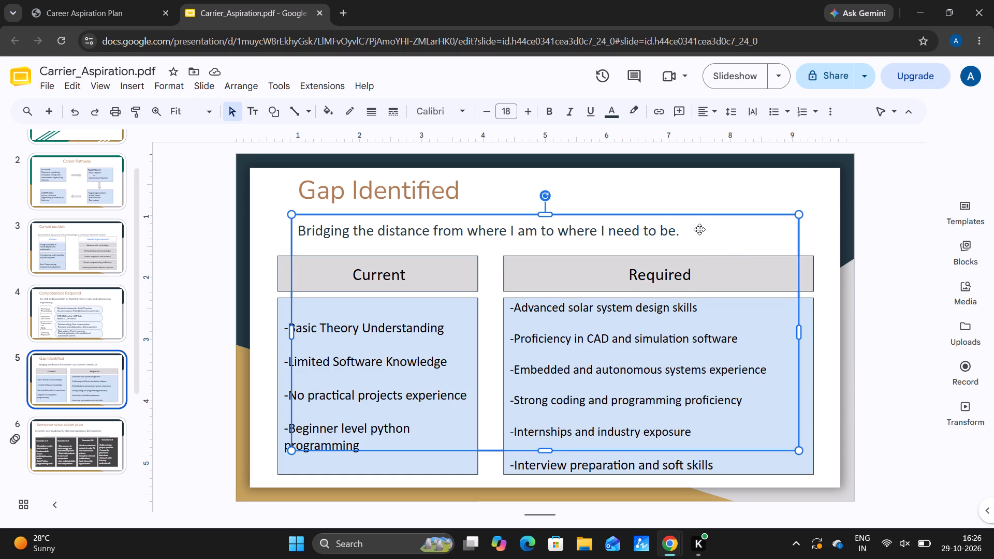
pyautogui.click(677, 227)
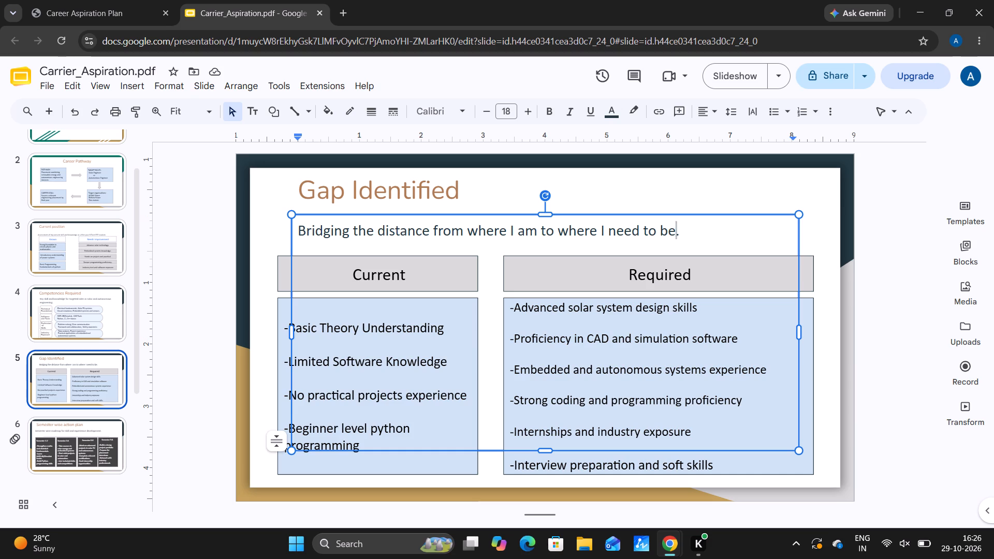
pyautogui.press('space')
pyautogui.write('m')
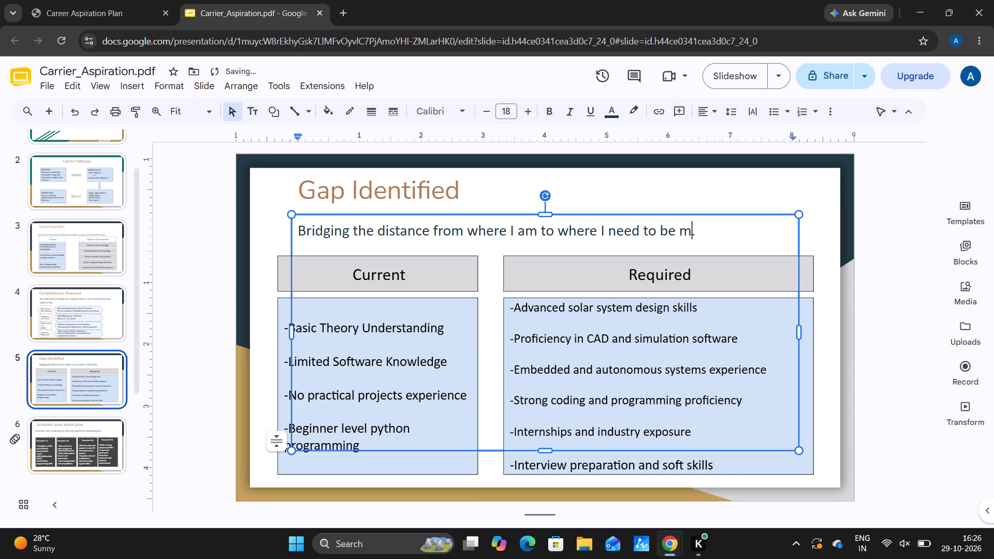
pyautogui.press('BackSpace')
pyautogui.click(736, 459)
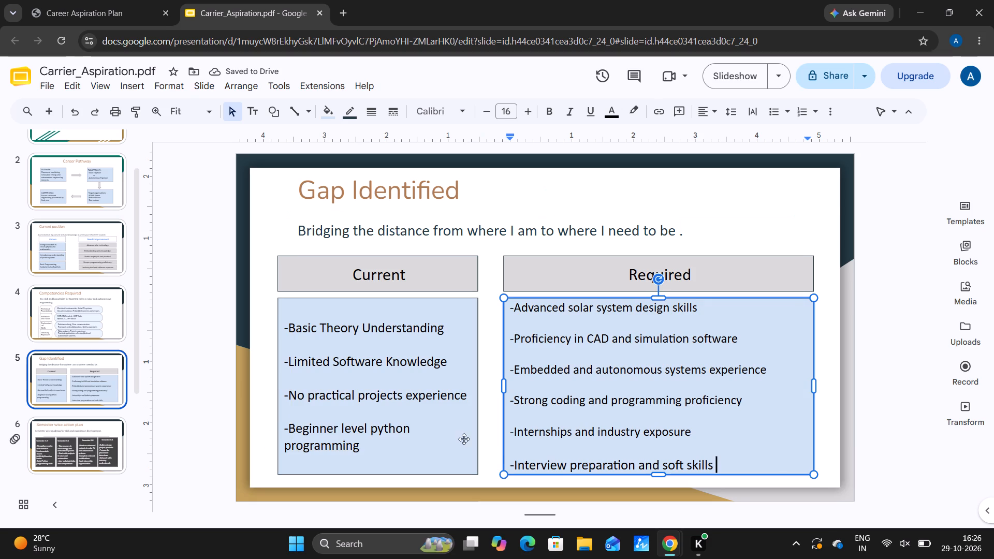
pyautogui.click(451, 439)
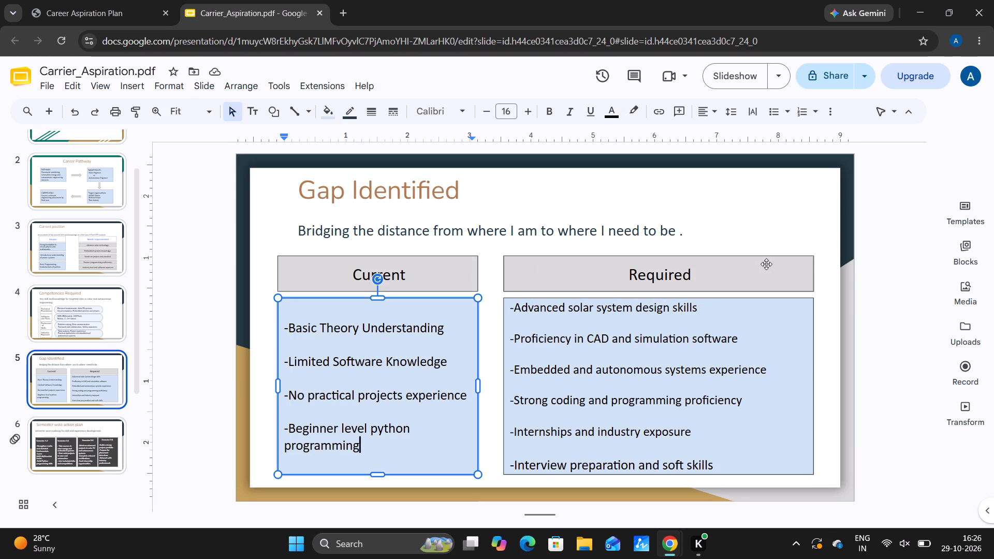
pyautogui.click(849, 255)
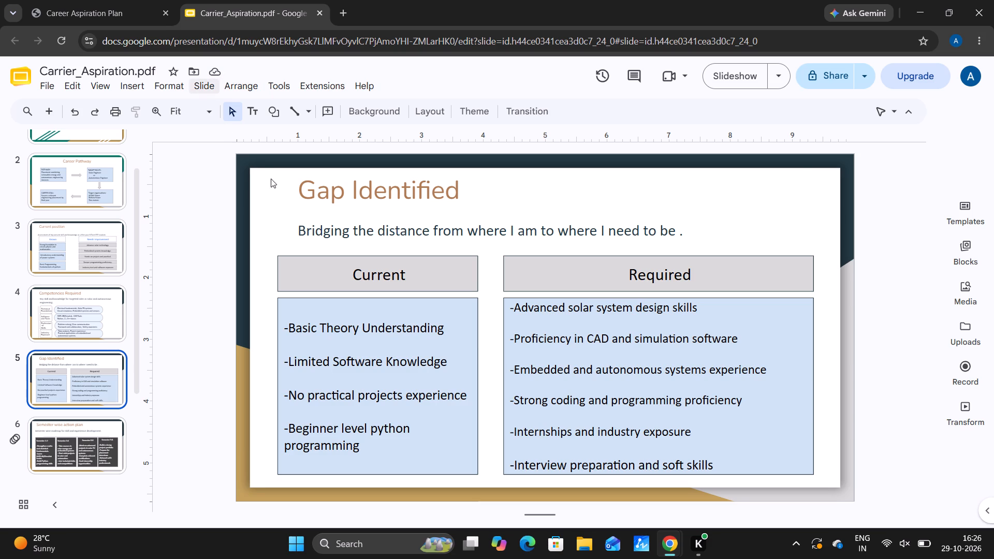
# Move the Gap Identified title box left so its left edge aligns with the Current boxes.
pyautogui.click(294, 193)
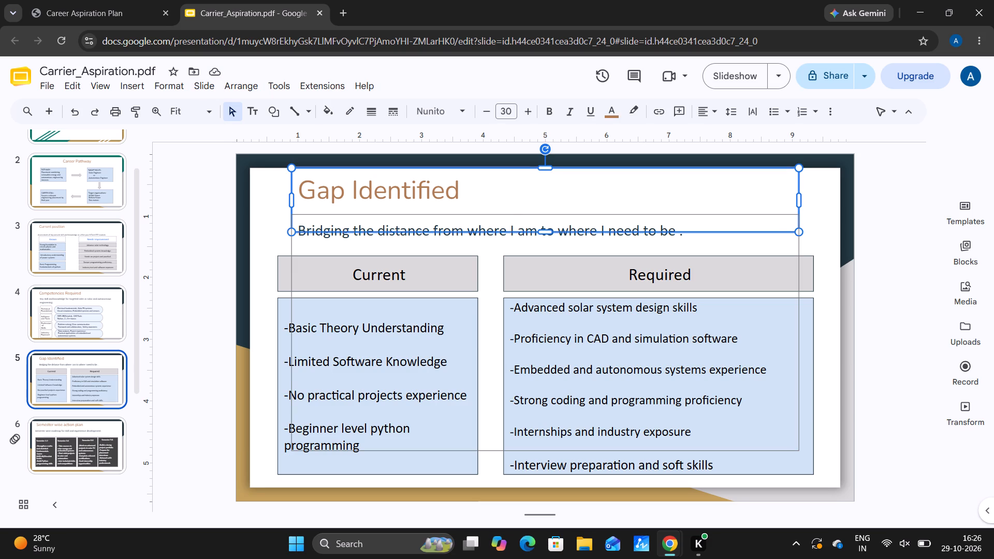
pyautogui.moveTo(588, 202); pyautogui.dragTo(573, 201)
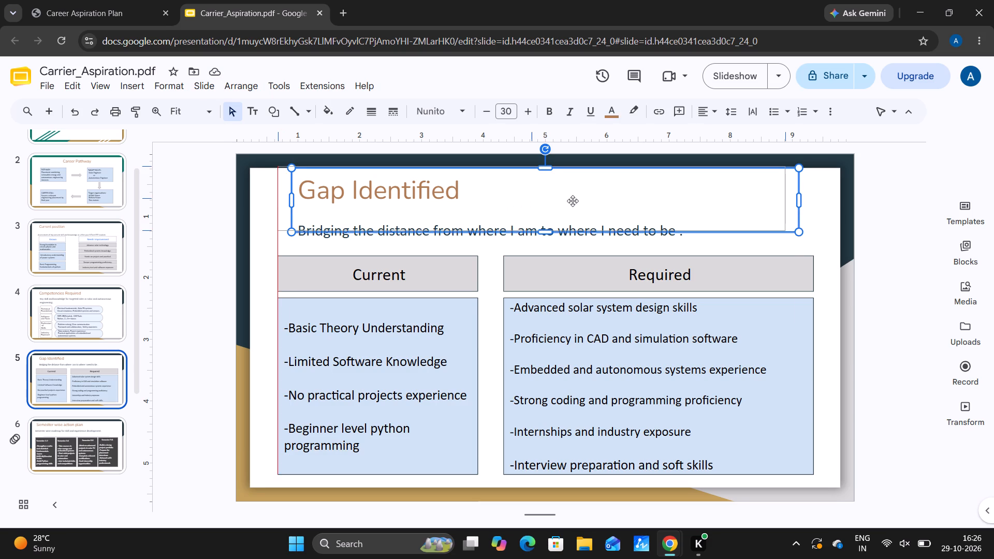
pyautogui.moveTo(573, 201); pyautogui.dragTo(572, 201)
# Resize the subtitle text box to span from the Current box's left edge to the Required box's right edge and down to their bottom edges.
pyautogui.click(555, 240)
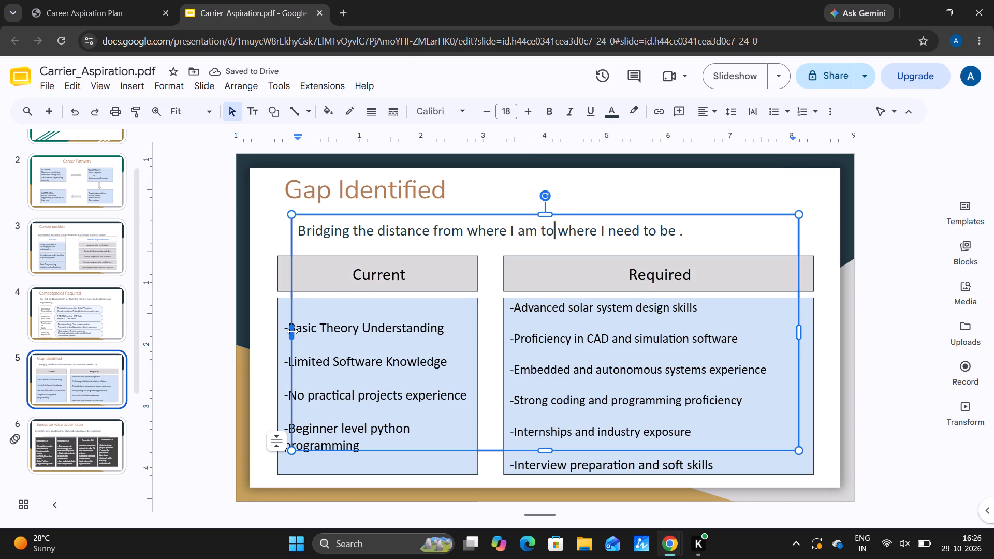
pyautogui.moveTo(292, 332); pyautogui.dragTo(270, 332)
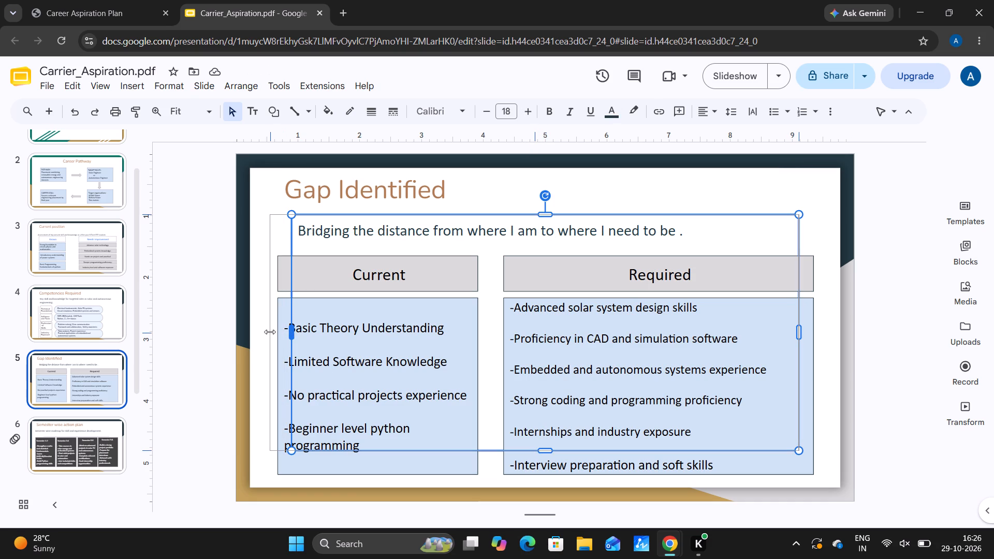
pyautogui.moveTo(270, 332); pyautogui.dragTo(278, 333)
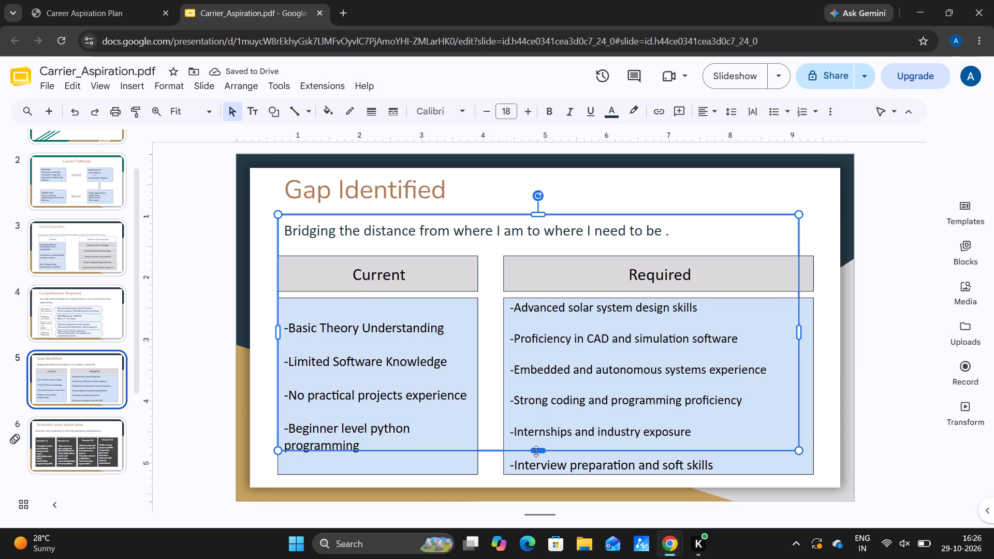
pyautogui.moveTo(537, 450); pyautogui.dragTo(535, 473)
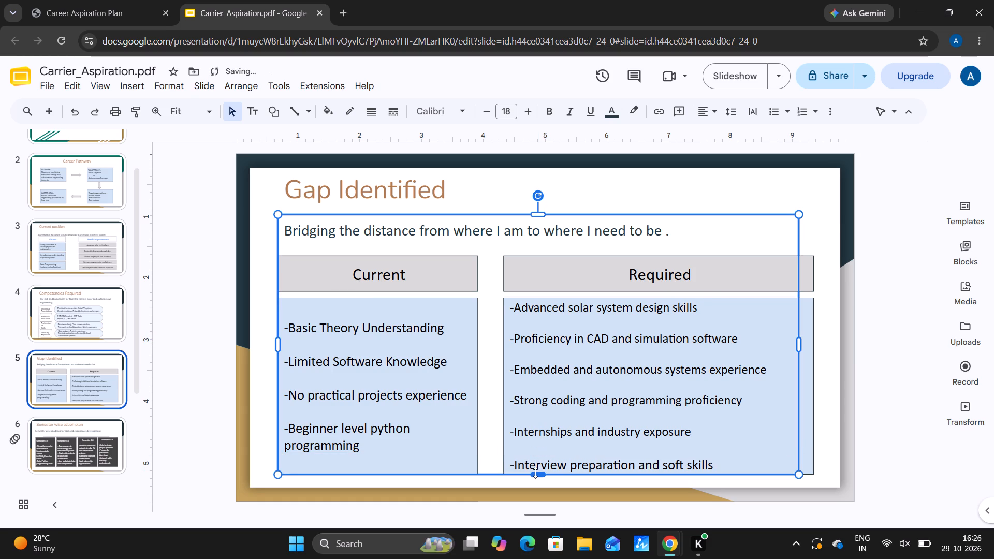
pyautogui.moveTo(798, 350); pyautogui.dragTo(805, 346)
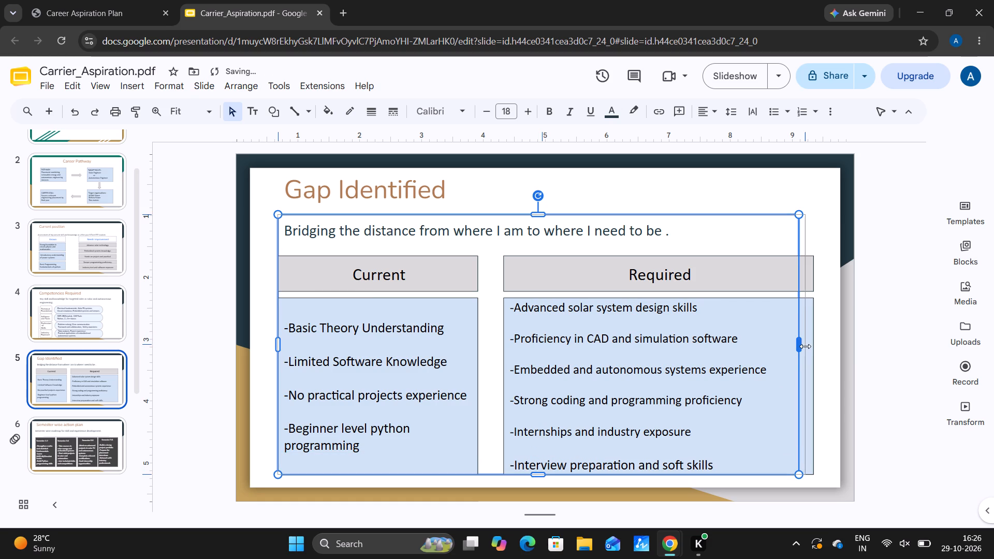
pyautogui.moveTo(805, 346); pyautogui.dragTo(815, 344)
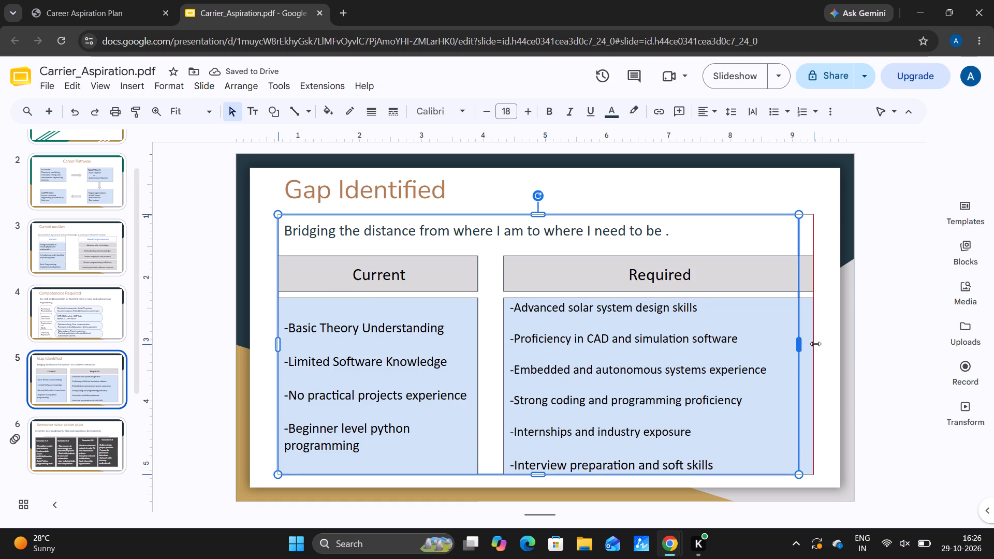
pyautogui.moveTo(815, 344); pyautogui.dragTo(812, 344)
pyautogui.click(835, 350)
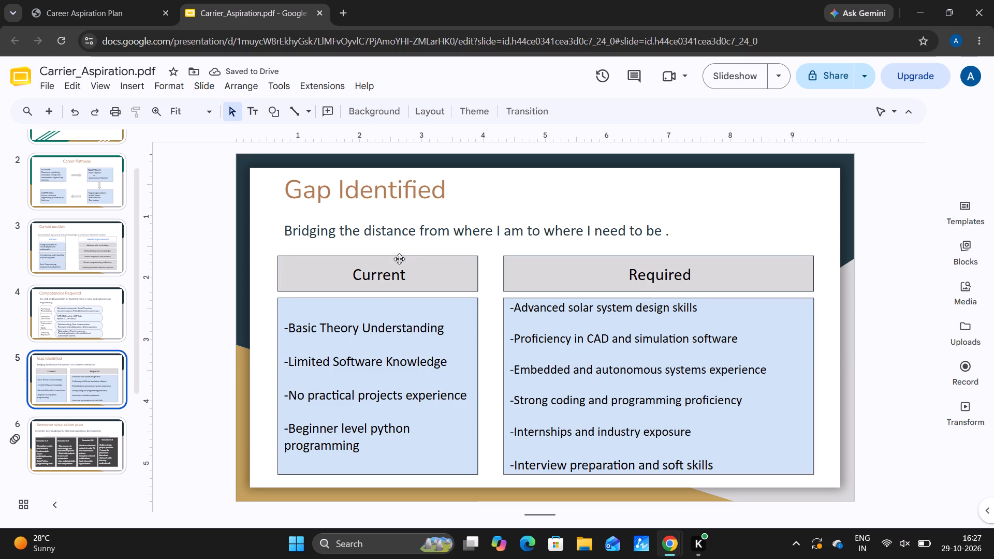
# Nudge the Gap Identified title box further left so its text lines up with the Current box's left edge.
pyautogui.moveTo(355, 198); pyautogui.dragTo(347, 197)
pyautogui.click(502, 226)
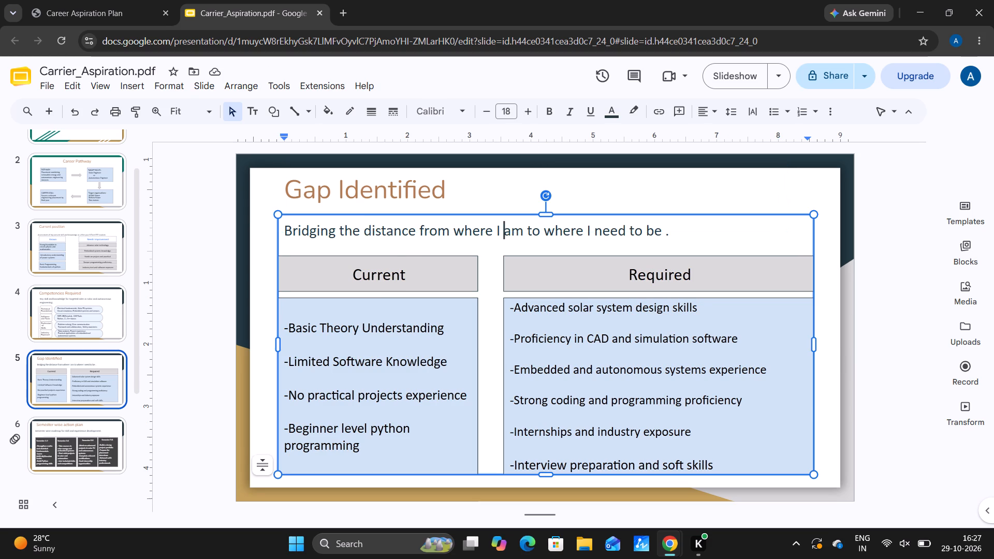
pyautogui.click(488, 197)
pyautogui.moveTo(490, 201); pyautogui.dragTo(481, 200)
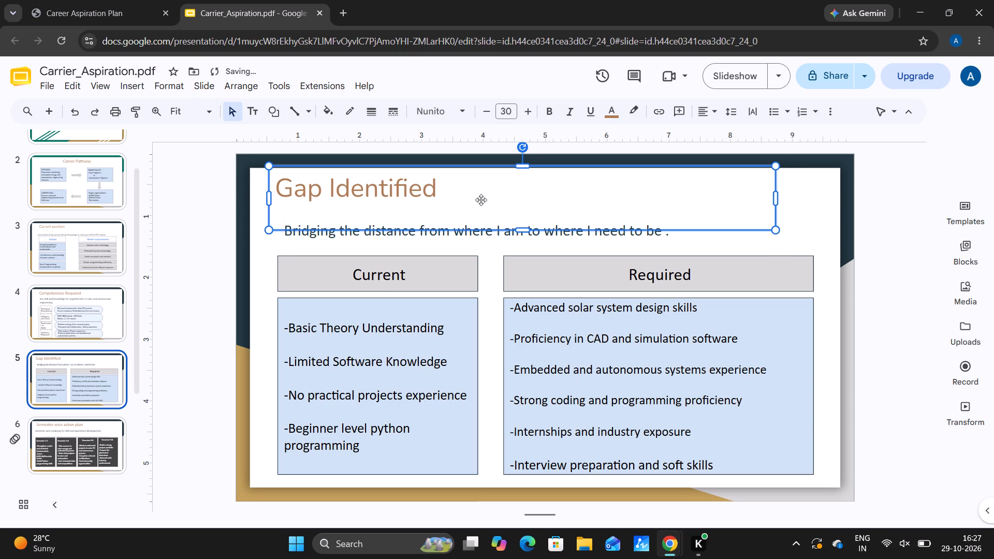
pyautogui.click(481, 200)
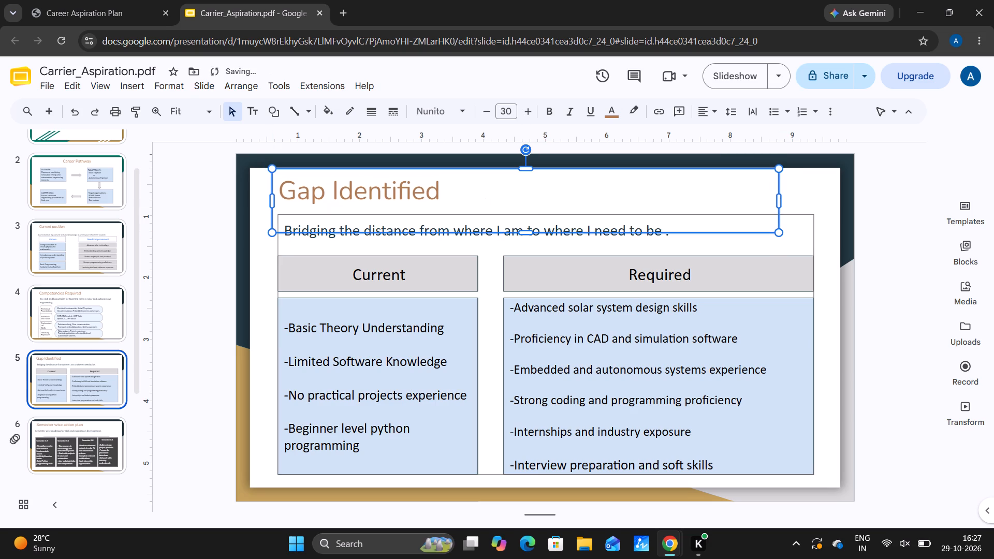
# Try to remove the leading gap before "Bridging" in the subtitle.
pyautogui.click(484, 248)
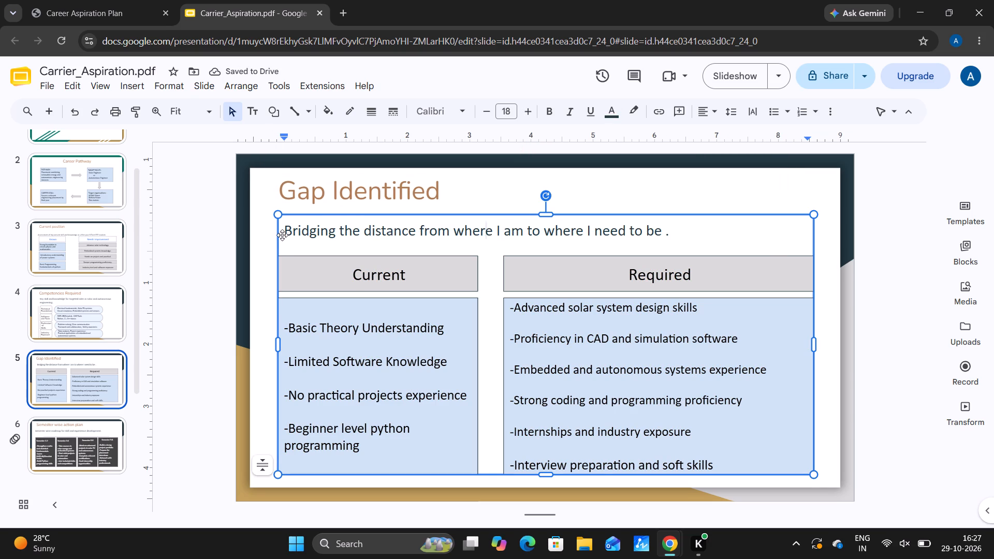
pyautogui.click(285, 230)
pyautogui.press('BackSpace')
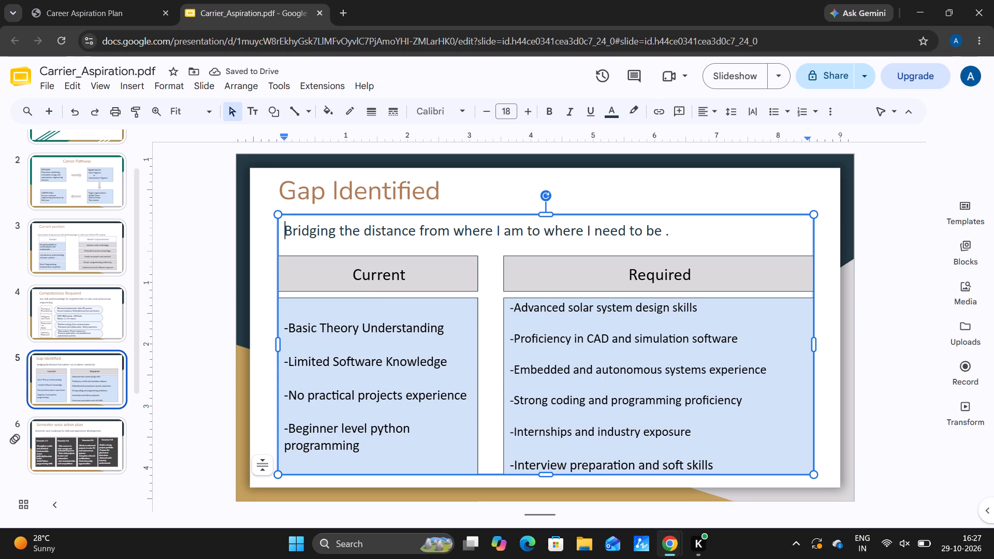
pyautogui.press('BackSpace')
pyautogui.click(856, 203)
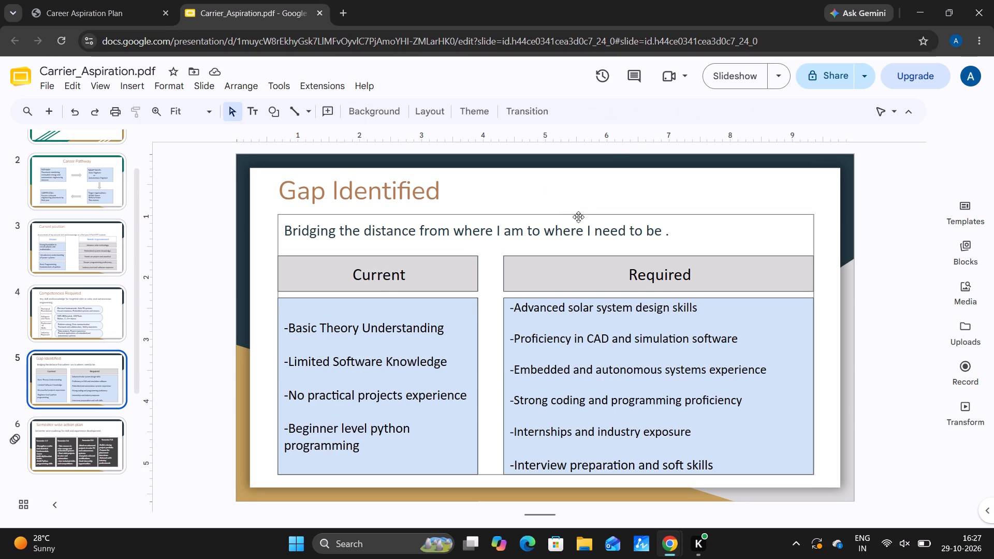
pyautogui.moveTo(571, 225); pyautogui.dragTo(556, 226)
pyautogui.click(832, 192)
# Shift the subtitle box left to align with the title box, and extend its right edge to the Required box's right edge.
pyautogui.click(694, 245)
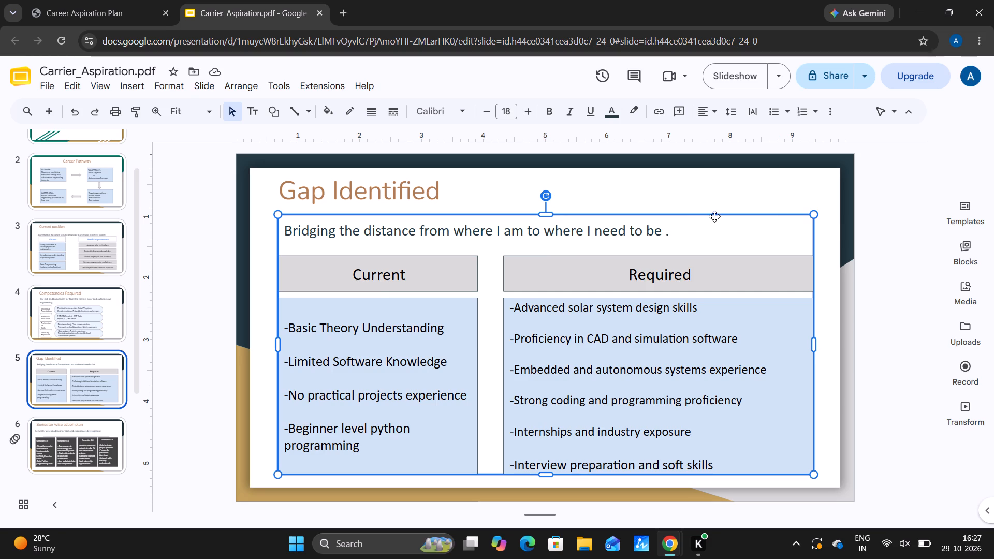
pyautogui.moveTo(711, 214); pyautogui.dragTo(706, 212)
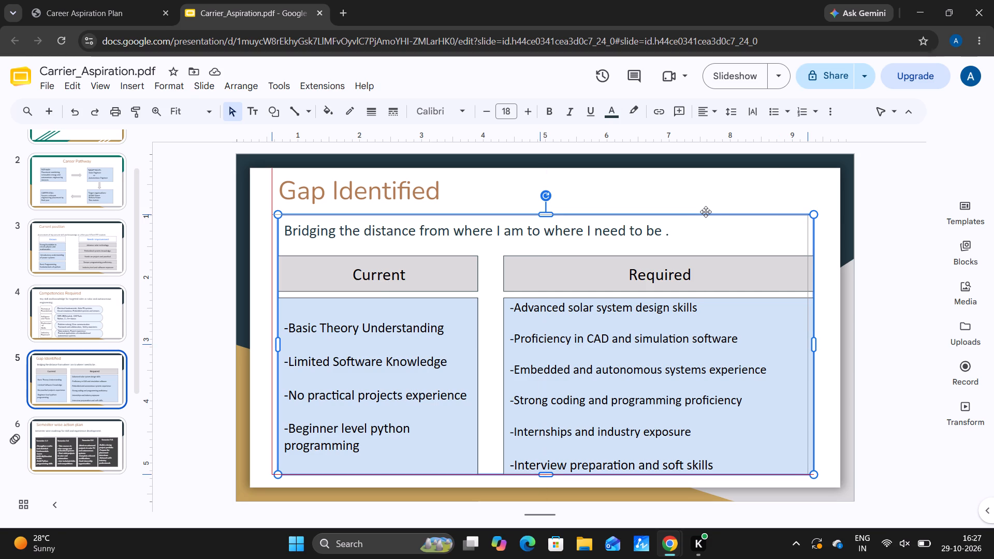
pyautogui.moveTo(706, 212); pyautogui.dragTo(704, 212)
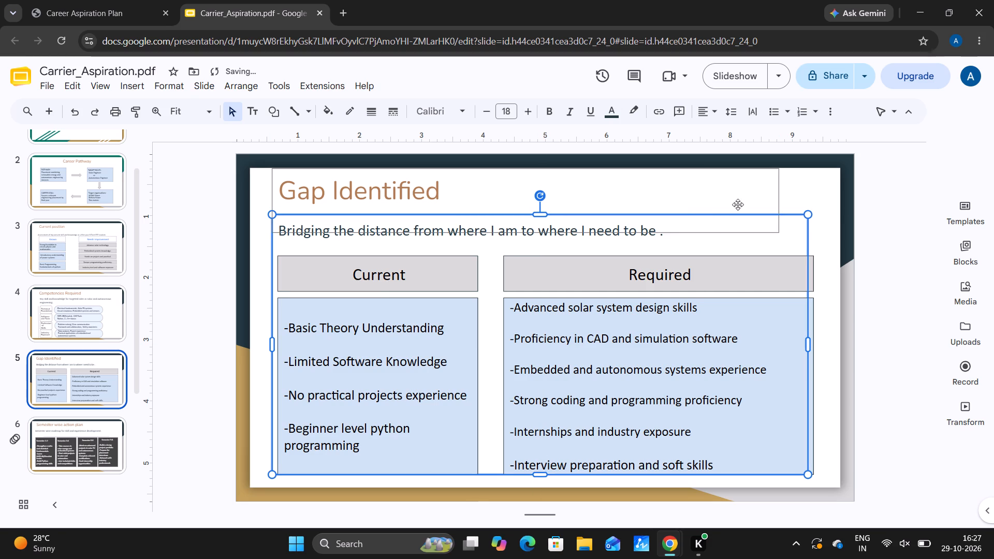
pyautogui.moveTo(808, 339); pyautogui.dragTo(809, 340)
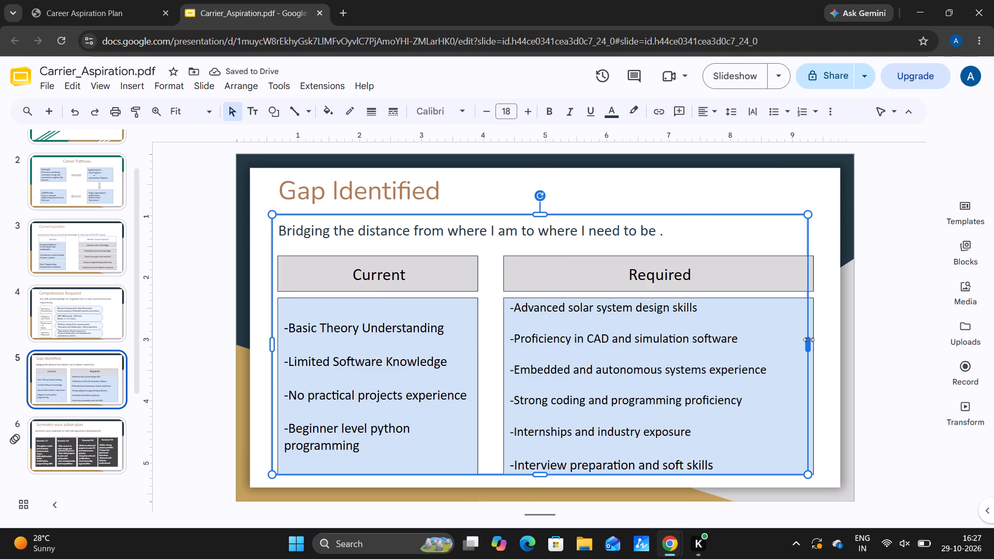
pyautogui.moveTo(809, 340); pyautogui.dragTo(814, 340)
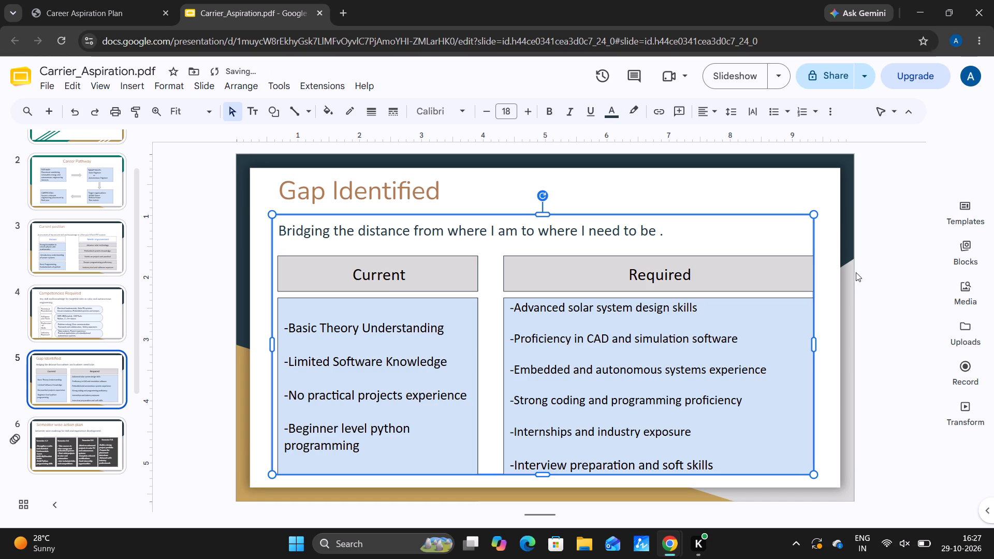
pyautogui.click(855, 273)
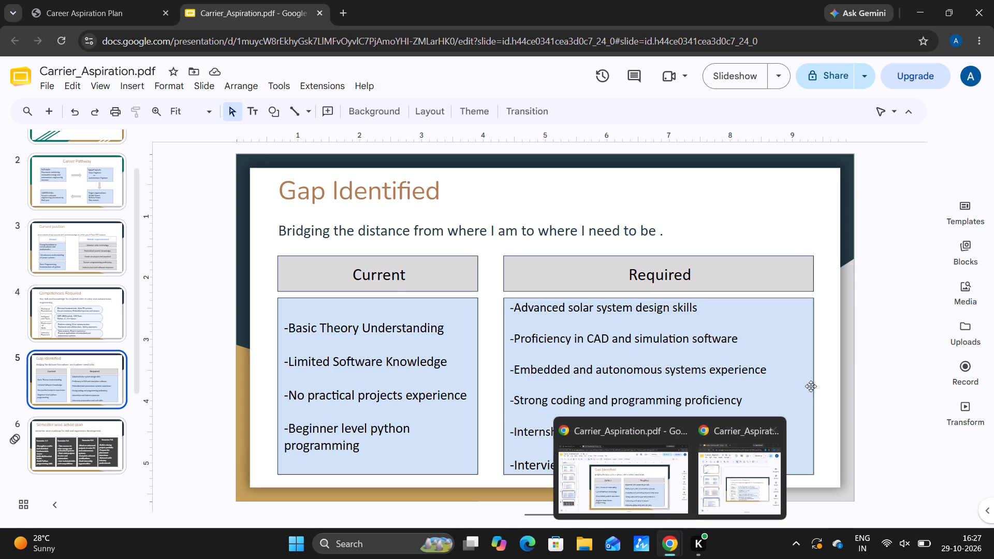
# Look over the remaining slide thumbnails after Gap Identified, down to slide 8.
pyautogui.scroll(-1, 86, 364)
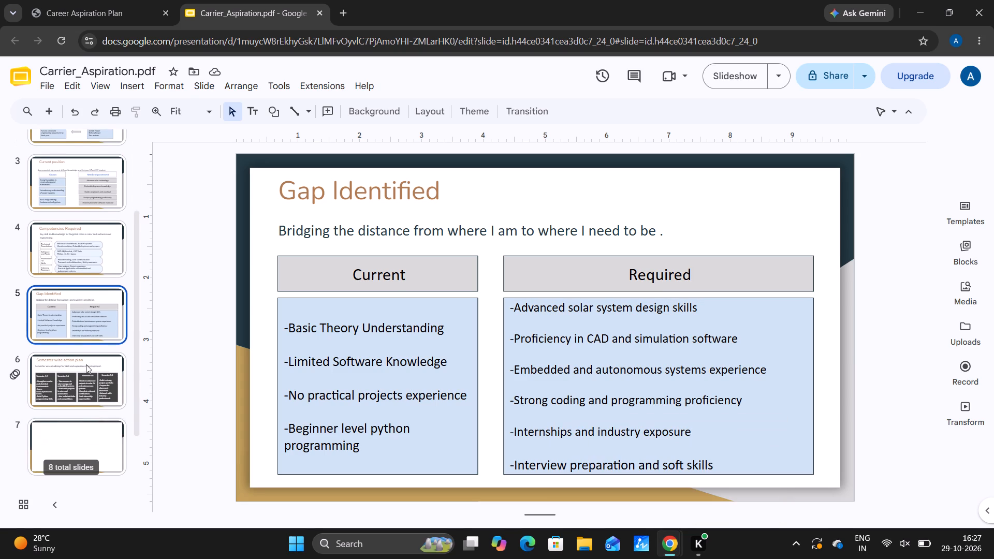
pyautogui.scroll(5, 86, 364)
pyautogui.scroll(-2, 86, 364)
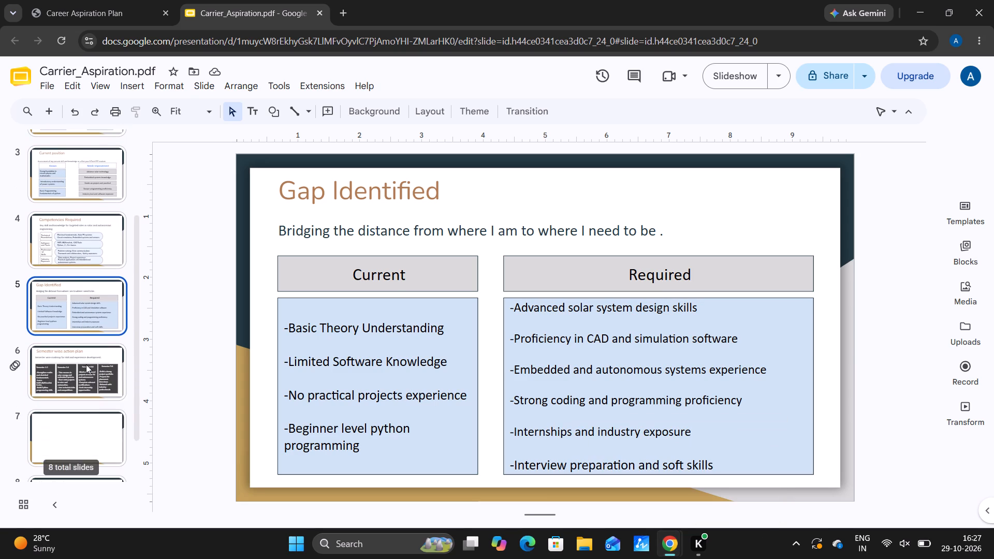
pyautogui.scroll(-1, 86, 364)
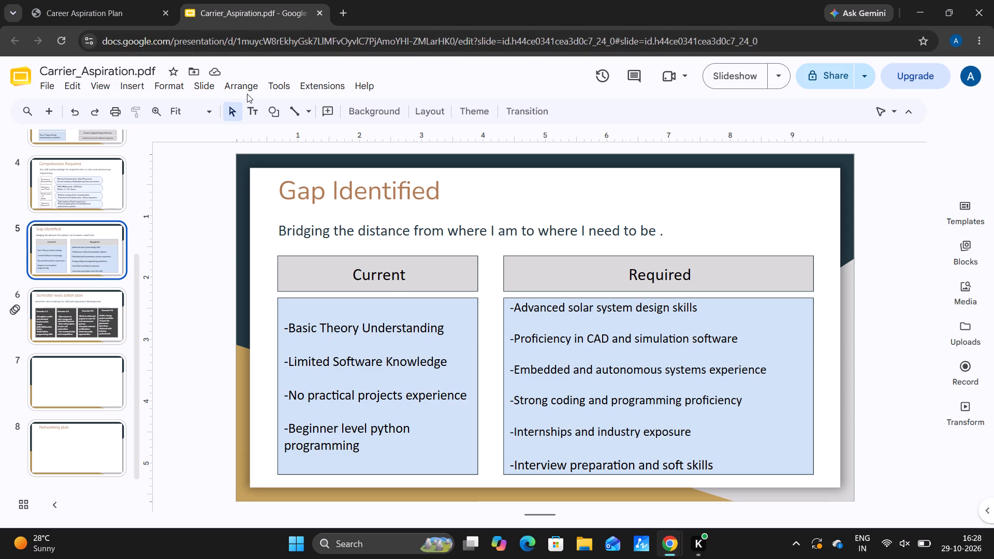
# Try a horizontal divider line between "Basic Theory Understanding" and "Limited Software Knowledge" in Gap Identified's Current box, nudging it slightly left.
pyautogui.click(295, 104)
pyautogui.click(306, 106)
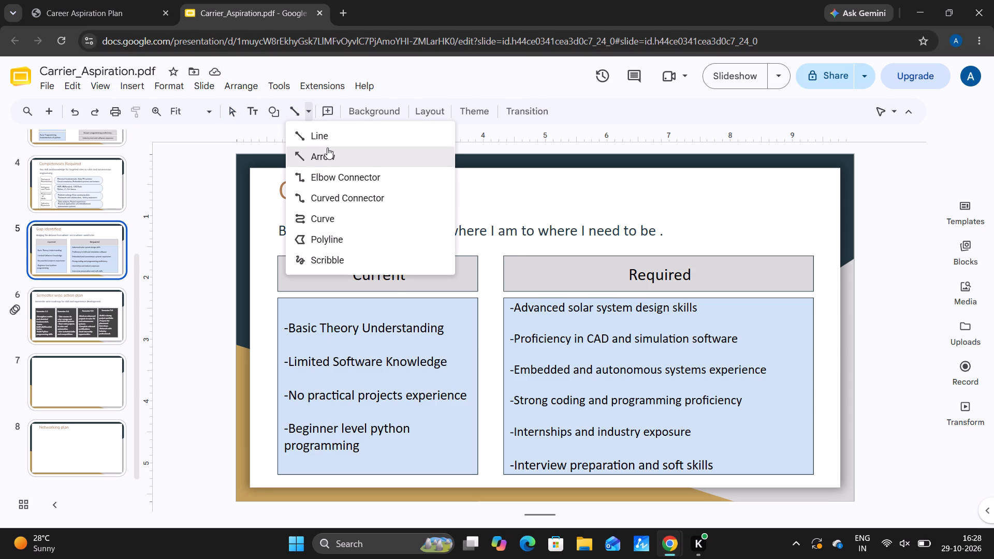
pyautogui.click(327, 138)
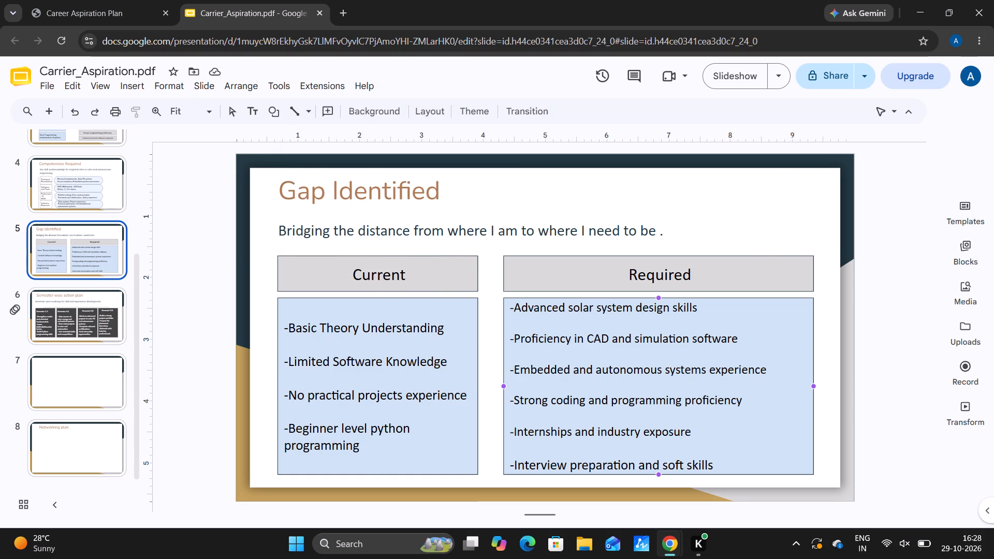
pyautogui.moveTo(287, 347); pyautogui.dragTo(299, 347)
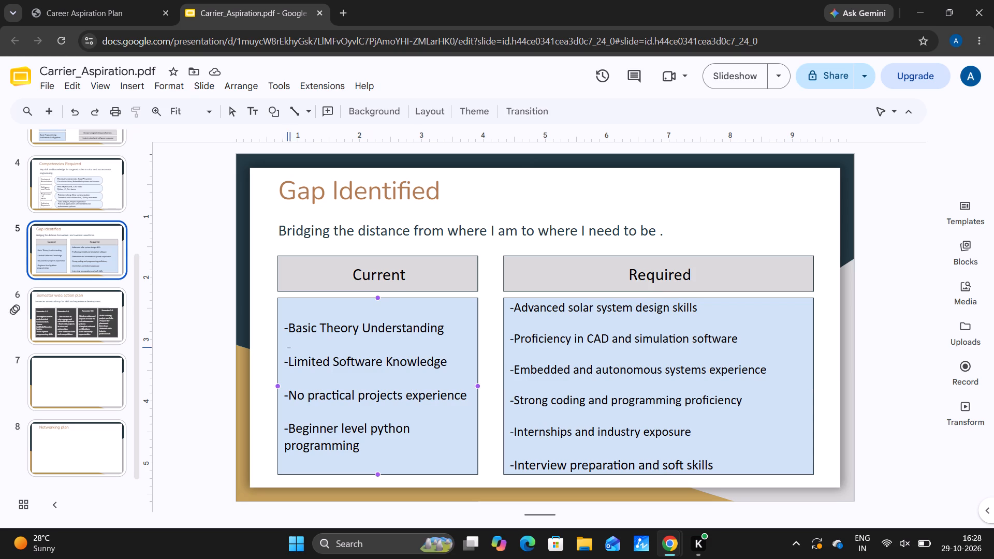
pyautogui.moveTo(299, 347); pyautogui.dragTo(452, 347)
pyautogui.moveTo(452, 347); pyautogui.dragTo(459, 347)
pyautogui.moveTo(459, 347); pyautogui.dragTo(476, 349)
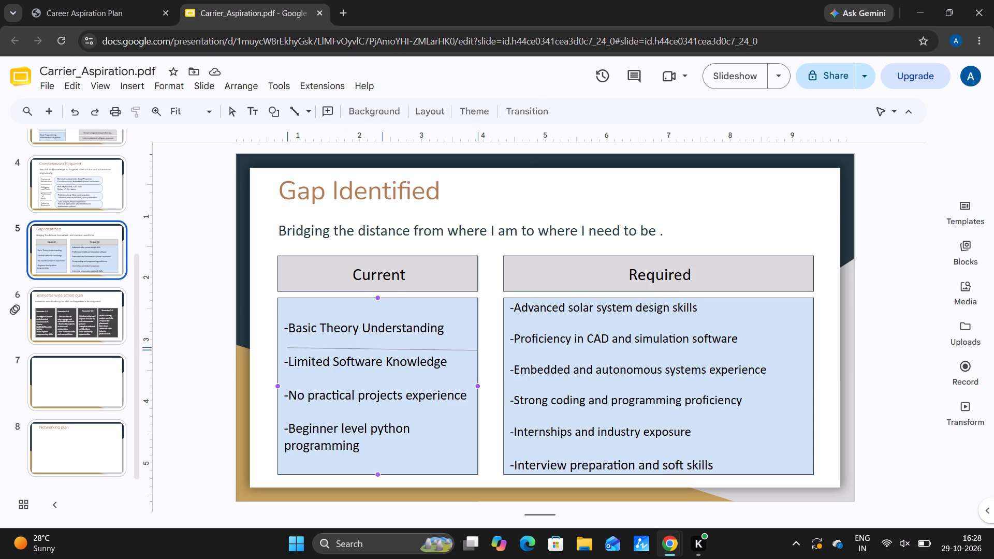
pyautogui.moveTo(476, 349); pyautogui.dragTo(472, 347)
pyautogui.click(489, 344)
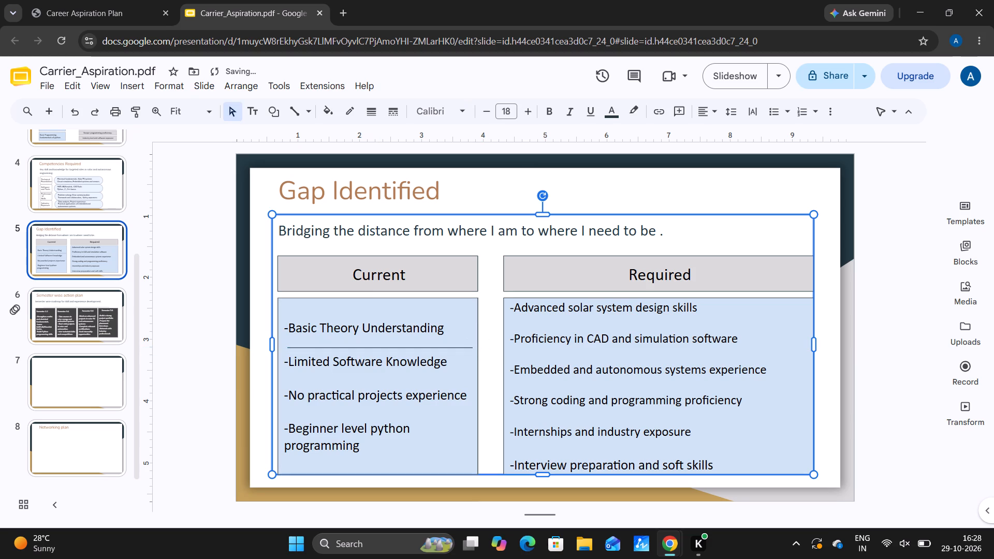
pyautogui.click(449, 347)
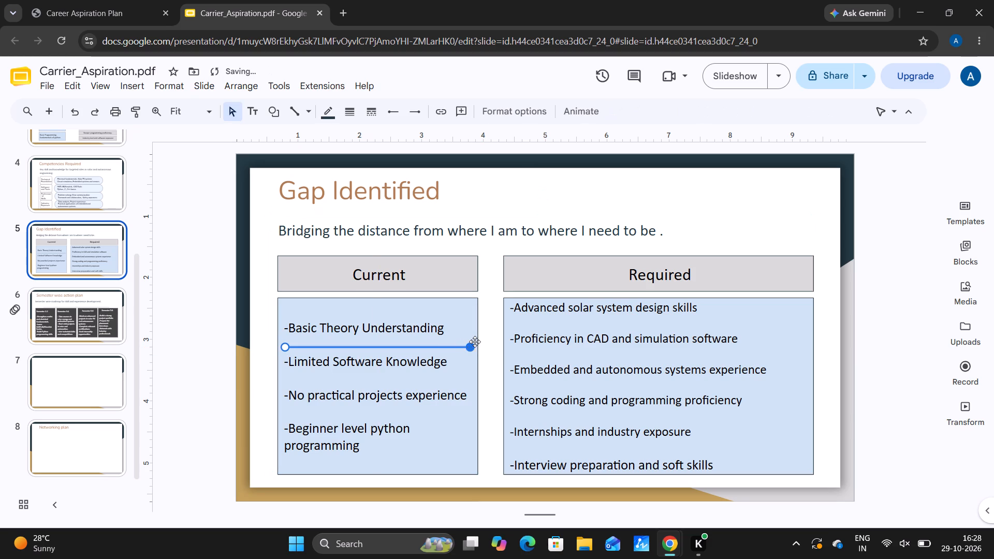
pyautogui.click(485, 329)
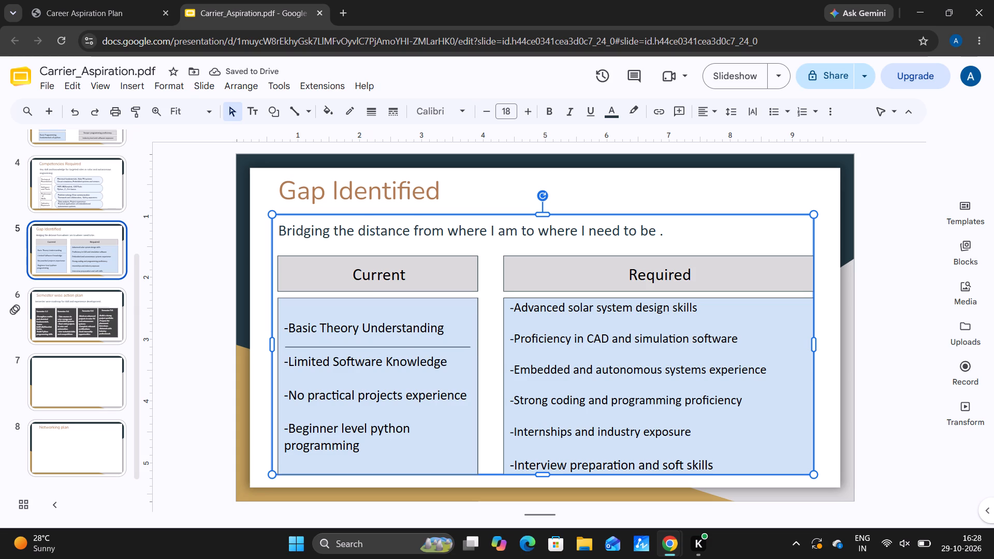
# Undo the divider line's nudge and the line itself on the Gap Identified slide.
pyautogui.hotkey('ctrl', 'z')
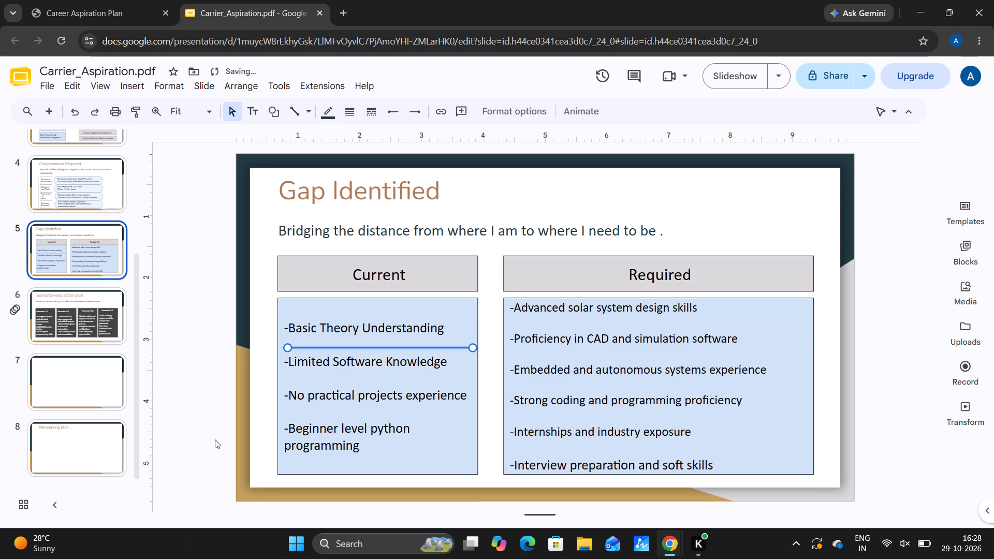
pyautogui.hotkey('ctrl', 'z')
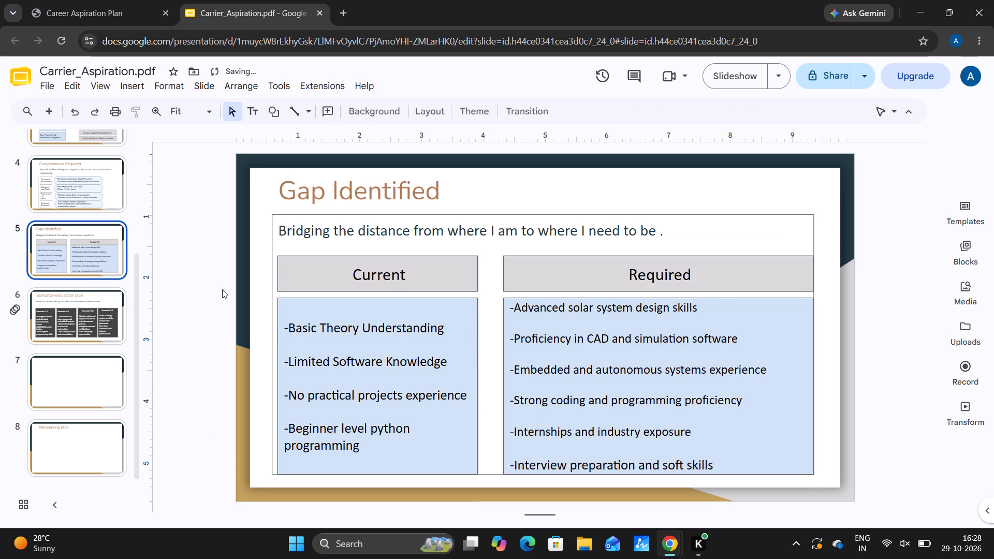
# On the Semester wise action plan slide, move the horizontal line up, about midway between the subtitle and the semester boxes.
pyautogui.click(84, 318)
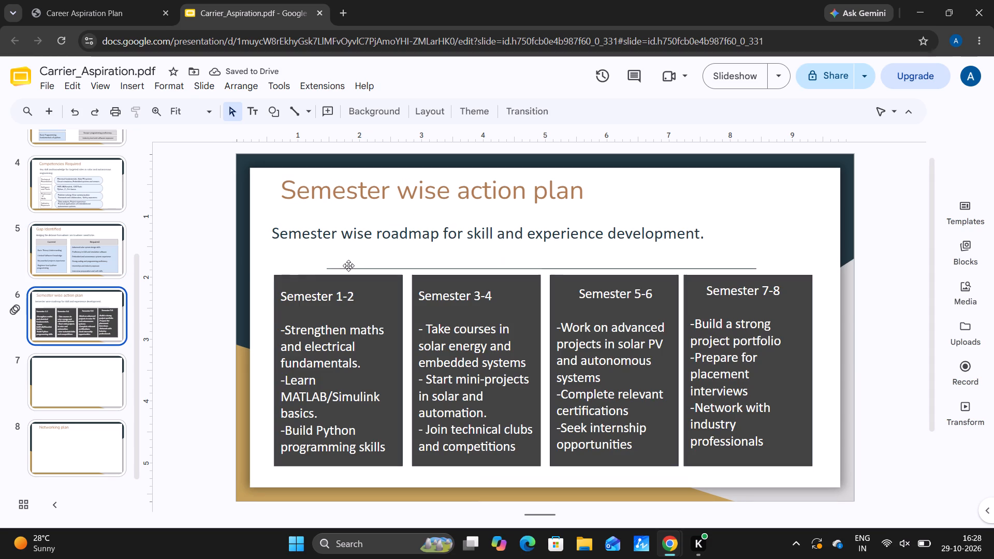
pyautogui.moveTo(346, 269); pyautogui.dragTo(347, 257)
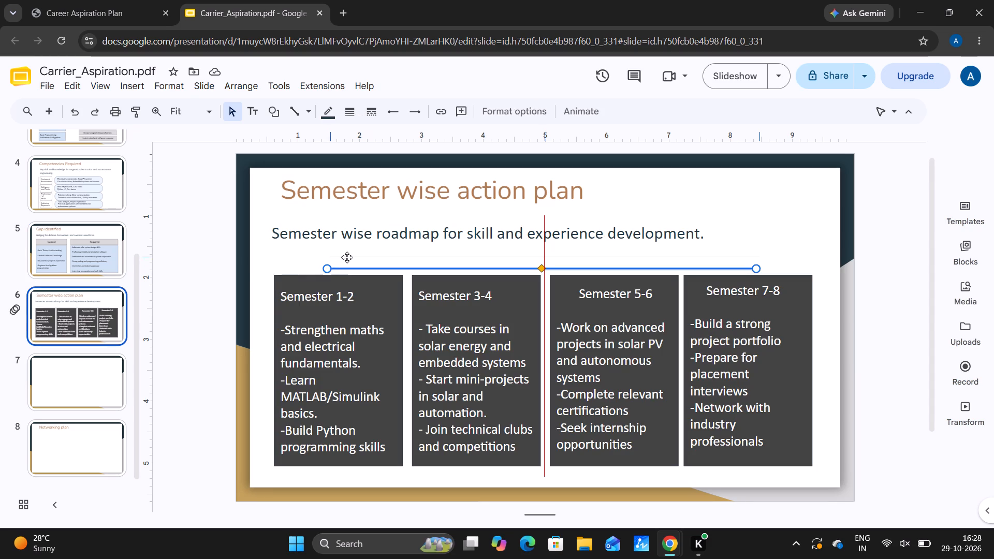
pyautogui.moveTo(347, 257); pyautogui.dragTo(347, 258)
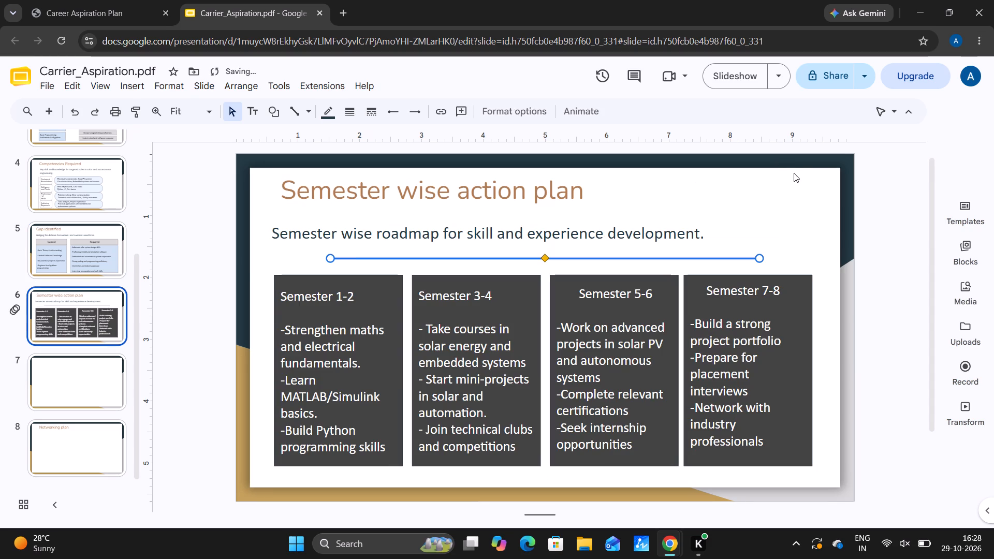
pyautogui.click(794, 173)
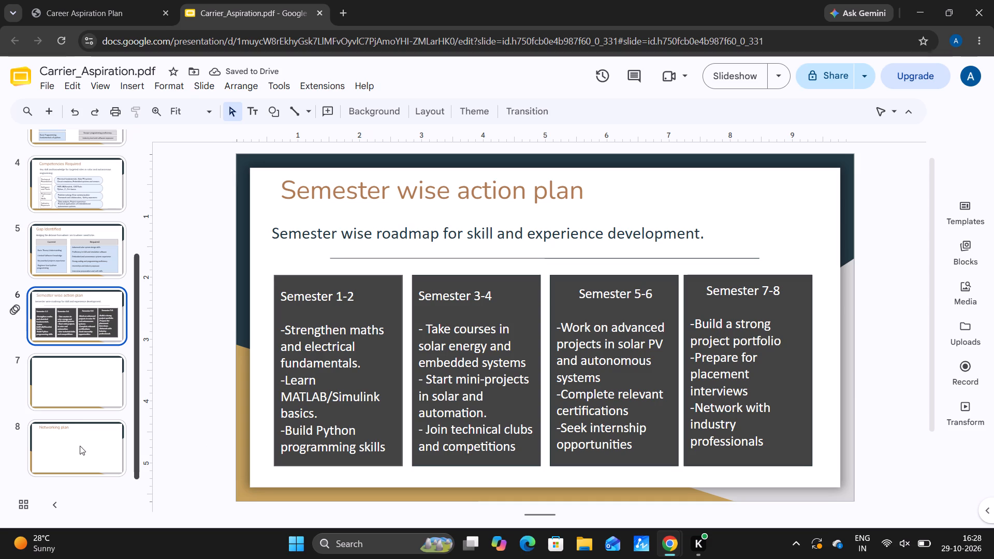
# Go to blank slide 7, and switch to the Career Aspiration Plan PDF to examine its Action Plan, Networking Plan and Conclusion pages.
pyautogui.click(84, 395)
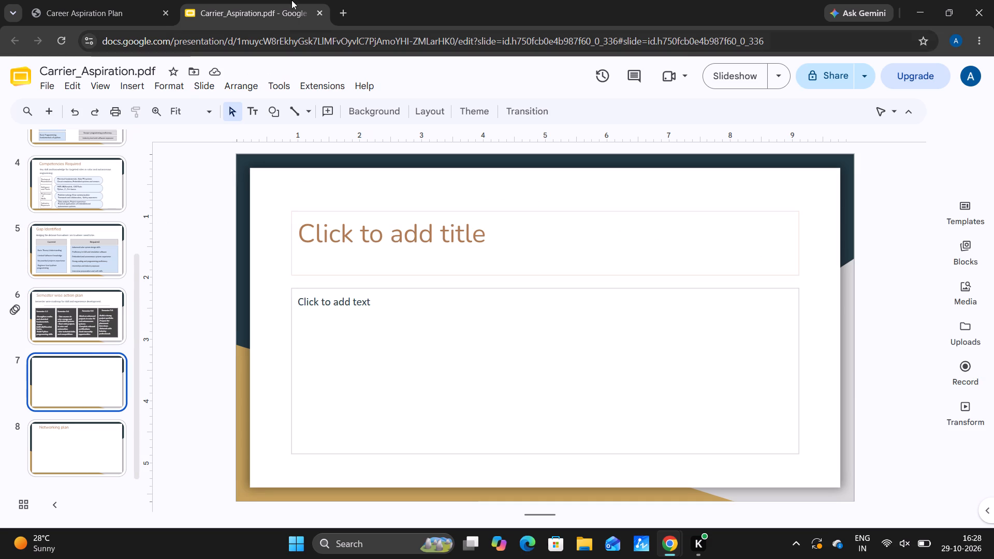
pyautogui.click(60, 18)
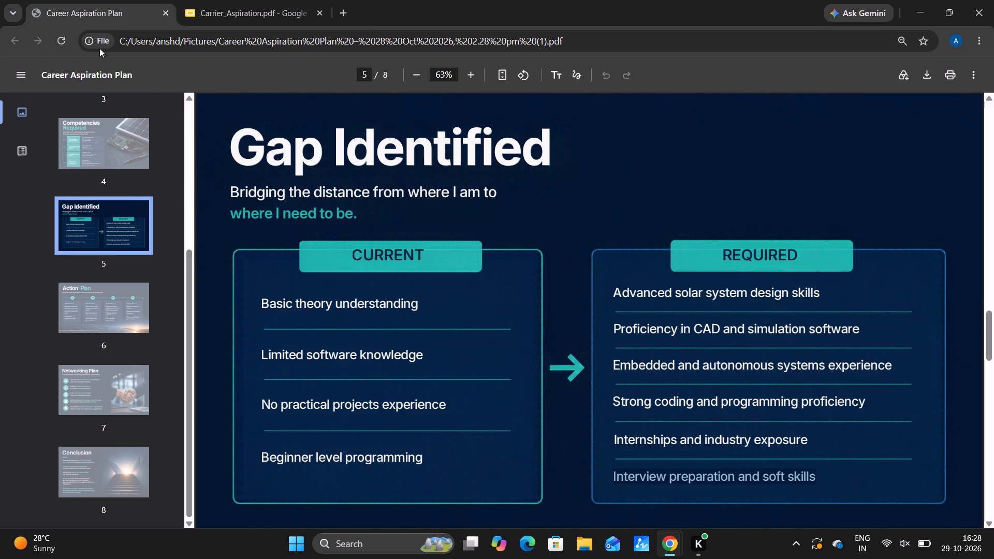
pyautogui.click(125, 306)
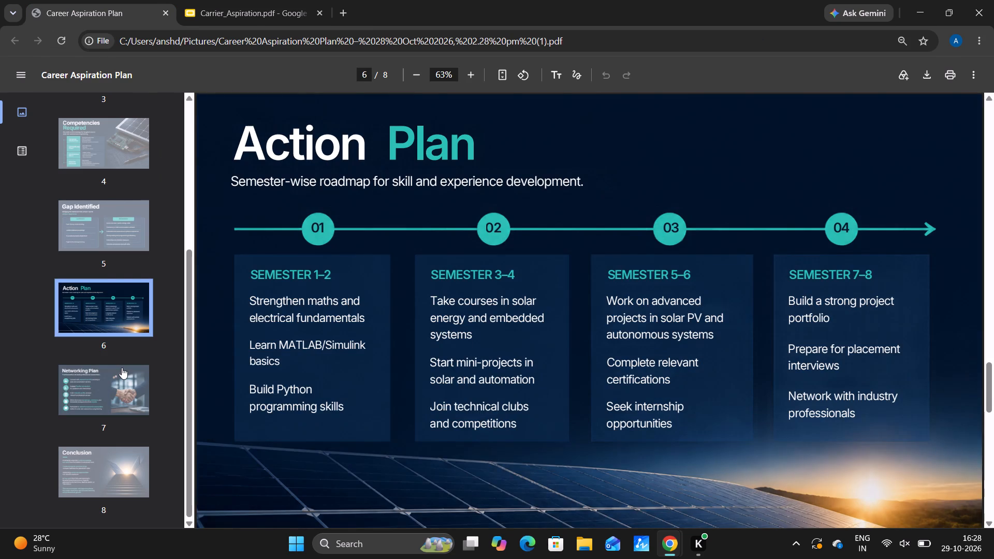
pyautogui.click(122, 367)
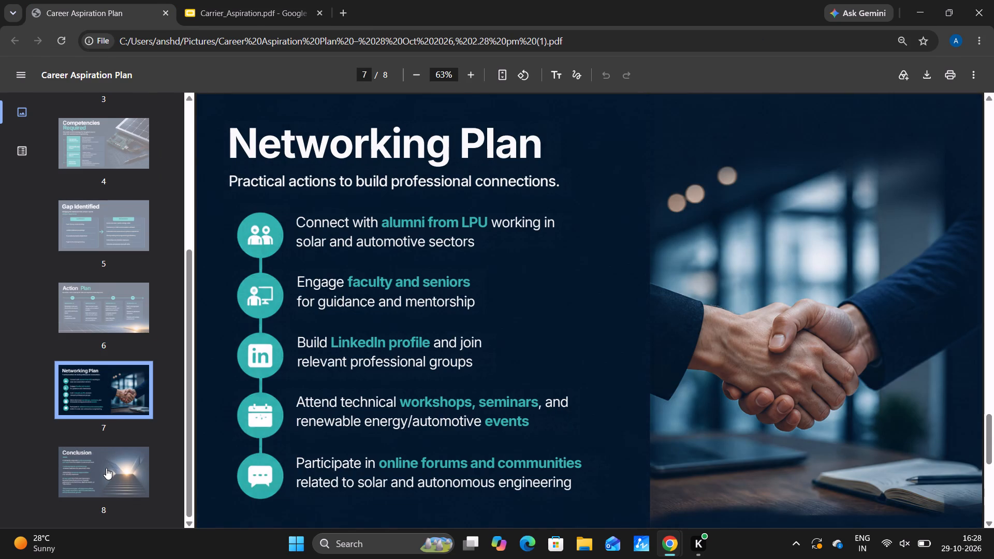
pyautogui.click(106, 468)
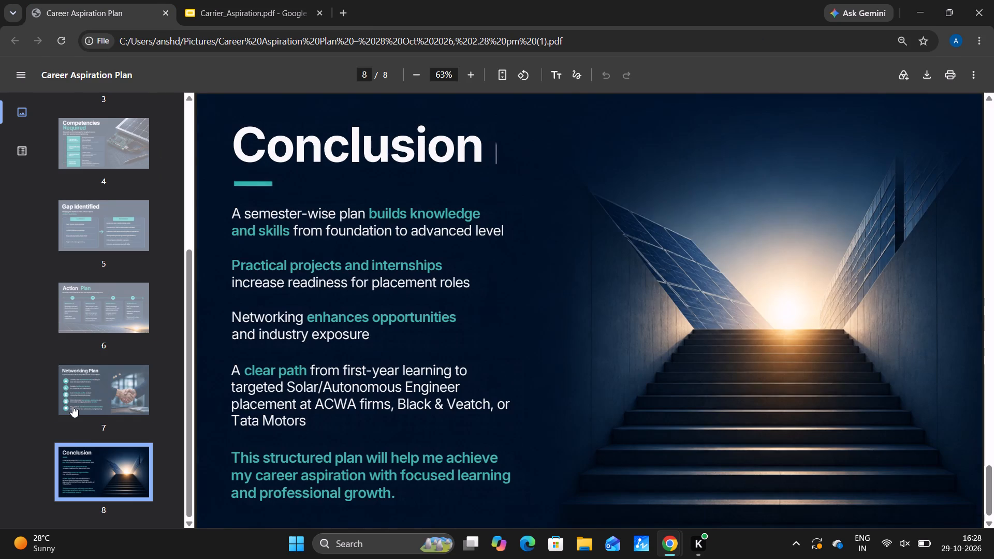
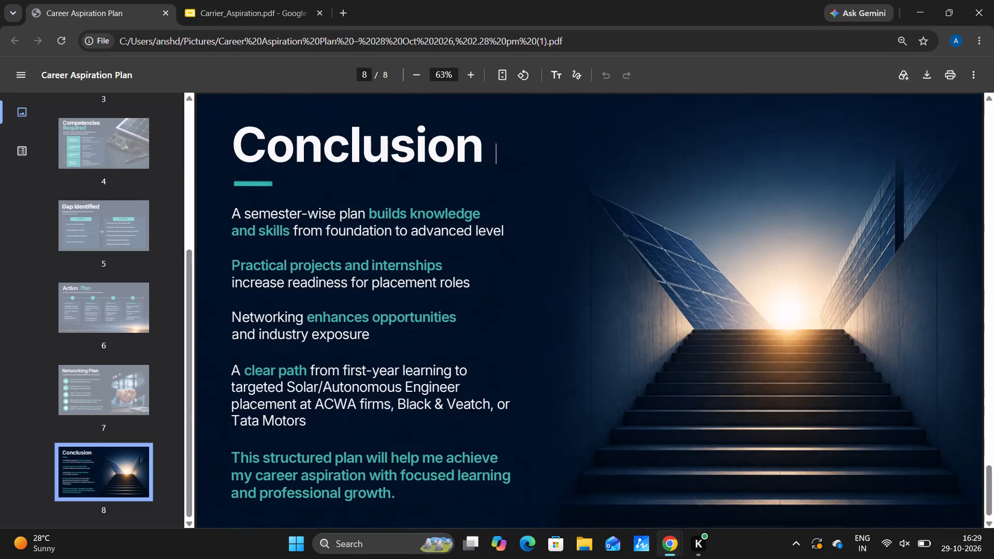
# Return to the Carrier_Aspiration presentation and enter "Networking Plan" as the title of blank slide 7.
pyautogui.click(203, 3)
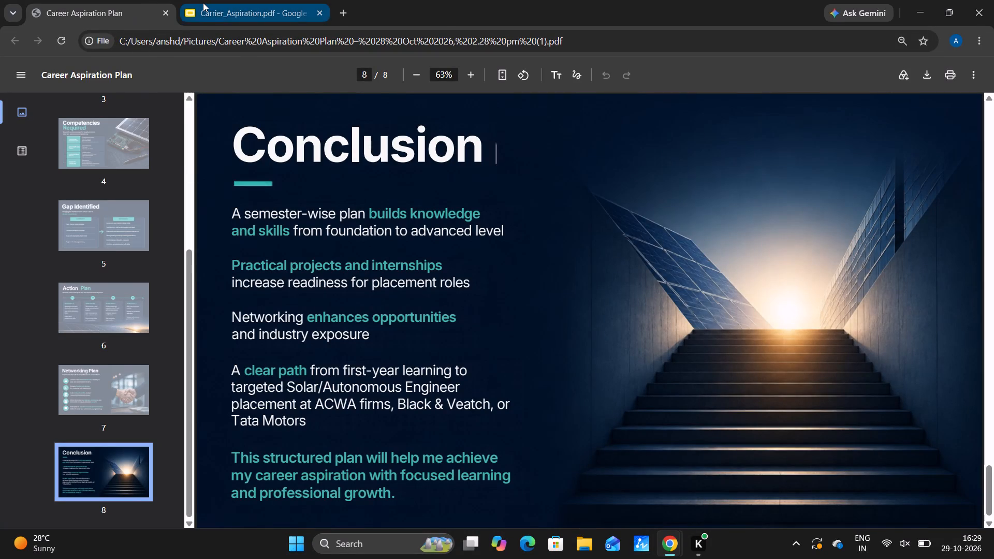
pyautogui.rightClick(51, 395)
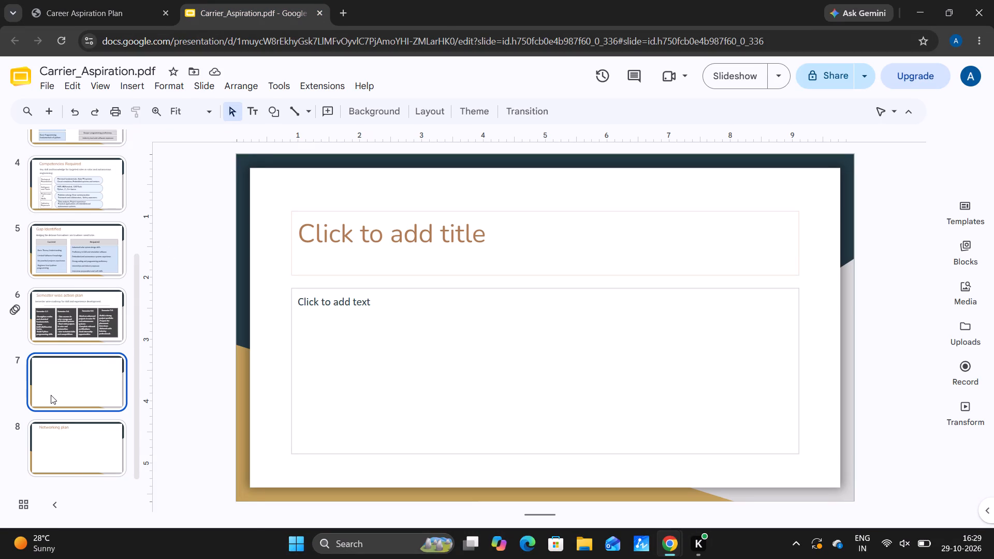
pyautogui.click(10, 401)
pyautogui.click(345, 242)
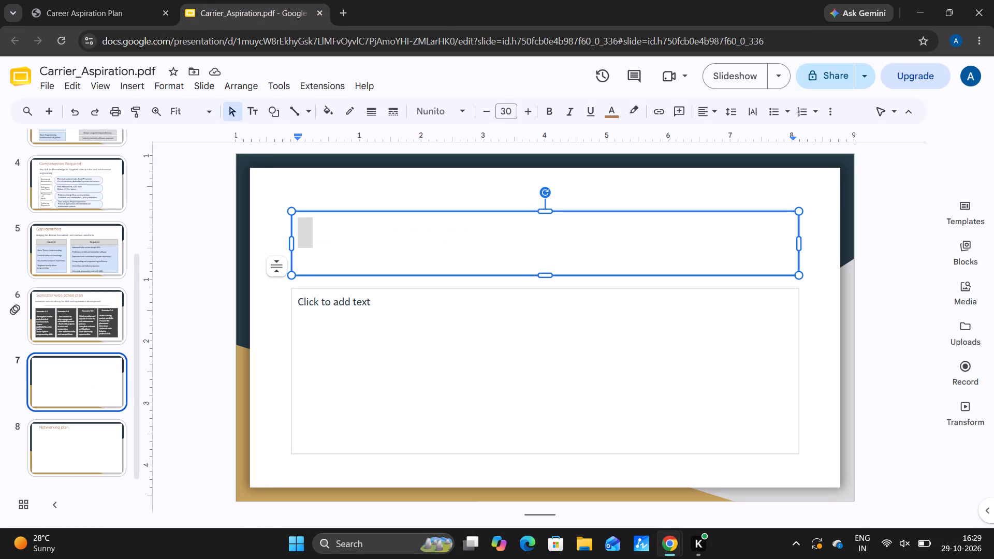
pyautogui.press('n')
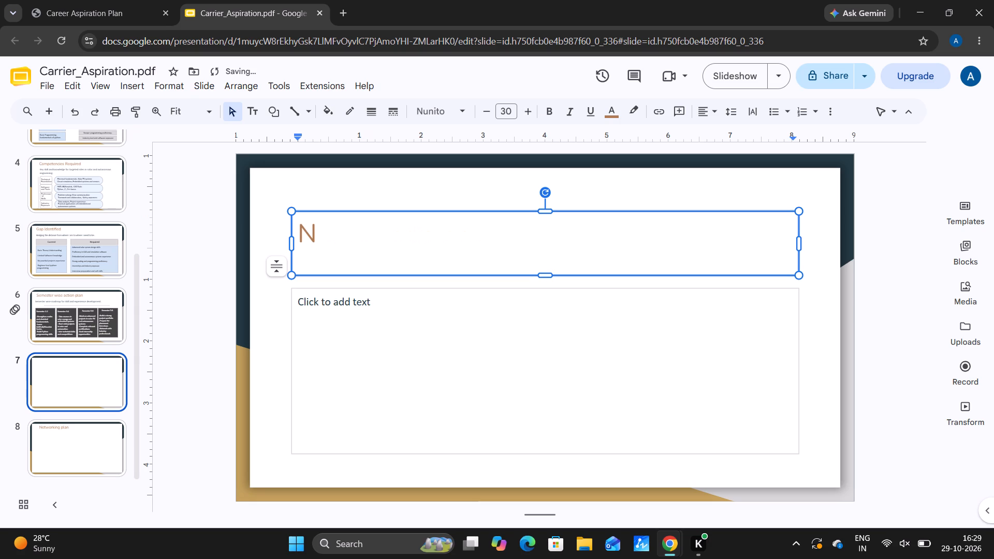
pyautogui.write('etworking')
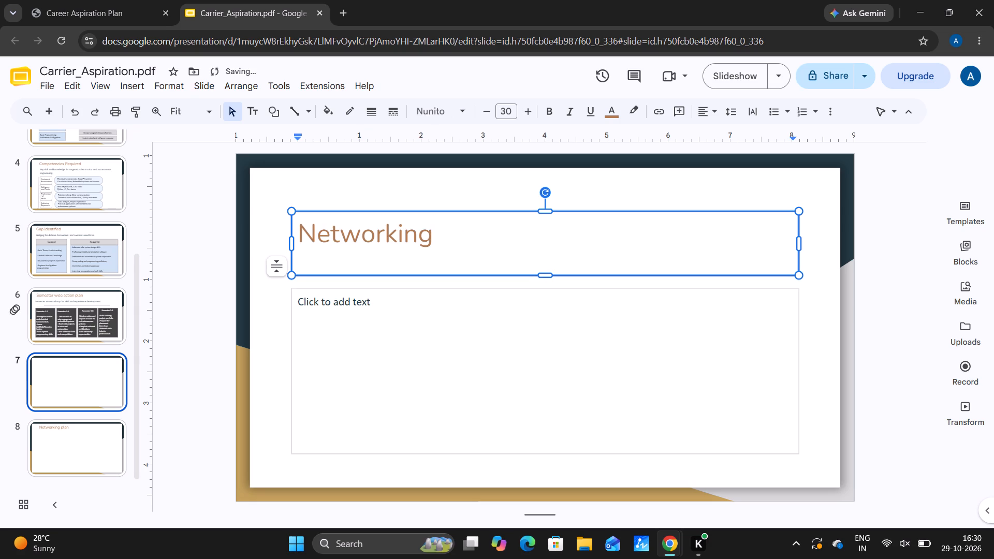
pyautogui.press('space')
pyautogui.write('plan')
pyautogui.press('BackSpace')
pyautogui.press('BackSpace')
pyautogui.press('BackSpace')
pyautogui.press('BackSpace')
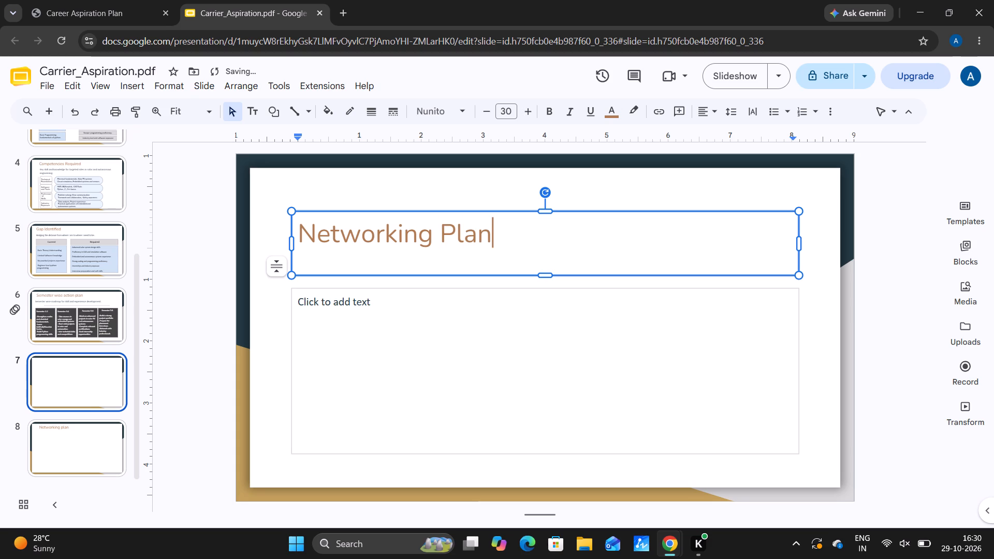
# Copy the subtitle and all five networking points from the Networking Plan page of the Career Aspiration Plan PDF.
pyautogui.click(124, 0)
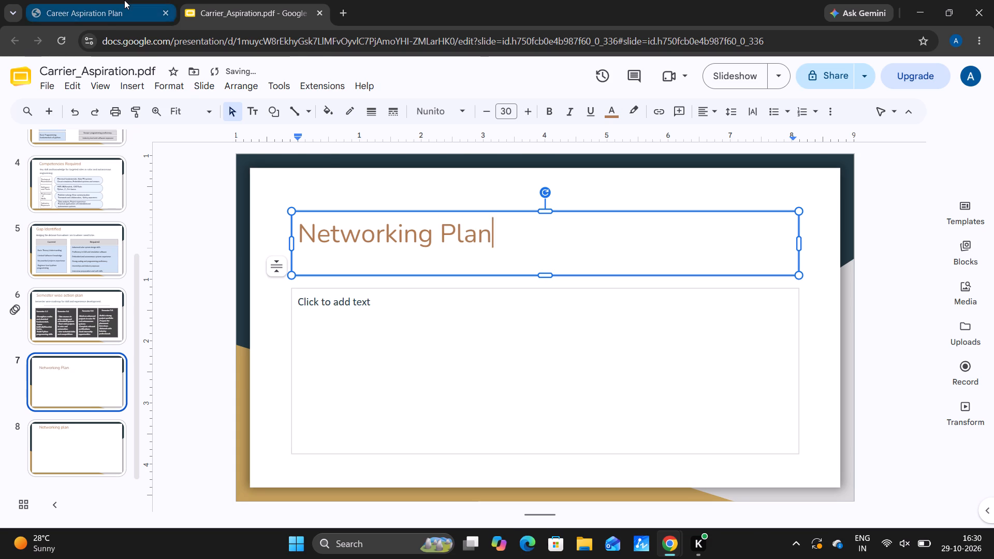
pyautogui.click(97, 389)
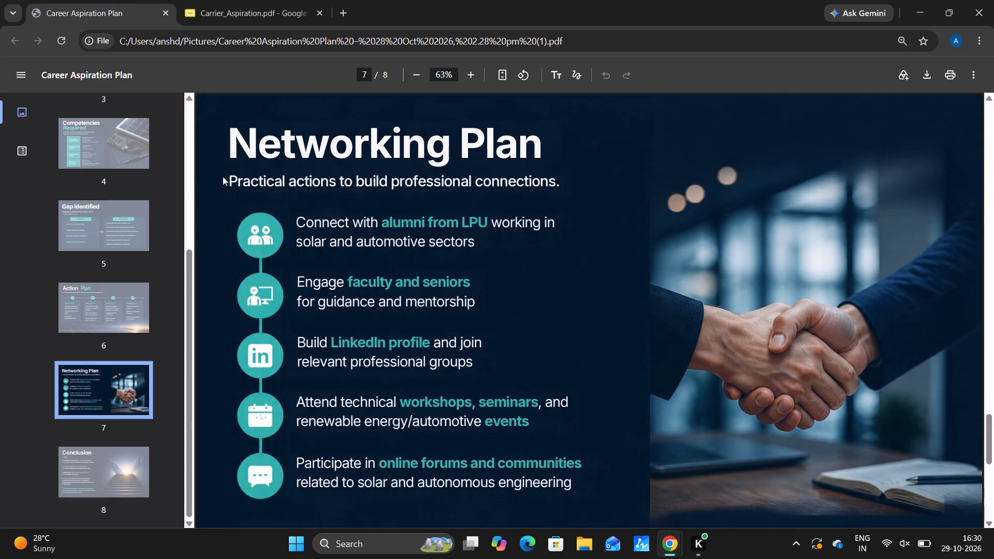
pyautogui.moveTo(223, 176); pyautogui.dragTo(317, 205)
pyautogui.moveTo(231, 182); pyautogui.dragTo(420, 301)
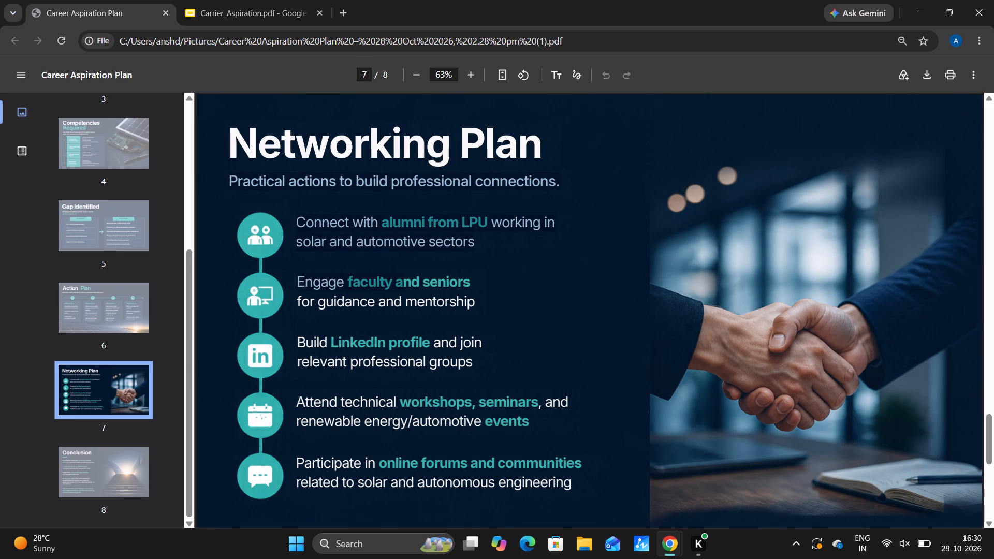
pyautogui.moveTo(420, 301); pyautogui.dragTo(580, 495)
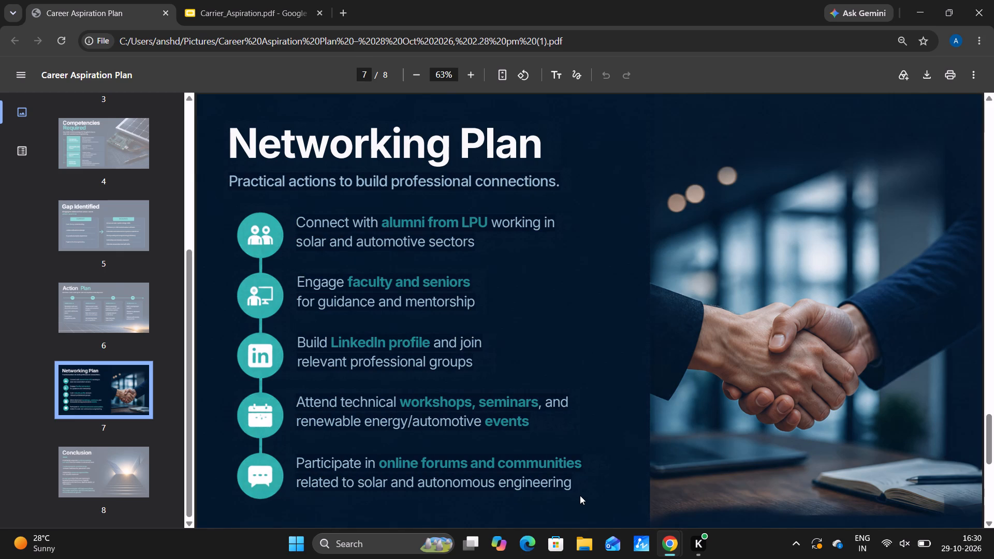
pyautogui.hotkey('ctrl', 'c')
# Back in the presentation, move slide 7's "Networking Plan" title up to the top of the white area.
pyautogui.click(216, 5)
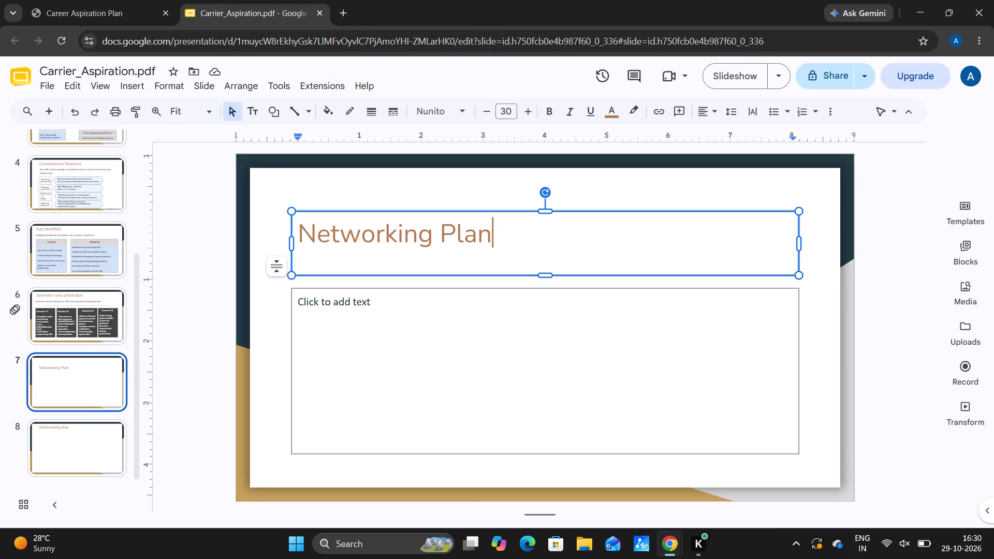
pyautogui.click(328, 299)
pyautogui.click(357, 223)
pyautogui.doubleClick(357, 223)
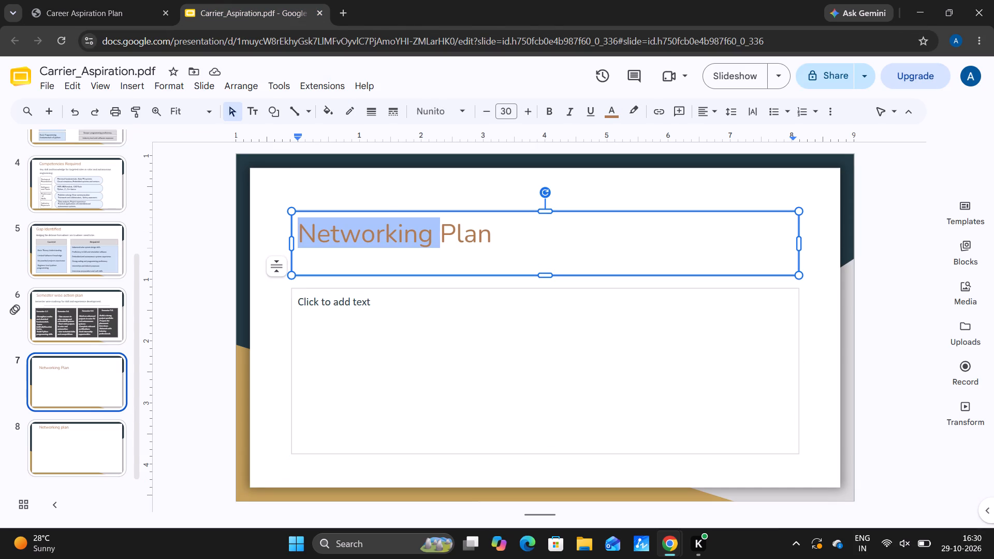
pyautogui.click(389, 190)
pyautogui.click(386, 228)
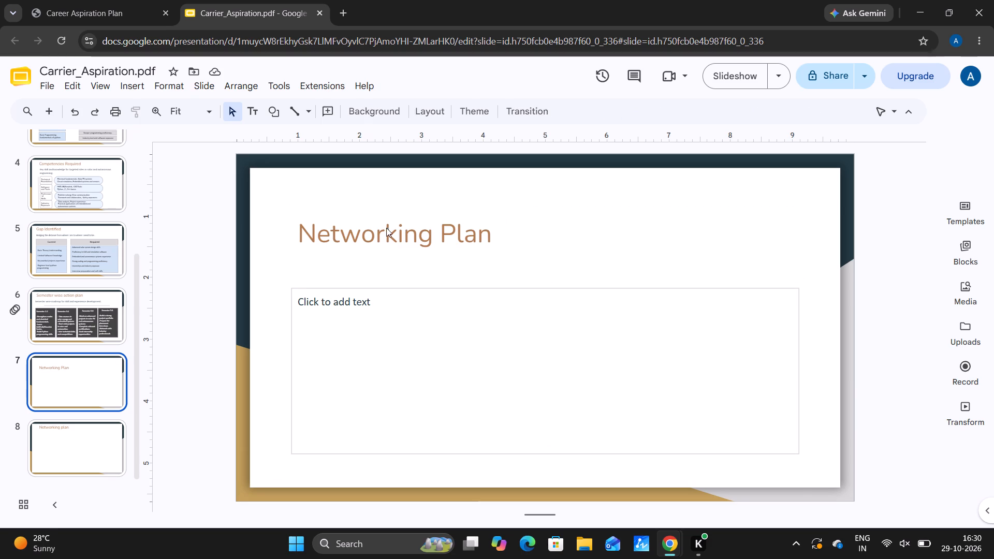
pyautogui.moveTo(492, 212); pyautogui.dragTo(492, 188)
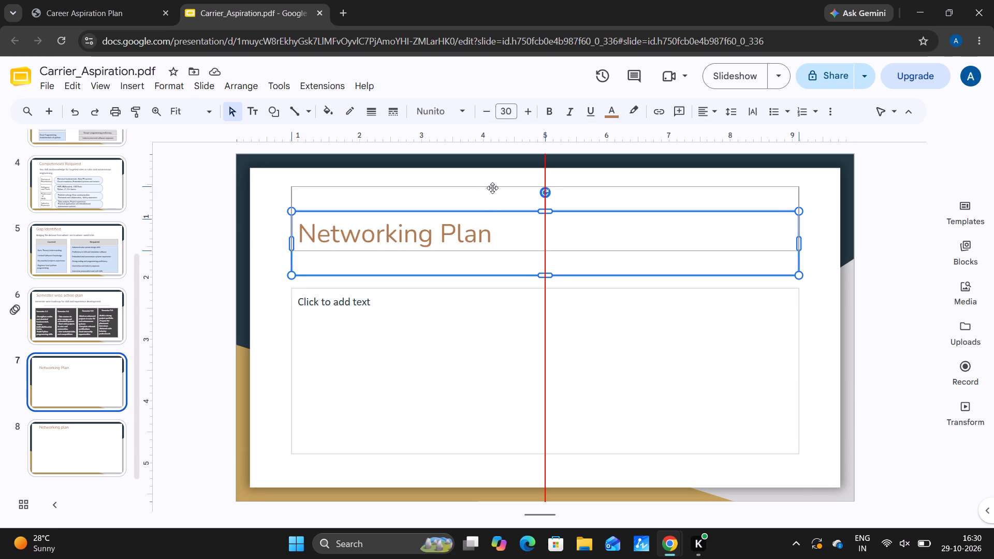
pyautogui.moveTo(492, 188); pyautogui.dragTo(495, 176)
pyautogui.click(838, 260)
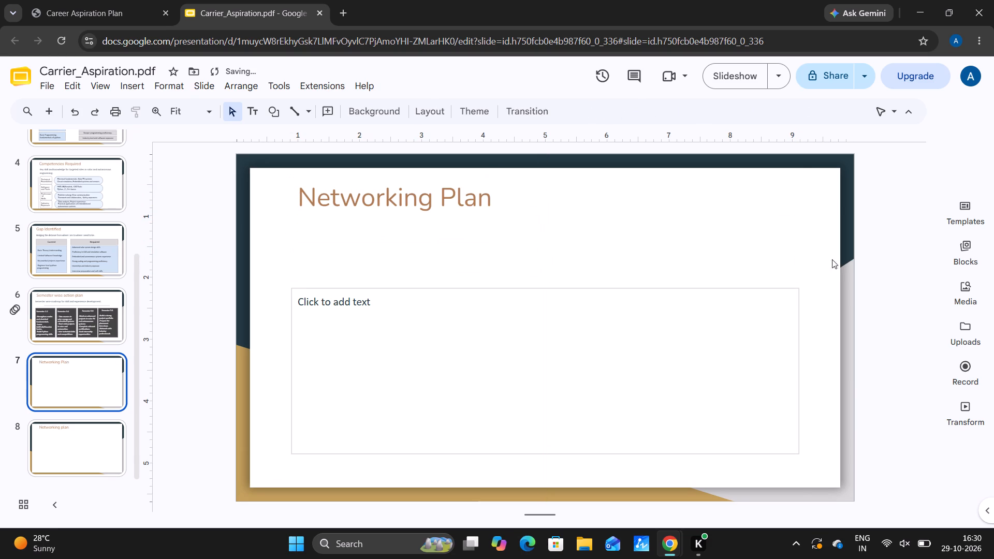
# Extend the empty body placeholder upward so that its top edge sits just below the "Networking Plan" title.
pyautogui.click(646, 354)
pyautogui.moveTo(545, 286); pyautogui.dragTo(552, 239)
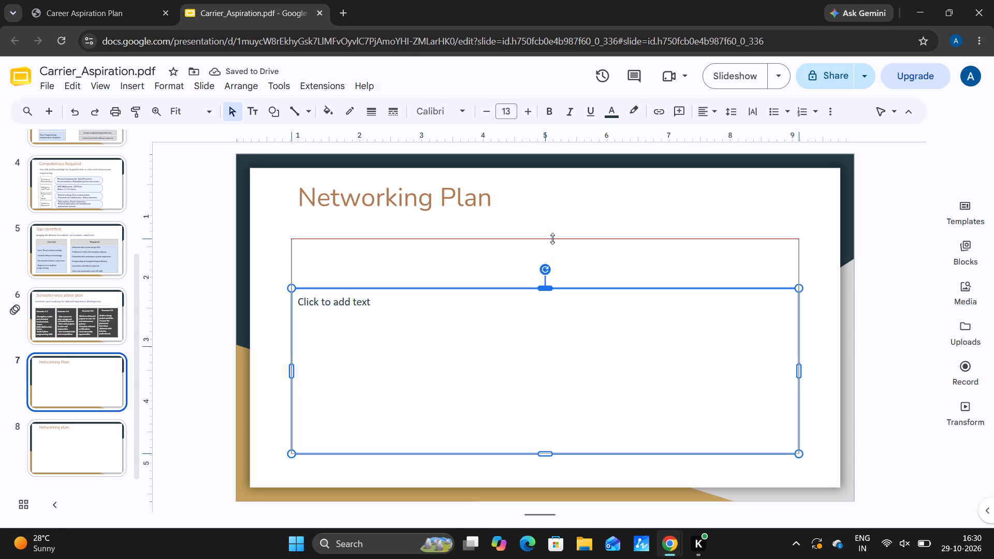
pyautogui.moveTo(552, 239); pyautogui.dragTo(553, 231)
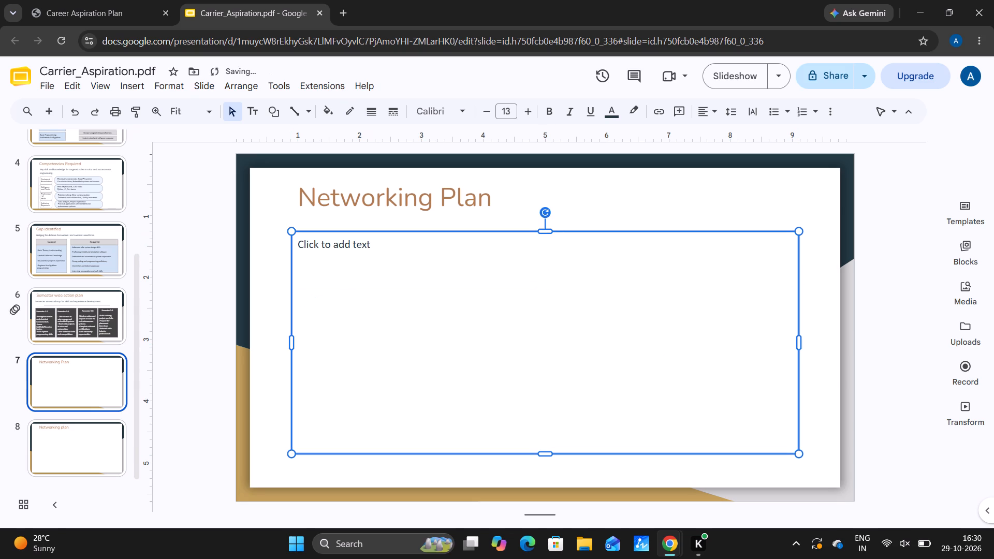
pyautogui.click(846, 279)
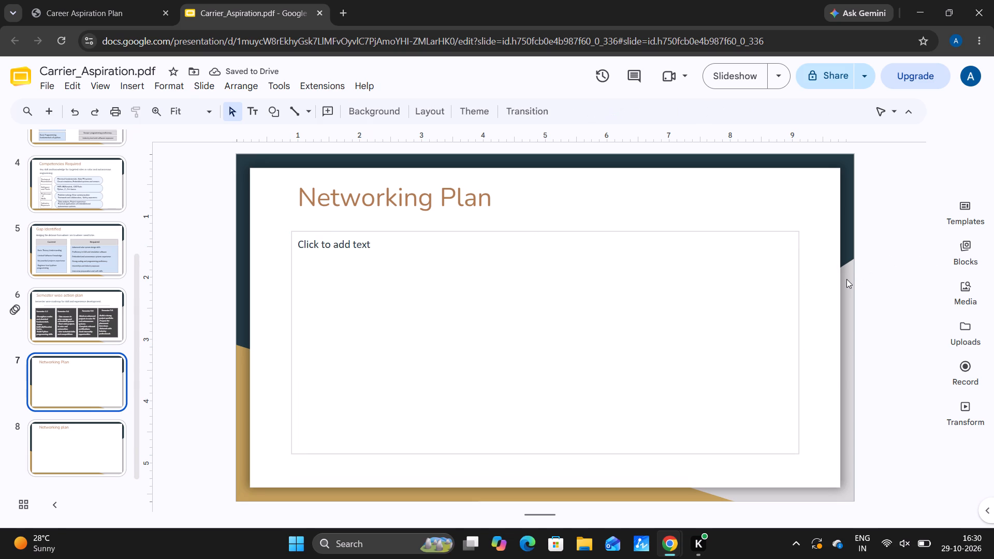
# Paste the copied networking text as a separate text box, widen it and centre it over the body placeholder.
pyautogui.hotkey('ctrl', 'v')
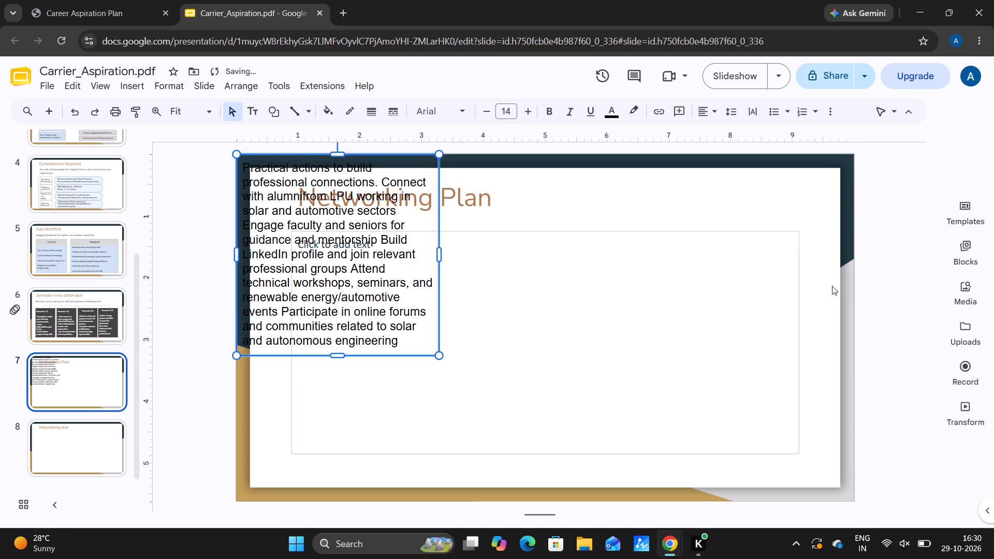
pyautogui.moveTo(437, 355); pyautogui.dragTo(472, 366)
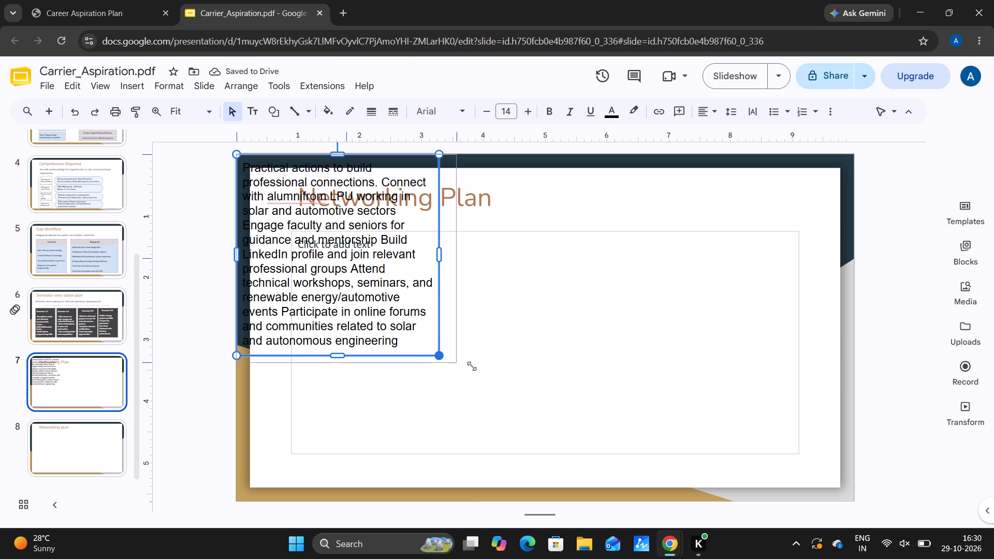
pyautogui.moveTo(472, 366); pyautogui.dragTo(798, 453)
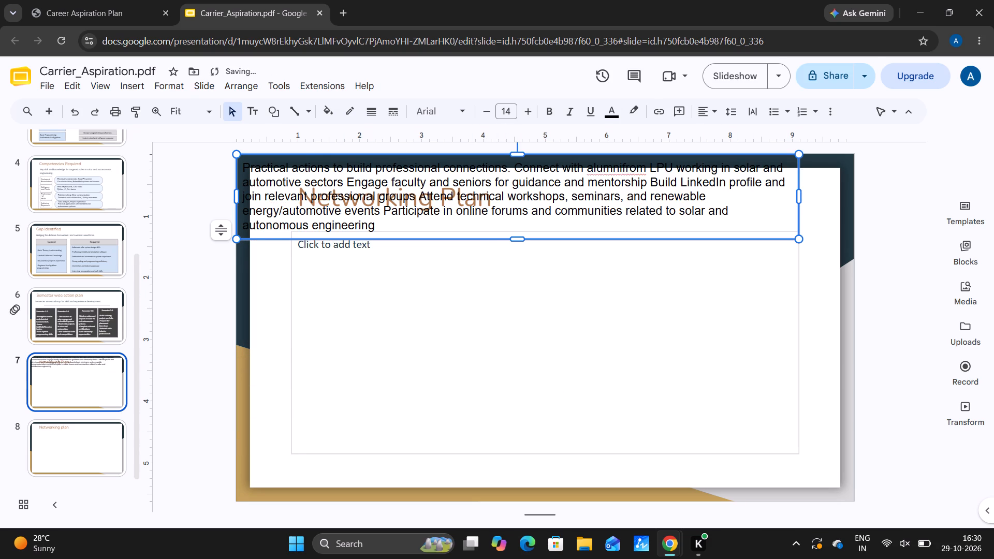
pyautogui.moveTo(489, 241); pyautogui.dragTo(558, 378)
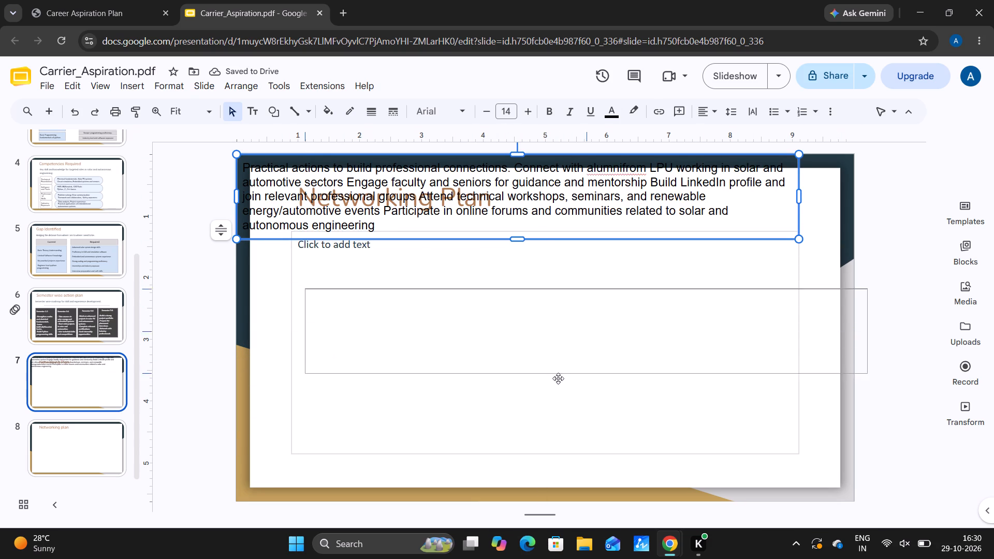
pyautogui.moveTo(558, 378); pyautogui.dragTo(524, 380)
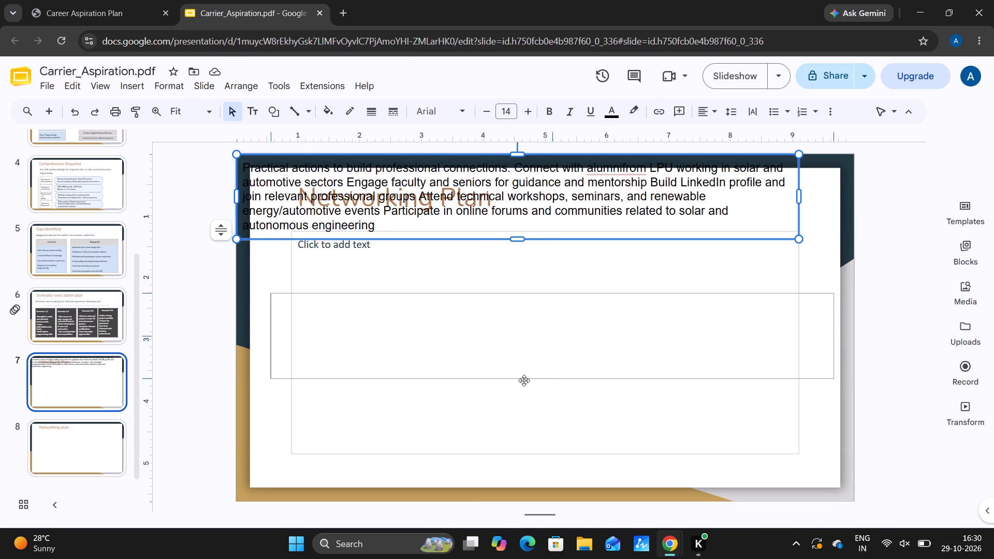
pyautogui.moveTo(524, 380); pyautogui.dragTo(517, 380)
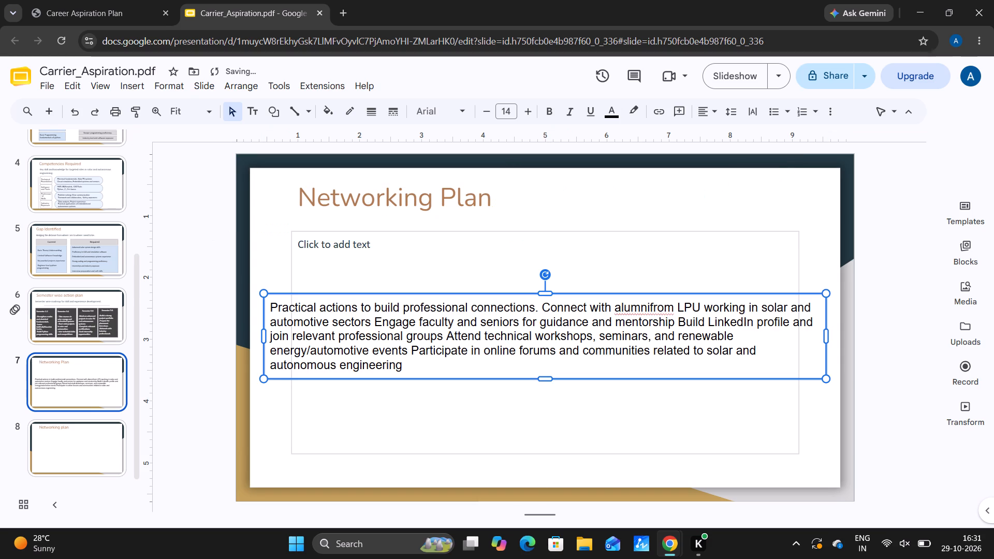
# Resize the pasted networking text box so its top and side edges line up with the body placeholder beneath the "Networking Plan" title.
pyautogui.moveTo(543, 293); pyautogui.dragTo(544, 236)
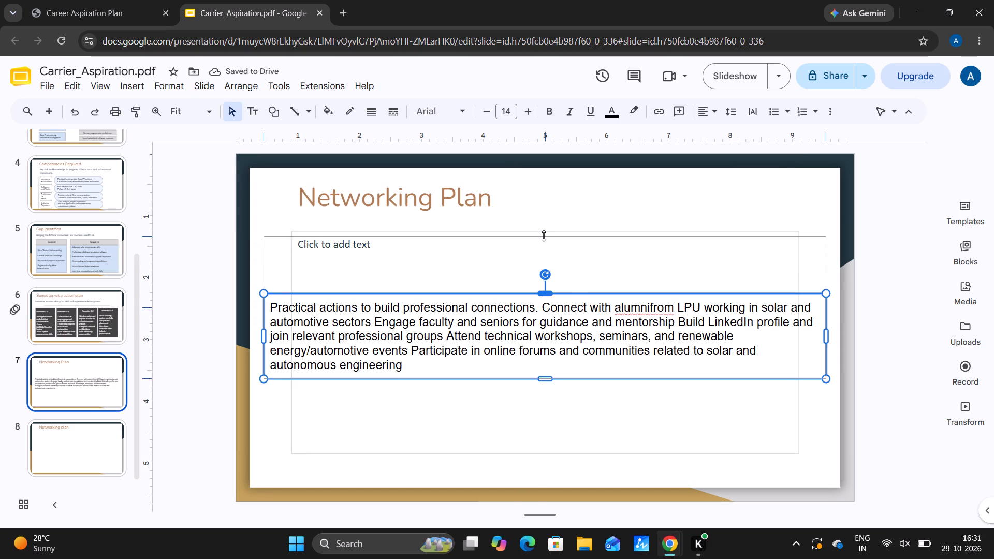
pyautogui.moveTo(544, 236); pyautogui.dragTo(544, 232)
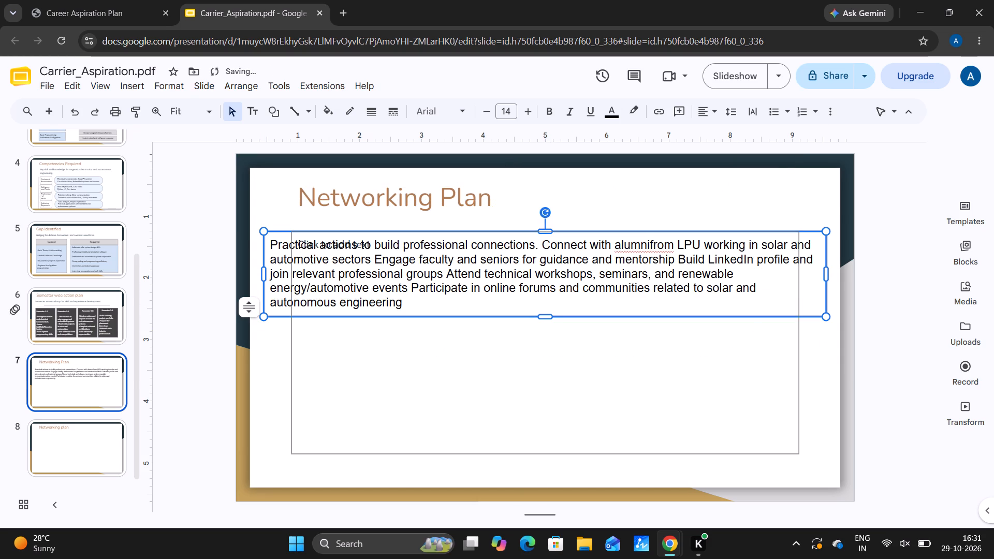
pyautogui.moveTo(545, 317); pyautogui.dragTo(548, 459)
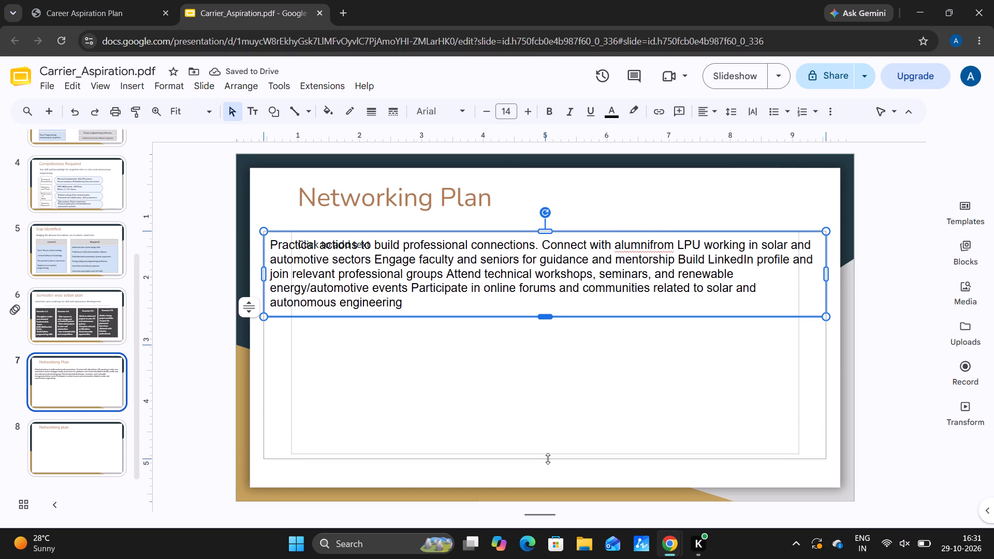
pyautogui.moveTo(548, 459); pyautogui.dragTo(548, 454)
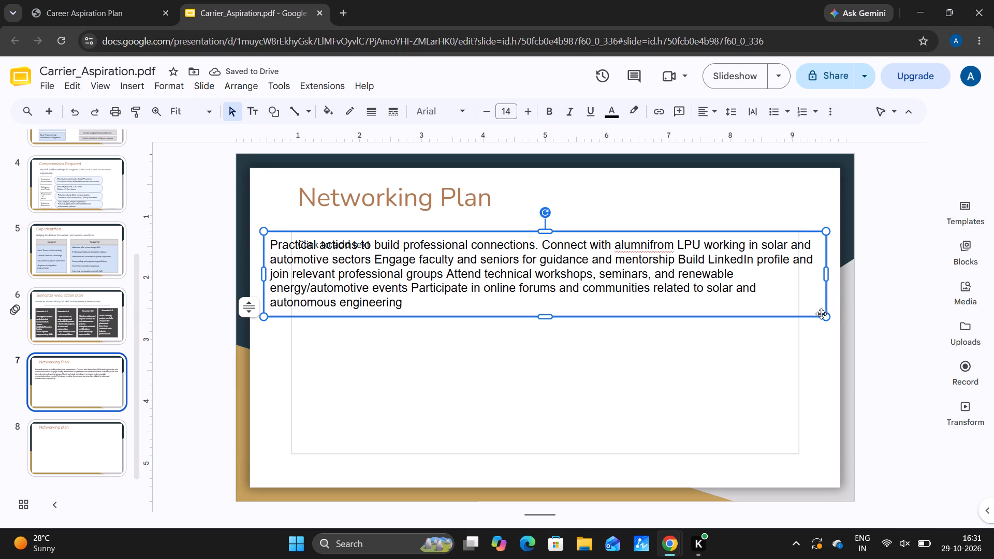
pyautogui.moveTo(825, 316); pyautogui.dragTo(798, 316)
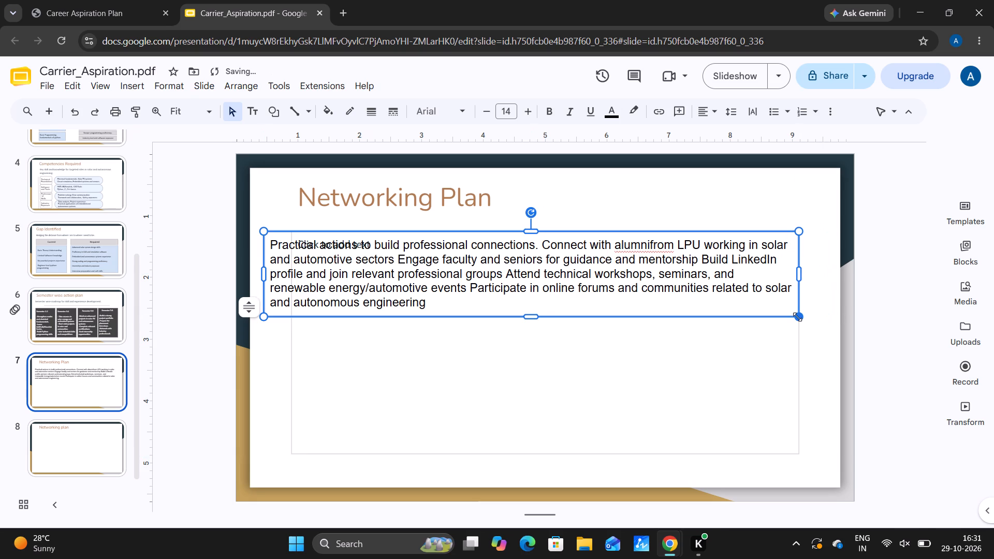
pyautogui.moveTo(262, 315); pyautogui.dragTo(284, 321)
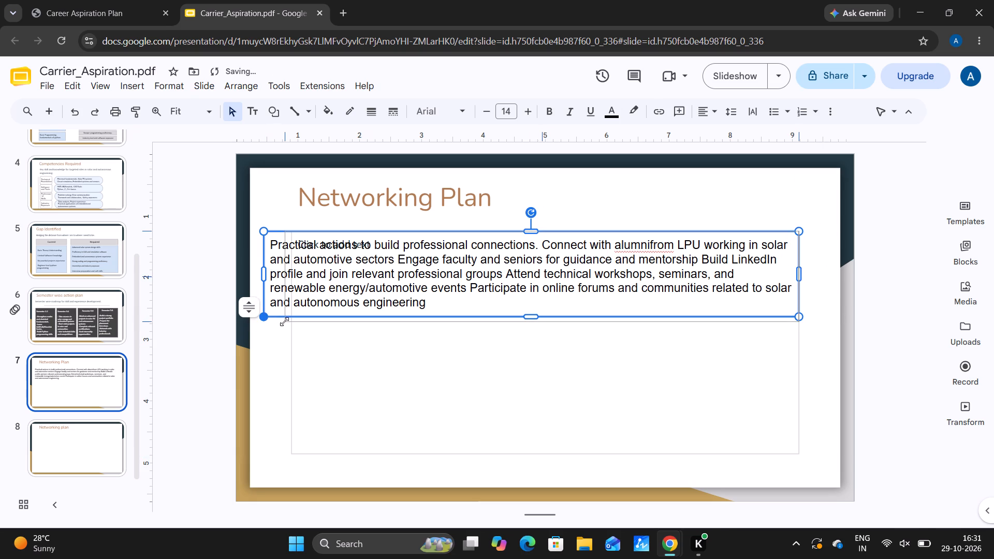
pyautogui.moveTo(284, 321); pyautogui.dragTo(294, 383)
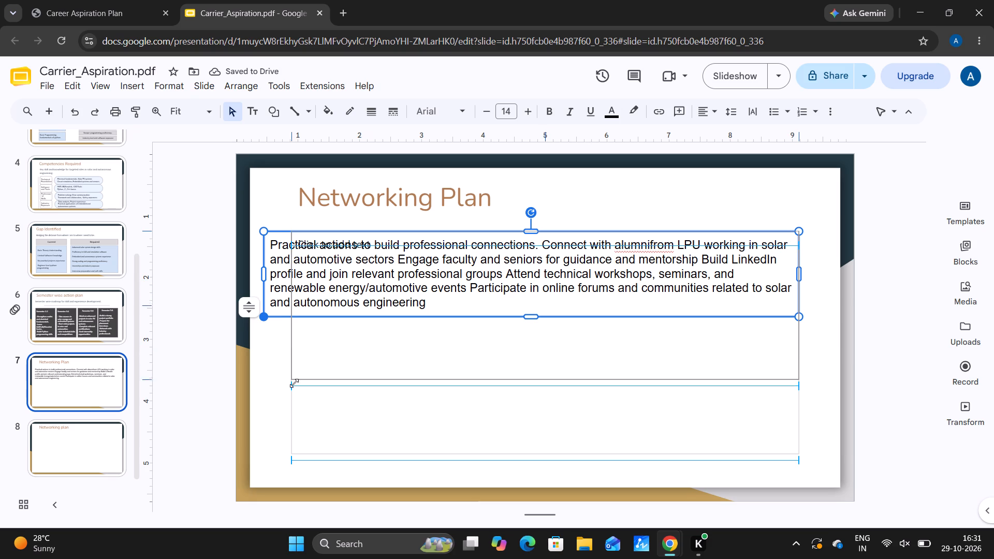
pyautogui.moveTo(294, 383); pyautogui.dragTo(290, 448)
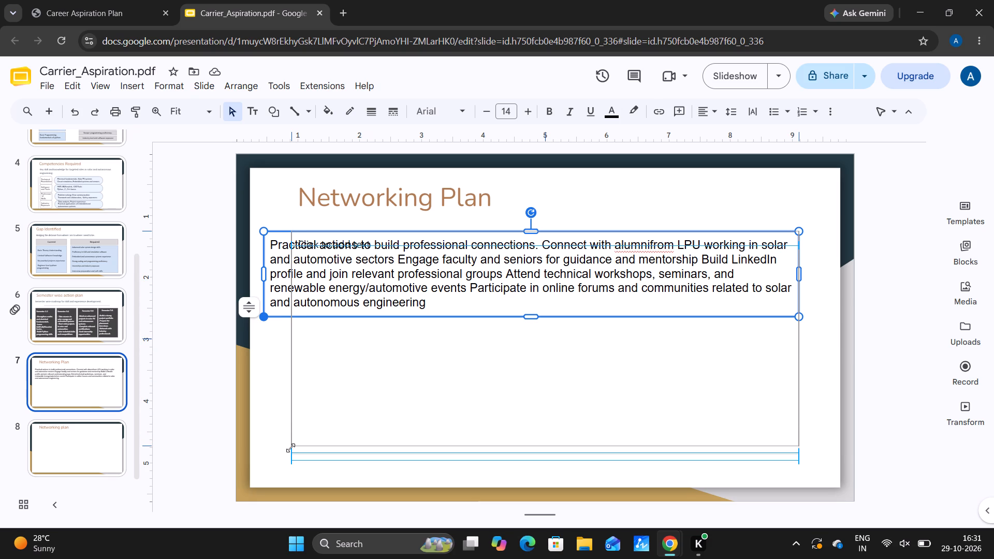
pyautogui.moveTo(290, 448); pyautogui.dragTo(292, 452)
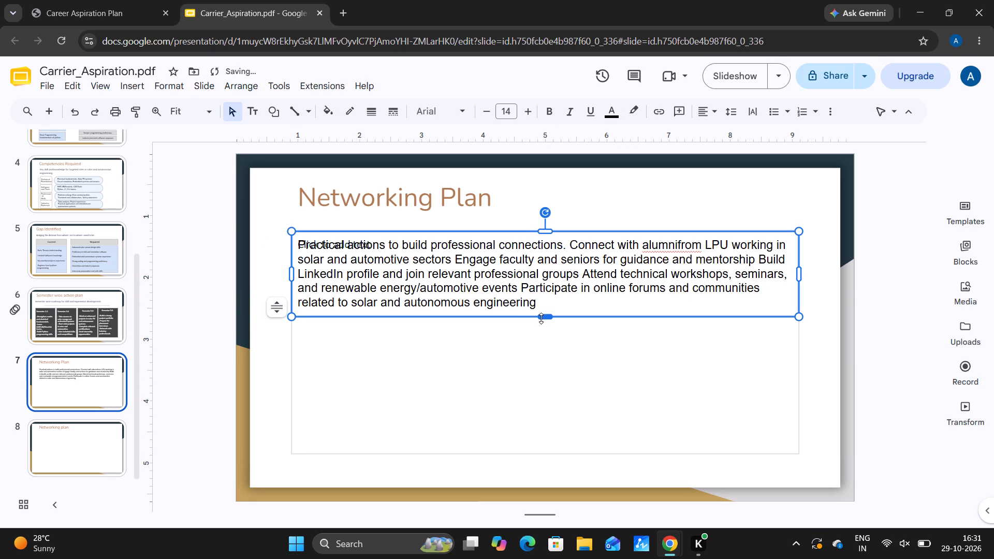
pyautogui.moveTo(541, 318); pyautogui.dragTo(552, 452)
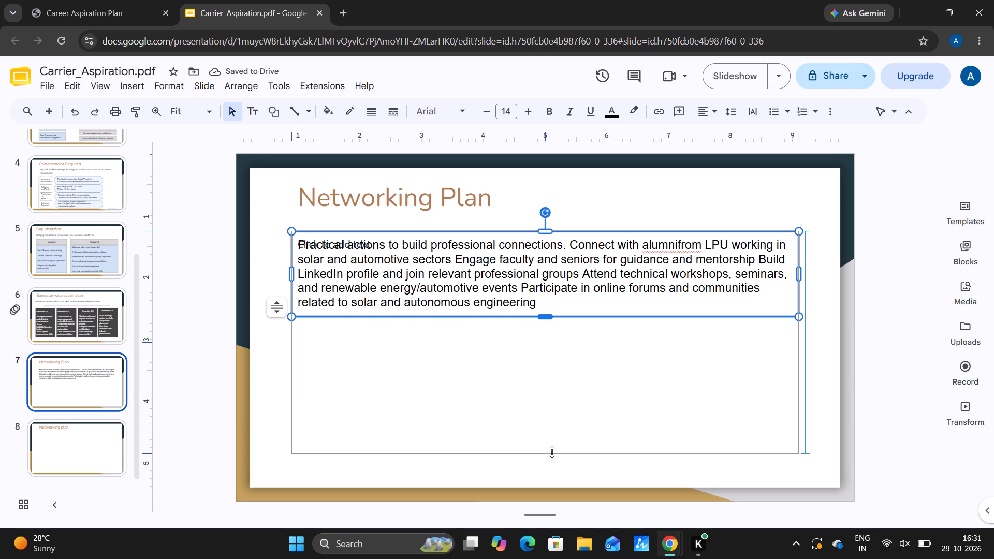
pyautogui.moveTo(552, 452); pyautogui.dragTo(552, 452)
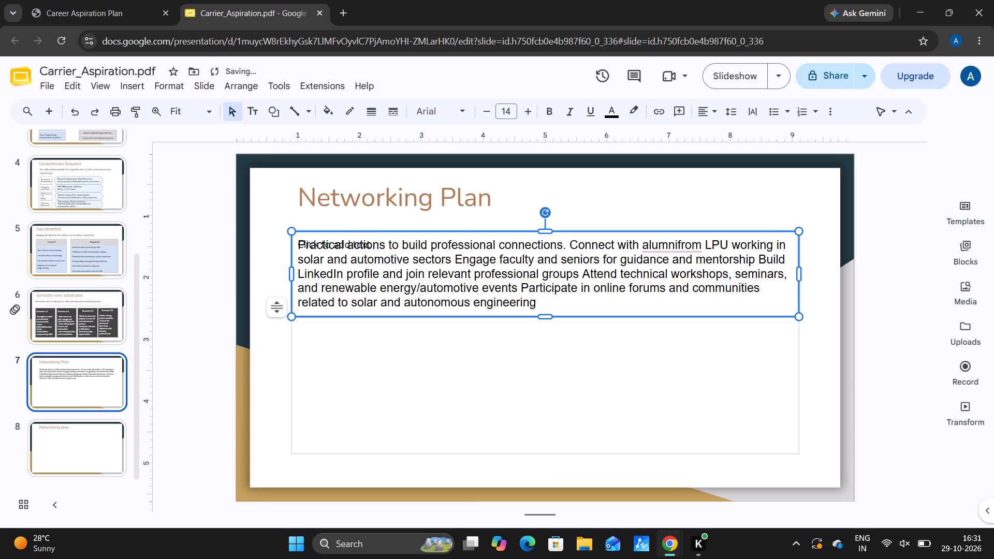
# Break the line after "Practical actions to build professional connections." so that "Connect with" starts a new line without a leading space.
pyautogui.click(565, 247)
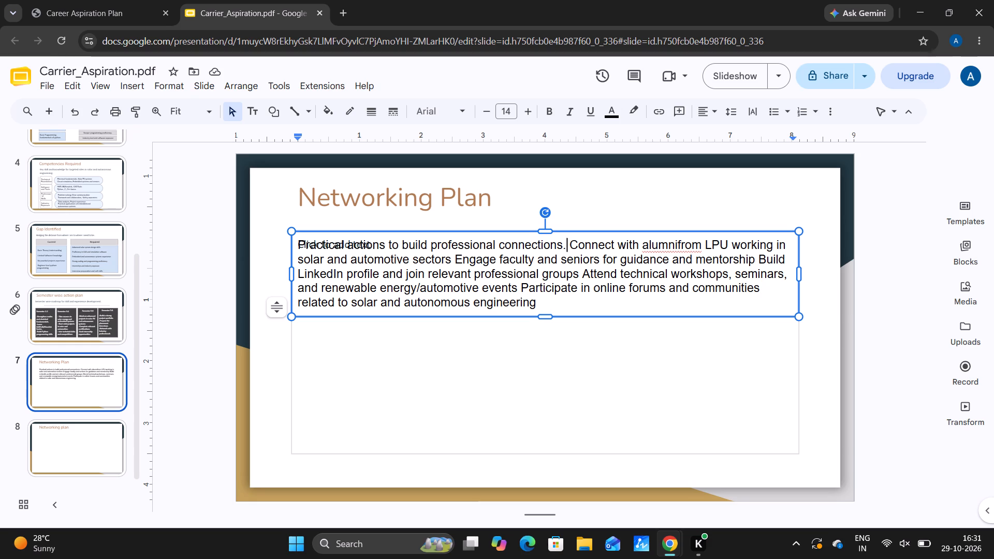
pyautogui.press('Right')
pyautogui.press('BackSpace')
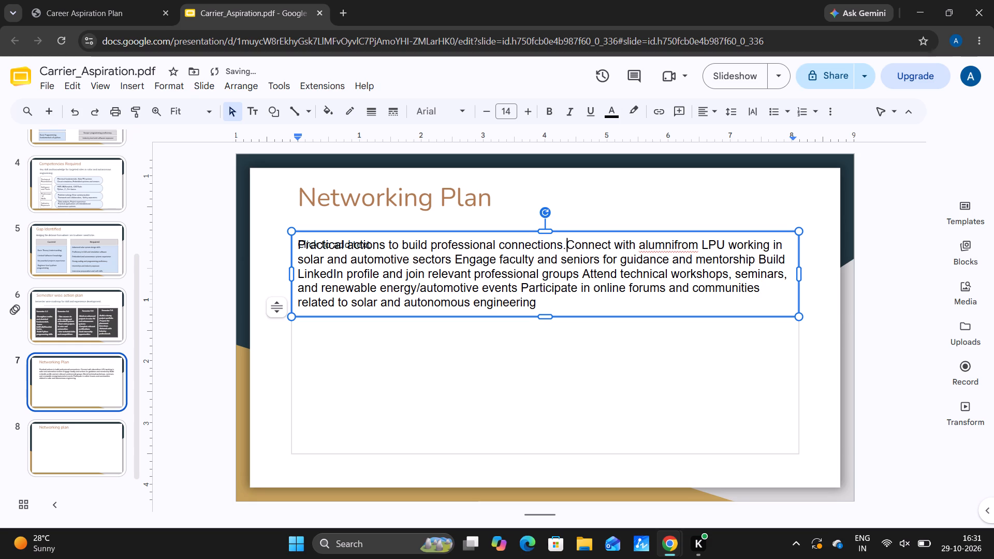
pyautogui.press('Return')
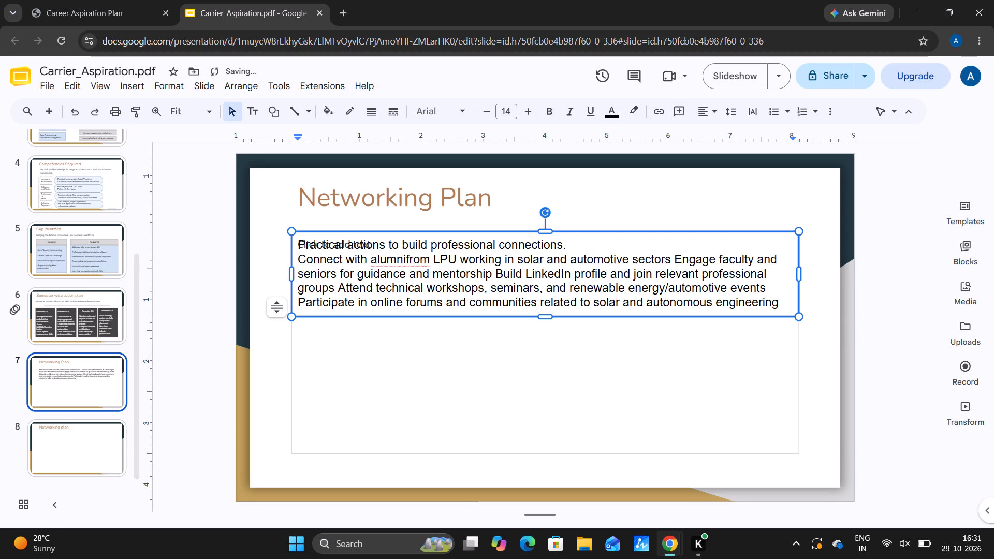
# Correct "alumnifrom" to "alumni from" in the first networking point.
pyautogui.press('Right')
pyautogui.press('Right')
pyautogui.press('Right')
pyautogui.press('Right')
pyautogui.press('Right')
pyautogui.press('Right')
pyautogui.press('Right')
pyautogui.press('Right')
pyautogui.press('Right')
pyautogui.press('Right')
pyautogui.press('Right')
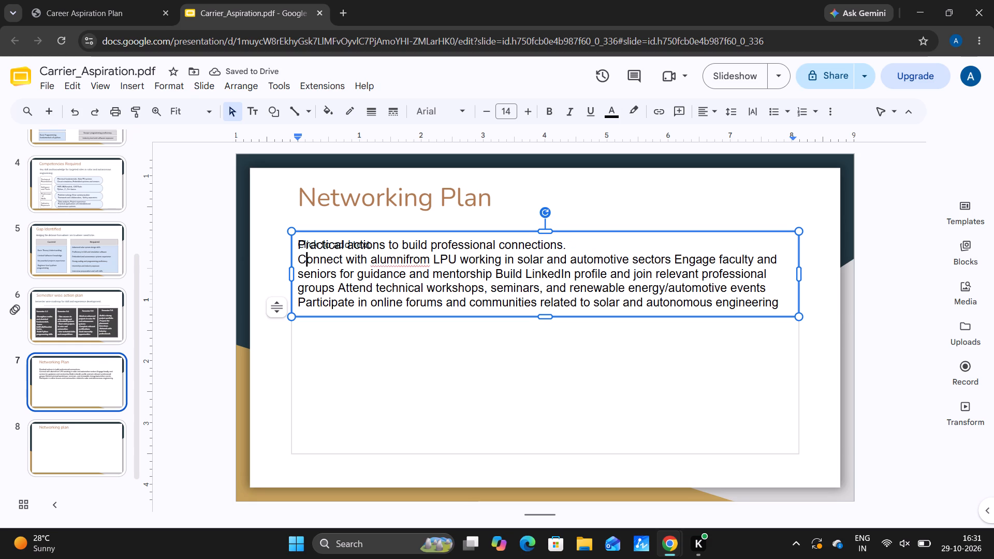
pyautogui.press('Right')
pyautogui.press('Right')
pyautogui.press('Right')
pyautogui.press('Right')
pyautogui.press('Right')
pyautogui.press('Right')
pyautogui.press('Right')
pyautogui.press('Right')
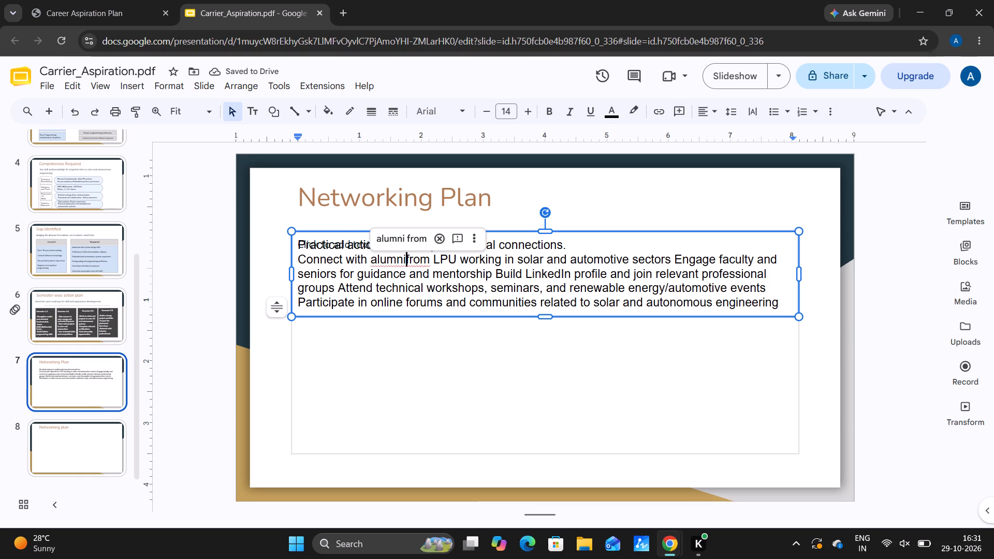
pyautogui.press('space')
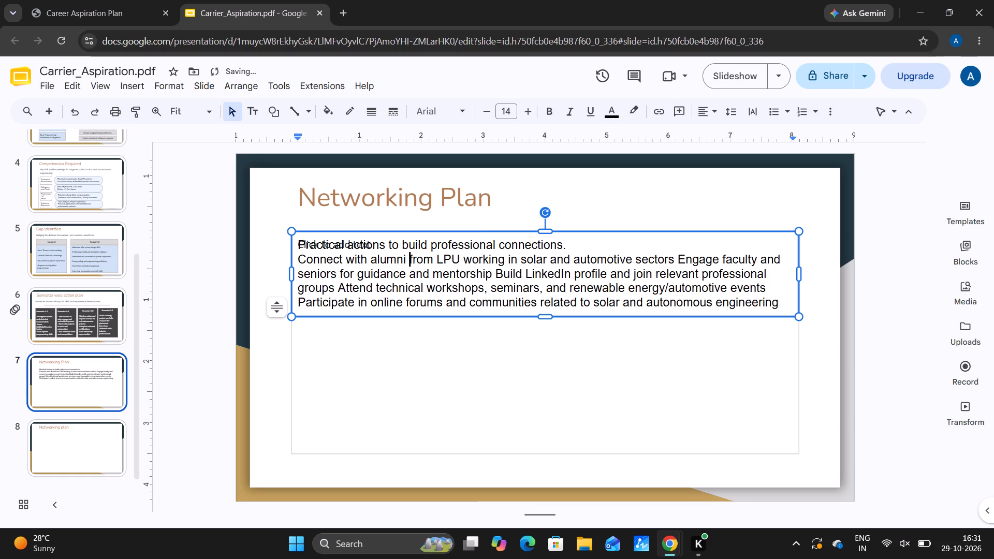
# Move the point beginning "Engage faculty and seniors" onto its own line after "automotive sectors".
pyautogui.press('Down')
pyautogui.press('Up')
pyautogui.press('Right')
pyautogui.press('Right')
pyautogui.press('Right')
pyautogui.press('Right')
pyautogui.press('Right')
pyautogui.press('Right')
pyautogui.press('Right')
pyautogui.press('Right')
pyautogui.press('Right')
pyautogui.press('Right')
pyautogui.press('Right')
pyautogui.press('Right')
pyautogui.press('Right')
pyautogui.press('Right')
pyautogui.press('Right')
pyautogui.press('Right')
pyautogui.press('Right')
pyautogui.press('Right')
pyautogui.press('Right')
pyautogui.press('Right')
pyautogui.press('Right')
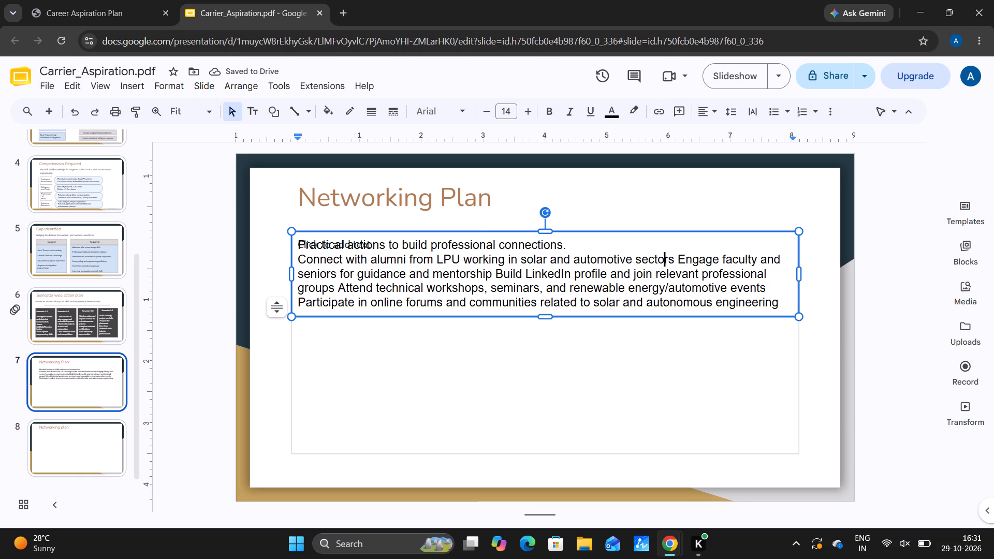
pyautogui.press('Right')
pyautogui.press('Right')
pyautogui.press('Right')
pyautogui.press('BackSpace')
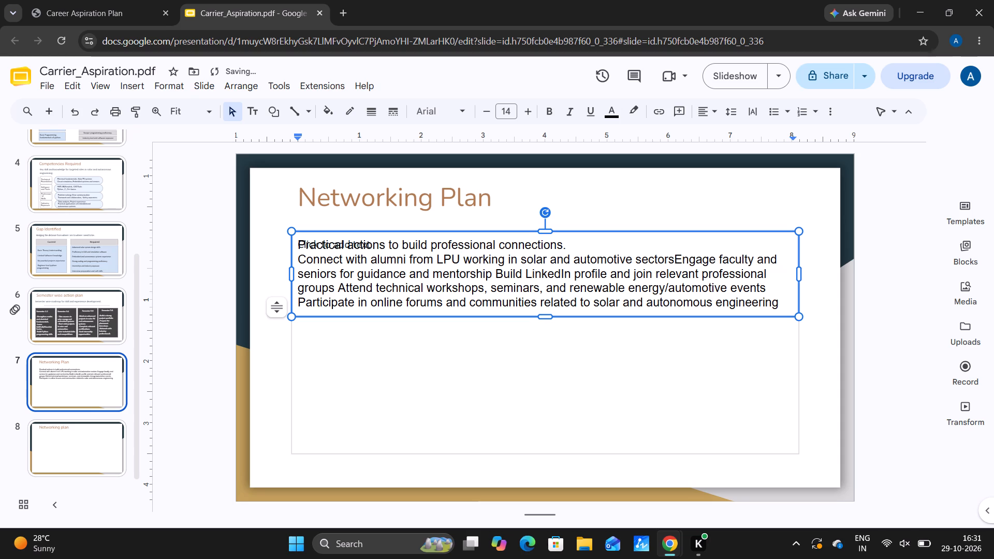
pyautogui.press('space')
pyautogui.press('Return')
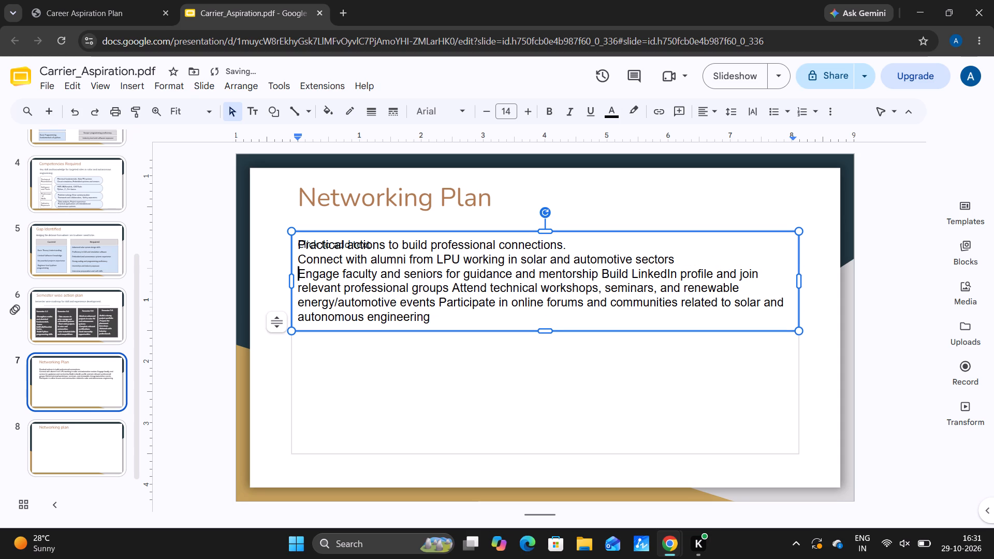
# Move the point beginning "Build LinkedIn profile" onto its own line after "guidance and mentorship".
pyautogui.press('Right')
pyautogui.press('Right')
pyautogui.press('Right')
pyautogui.press('Right')
pyautogui.press('Right')
pyautogui.press('Right')
pyautogui.press('Right')
pyautogui.press('Right')
pyautogui.press('Right')
pyautogui.press('Right')
pyautogui.press('Right')
pyautogui.press('Right')
pyautogui.press('Right')
pyautogui.press('Right')
pyautogui.press('Right')
pyautogui.press('Right')
pyautogui.press('Right')
pyautogui.press('Right')
pyautogui.press('Right')
pyautogui.press('Right')
pyautogui.press('Right')
pyautogui.press('Right')
pyautogui.press('Right')
pyautogui.press('Right')
pyautogui.press('Right')
pyautogui.press('Right')
pyautogui.press('Right')
pyautogui.press('Right')
pyautogui.press('Right')
pyautogui.press('Right')
pyautogui.press('Right')
pyautogui.press('Right')
pyautogui.press('Right')
pyautogui.press('Right')
pyautogui.press('Right')
pyautogui.press('Right')
pyautogui.press('Right')
pyautogui.press('Right')
pyautogui.press('Right')
pyautogui.press('Right')
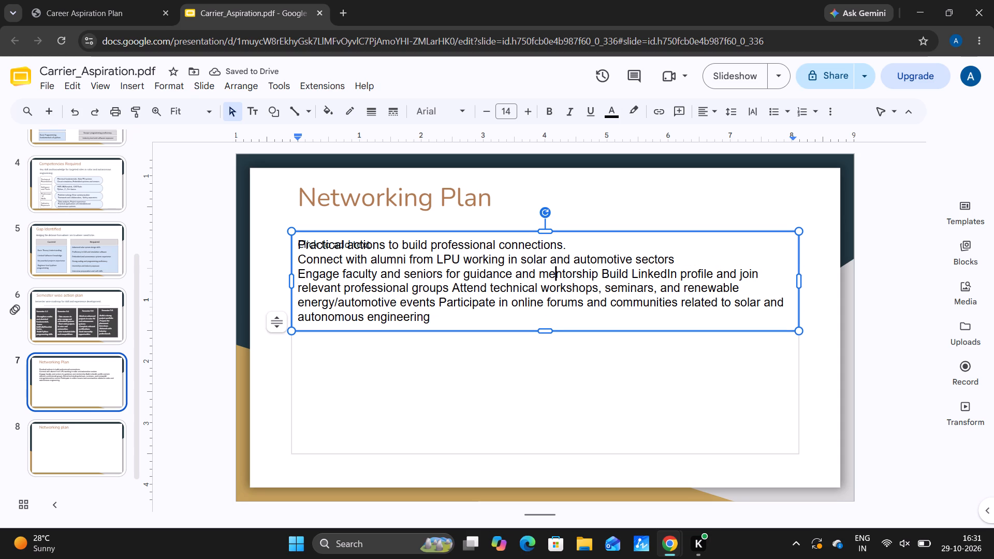
pyautogui.press('Right')
pyautogui.press('Right')
pyautogui.press('Right')
pyautogui.press('Right')
pyautogui.press('Right')
pyautogui.press('Right')
pyautogui.press('Right')
pyautogui.press('Right')
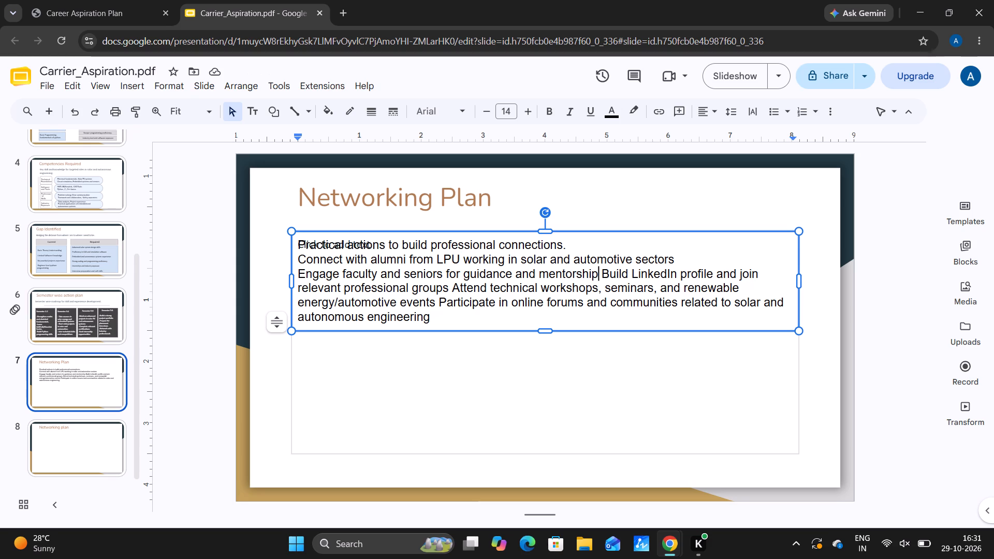
pyautogui.press('Right')
pyautogui.press('Return')
# Move the point beginning "Attend technical workshops" onto its own line after "professional groups", with a blank line between the two points.
pyautogui.press('Right')
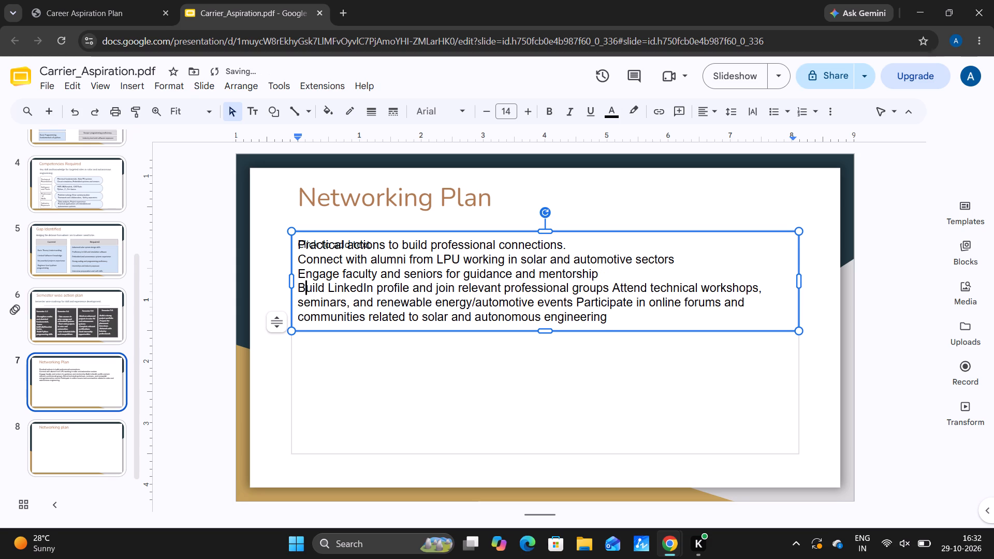
pyautogui.press('Right')
pyautogui.press('Right')
pyautogui.press('Right')
pyautogui.press('Right')
pyautogui.press('Right')
pyautogui.press('Right')
pyautogui.press('Right')
pyautogui.press('Right')
pyautogui.press('Right')
pyautogui.press('Right')
pyautogui.press('Right')
pyautogui.press('Right')
pyautogui.press('Right')
pyautogui.press('Right')
pyautogui.press('Right')
pyautogui.press('Right')
pyautogui.press('Right')
pyautogui.press('Right')
pyautogui.press('Right')
pyautogui.press('Right')
pyautogui.press('Right')
pyautogui.press('Right')
pyautogui.press('Right')
pyautogui.press('Right')
pyautogui.press('Right')
pyautogui.press('Right')
pyautogui.press('Right')
pyautogui.press('Right')
pyautogui.press('Right')
pyautogui.press('Right')
pyautogui.press('Right')
pyautogui.press('Right')
pyautogui.press('Right')
pyautogui.press('Right')
pyautogui.press('Right')
pyautogui.press('Right')
pyautogui.press('Right')
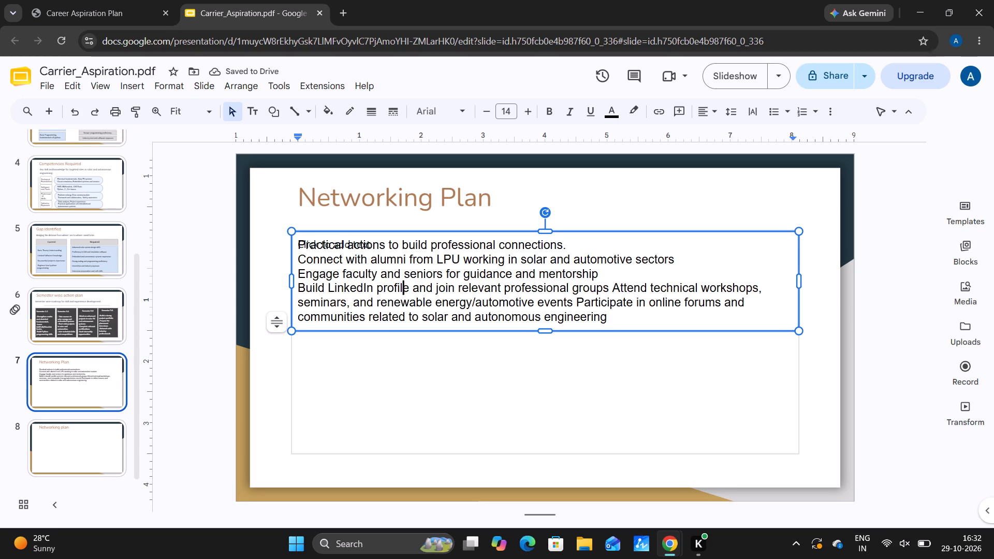
pyautogui.press('Right')
pyautogui.press('Right')
pyautogui.press('Right')
pyautogui.press('Right')
pyautogui.press('Right')
pyautogui.press('Right')
pyautogui.press('Right')
pyautogui.press('Right')
pyautogui.press('Right')
pyautogui.press('Right')
pyautogui.press('Right')
pyautogui.press('Right')
pyautogui.press('Right')
pyautogui.press('Right')
pyautogui.press('Right')
pyautogui.press('Right')
pyautogui.press('Right')
pyautogui.press('Right')
pyautogui.press('Right')
pyautogui.press('Right')
pyautogui.press('Right')
pyautogui.press('Right')
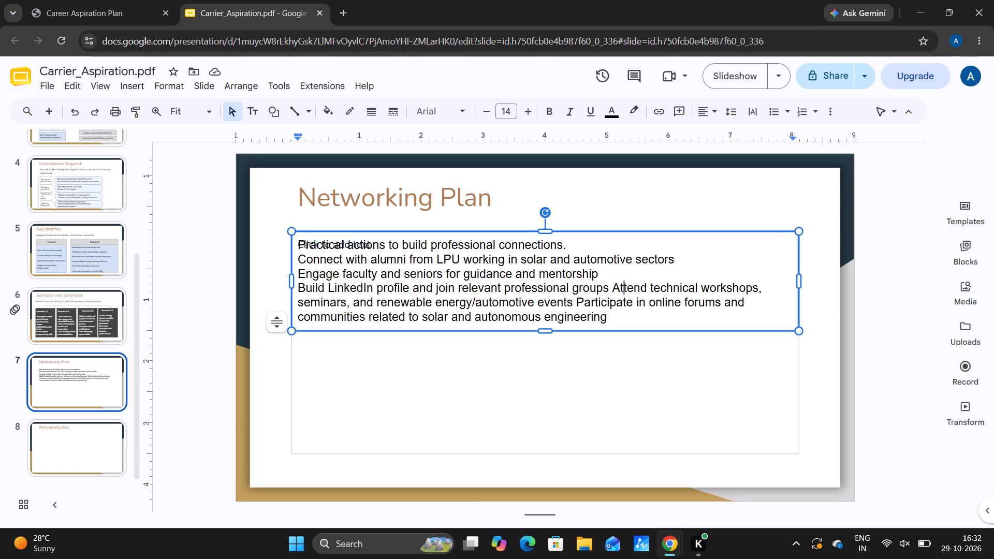
pyautogui.press('Left')
pyautogui.press('Left')
pyautogui.press('Left')
pyautogui.press('Right')
pyautogui.press('Return')
pyautogui.press('Return')
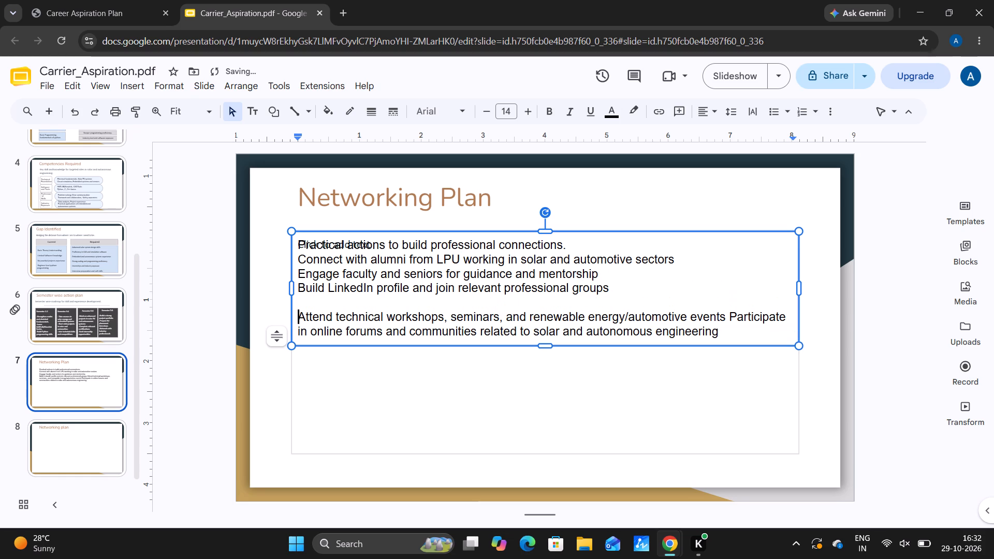
# Move the point beginning "Participate in online forums" onto its own line after "renewable energy/automotive events".
pyautogui.press('Right')
pyautogui.press('Right')
pyautogui.press('Right')
pyautogui.press('Right')
pyautogui.press('Right')
pyautogui.press('Right')
pyautogui.press('Right')
pyautogui.press('Right')
pyautogui.press('Right')
pyautogui.press('Right')
pyautogui.press('Right')
pyautogui.press('Right')
pyautogui.press('Right')
pyautogui.press('Right')
pyautogui.press('Right')
pyautogui.press('Right')
pyautogui.press('Right')
pyautogui.press('Right')
pyautogui.press('Right')
pyautogui.press('Right')
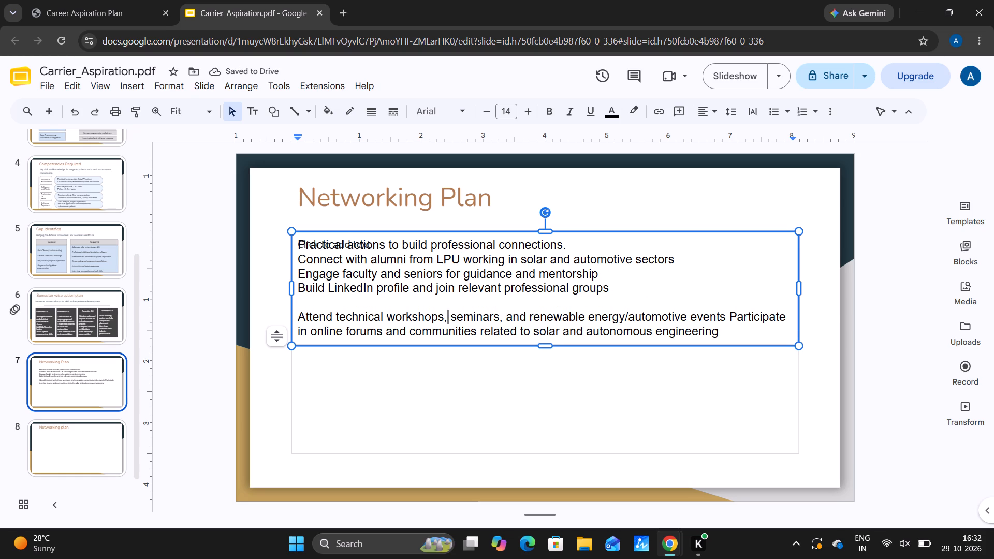
pyautogui.press('Right')
pyautogui.press('Right')
pyautogui.press('Right')
pyautogui.press('Right')
pyautogui.press('Right')
pyautogui.press('Right')
pyautogui.press('Right')
pyautogui.press('Right')
pyautogui.press('Right')
pyautogui.press('Right')
pyautogui.press('Right')
pyautogui.press('Right')
pyautogui.press('Right')
pyautogui.press('Right')
pyautogui.press('Right')
pyautogui.press('Right')
pyautogui.press('Right')
pyautogui.press('Right')
pyautogui.press('Right')
pyautogui.press('Right')
pyautogui.press('Right')
pyautogui.press('Right')
pyautogui.press('Right')
pyautogui.press('Right')
pyautogui.press('Right')
pyautogui.press('Right')
pyautogui.press('Right')
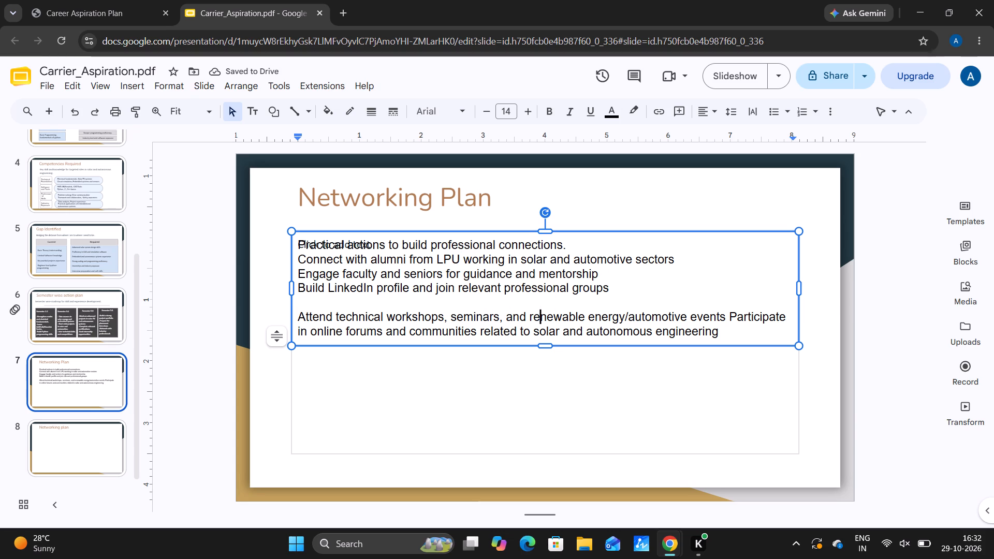
pyautogui.press('Right')
pyautogui.press('Right')
pyautogui.press('Right')
pyautogui.press('Right')
pyautogui.press('Right')
pyautogui.press('Right')
pyautogui.press('Return')
# Insert a blank line between the "Attend technical workshops" and "Participate in online forums" points.
pyautogui.press('Right')
pyautogui.press('Right')
pyautogui.press('Right')
pyautogui.press('Right')
pyautogui.press('Right')
pyautogui.press('Right')
pyautogui.press('Right')
pyautogui.press('Right')
pyautogui.press('Right')
pyautogui.press('Right')
pyautogui.press('Right')
pyautogui.press('Right')
pyautogui.press('Right')
pyautogui.press('Right')
pyautogui.press('Right')
pyautogui.press('Right')
pyautogui.press('Right')
pyautogui.press('Right')
pyautogui.press('Right')
pyautogui.press('Right')
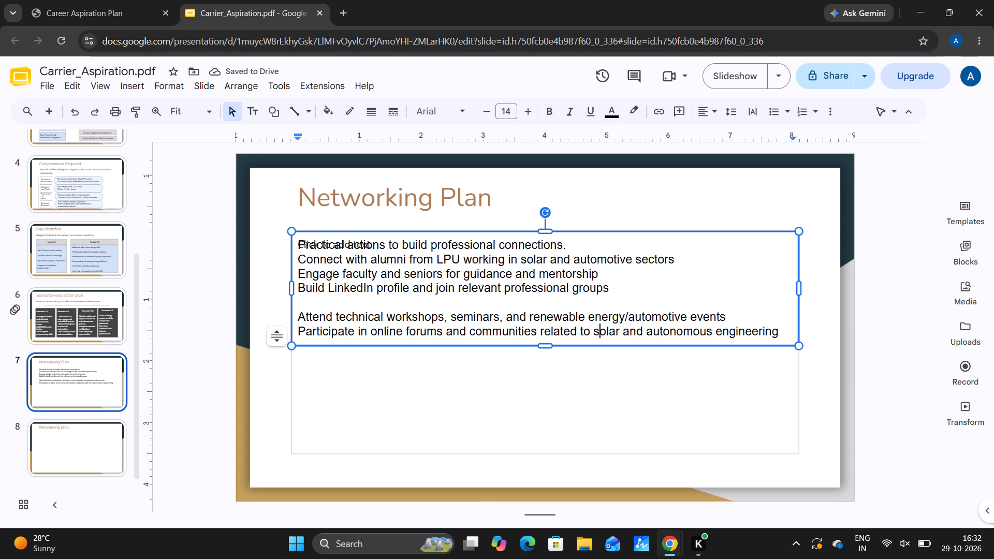
pyautogui.press('End')
pyautogui.press('Up')
pyautogui.press('Return')
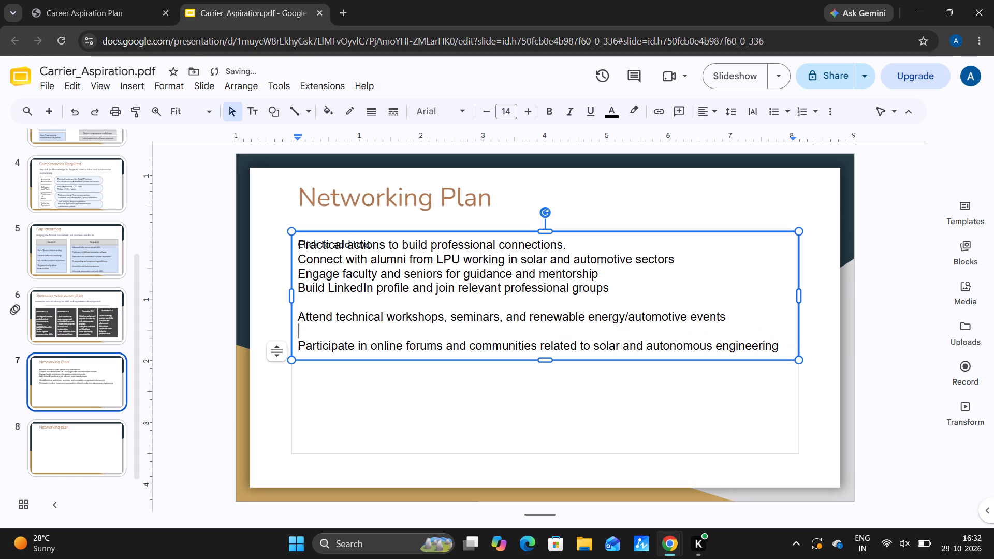
# Insert a blank line between the "Engage faculty and seniors" and "Build LinkedIn profile" points.
pyautogui.press('Up')
pyautogui.press('Up')
pyautogui.press('Up')
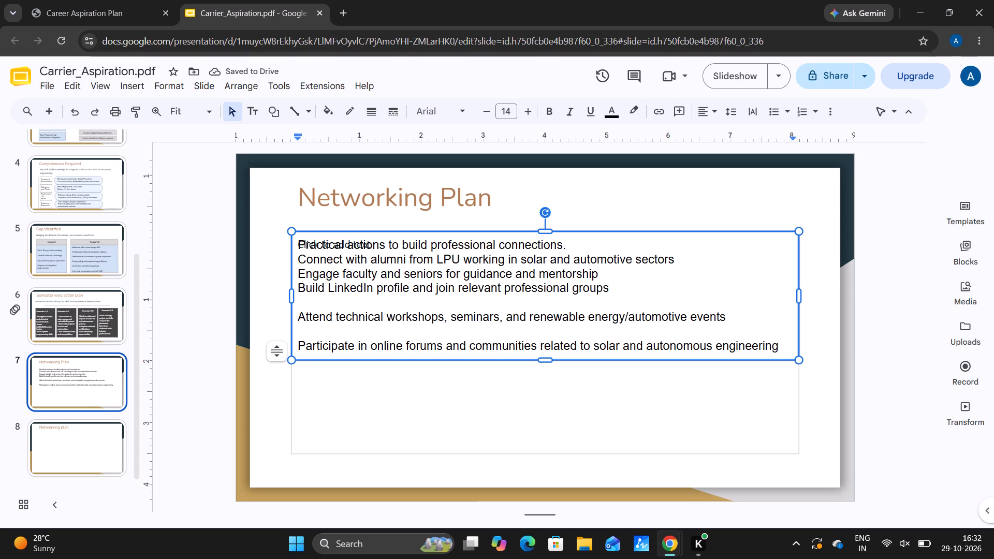
pyautogui.press('Right')
pyautogui.press('Right')
pyautogui.press('Right')
pyautogui.press('Right')
pyautogui.press('Right')
pyautogui.press('Right')
pyautogui.press('Right')
pyautogui.press('Right')
pyautogui.press('Right')
pyautogui.press('Right')
pyautogui.press('Right')
pyautogui.press('Right')
pyautogui.press('Right')
pyautogui.press('Right')
pyautogui.press('Right')
pyautogui.press('Right')
pyautogui.press('Right')
pyautogui.press('Right')
pyautogui.press('Right')
pyautogui.press('Right')
pyautogui.press('Right')
pyautogui.press('Right')
pyautogui.press('Right')
pyautogui.press('Right')
pyautogui.press('Right')
pyautogui.press('Right')
pyautogui.press('Right')
pyautogui.press('Right')
pyautogui.press('Right')
pyautogui.press('Right')
pyautogui.press('Right')
pyautogui.press('Right')
pyautogui.press('Right')
pyautogui.press('Right')
pyautogui.press('Right')
pyautogui.press('Right')
pyautogui.press('Right')
pyautogui.press('Right')
pyautogui.press('Right')
pyautogui.press('Right')
pyautogui.press('Right')
pyautogui.press('Right')
pyautogui.press('Up')
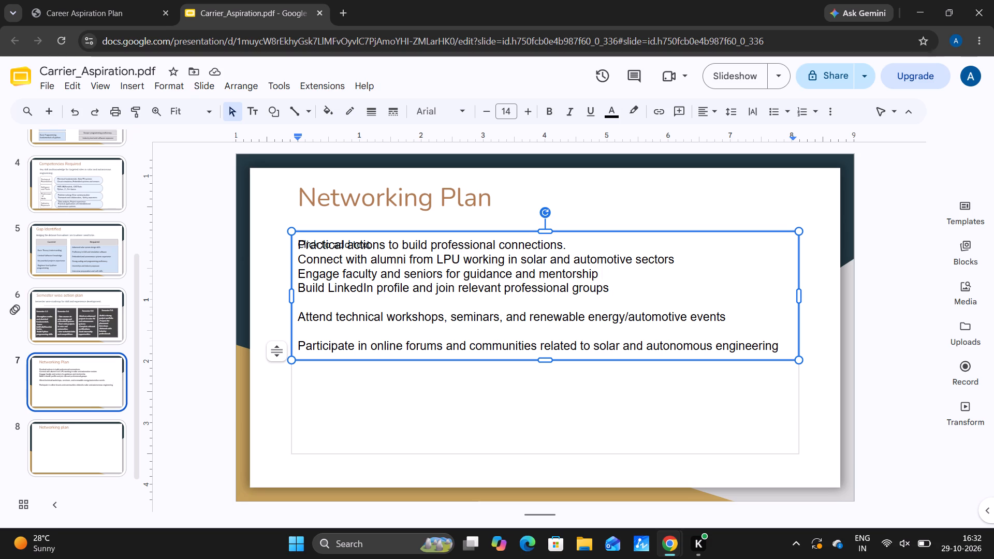
pyautogui.press('Left')
pyautogui.press('Return')
# Insert a blank line between the "Connect with alumni from LPU" and "Engage faculty and seniors" points.
pyautogui.press('Up')
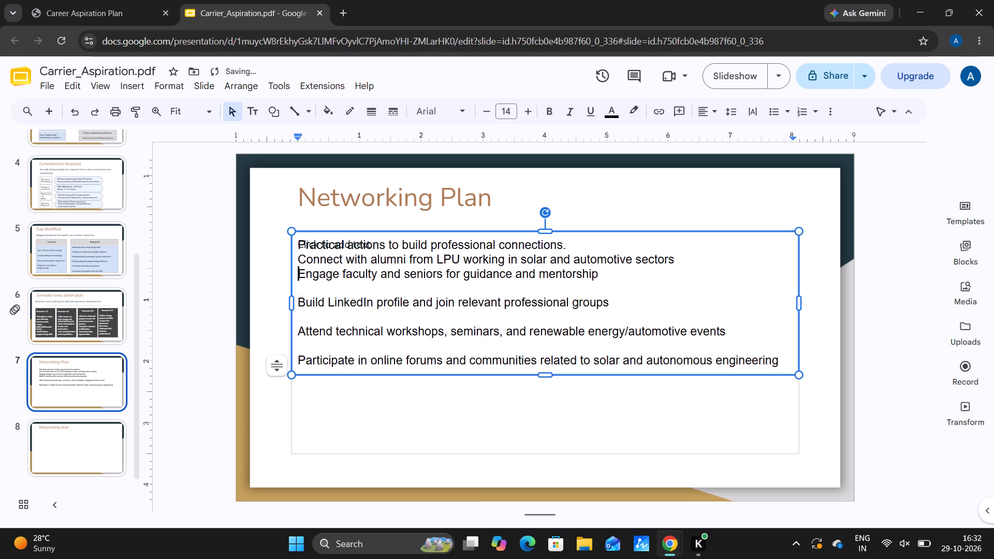
pyautogui.press('Right')
pyautogui.press('Right')
pyautogui.press('Right')
pyautogui.press('Right')
pyautogui.press('Right')
pyautogui.press('Right')
pyautogui.press('Right')
pyautogui.press('Right')
pyautogui.press('Up')
pyautogui.press('Right')
pyautogui.press('Right')
pyautogui.press('Right')
pyautogui.press('Right')
pyautogui.press('Right')
pyautogui.press('Right')
pyautogui.press('Right')
pyautogui.press('Right')
pyautogui.press('Right')
pyautogui.press('Right')
pyautogui.press('Right')
pyautogui.press('Right')
pyautogui.press('Right')
pyautogui.press('Right')
pyautogui.press('Right')
pyautogui.press('Right')
pyautogui.press('Right')
pyautogui.press('Right')
pyautogui.press('Right')
pyautogui.press('Right')
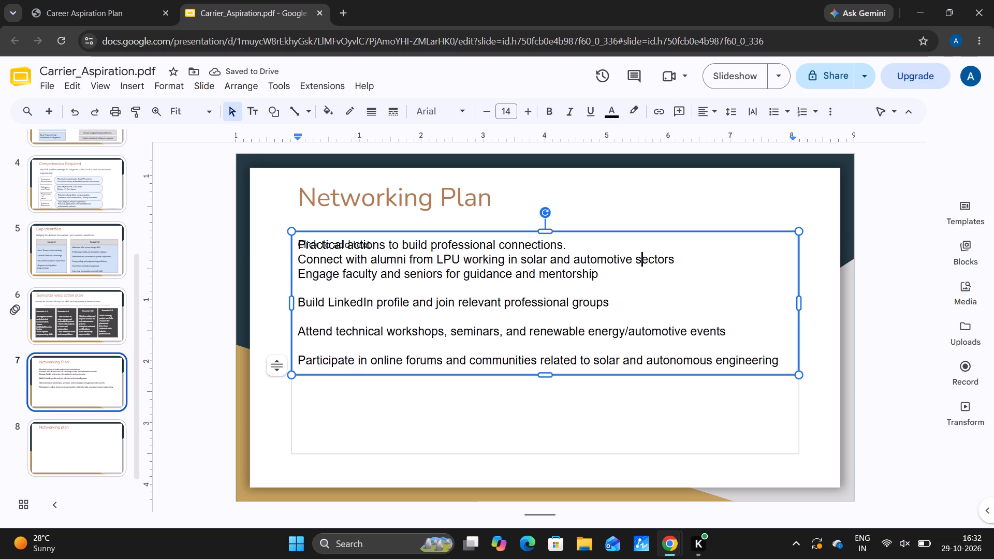
pyautogui.press('Right')
pyautogui.press('Right')
pyautogui.press('Right')
pyautogui.press('Right')
pyautogui.press('Right')
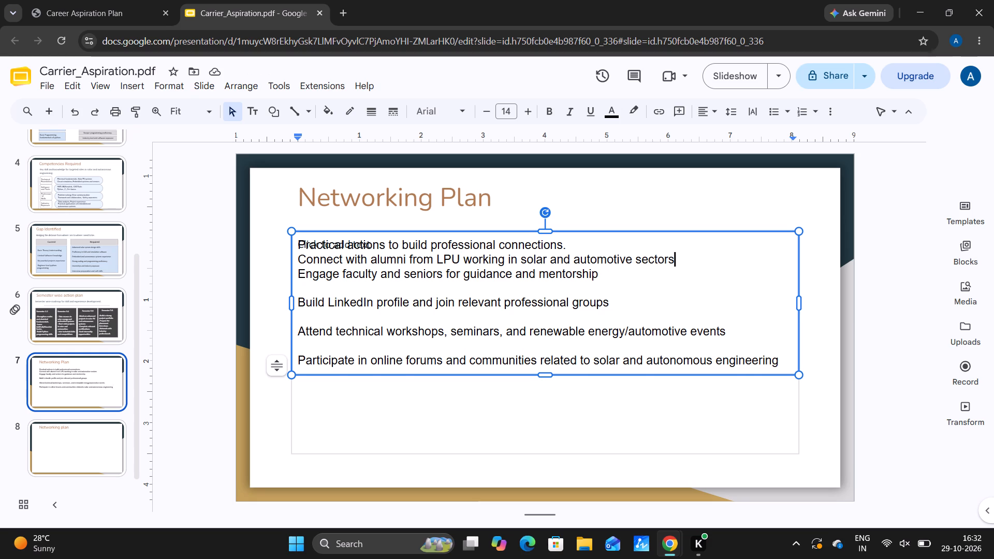
pyautogui.press('Return')
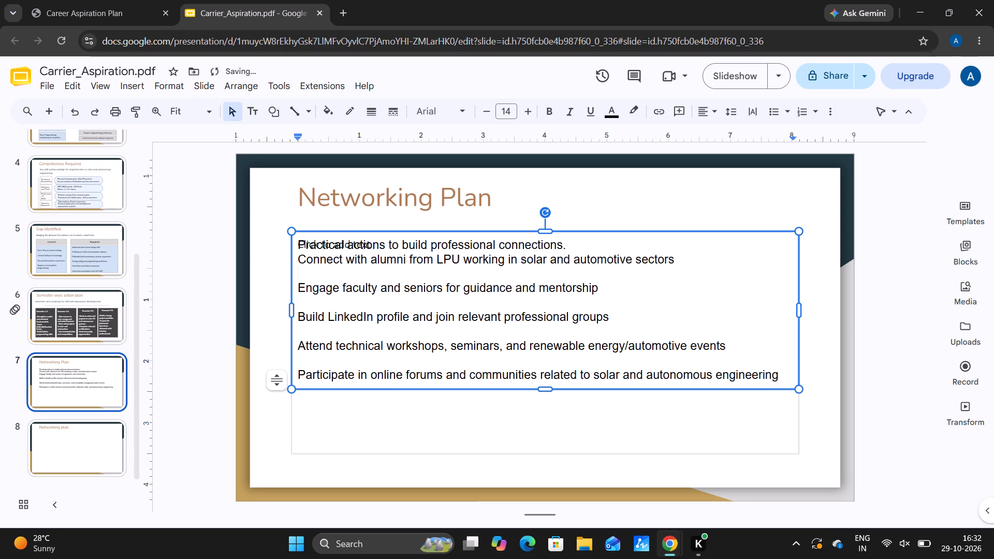
# Insert a blank line between the opening "Practical actions" line and the "Connect with alumni from LPU" point.
pyautogui.press('Up')
pyautogui.press('Up')
pyautogui.press('Right')
pyautogui.press('Right')
pyautogui.press('Right')
pyautogui.press('Right')
pyautogui.press('Right')
pyautogui.press('Right')
pyautogui.press('Right')
pyautogui.press('Right')
pyautogui.press('Right')
pyautogui.press('Right')
pyautogui.press('Right')
pyautogui.press('Right')
pyautogui.press('Right')
pyautogui.press('Right')
pyautogui.press('Right')
pyautogui.press('Right')
pyautogui.press('Right')
pyautogui.press('Right')
pyautogui.press('Right')
pyautogui.press('Right')
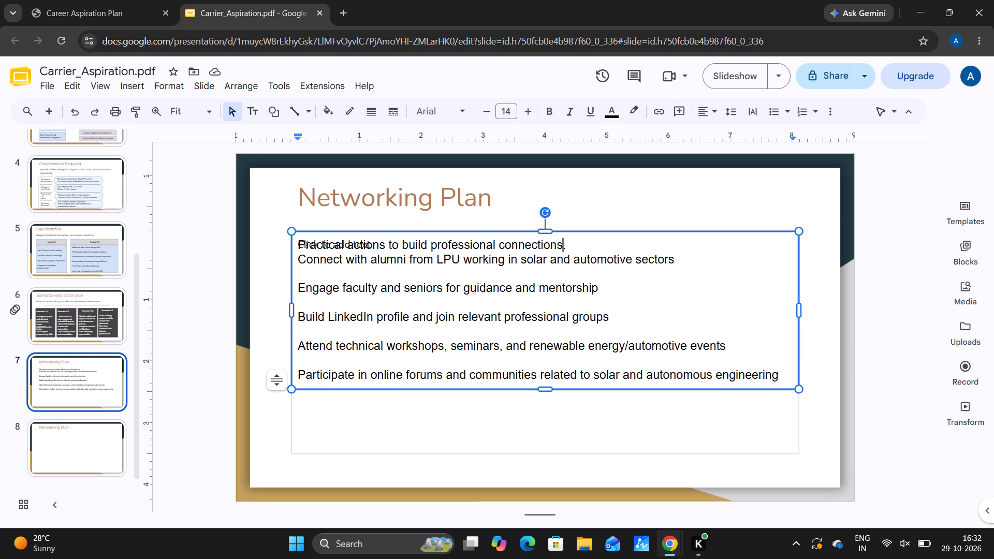
pyautogui.press('Right')
pyautogui.press('Return')
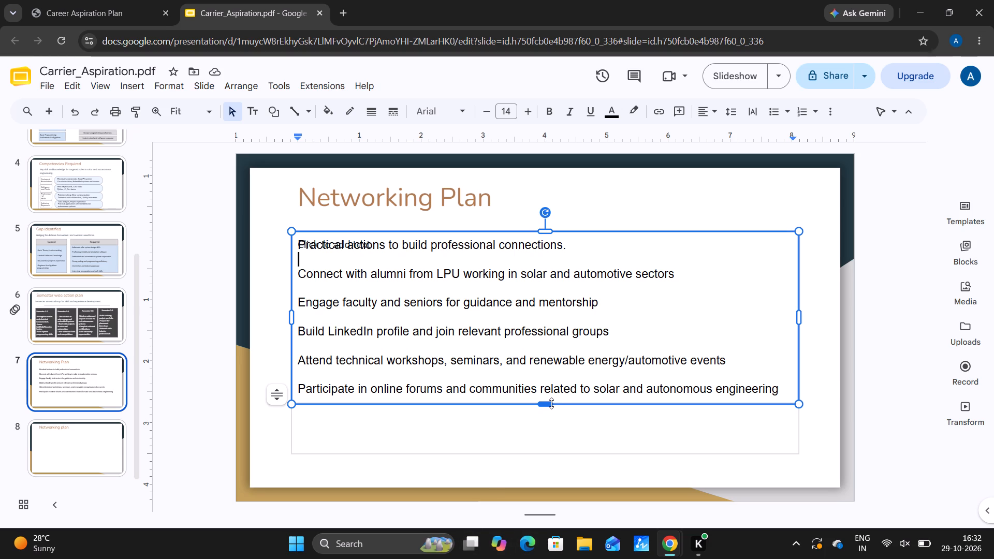
# Set the font size of the five networking points, from "Connect with alumni" through "autonomous engineering", to 16.
pyautogui.moveTo(299, 275); pyautogui.dragTo(300, 274)
pyautogui.moveTo(300, 274); pyautogui.dragTo(780, 388)
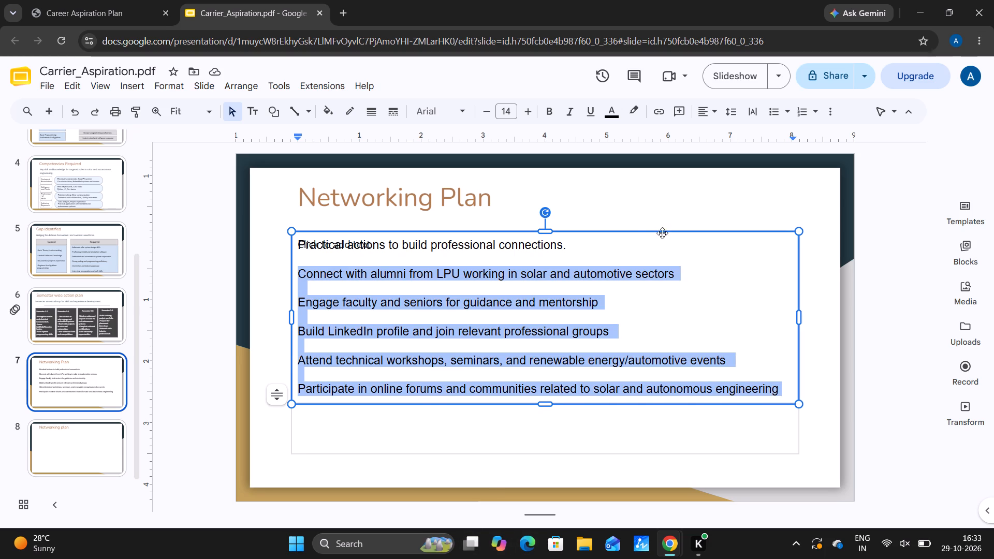
pyautogui.click(522, 110)
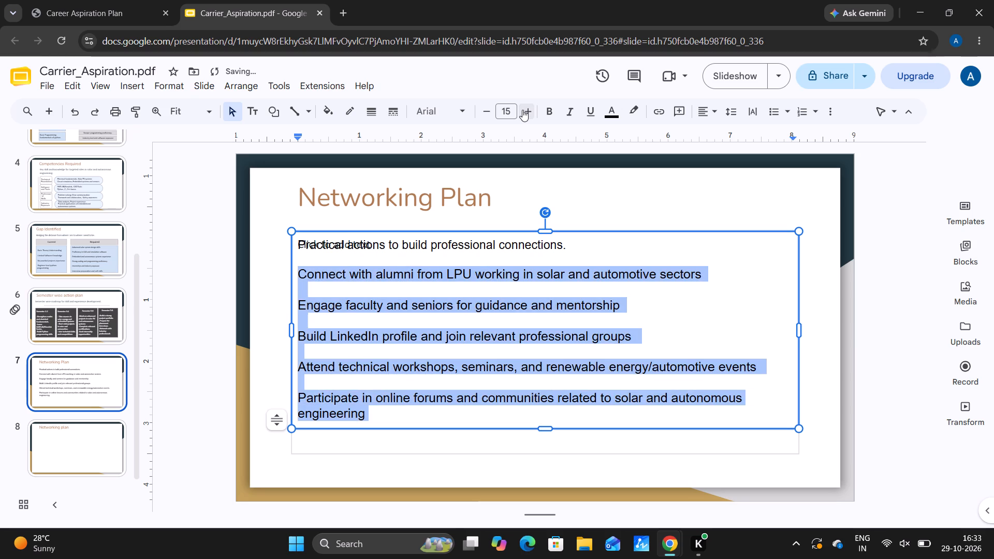
pyautogui.click(522, 110)
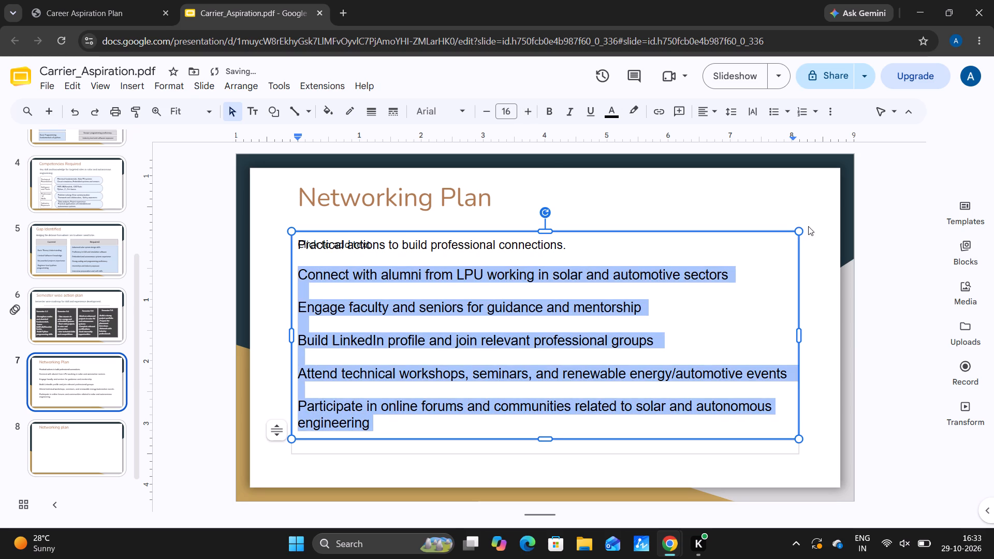
pyautogui.click(840, 267)
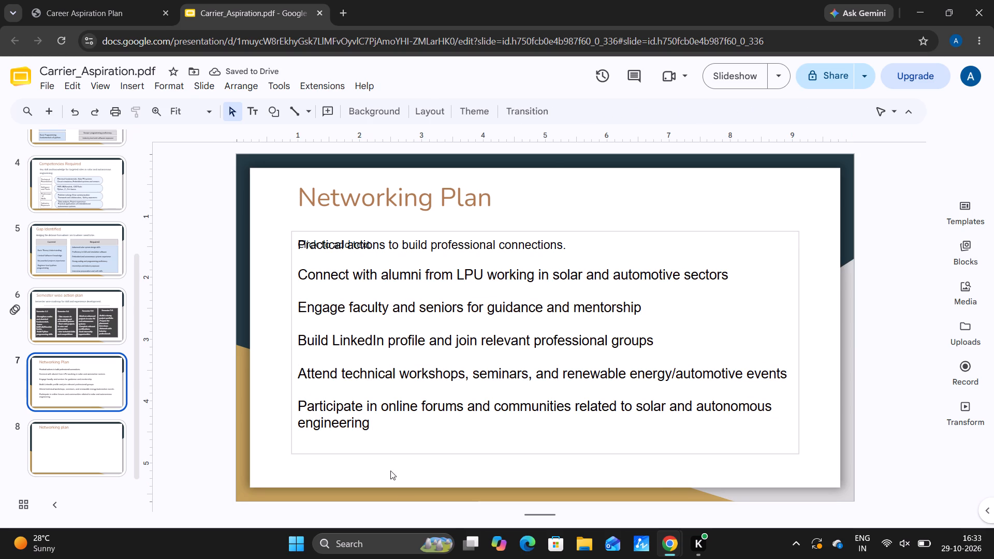
pyautogui.click(842, 477)
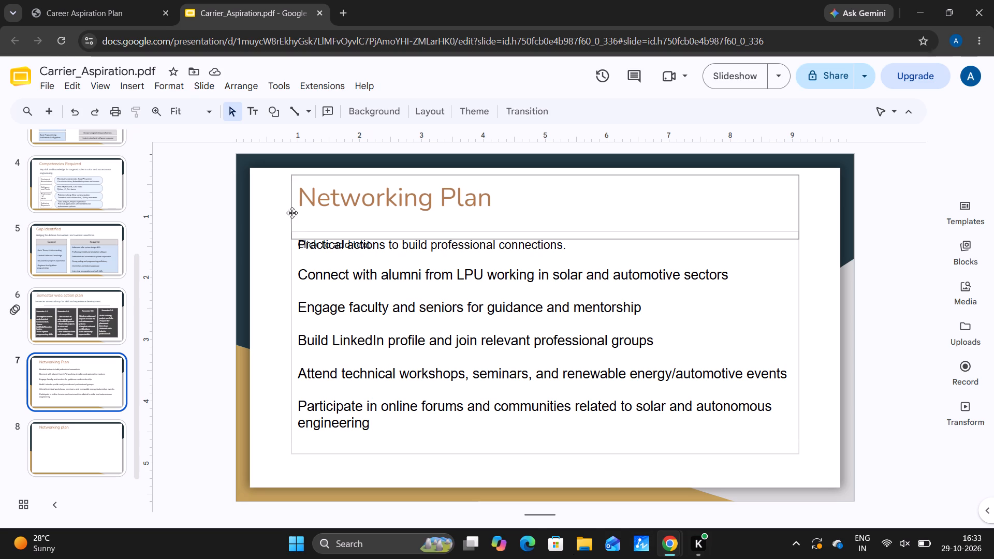
# Set the font size of the line "Practical actions to build professional connections." on the Networking Plan slide to 15.
pyautogui.click(79, 300)
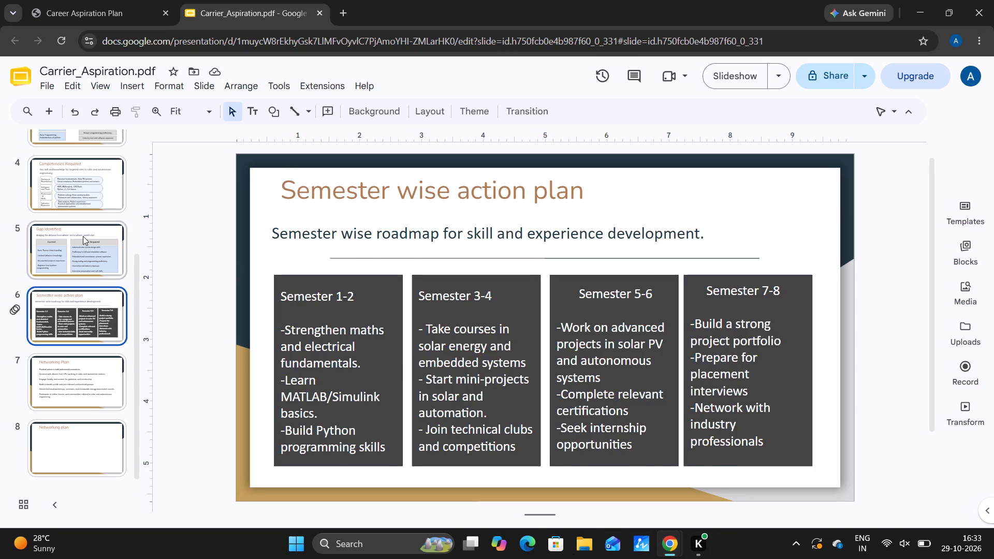
pyautogui.click(83, 236)
pyautogui.click(57, 376)
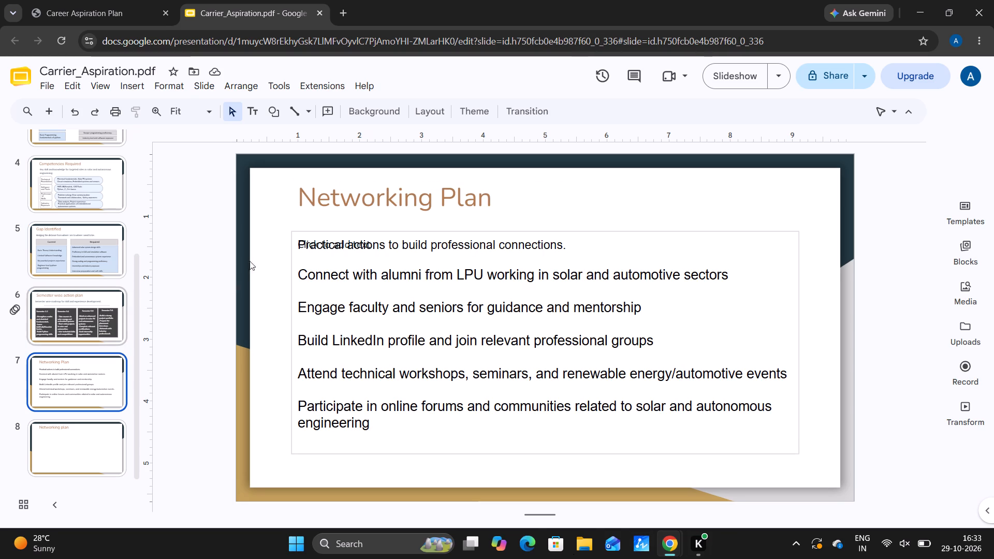
pyautogui.moveTo(298, 241); pyautogui.dragTo(533, 248)
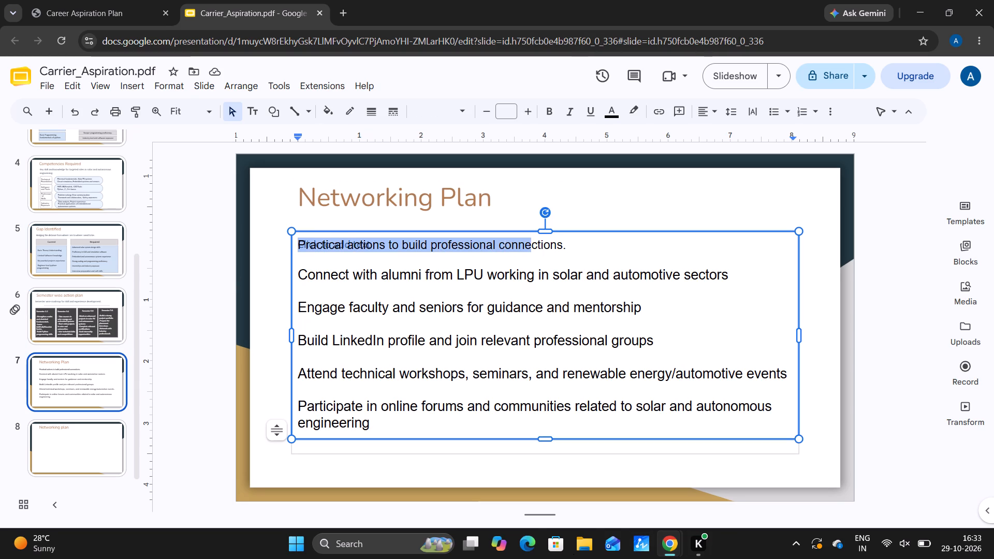
pyautogui.moveTo(533, 248); pyautogui.dragTo(574, 241)
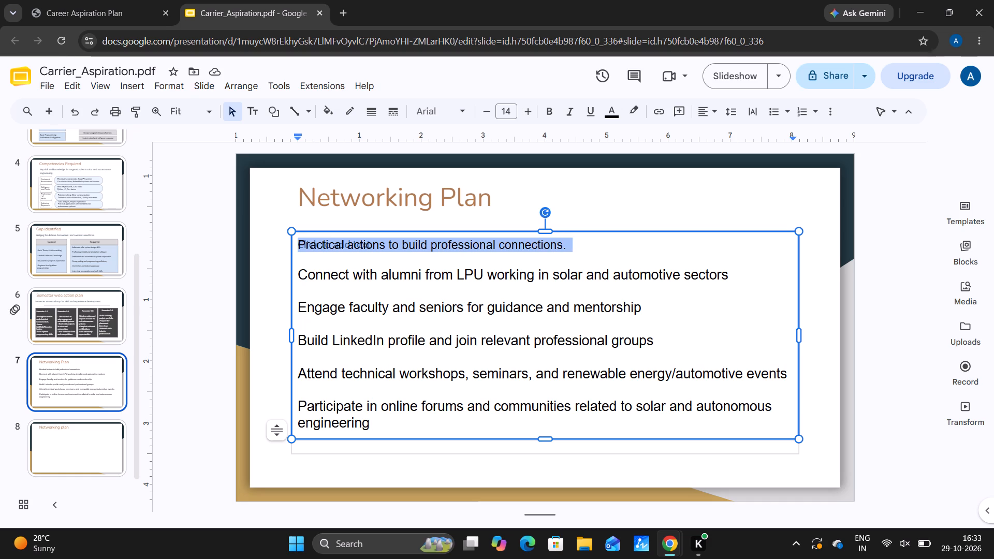
pyautogui.click(529, 105)
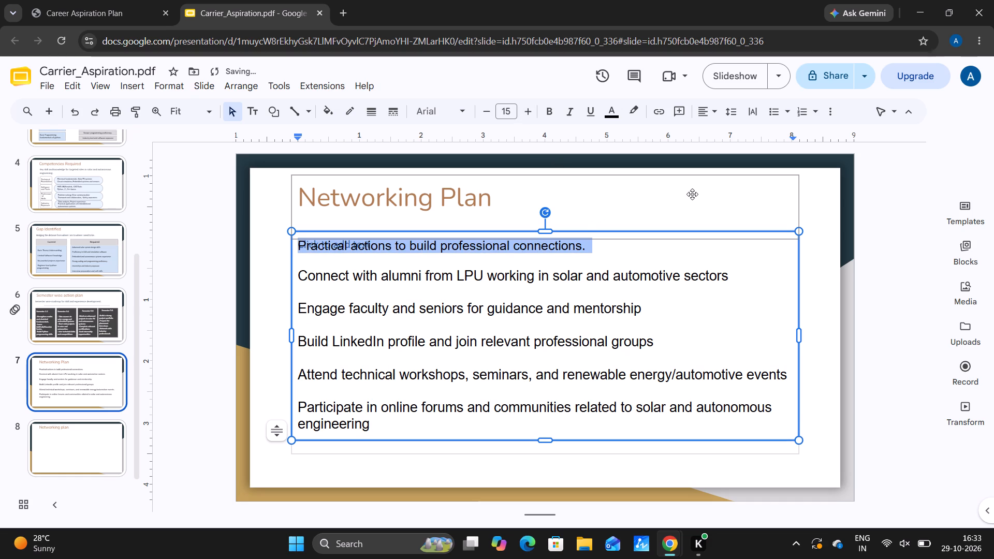
pyautogui.click(694, 194)
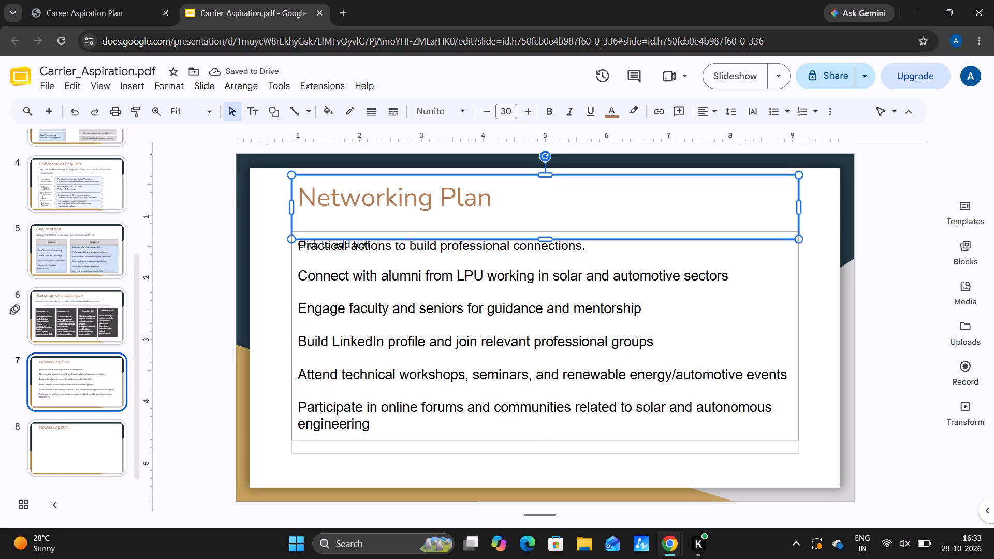
# Shift the networking text box to the right and narrow it from its left side to uncover the empty placeholder underneath.
pyautogui.moveTo(297, 244); pyautogui.dragTo(348, 248)
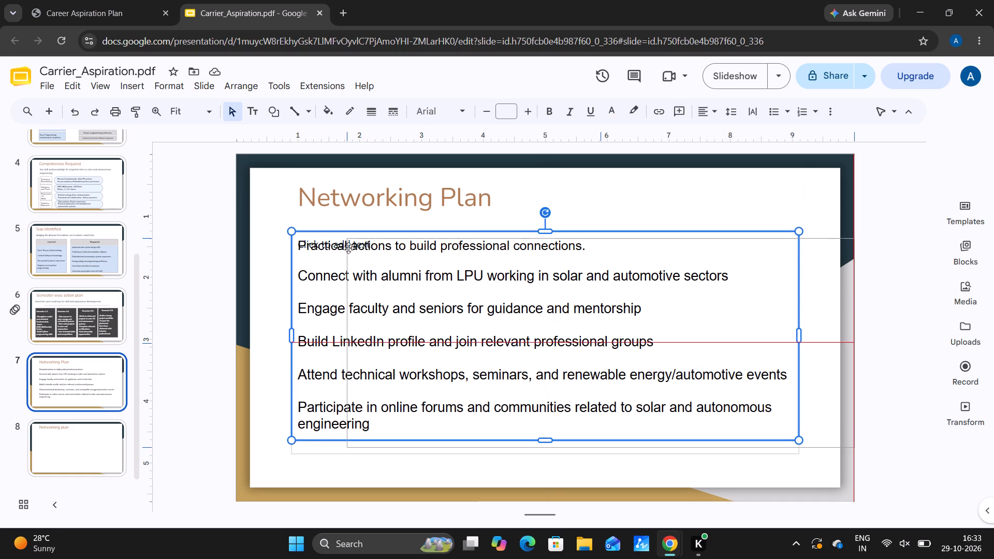
pyautogui.moveTo(348, 248); pyautogui.dragTo(333, 246)
pyautogui.moveTo(329, 245); pyautogui.dragTo(321, 244)
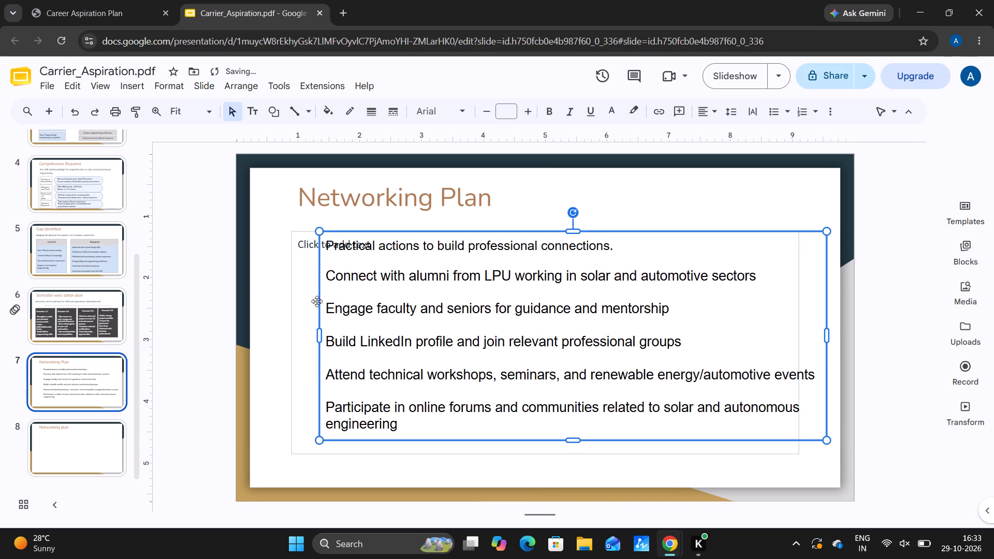
pyautogui.moveTo(321, 333); pyautogui.dragTo(399, 347)
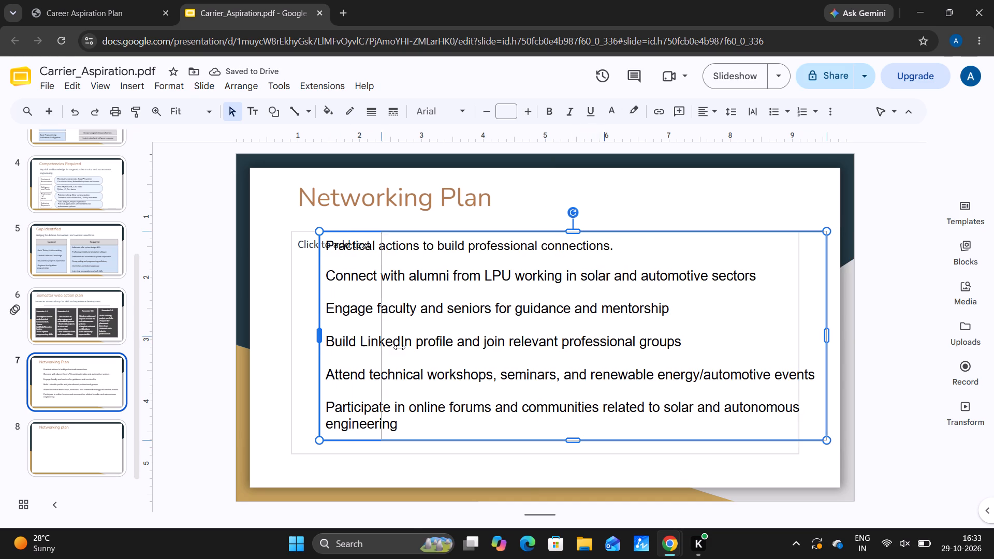
pyautogui.moveTo(399, 347); pyautogui.dragTo(449, 354)
# Enter a single space in the empty body placeholder to hide its "Click to add text" prompt.
pyautogui.click(379, 248)
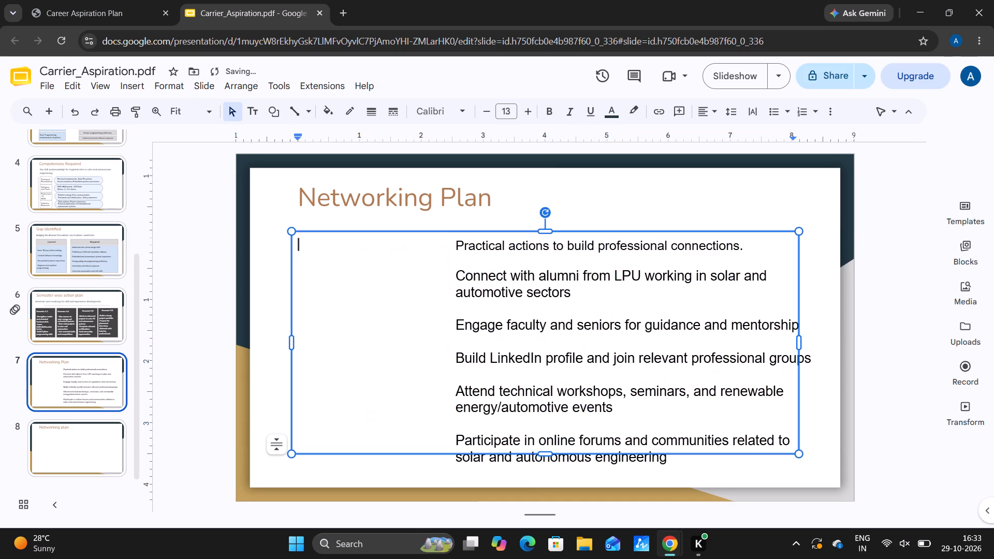
pyautogui.click(438, 306)
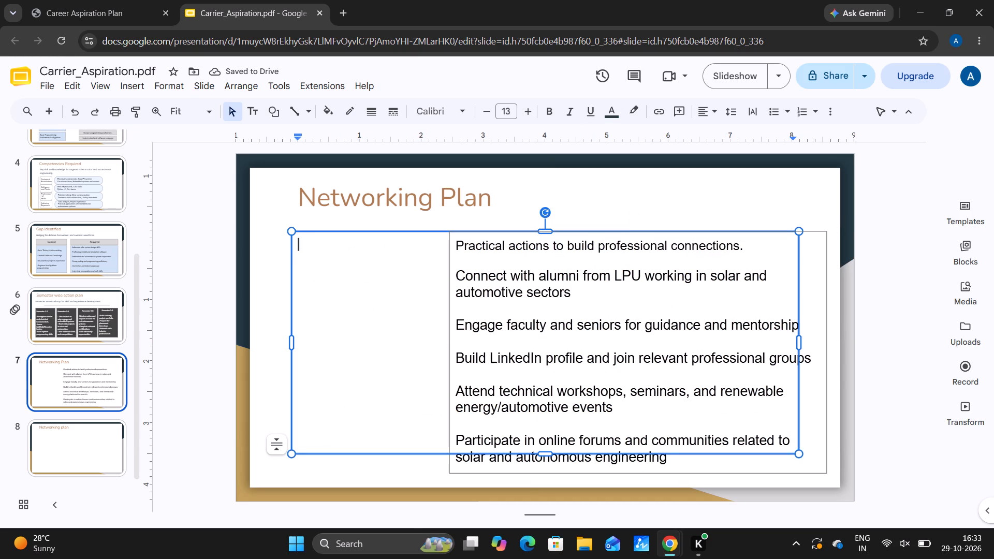
pyautogui.click(492, 310)
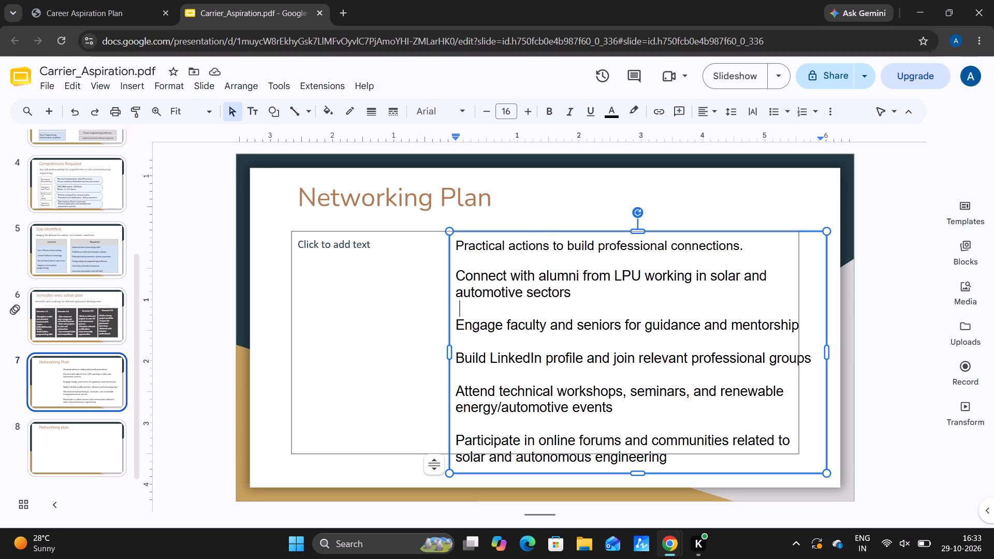
pyautogui.click(377, 244)
pyautogui.click(467, 271)
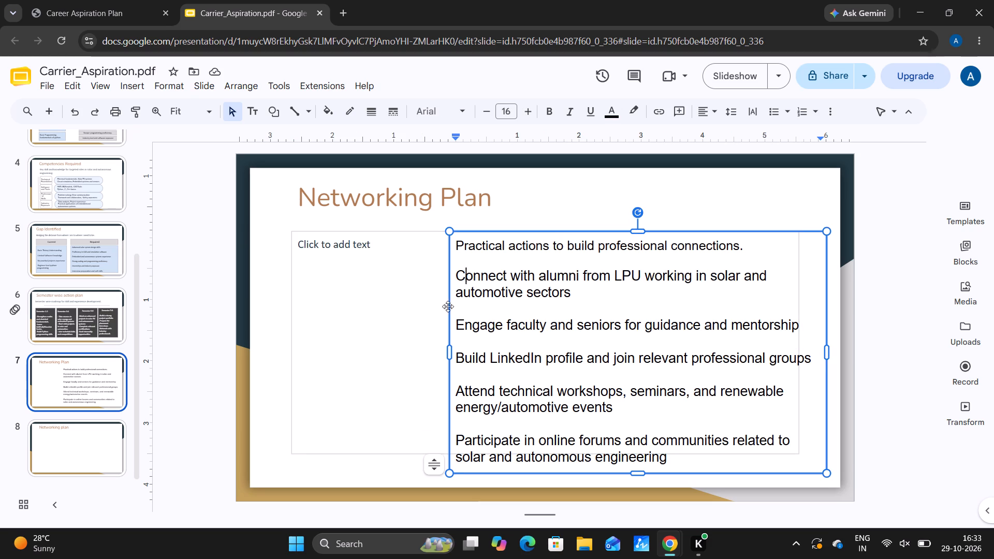
pyautogui.click(328, 254)
pyautogui.moveTo(450, 369); pyautogui.dragTo(444, 368)
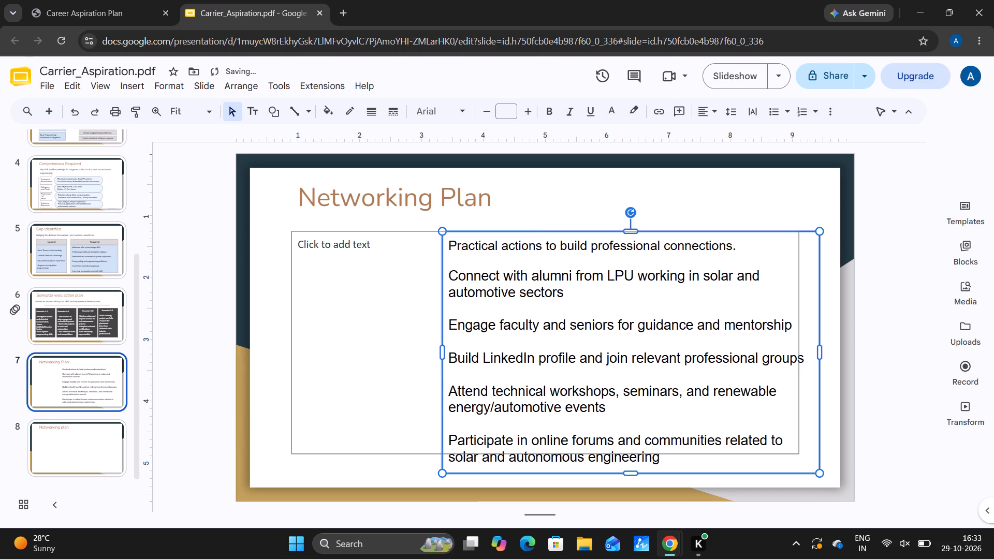
pyautogui.click(347, 253)
pyautogui.press('space')
pyautogui.click(450, 304)
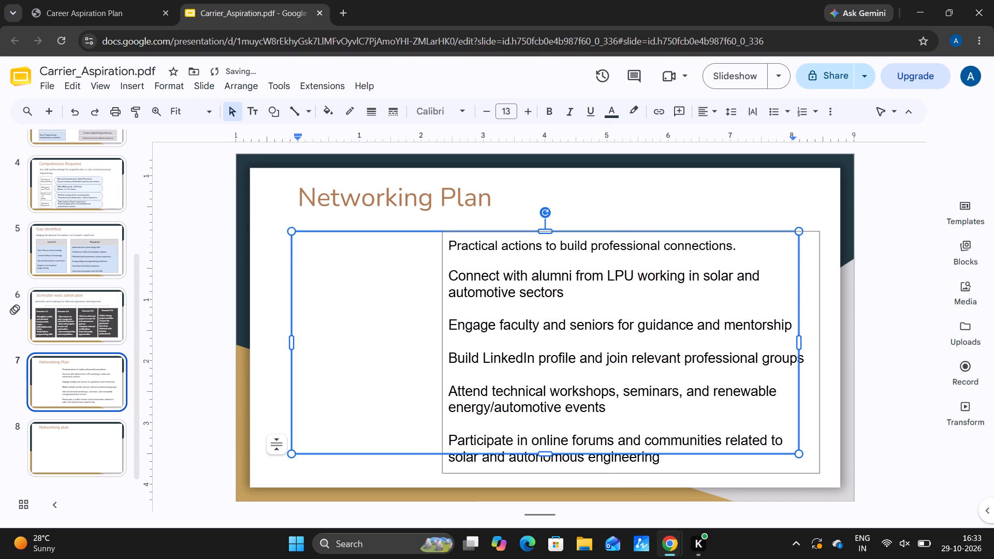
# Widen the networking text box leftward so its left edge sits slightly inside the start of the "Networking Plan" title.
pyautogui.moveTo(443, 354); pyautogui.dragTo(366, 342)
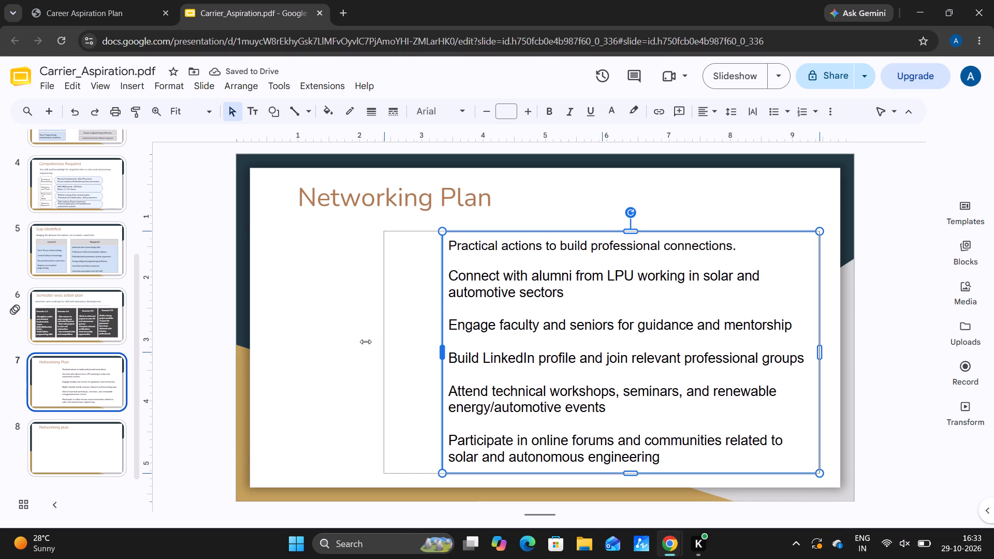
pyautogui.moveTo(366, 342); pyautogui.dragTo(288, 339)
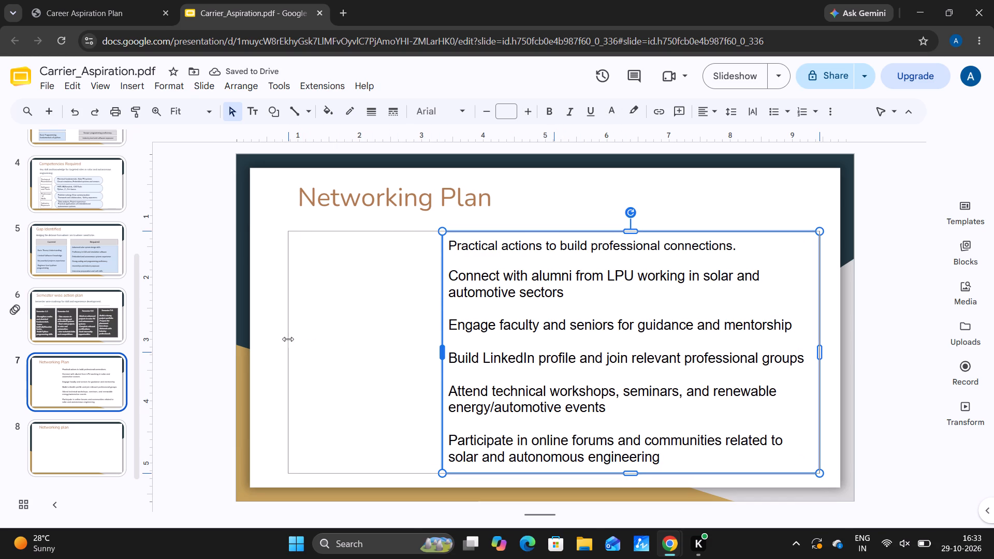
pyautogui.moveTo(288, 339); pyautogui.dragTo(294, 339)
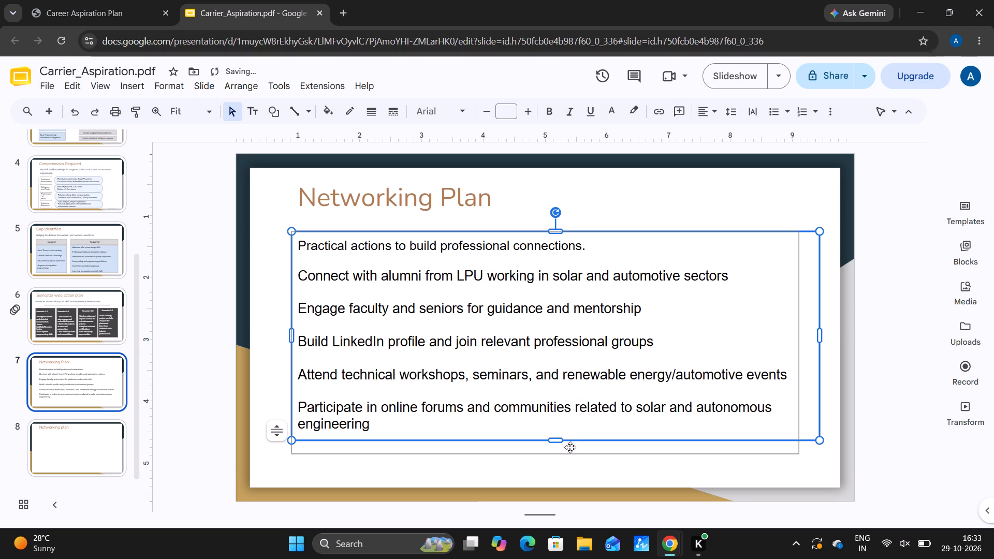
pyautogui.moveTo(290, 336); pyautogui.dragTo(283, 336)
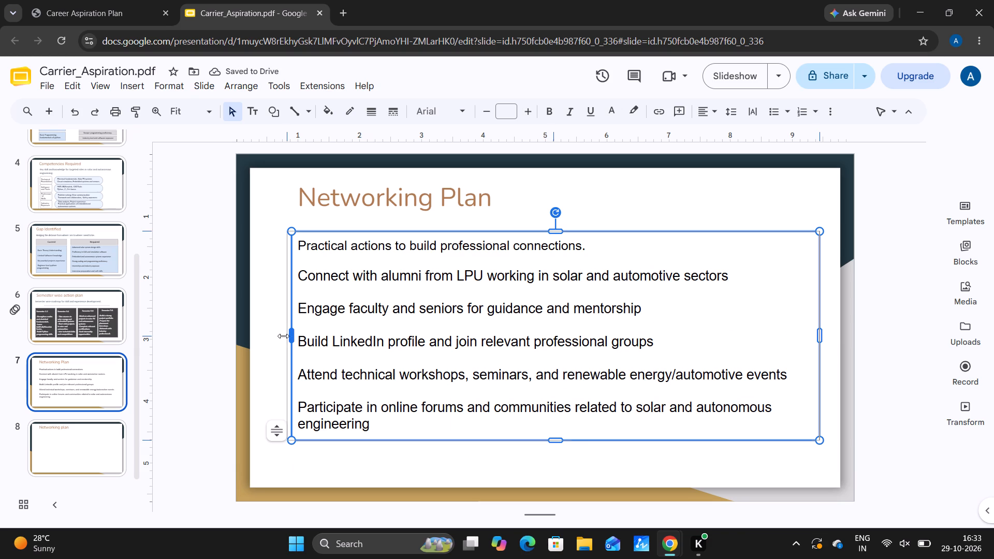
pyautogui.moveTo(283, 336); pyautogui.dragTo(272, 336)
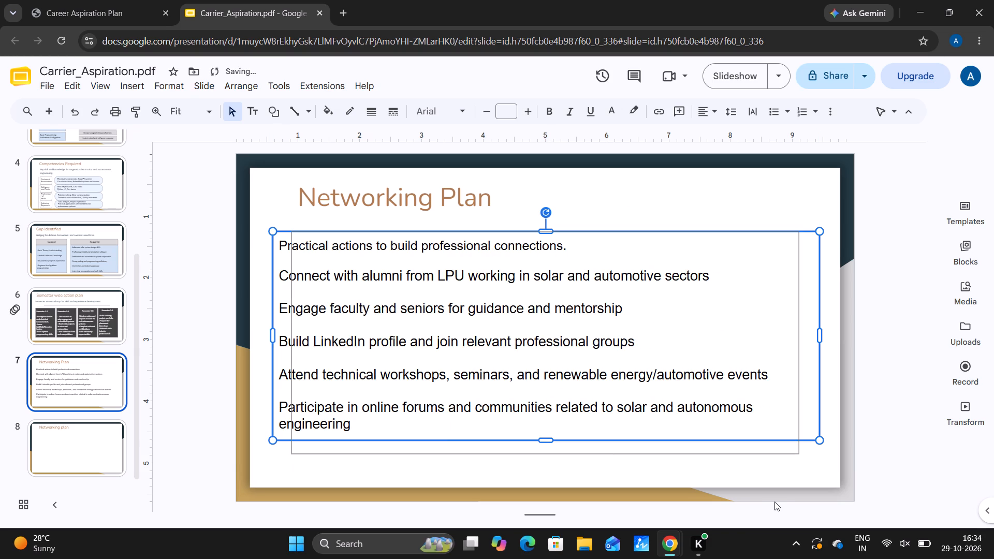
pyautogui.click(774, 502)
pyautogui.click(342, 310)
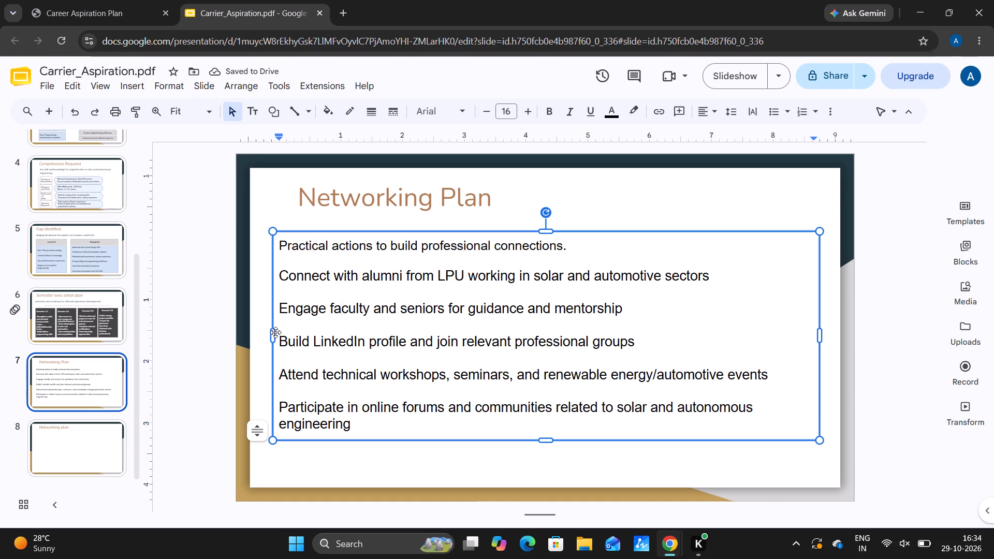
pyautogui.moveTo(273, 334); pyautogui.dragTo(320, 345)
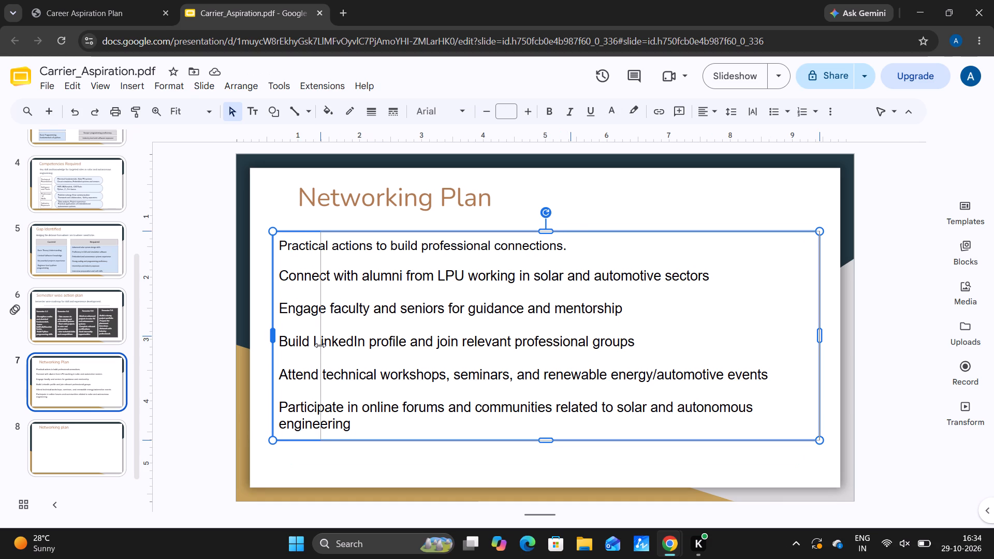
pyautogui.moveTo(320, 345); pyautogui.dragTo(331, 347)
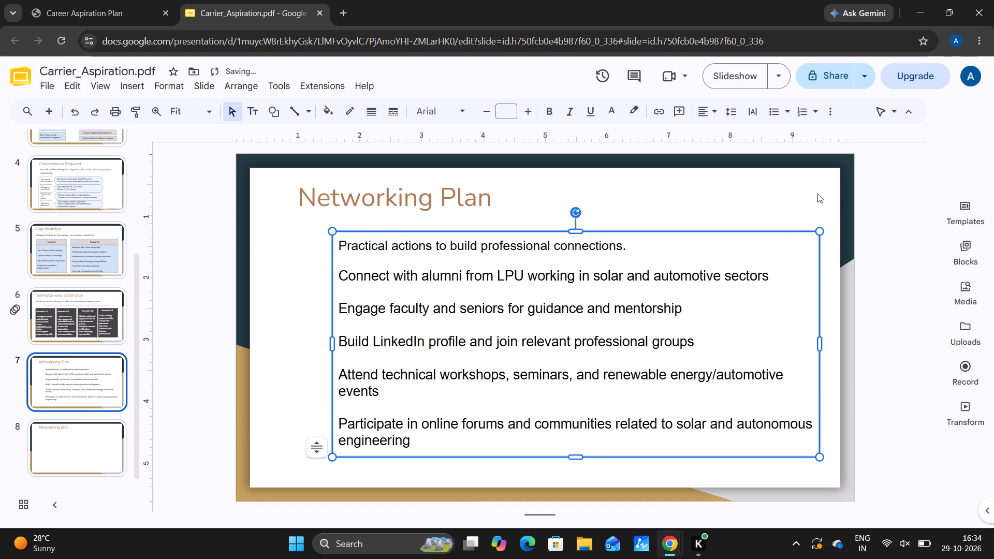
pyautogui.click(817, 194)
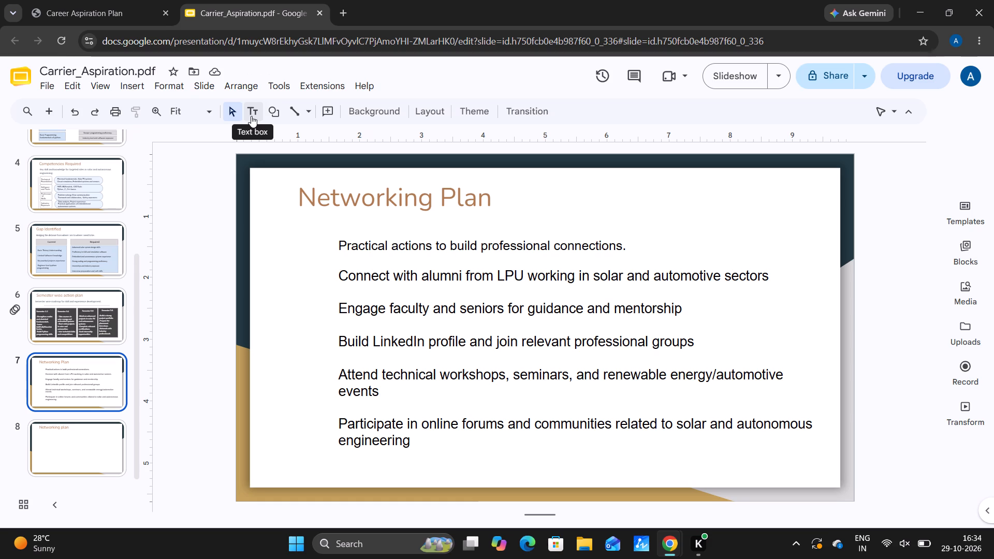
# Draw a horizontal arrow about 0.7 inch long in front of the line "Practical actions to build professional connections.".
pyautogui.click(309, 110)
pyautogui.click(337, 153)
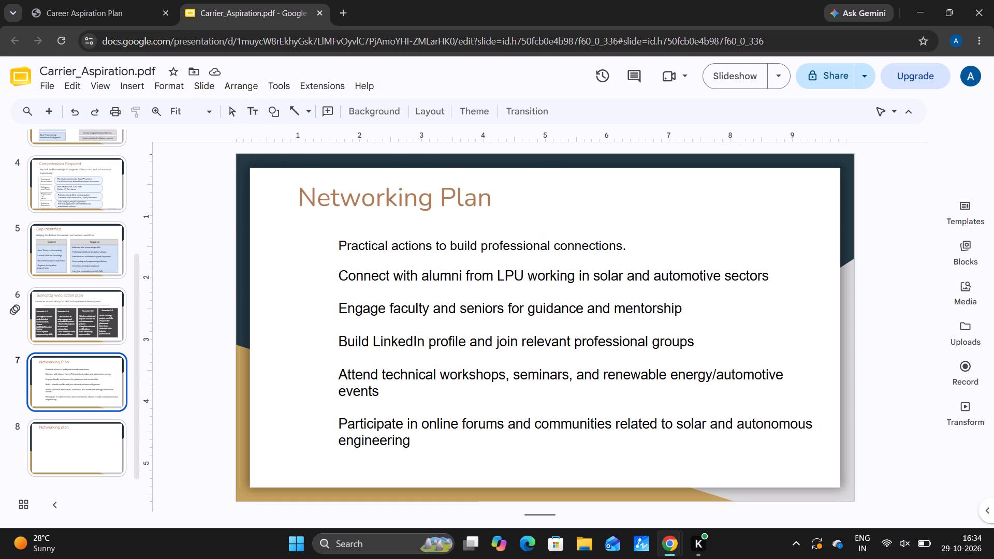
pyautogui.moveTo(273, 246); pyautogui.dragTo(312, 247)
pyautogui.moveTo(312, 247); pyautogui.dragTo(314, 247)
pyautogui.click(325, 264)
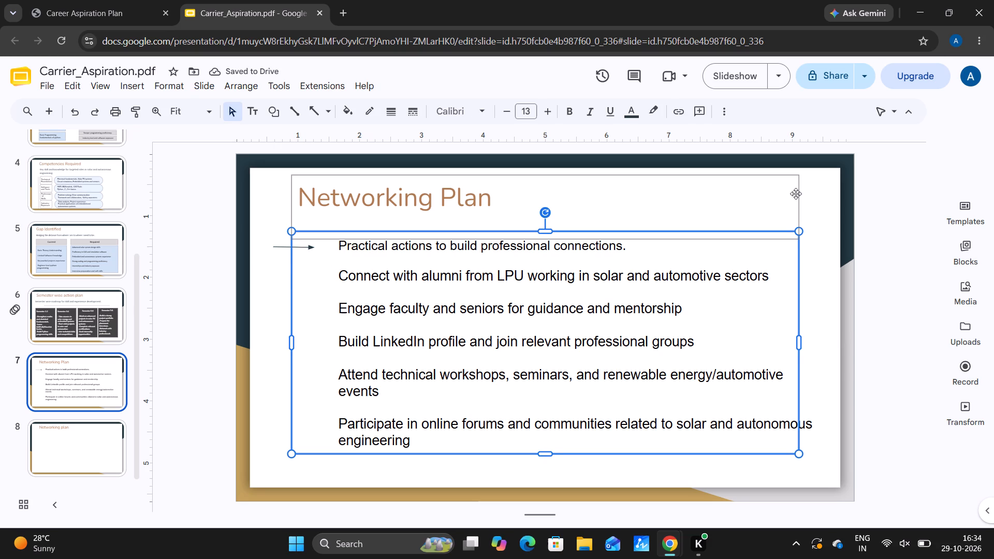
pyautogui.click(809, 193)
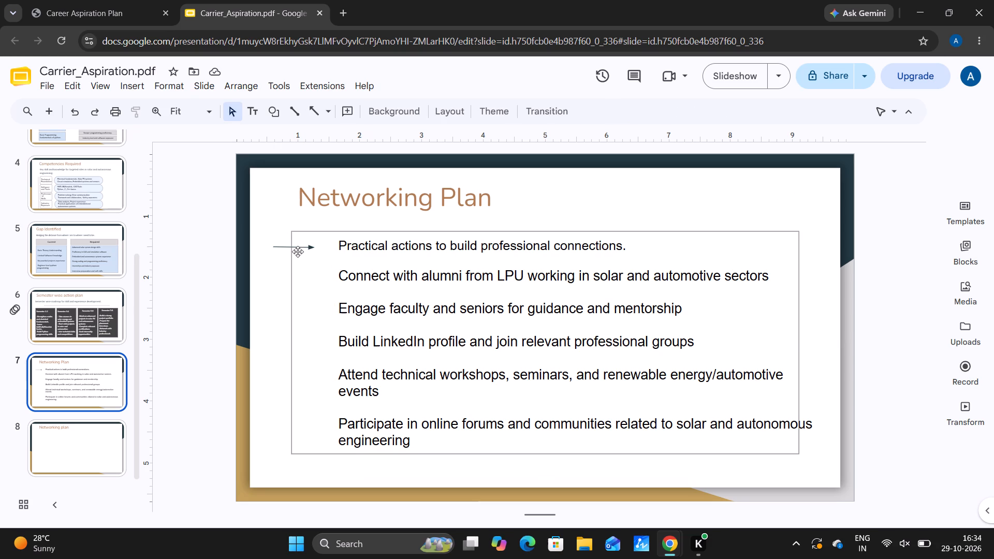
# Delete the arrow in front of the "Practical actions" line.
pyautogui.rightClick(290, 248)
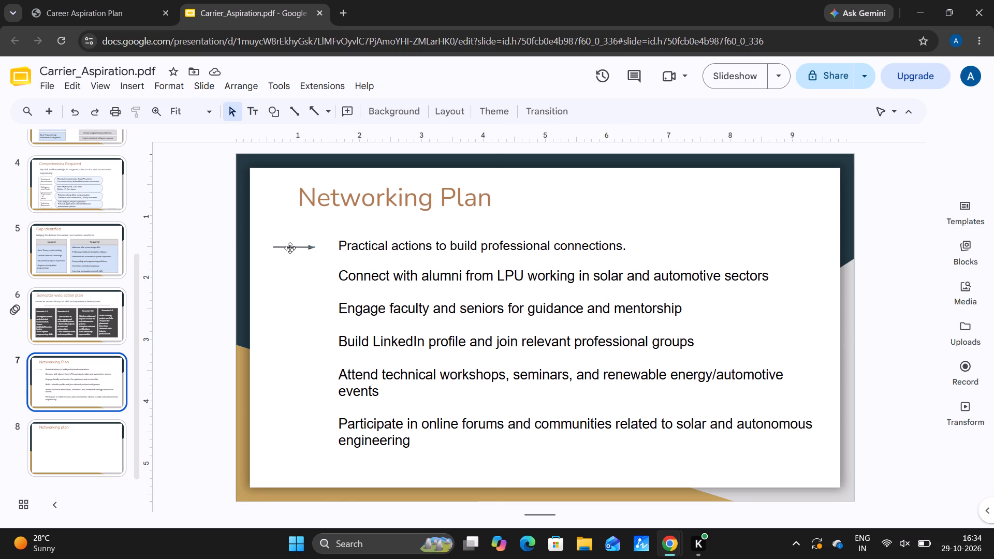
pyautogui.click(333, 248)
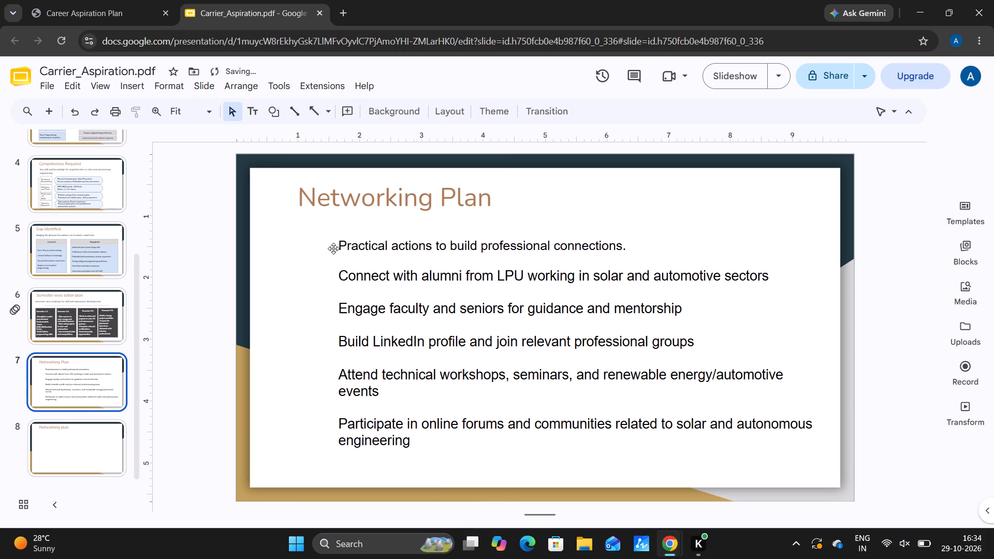
# Copy all the networking text, from "Practical actions" through "autonomous engineering", and remove it from its text box.
pyautogui.moveTo(340, 245); pyautogui.dragTo(388, 277)
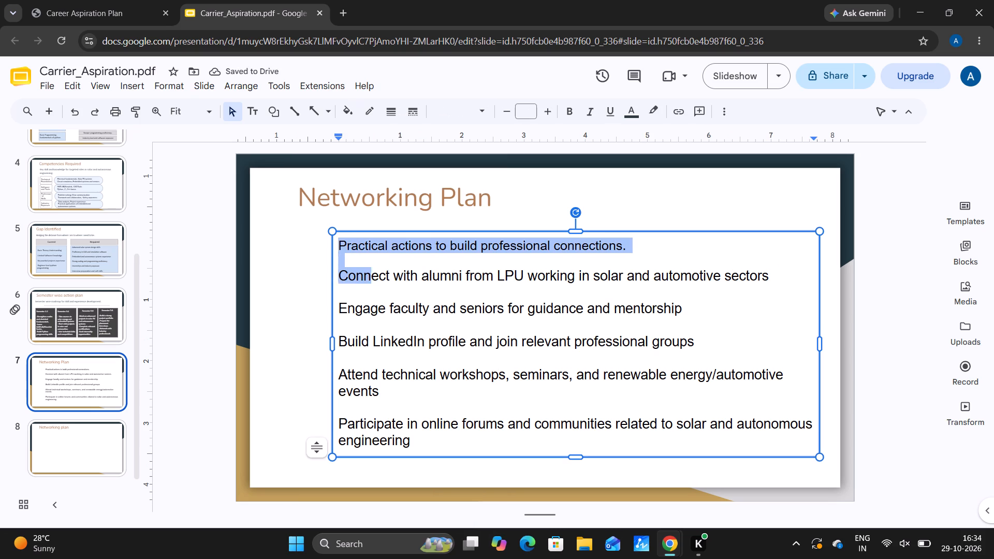
pyautogui.moveTo(388, 277); pyautogui.dragTo(451, 445)
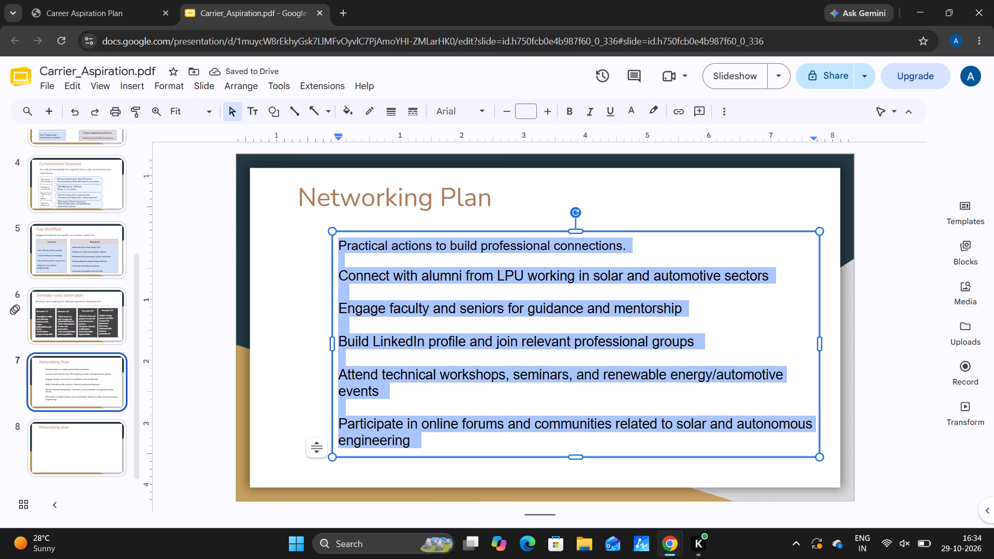
pyautogui.hotkey('ctrl', 'c')
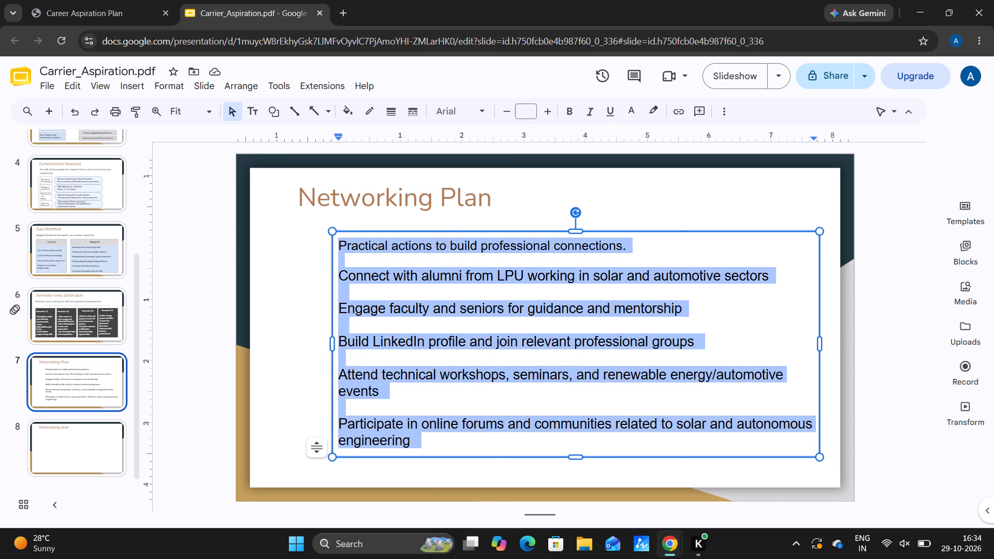
pyautogui.rightClick(464, 331)
pyautogui.click(517, 324)
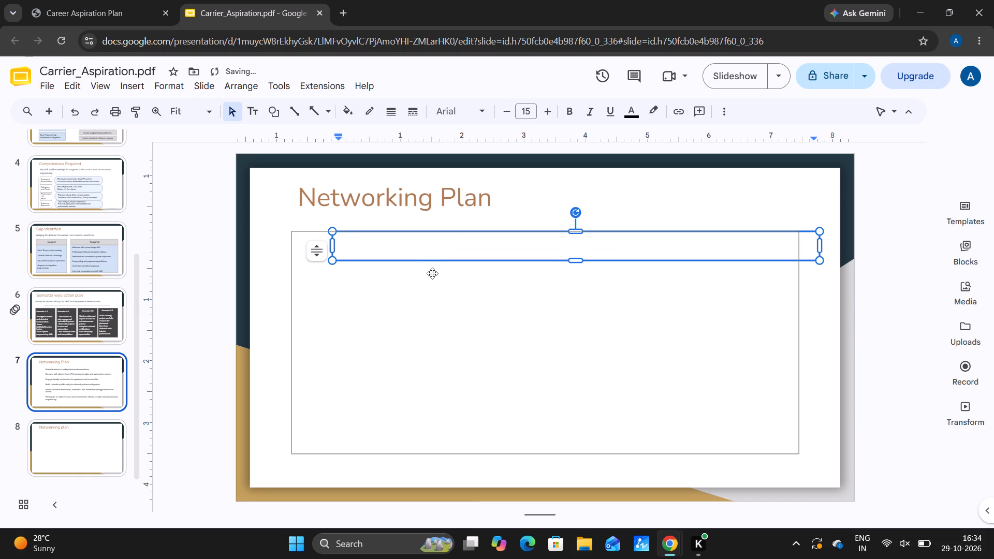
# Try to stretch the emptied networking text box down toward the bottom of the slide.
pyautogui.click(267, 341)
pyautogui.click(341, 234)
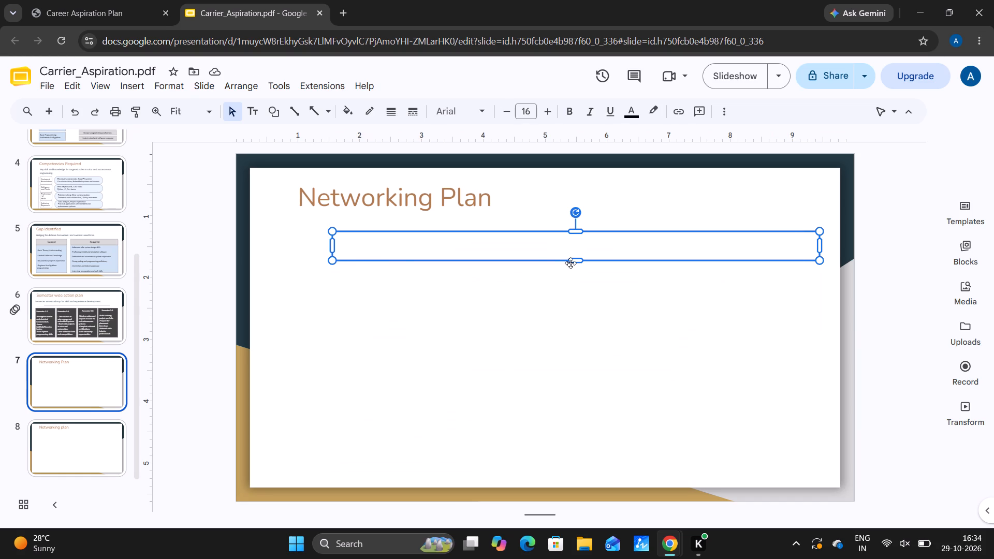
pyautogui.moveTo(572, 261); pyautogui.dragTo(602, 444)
# Paste the copied networking text into the body placeholder of the Networking Plan slide.
pyautogui.click(470, 299)
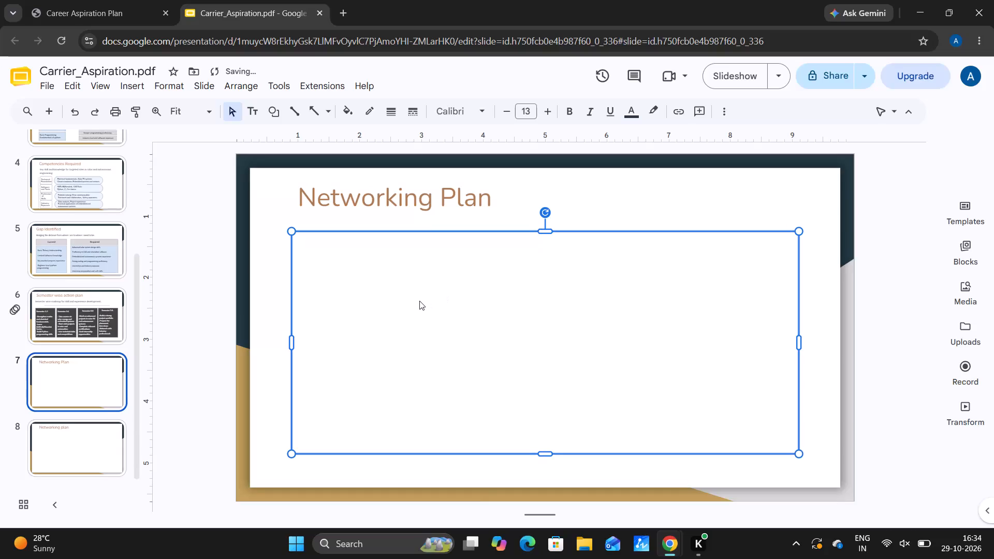
pyautogui.hotkey('ctrl', 'v')
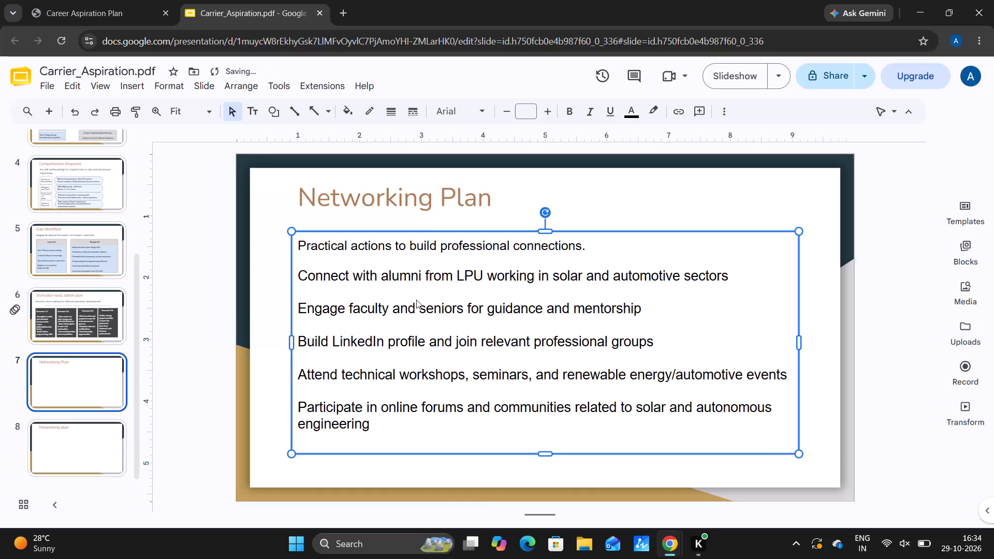
pyautogui.click(836, 201)
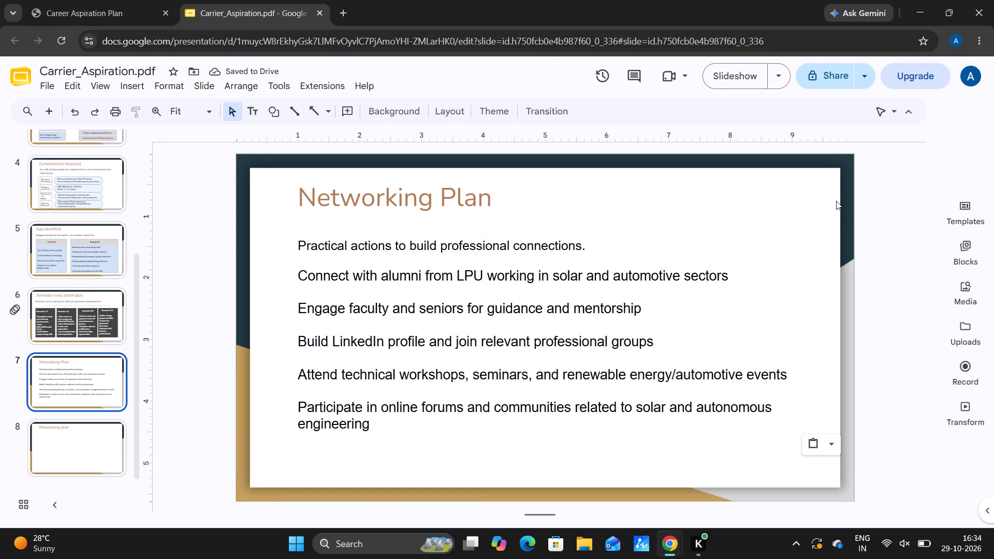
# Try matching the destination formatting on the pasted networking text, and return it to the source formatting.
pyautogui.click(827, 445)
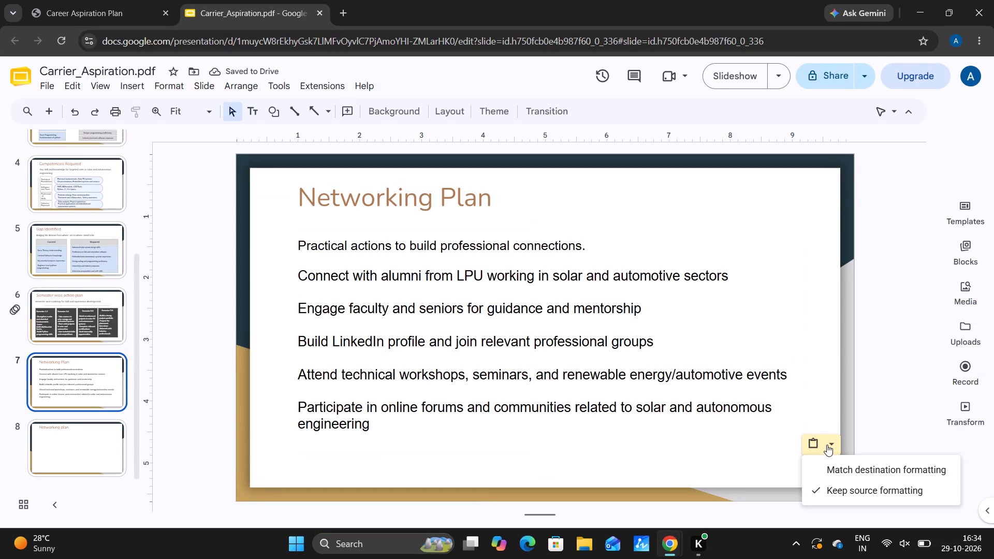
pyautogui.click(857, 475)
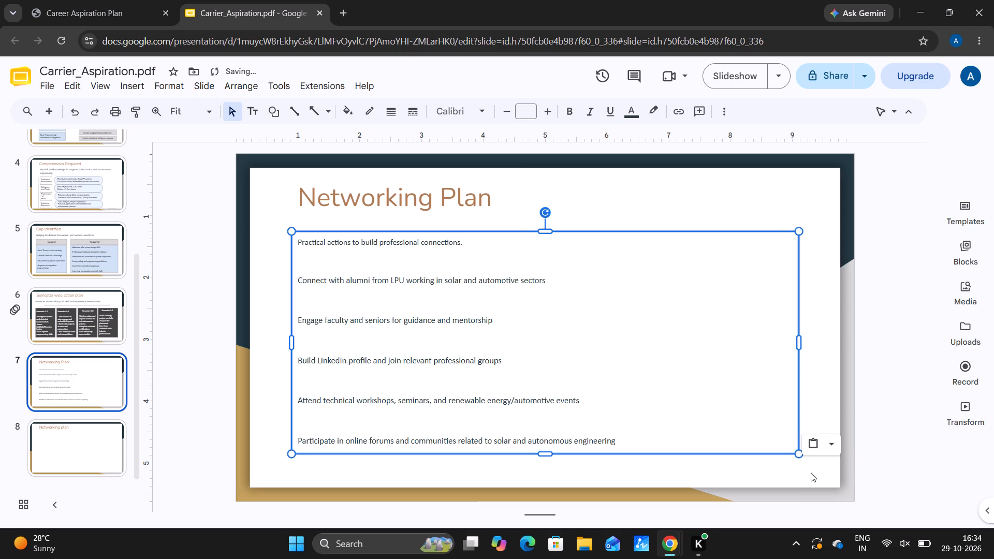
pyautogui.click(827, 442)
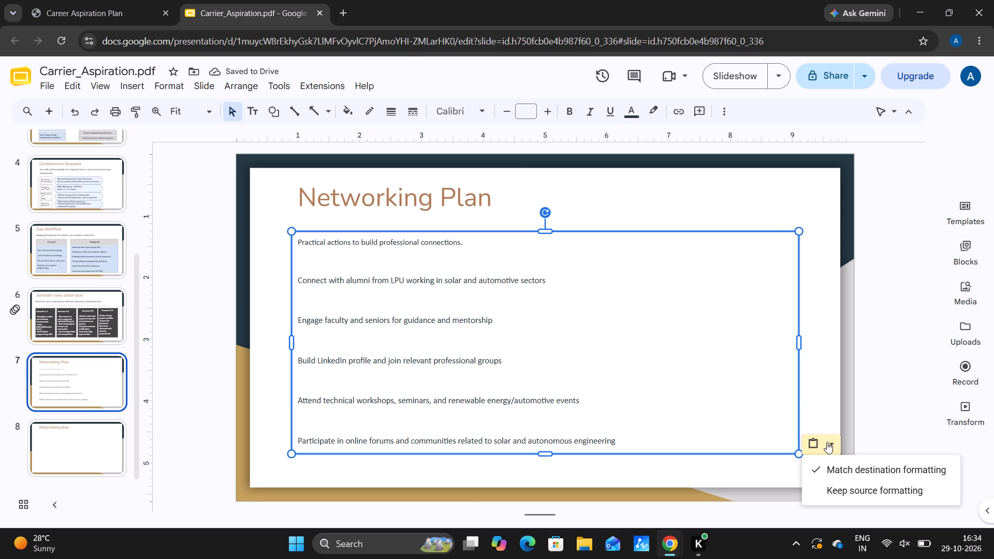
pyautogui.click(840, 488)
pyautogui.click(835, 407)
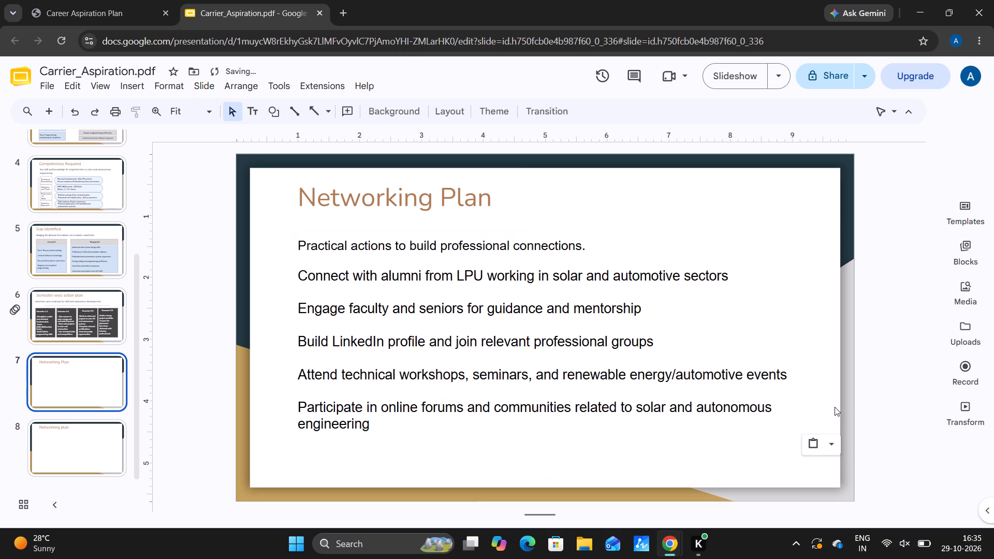
# Look at the Gap Identified slide for comparison and return to the Networking Plan slide.
pyautogui.click(72, 251)
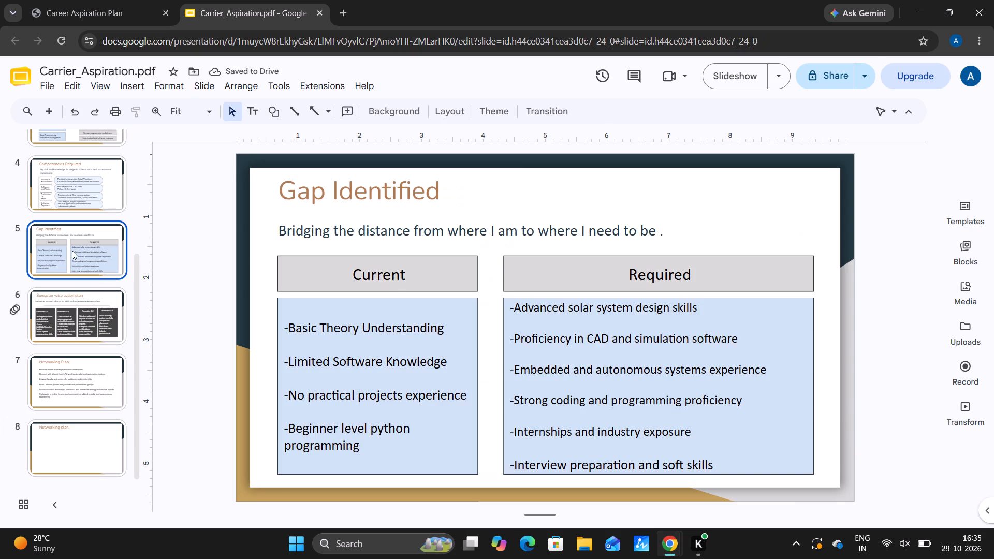
pyautogui.click(84, 371)
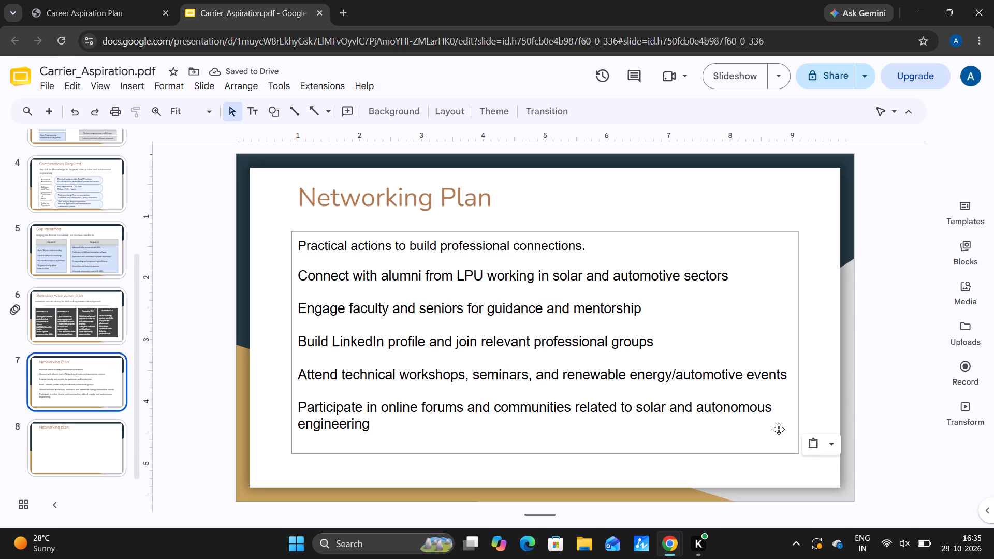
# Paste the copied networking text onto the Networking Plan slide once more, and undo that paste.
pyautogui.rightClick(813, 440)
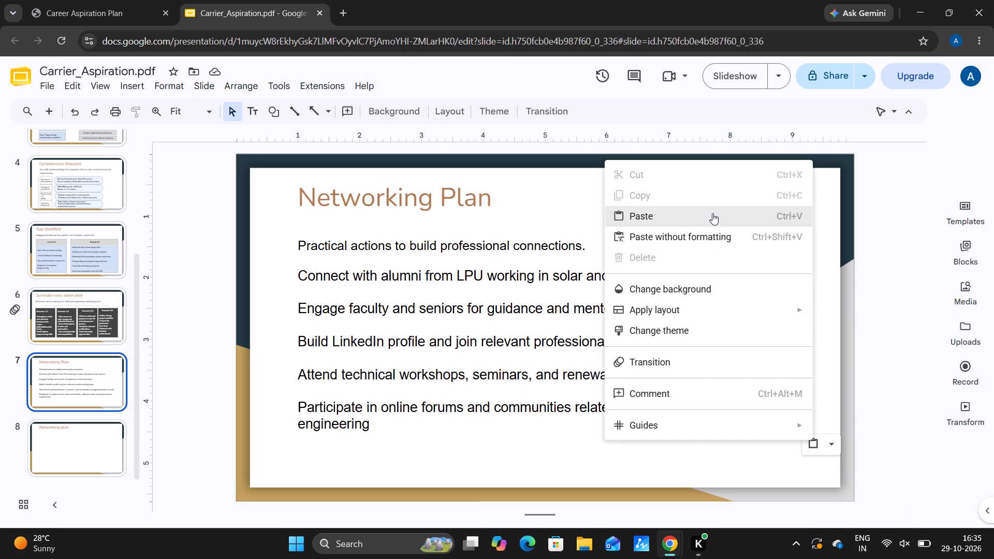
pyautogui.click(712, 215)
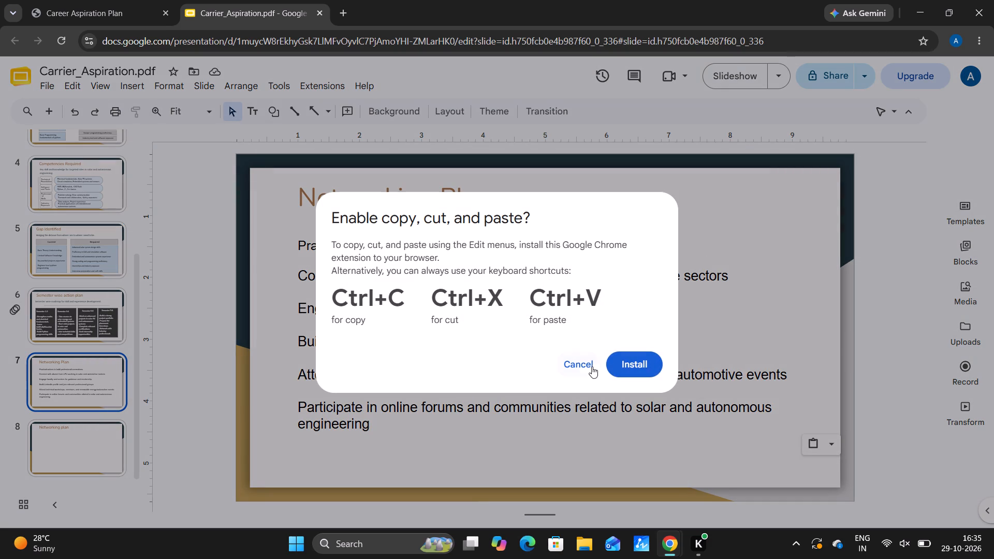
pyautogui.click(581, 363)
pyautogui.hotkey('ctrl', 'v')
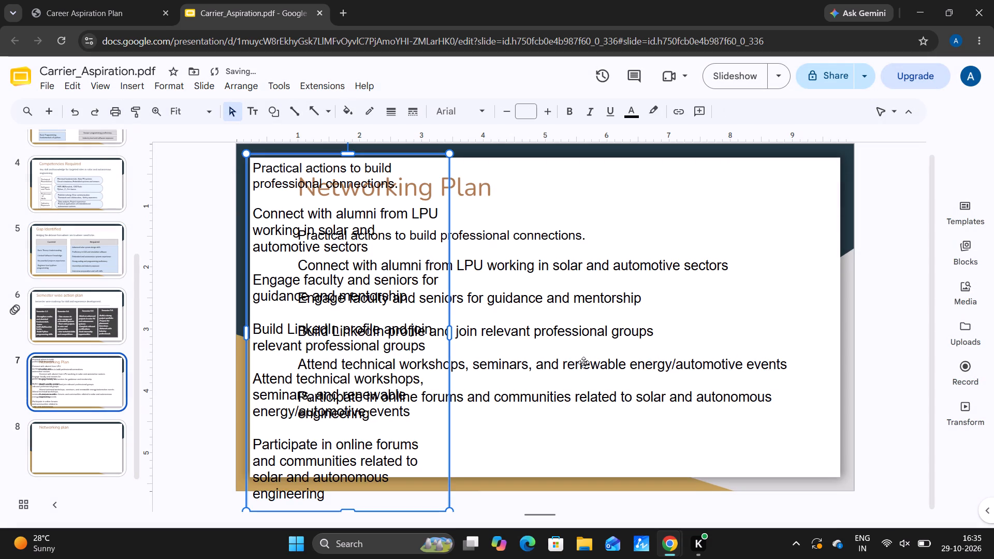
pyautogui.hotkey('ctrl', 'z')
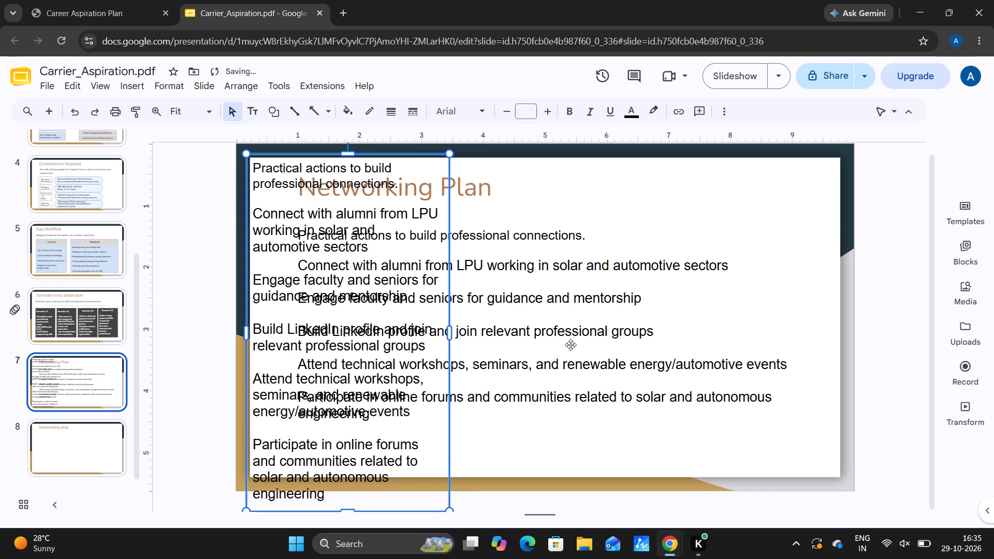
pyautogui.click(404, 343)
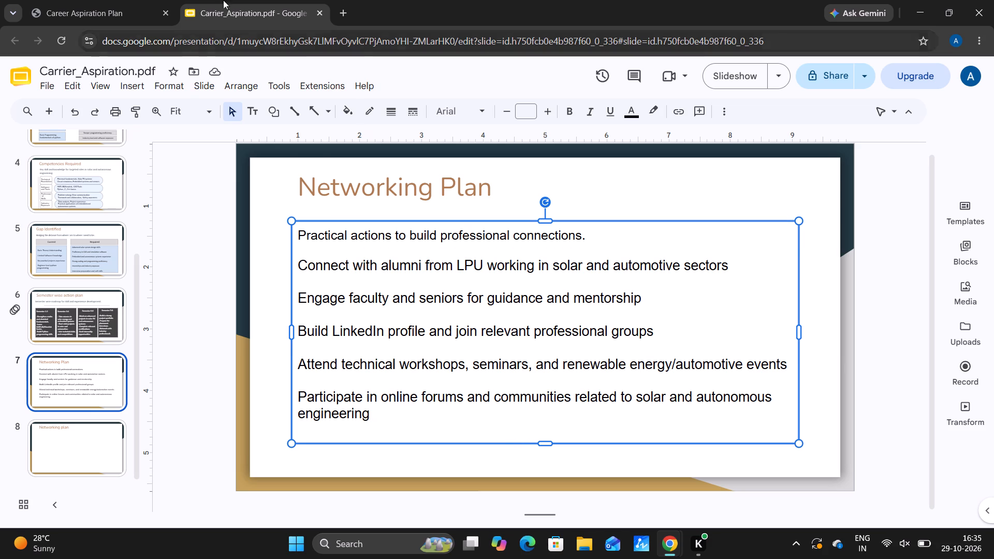
# Check the Networking Plan page in the Career Aspiration Plan PDF and return to the Carrier_Aspiration slides.
pyautogui.click(82, 25)
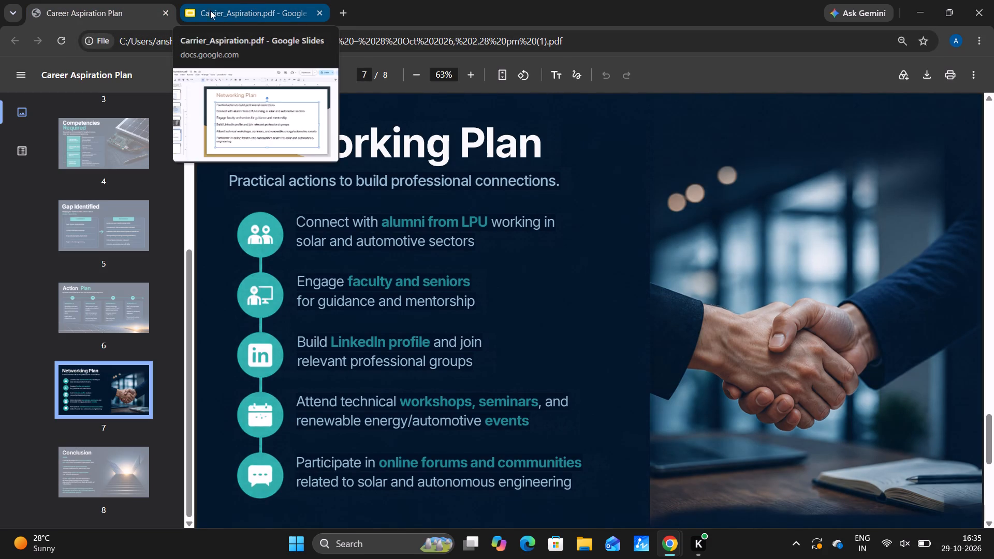
pyautogui.click(236, 11)
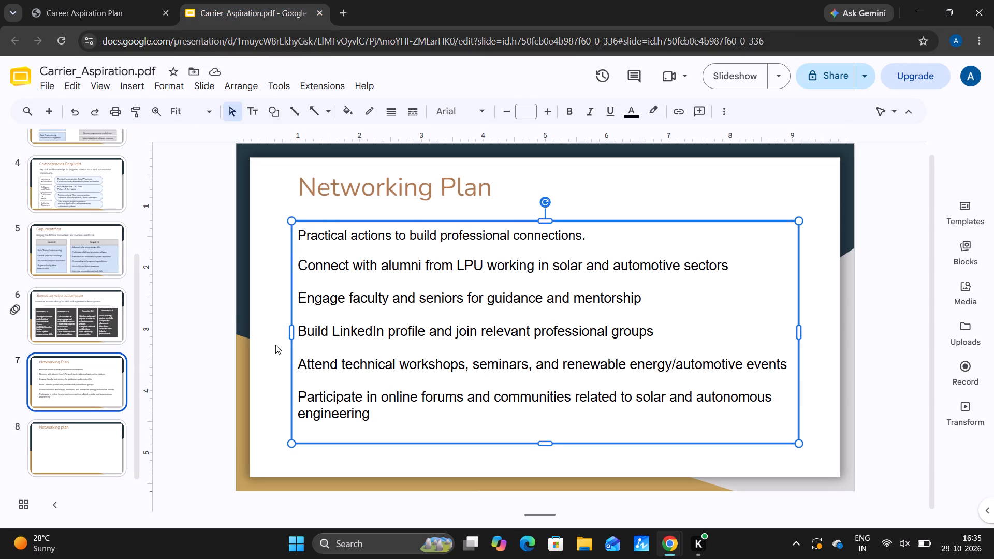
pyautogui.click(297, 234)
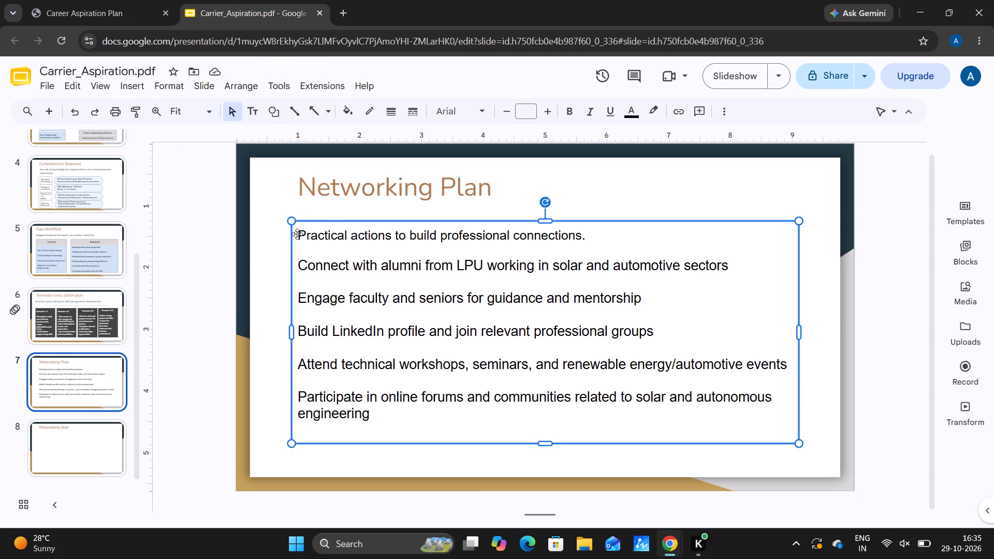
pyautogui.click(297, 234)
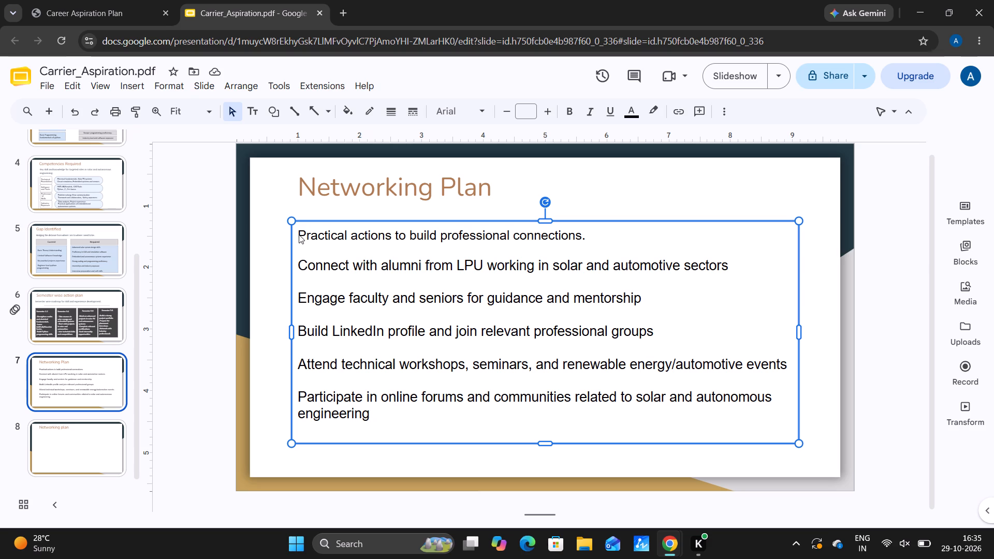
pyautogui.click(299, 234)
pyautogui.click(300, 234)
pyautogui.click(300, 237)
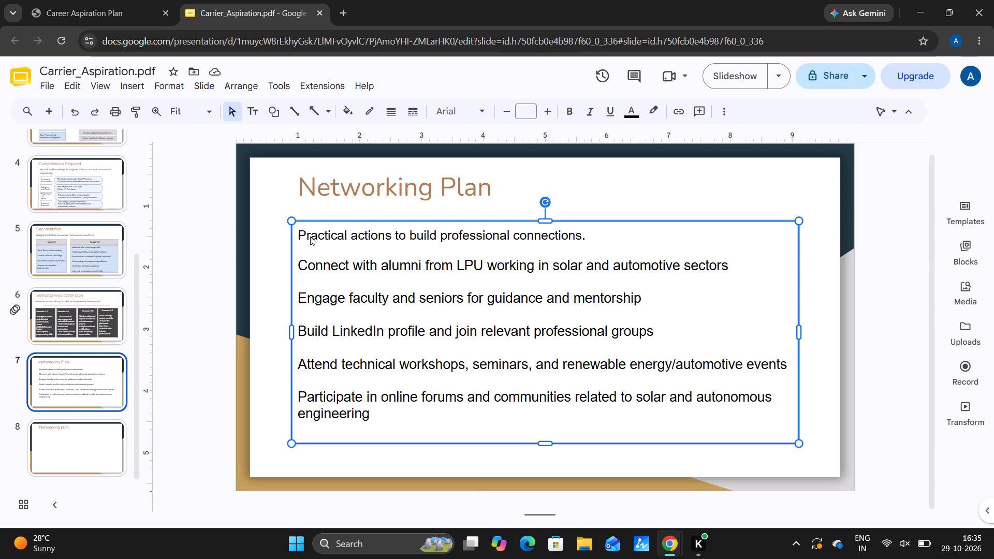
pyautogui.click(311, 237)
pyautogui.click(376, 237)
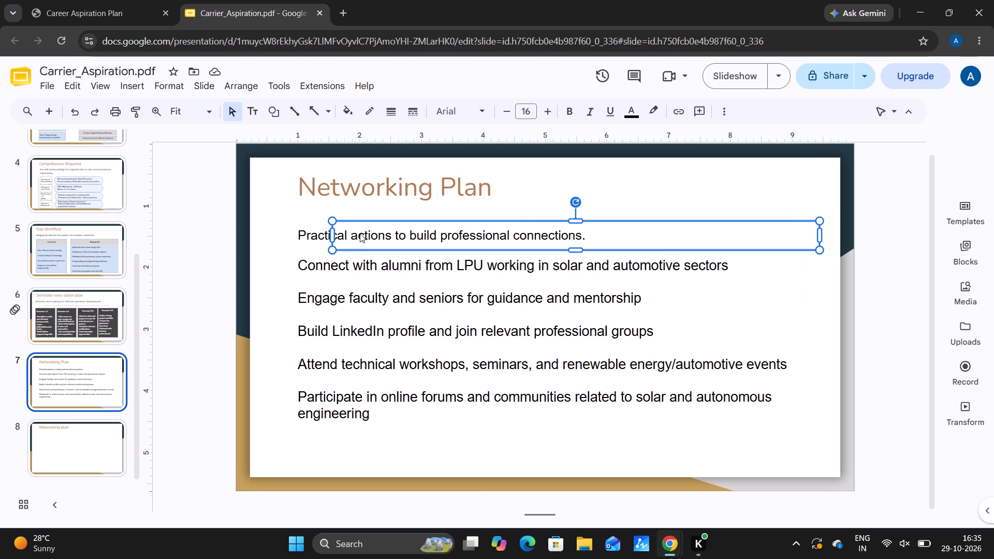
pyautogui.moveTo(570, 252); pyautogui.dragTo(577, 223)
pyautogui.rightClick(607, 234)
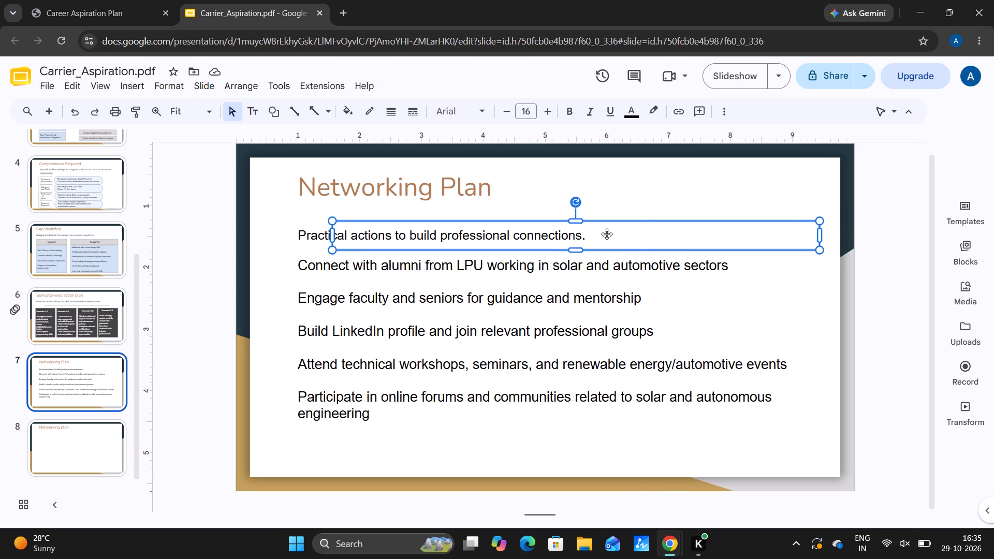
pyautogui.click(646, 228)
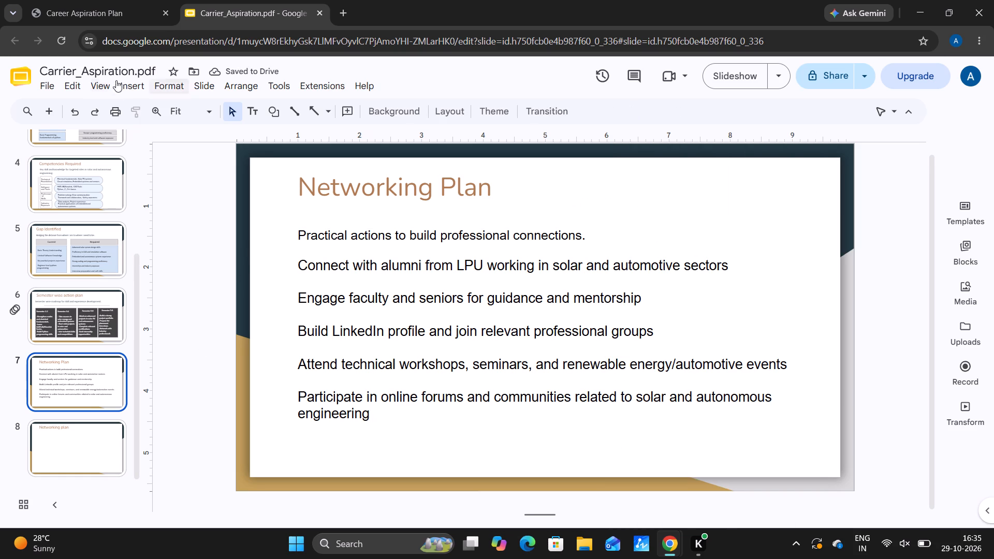
# Draw a small right arrow shape in the empty area beside the Networking Plan title.
pyautogui.click(267, 116)
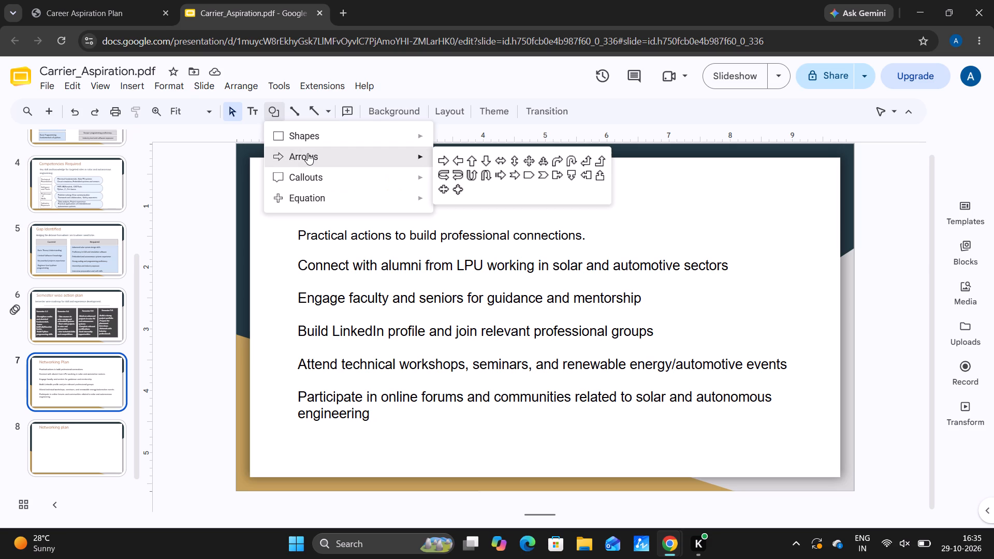
pyautogui.click(447, 156)
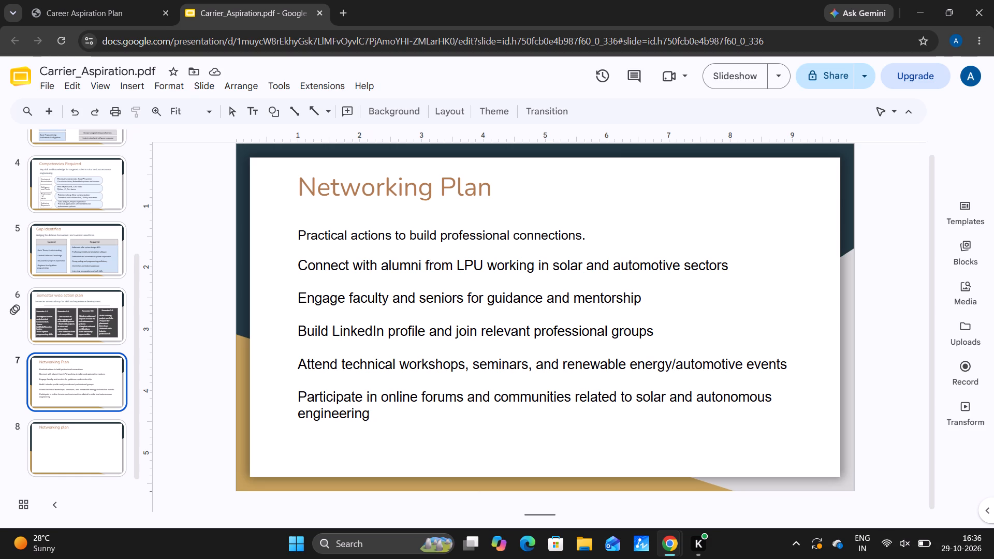
pyautogui.moveTo(618, 200); pyautogui.dragTo(628, 201)
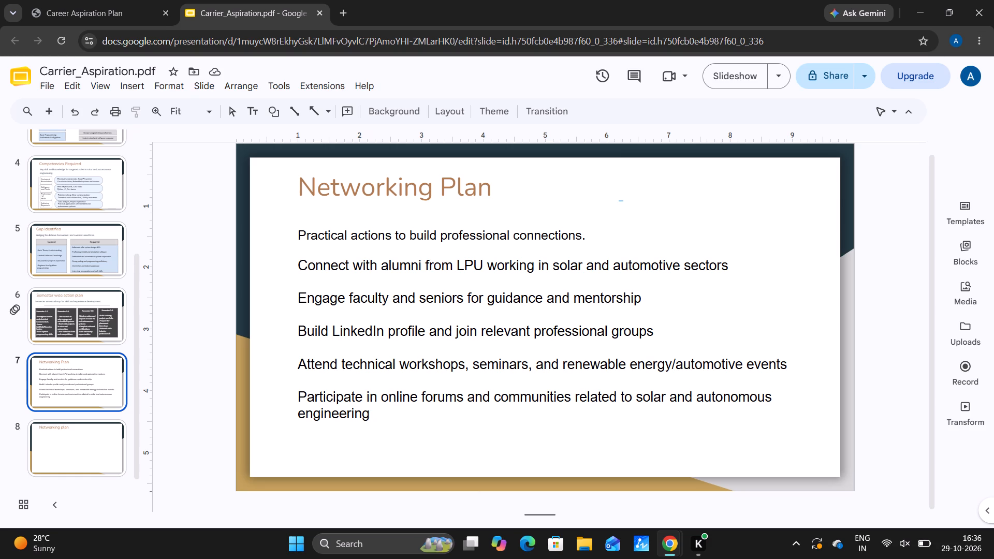
pyautogui.moveTo(628, 201); pyautogui.dragTo(655, 213)
pyautogui.moveTo(655, 213); pyautogui.dragTo(661, 213)
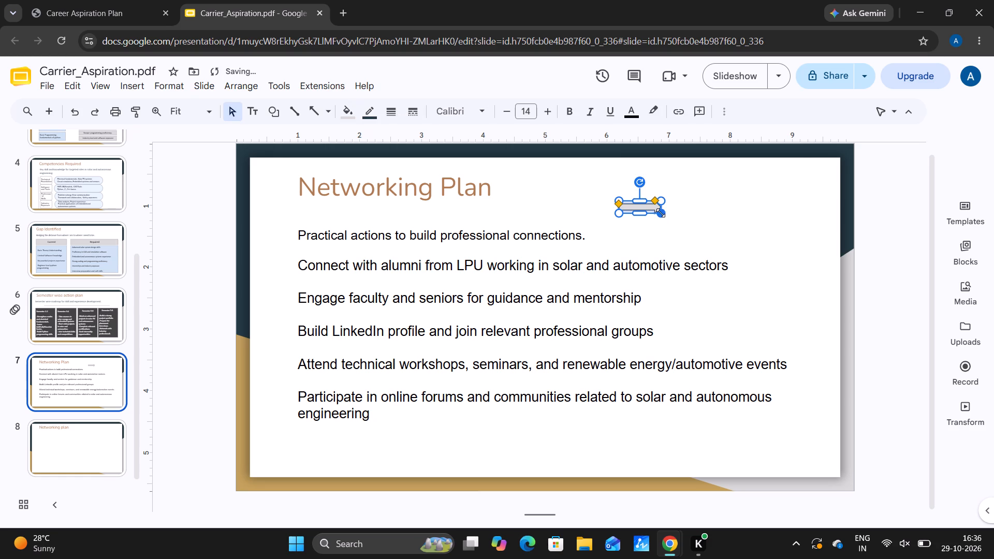
pyautogui.click(724, 204)
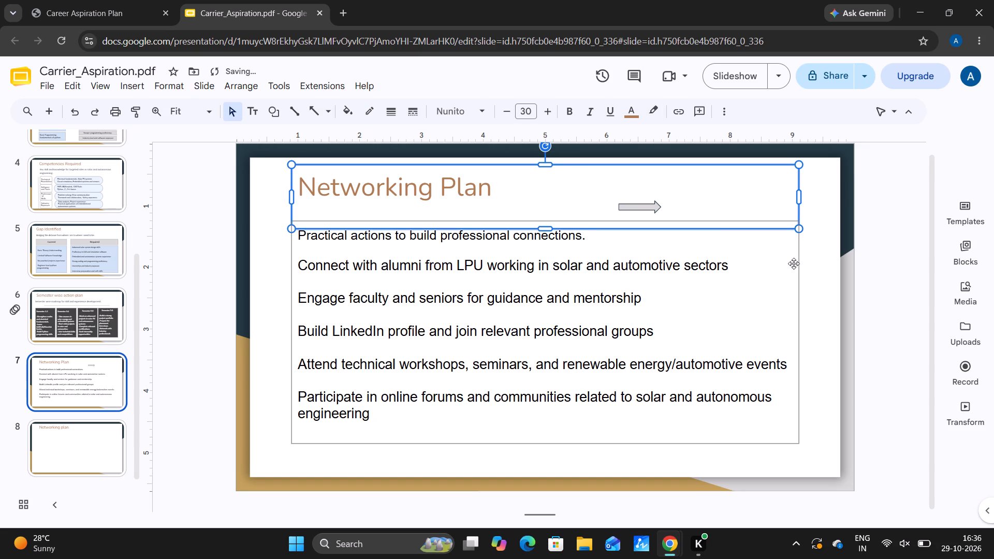
pyautogui.click(818, 258)
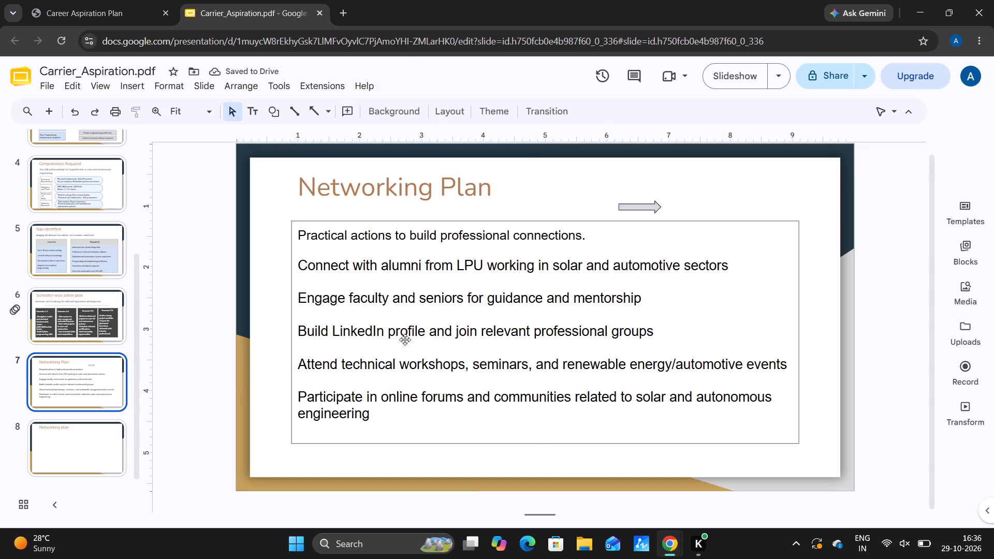
# Narrow the body text box by moving its left edge inward, leaving room for an arrow before the lines.
pyautogui.click(405, 340)
pyautogui.moveTo(293, 330); pyautogui.dragTo(300, 331)
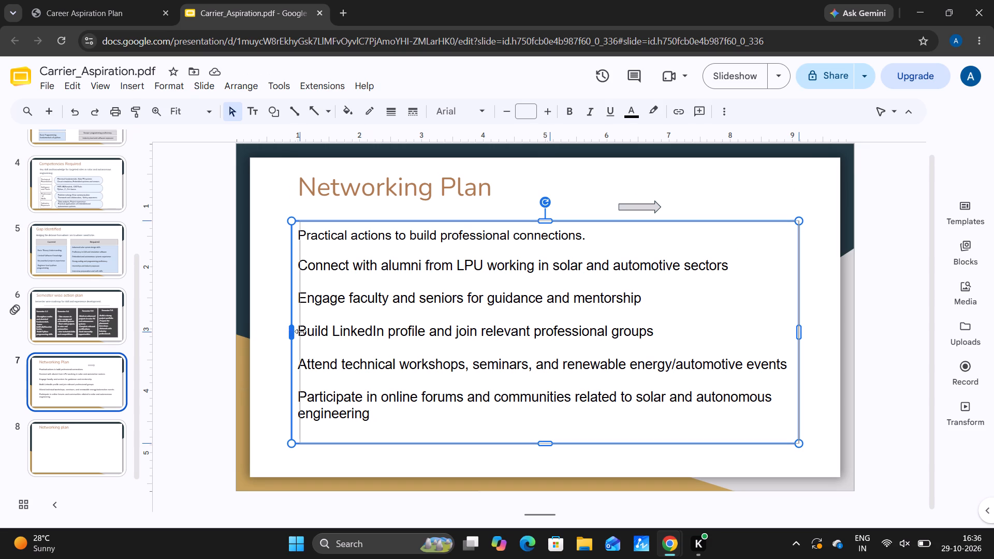
pyautogui.moveTo(300, 331); pyautogui.dragTo(323, 333)
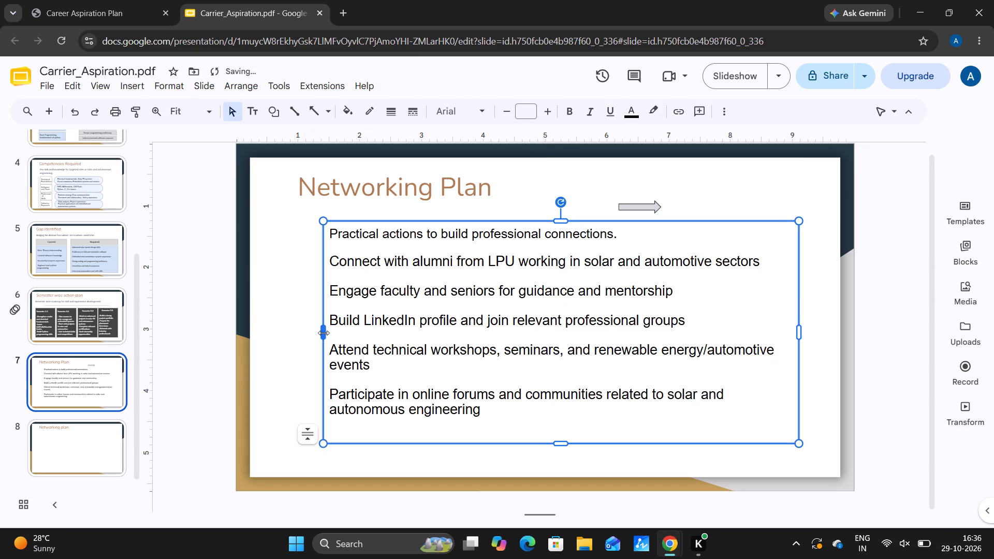
pyautogui.click(840, 373)
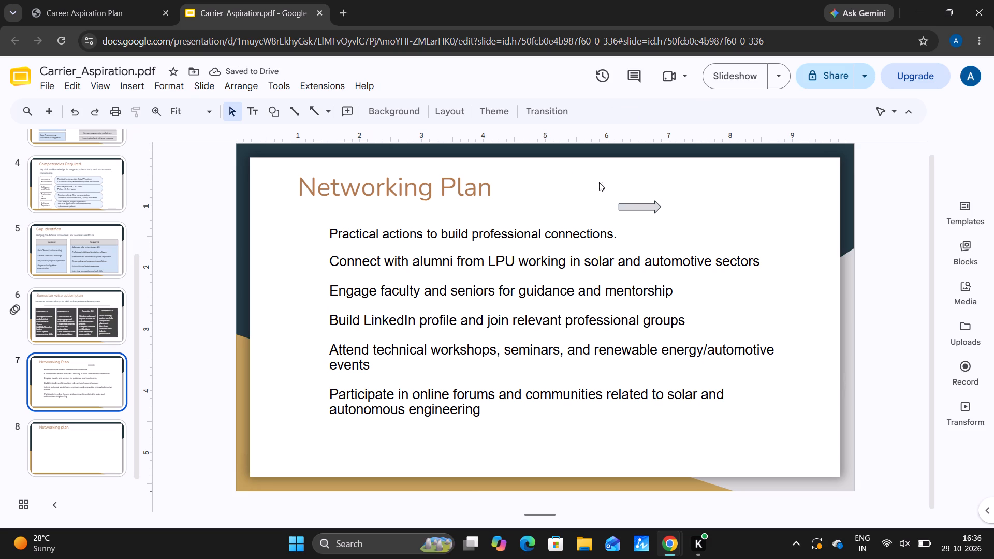
# Move the right arrow in front of the line "Practical actions to build professional connections.", with a small gap before the text.
pyautogui.moveTo(627, 202); pyautogui.dragTo(317, 221)
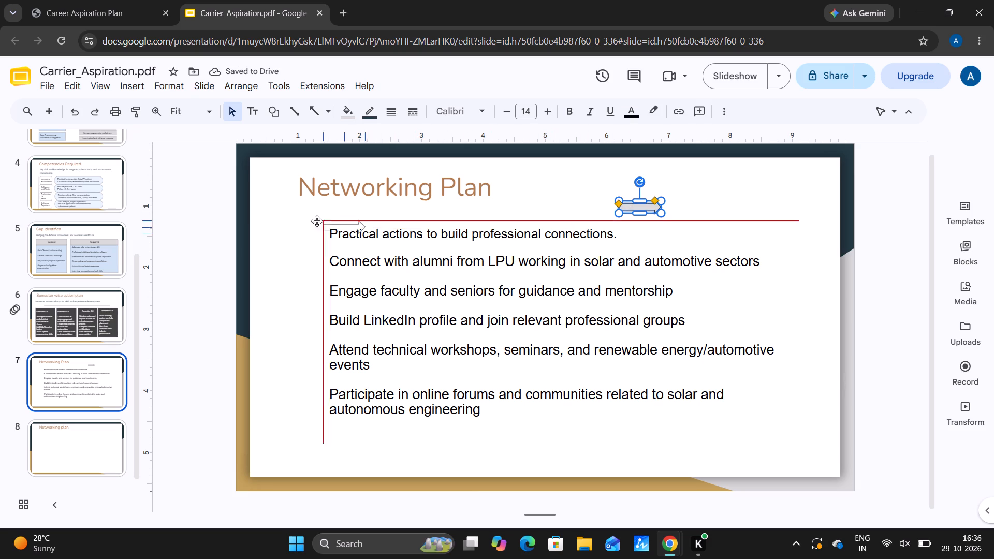
pyautogui.moveTo(317, 221); pyautogui.dragTo(276, 227)
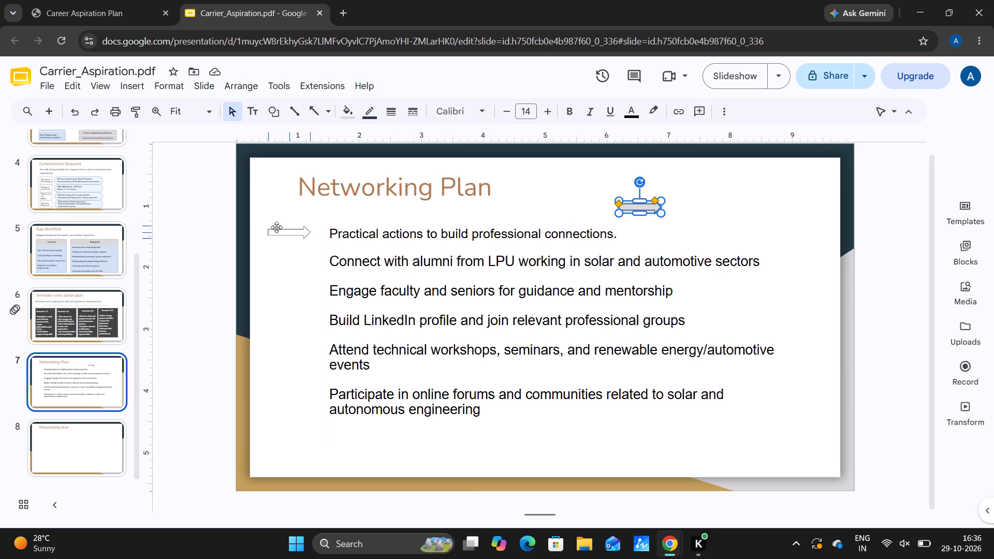
pyautogui.moveTo(276, 227); pyautogui.dragTo(278, 229)
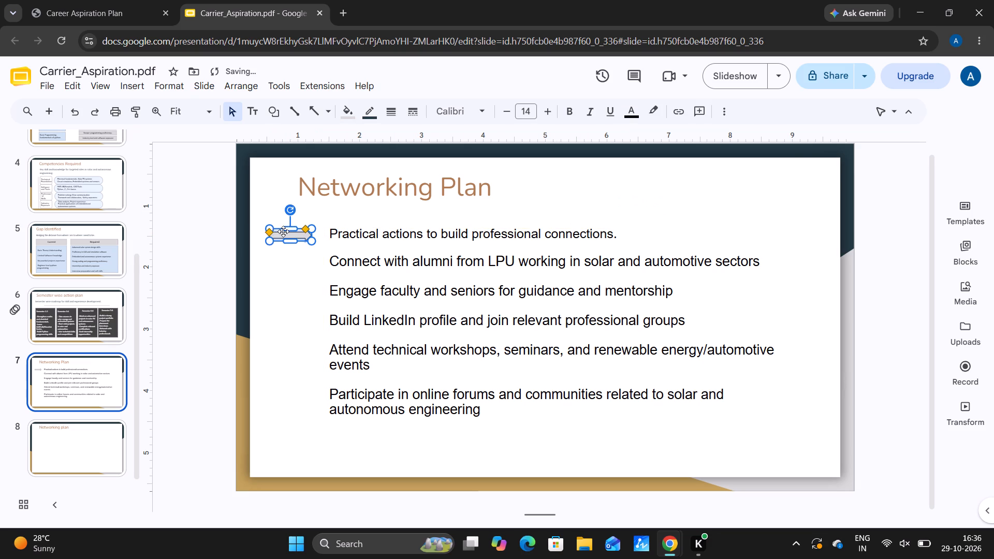
pyautogui.click(306, 270)
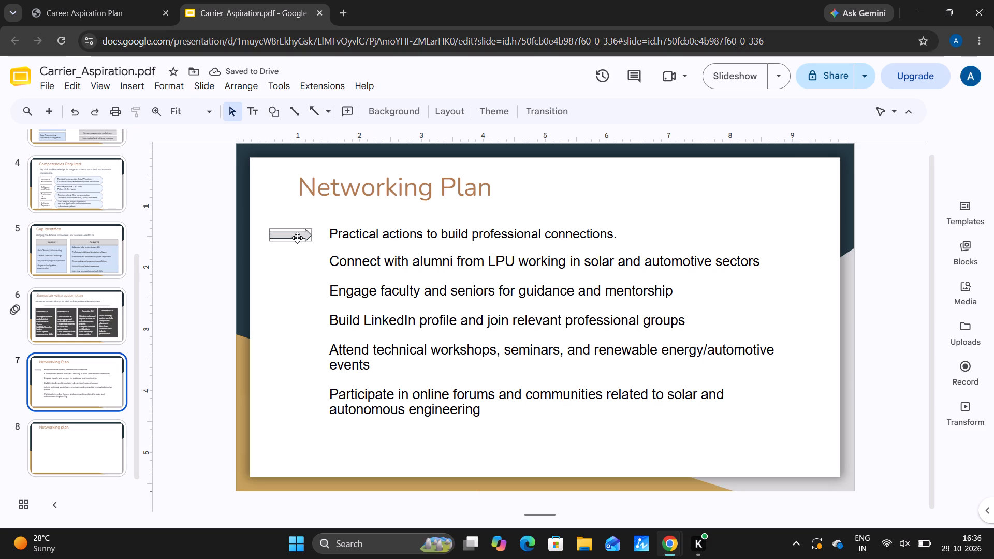
pyautogui.moveTo(297, 238); pyautogui.dragTo(289, 236)
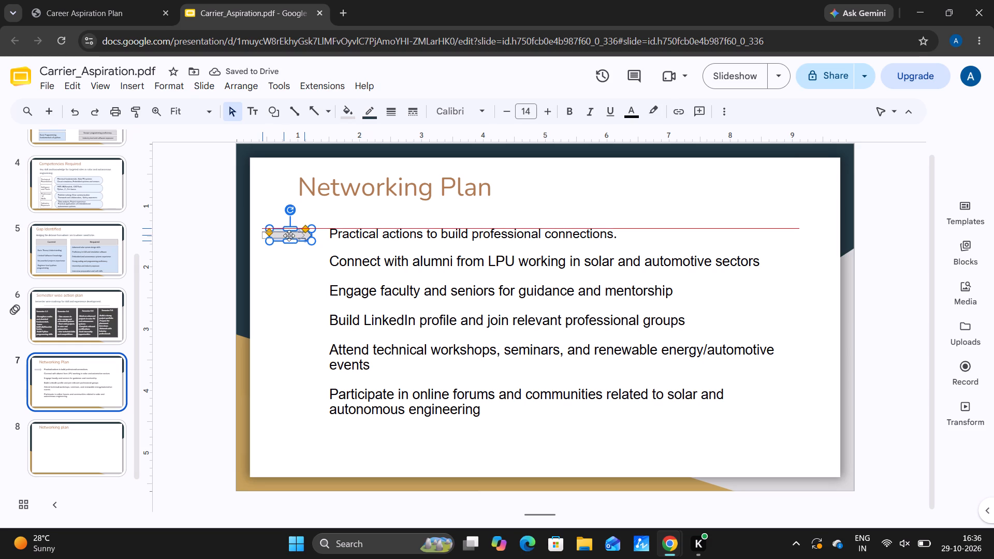
pyautogui.moveTo(289, 236); pyautogui.dragTo(289, 235)
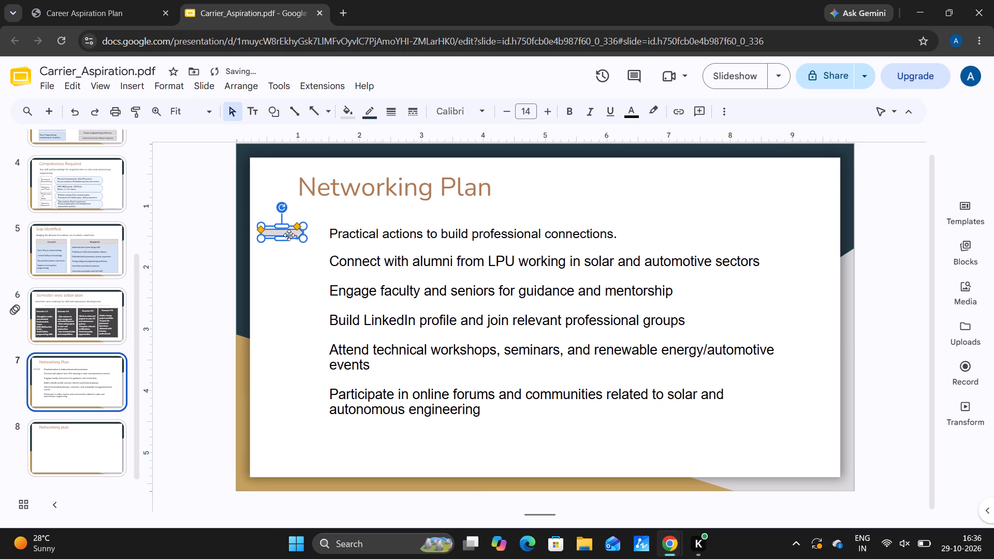
pyautogui.click(300, 271)
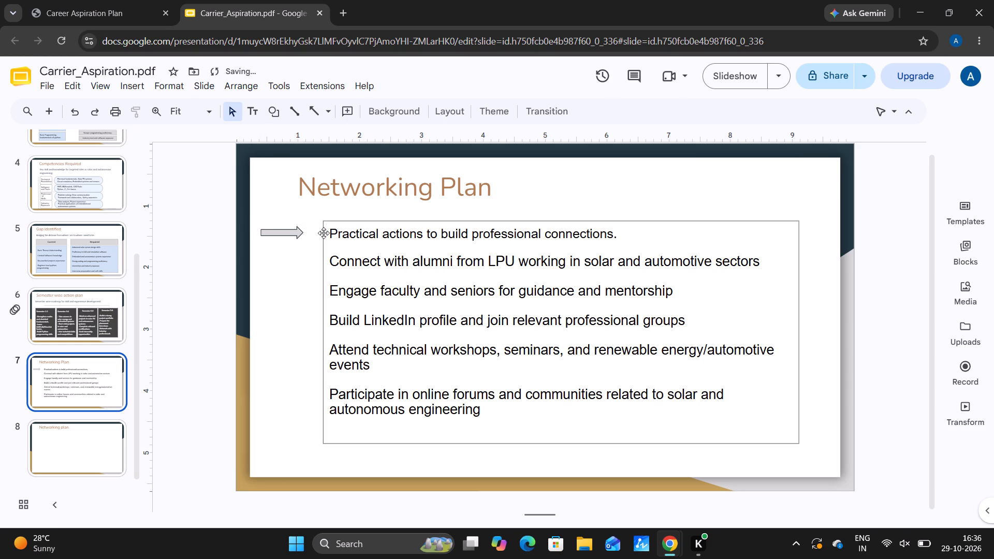
# Extend the body text box slightly upward from its top edge.
pyautogui.click(534, 233)
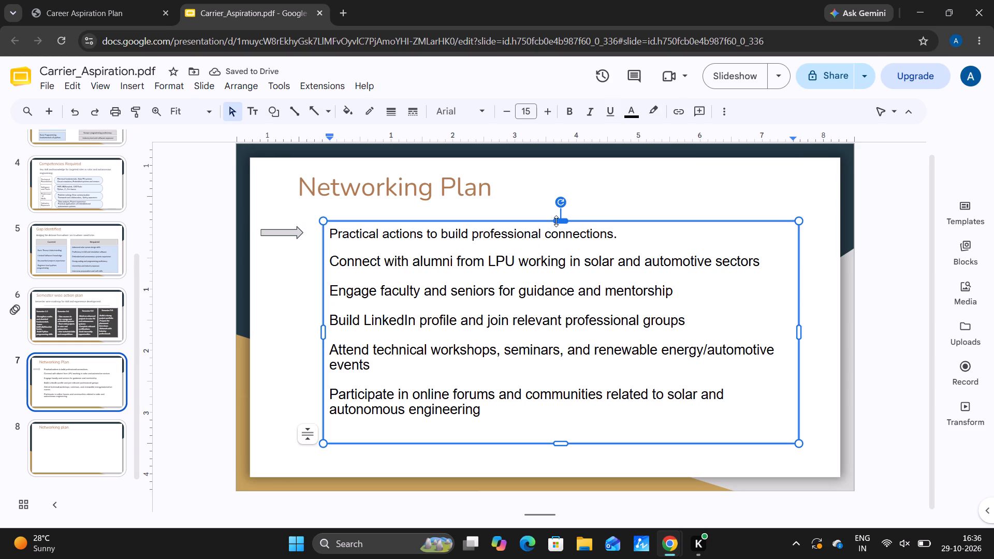
pyautogui.click(557, 220)
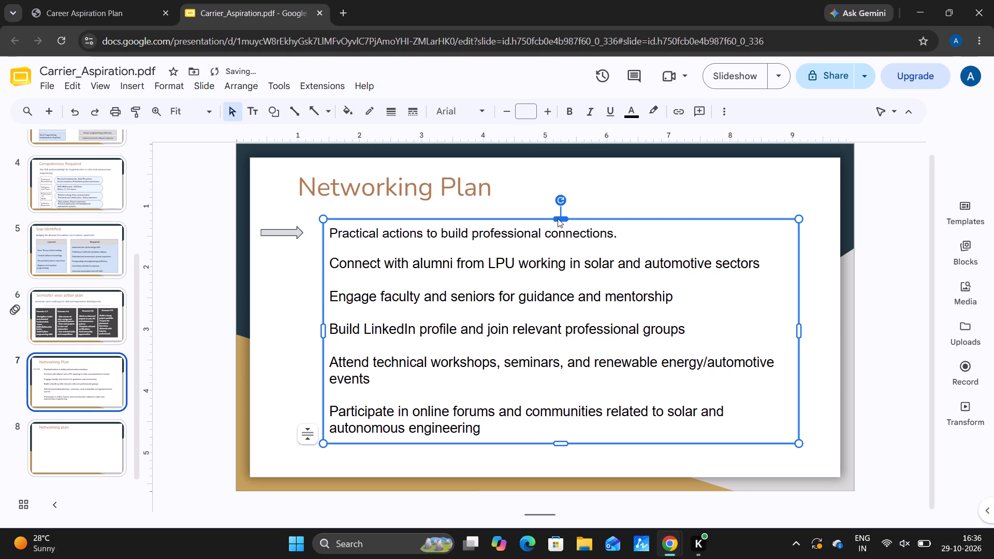
pyautogui.click(822, 195)
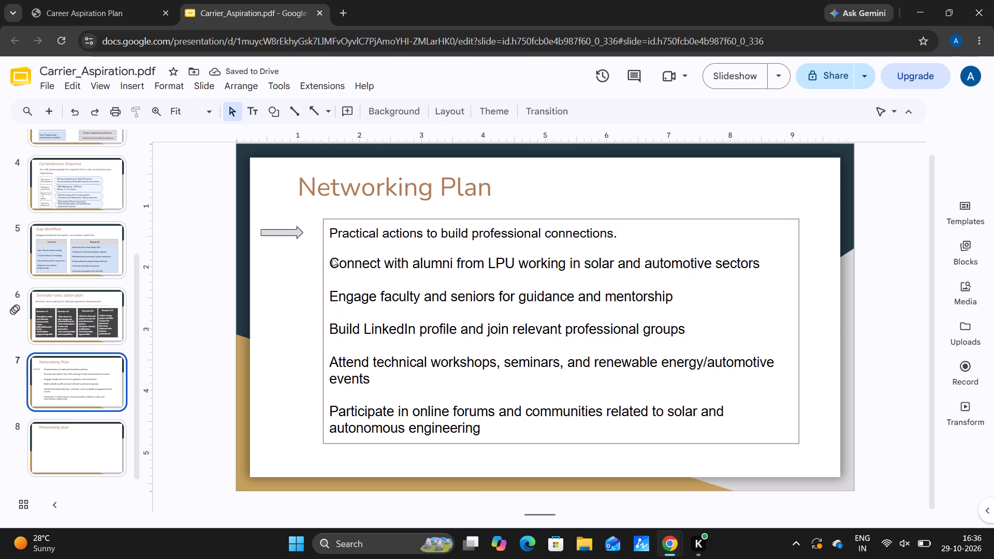
# Reduce the arrow shape's font size to 6, and raise it to 12.
pyautogui.click(299, 230)
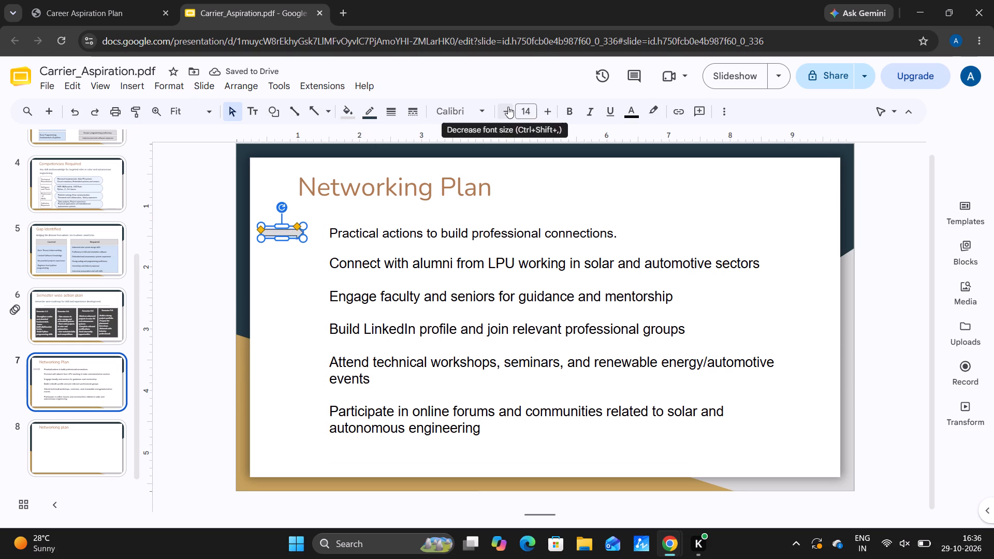
pyautogui.click(508, 107)
pyautogui.click(508, 107)
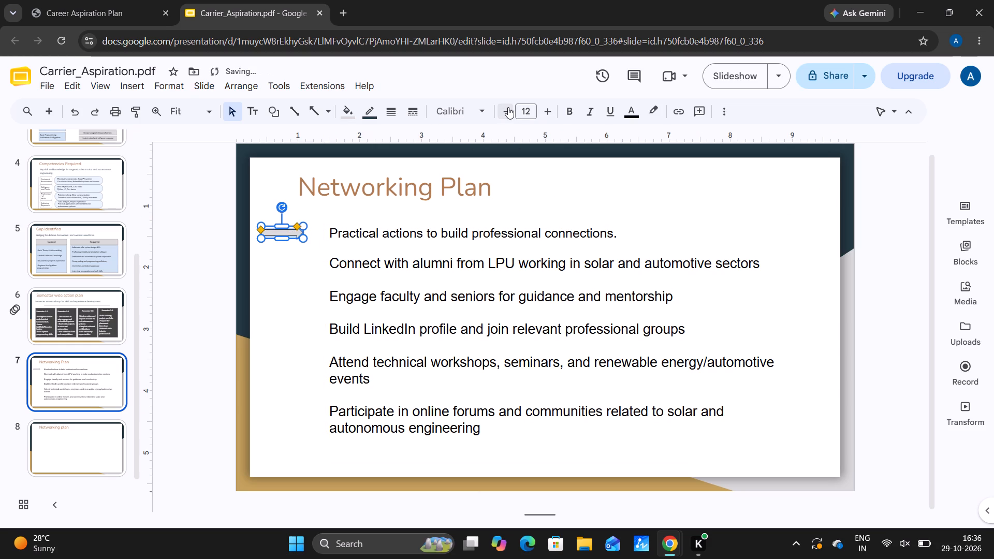
pyautogui.click(514, 109)
pyautogui.tripleClick(511, 110)
pyautogui.tripleClick(511, 110)
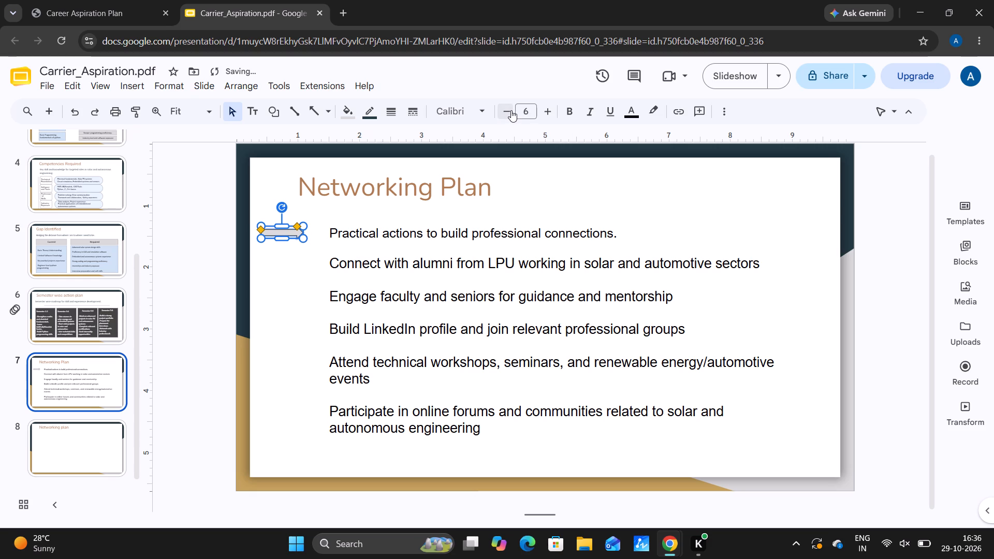
pyautogui.click(511, 110)
pyautogui.tripleClick(541, 115)
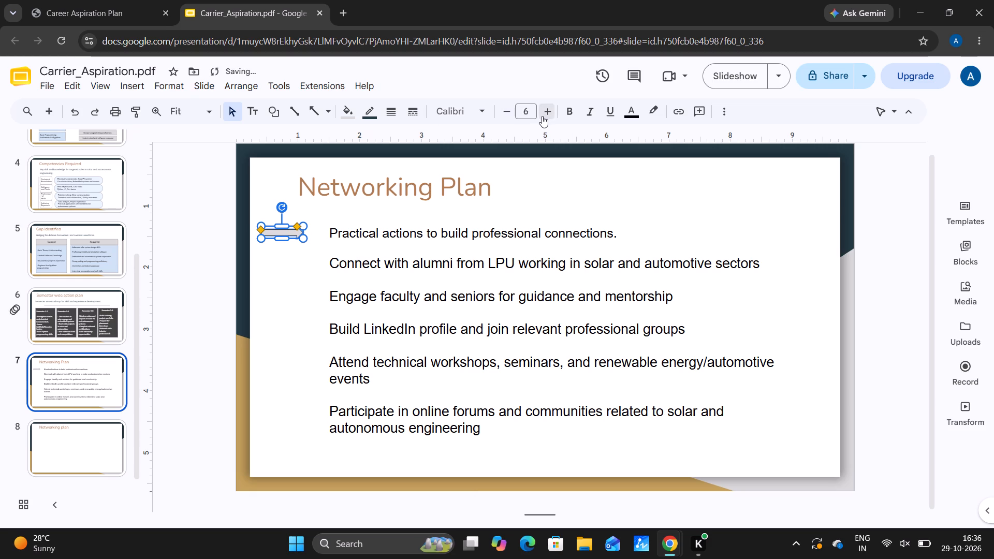
pyautogui.tripleClick(542, 116)
pyautogui.press('Return')
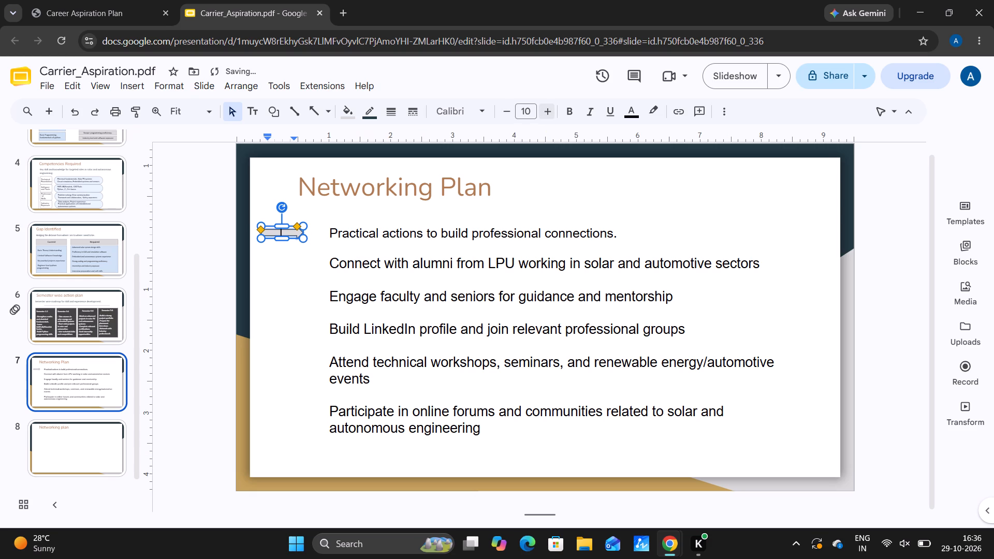
pyautogui.doubleClick(552, 109)
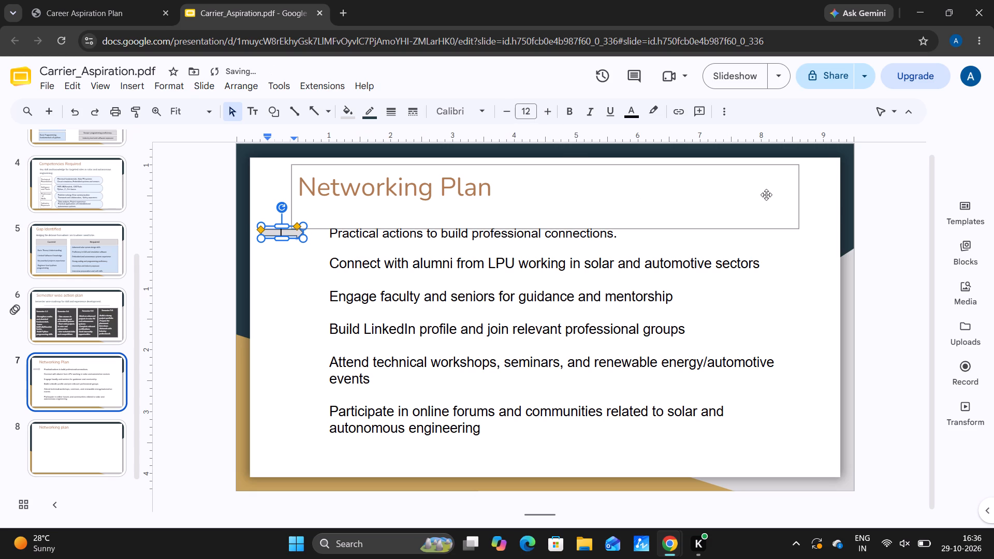
# Move the arrow closer to the line "Practical actions to build professional connections." so its tip nearly touches the text.
pyautogui.click(831, 200)
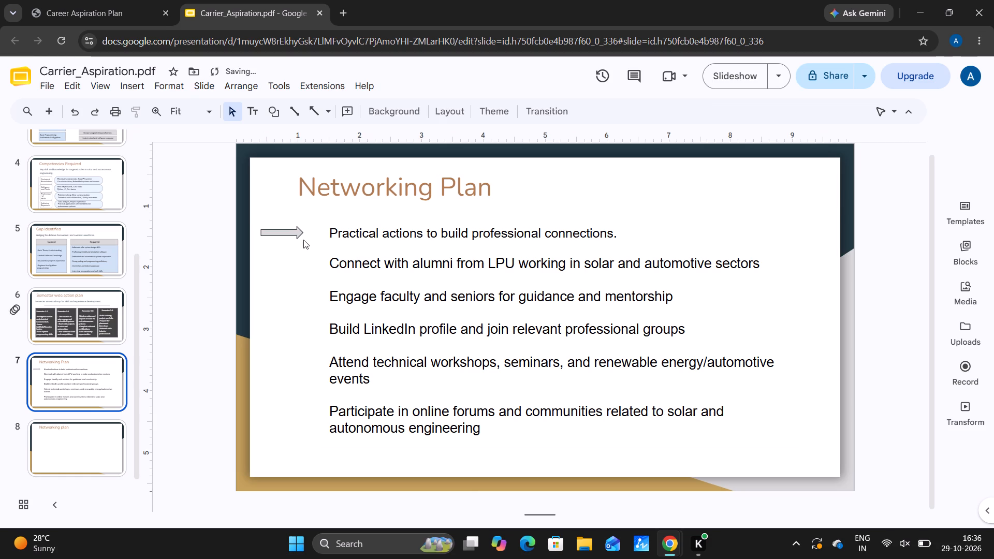
pyautogui.click(289, 227)
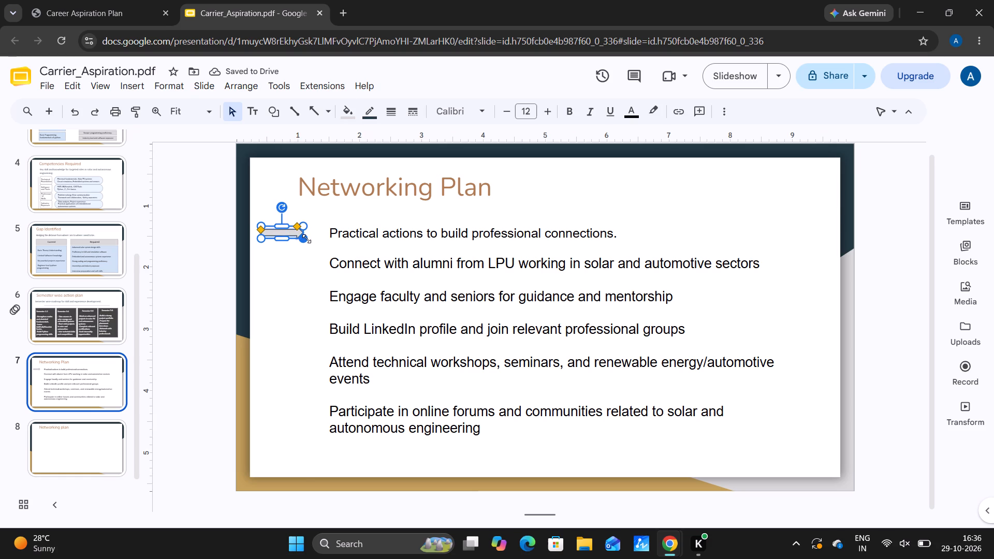
pyautogui.click(306, 239)
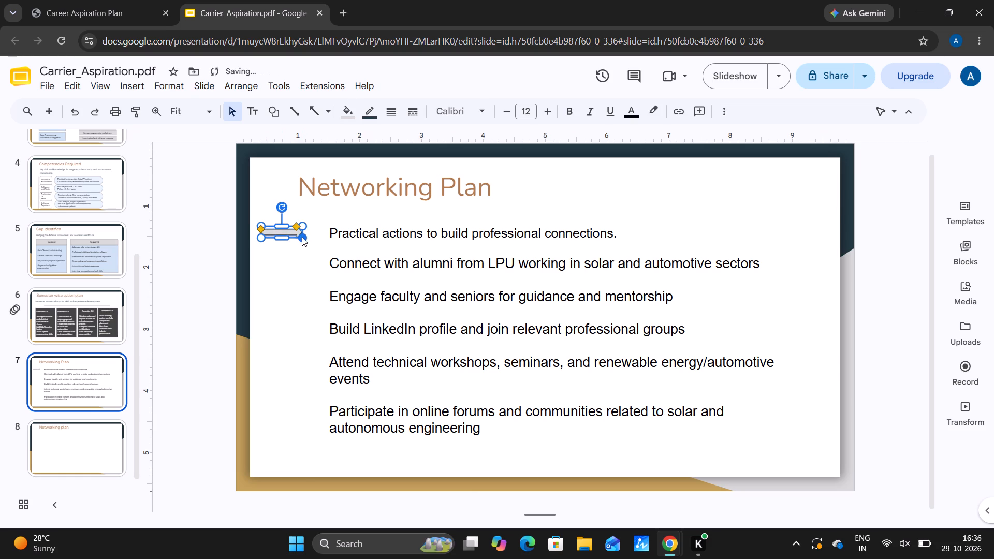
pyautogui.click(300, 262)
pyautogui.click(283, 231)
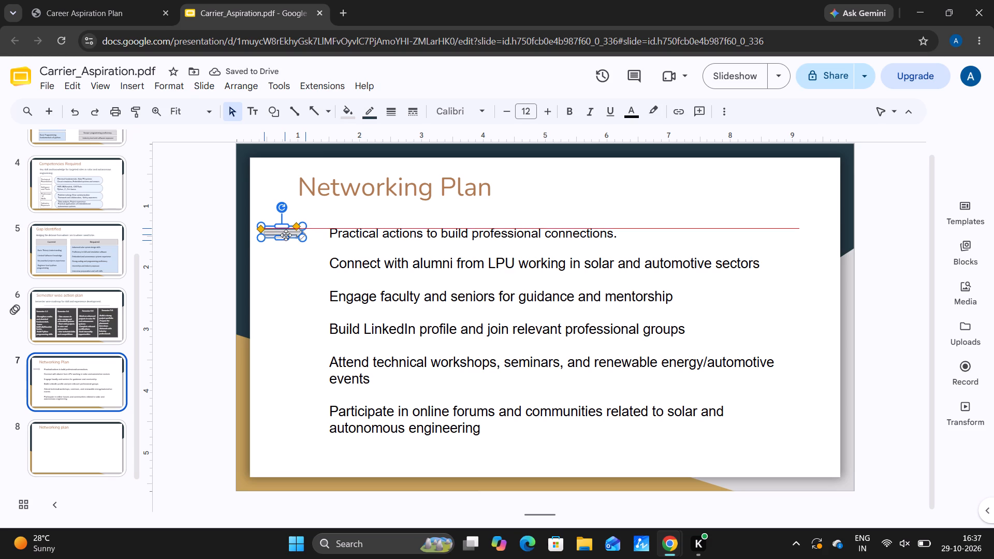
pyautogui.click(304, 273)
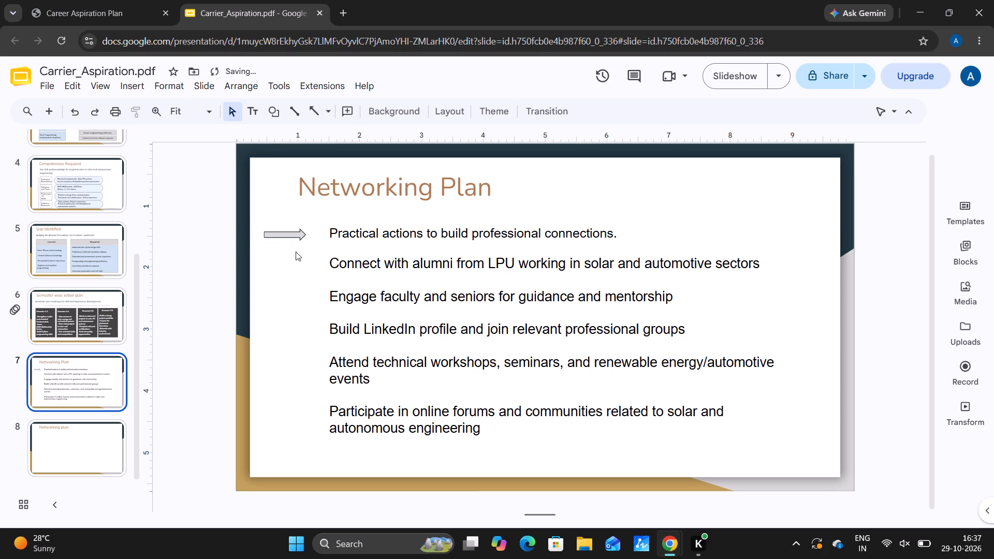
pyautogui.click(287, 233)
pyautogui.moveTo(287, 233); pyautogui.dragTo(287, 228)
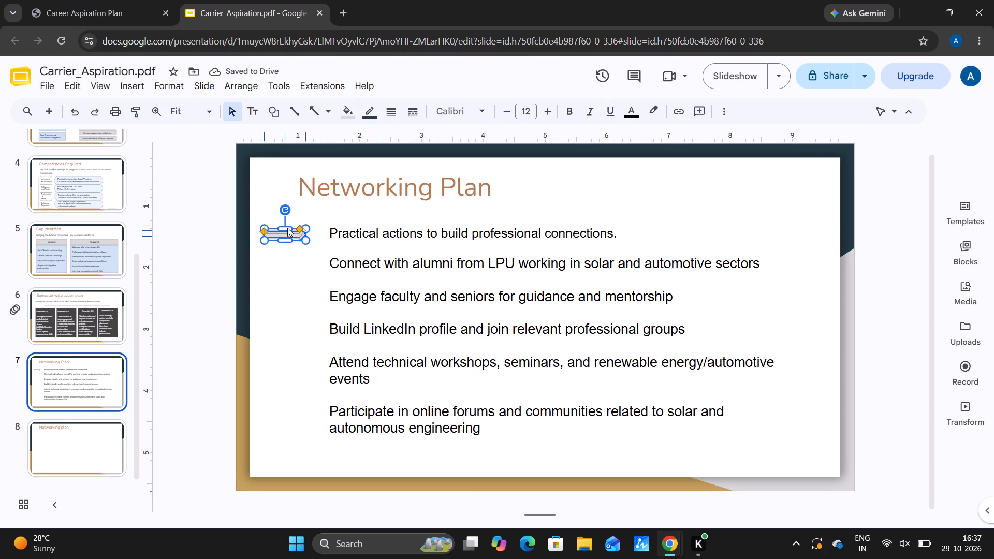
pyautogui.moveTo(287, 228); pyautogui.dragTo(303, 230)
pyautogui.click(301, 275)
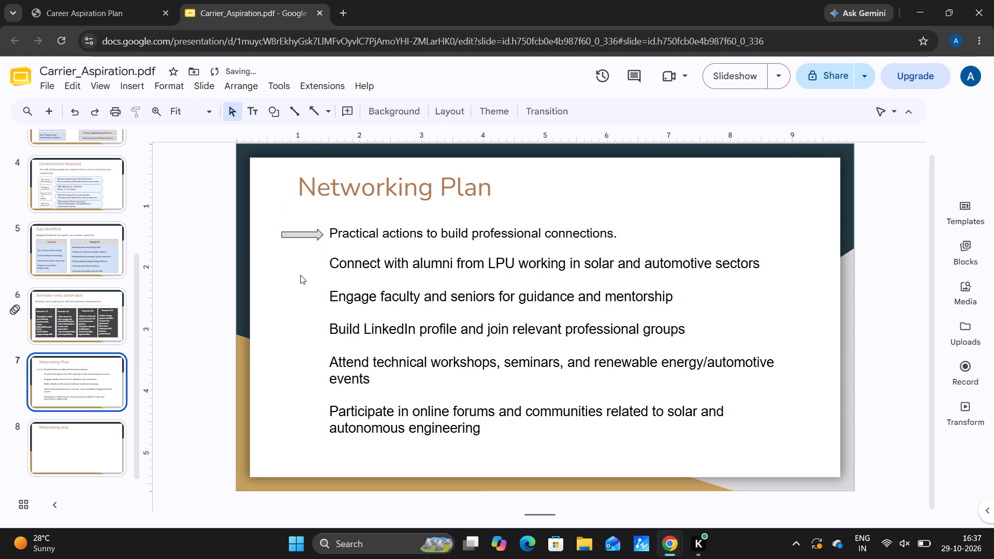
# Extend the body text box slightly downward from its bottom edge, below the last line.
pyautogui.click(422, 261)
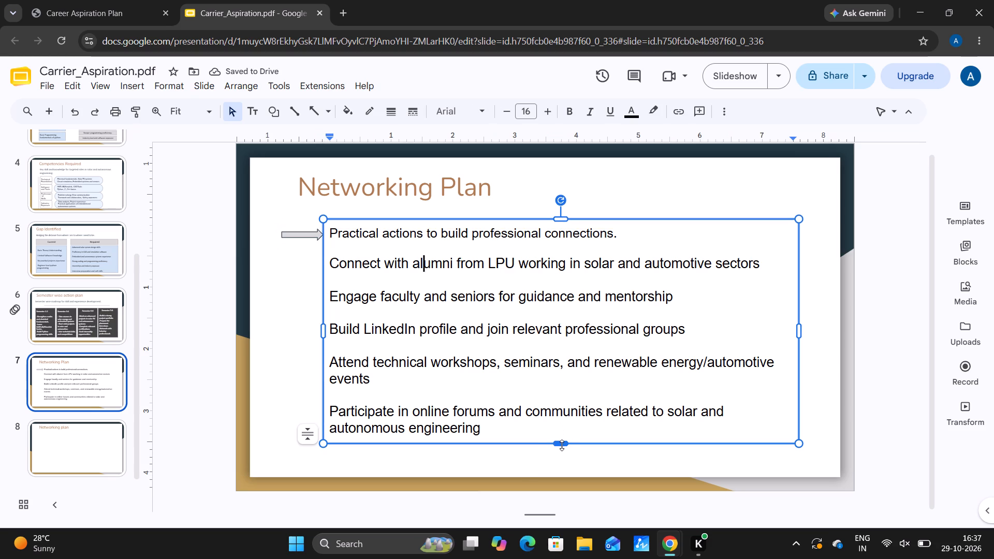
pyautogui.moveTo(562, 445); pyautogui.dragTo(565, 461)
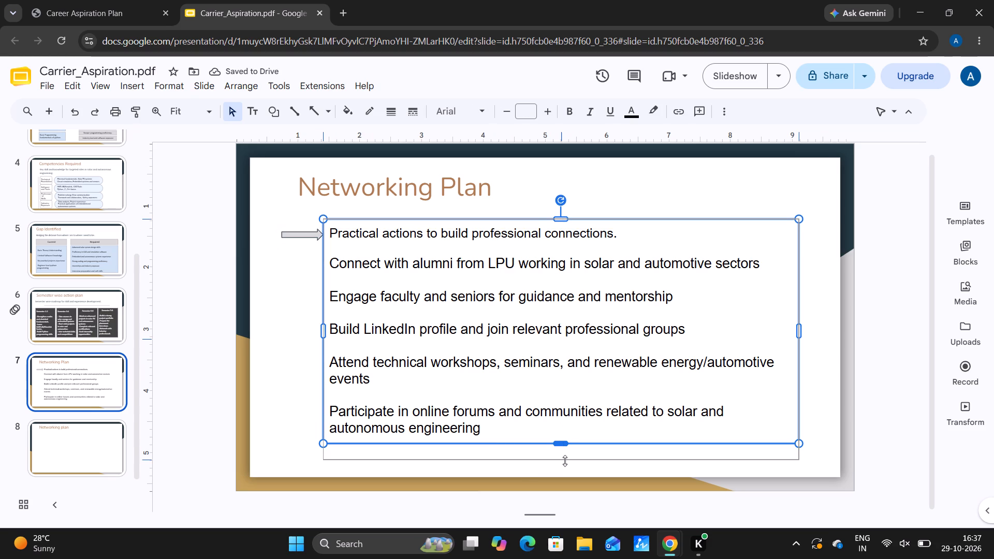
pyautogui.moveTo(565, 461); pyautogui.dragTo(563, 454)
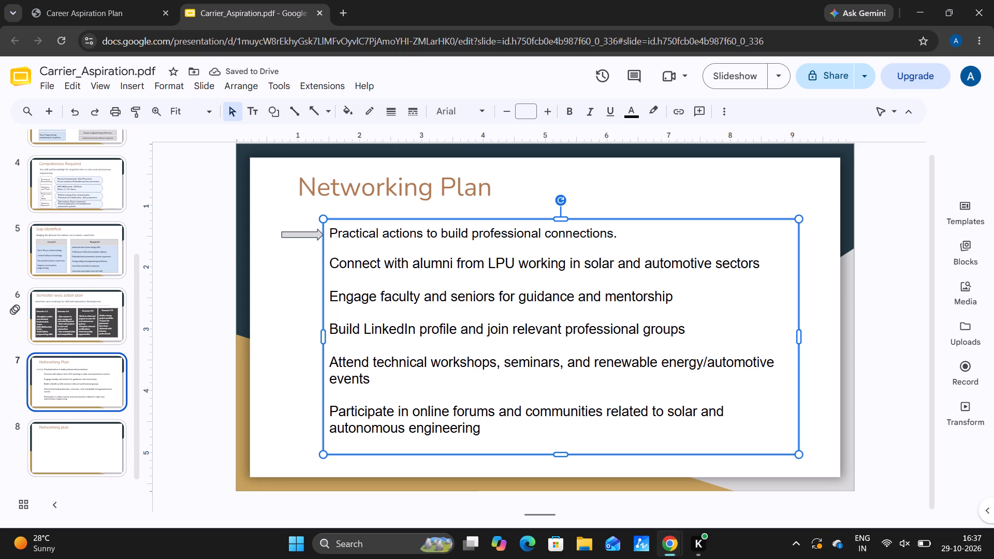
# Increase the font size of all six body text items by one point.
pyautogui.moveTo(330, 232); pyautogui.dragTo(533, 409)
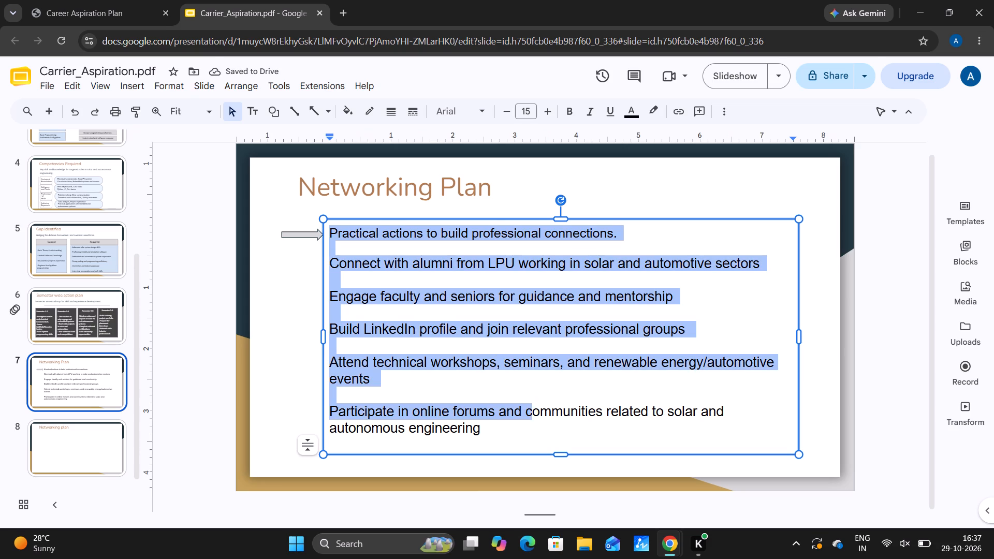
pyautogui.moveTo(533, 409); pyautogui.dragTo(536, 428)
pyautogui.click(543, 115)
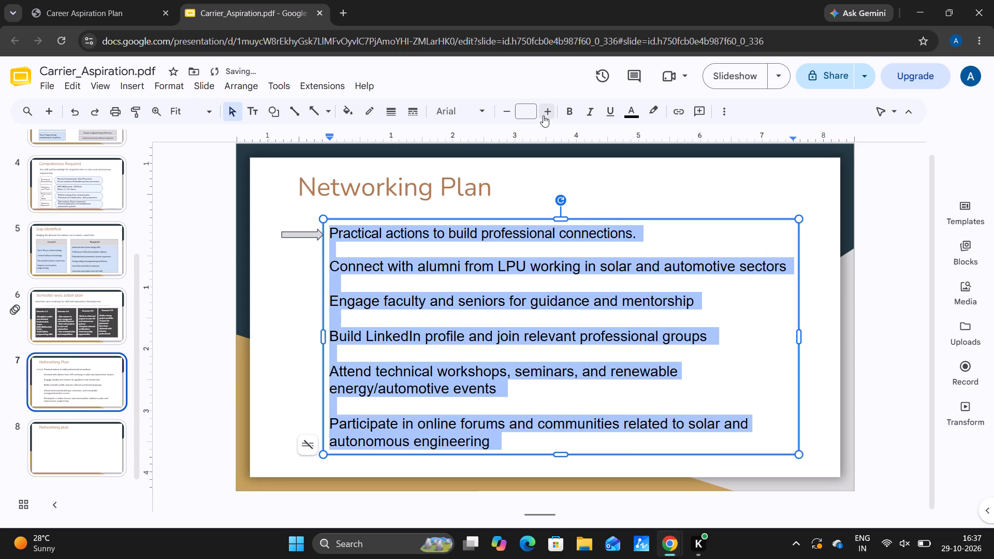
pyautogui.click(814, 185)
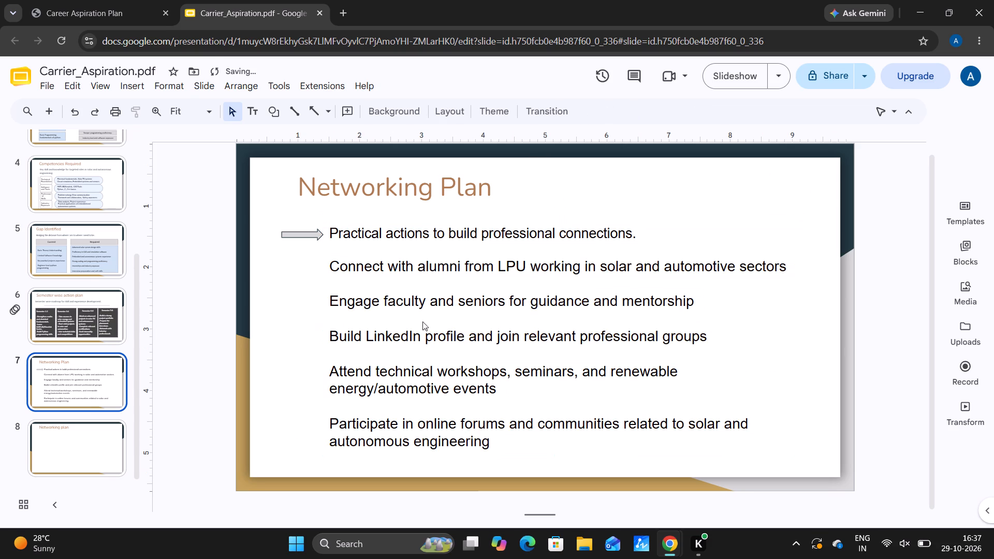
# Shift the arrow slightly away from the first line, leaving a small gap before the text.
pyautogui.moveTo(312, 237); pyautogui.dragTo(307, 234)
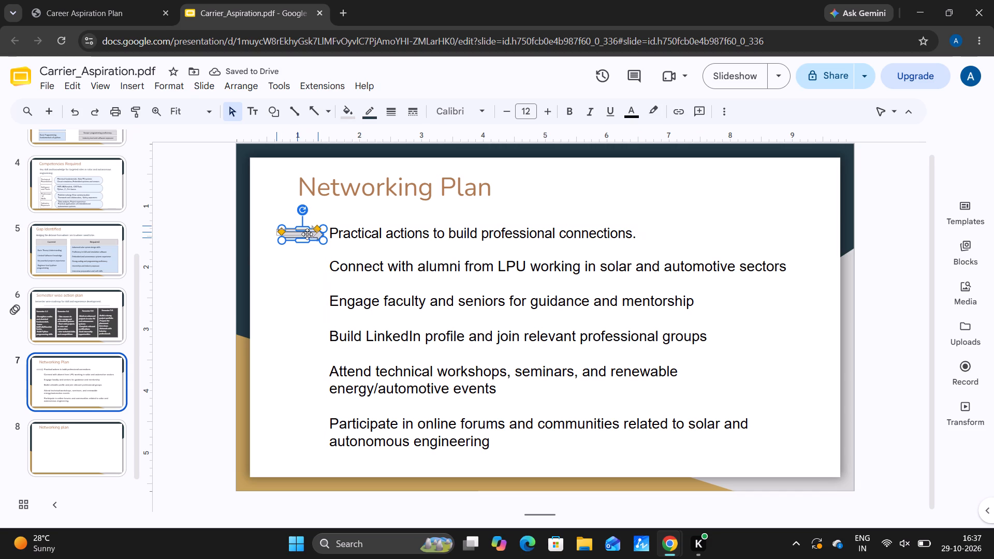
pyautogui.moveTo(307, 234); pyautogui.dragTo(305, 234)
pyautogui.click(316, 292)
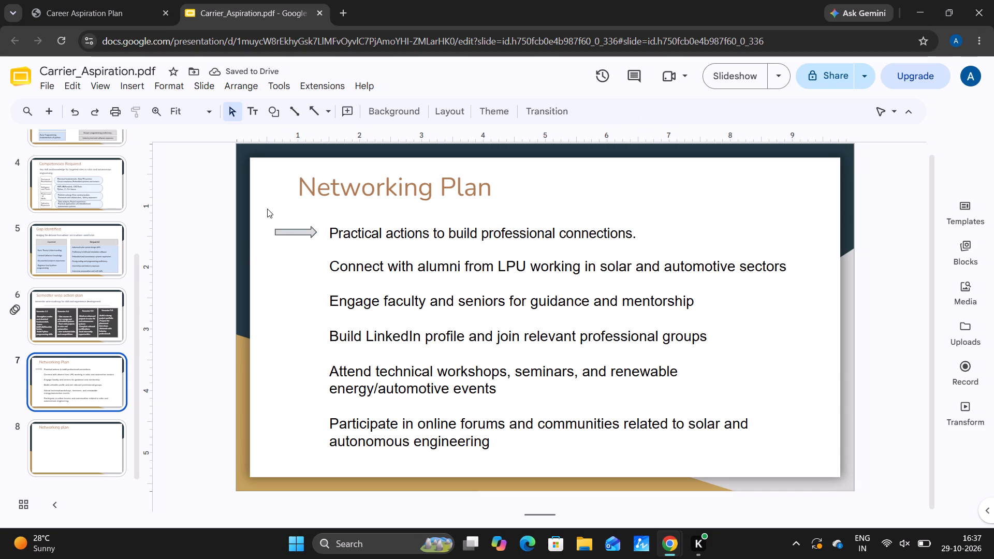
# Copy the arrow, paste two duplicates, and place one in front of the line "Connect with alumni from LPU".
pyautogui.rightClick(289, 231)
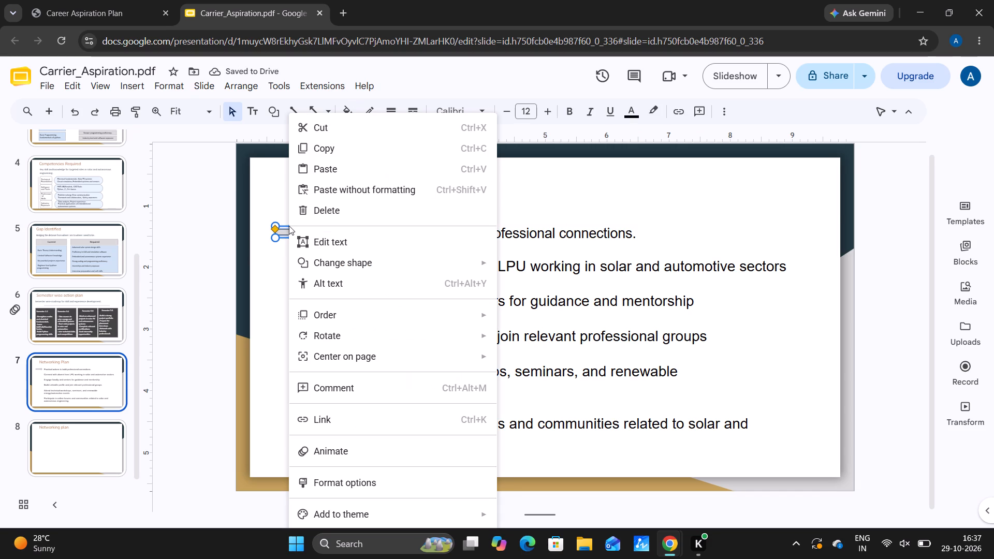
pyautogui.click(338, 145)
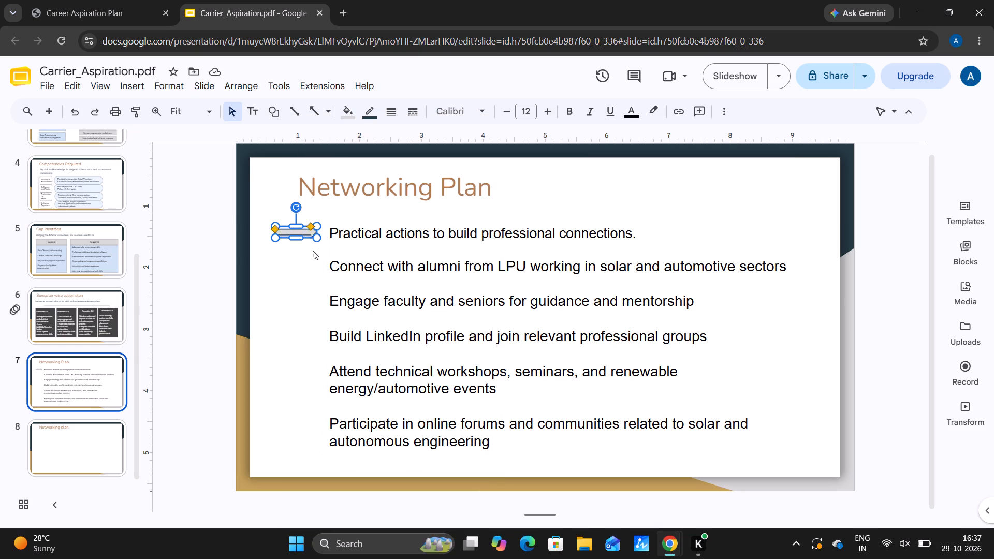
pyautogui.hotkey('ctrl', 'v')
pyautogui.hotkey('ctrl', 'v')
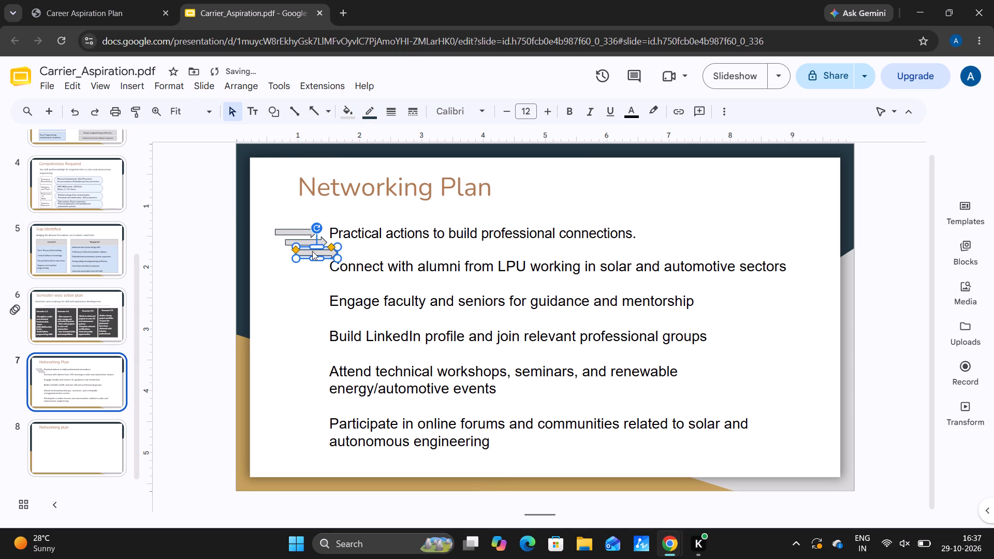
pyautogui.moveTo(312, 251); pyautogui.dragTo(295, 271)
pyautogui.moveTo(295, 271); pyautogui.dragTo(296, 266)
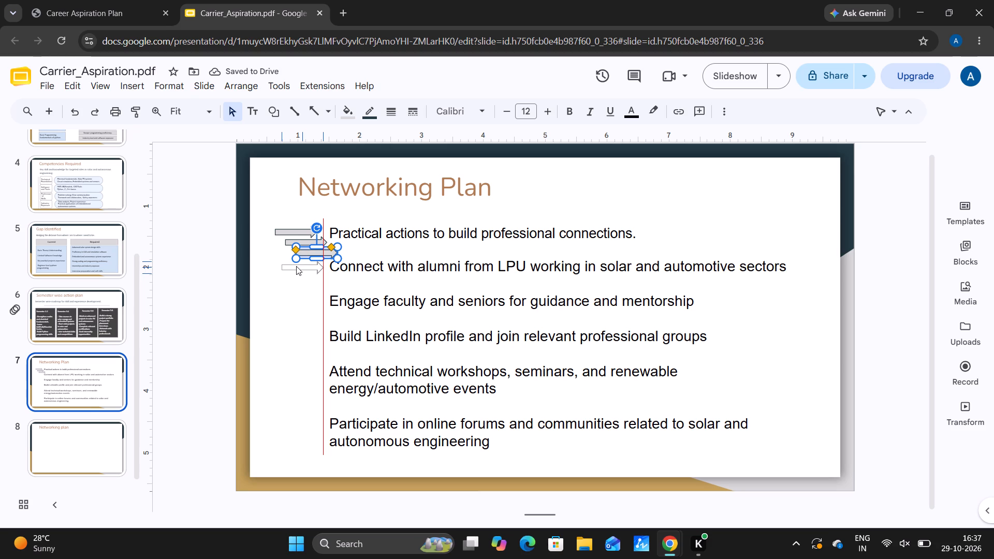
pyautogui.moveTo(296, 266); pyautogui.dragTo(296, 265)
pyautogui.moveTo(296, 265); pyautogui.dragTo(297, 265)
pyautogui.scroll(-2, 296, 265)
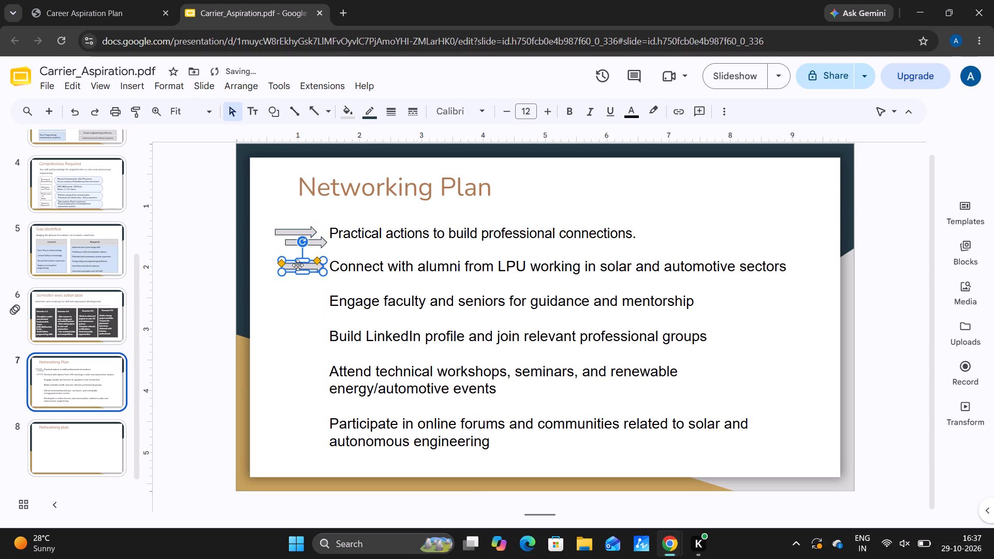
# Place the other arrow copy in front of "Engage faculty and seniors for guidance and mentorship", aligned beneath the first arrow.
pyautogui.moveTo(312, 242); pyautogui.dragTo(301, 303)
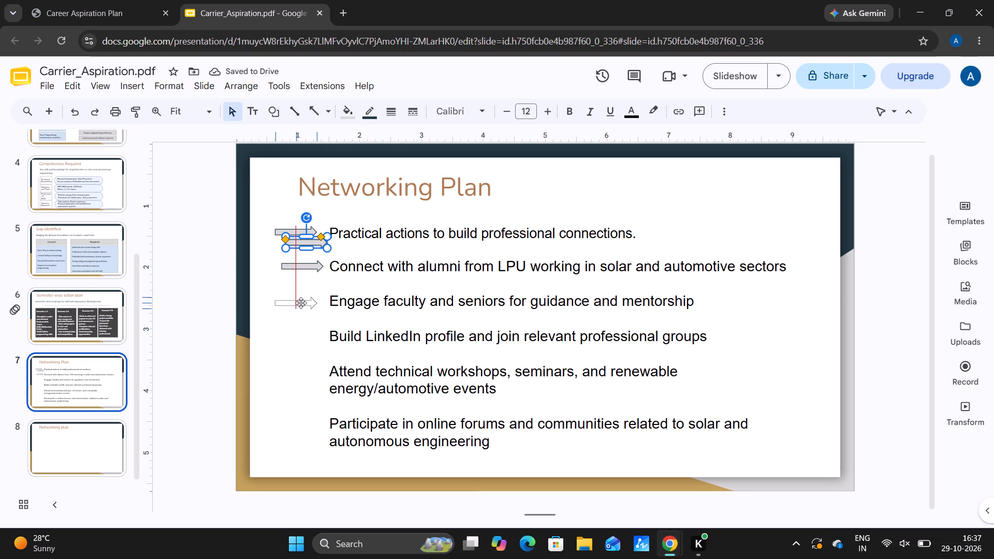
pyautogui.moveTo(301, 303); pyautogui.dragTo(302, 301)
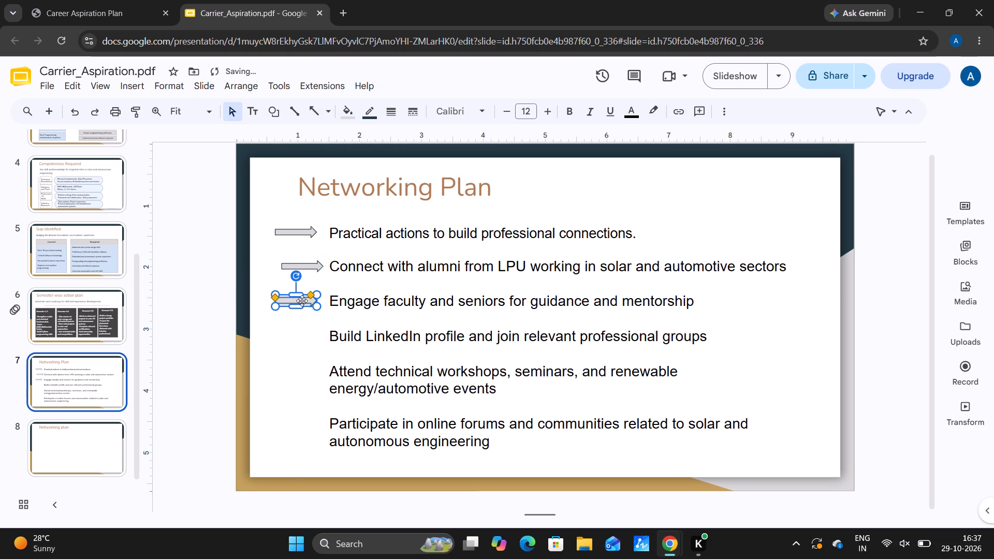
pyautogui.click(314, 350)
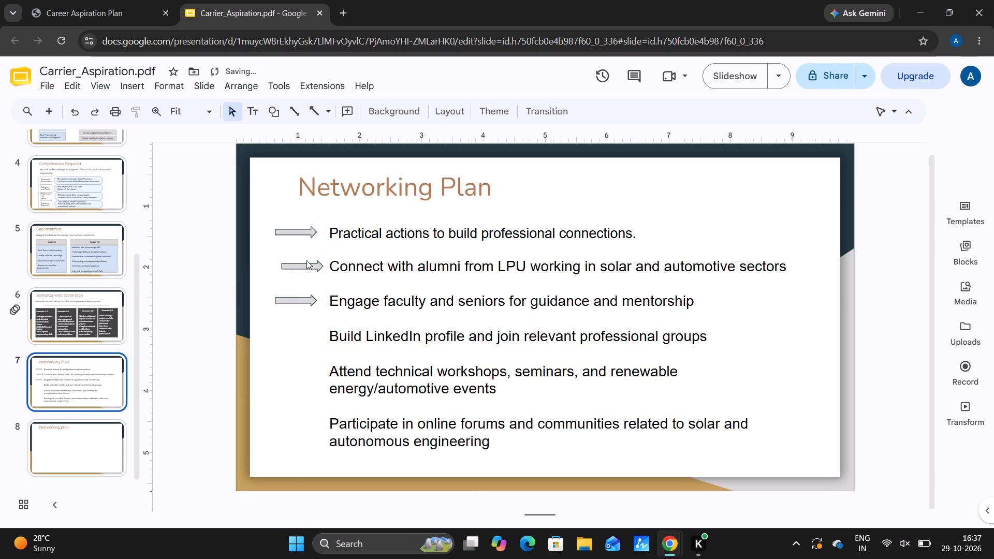
# Shift the arrow before "Connect with alumni" outward so it lines up vertically with the other two arrows.
pyautogui.click(306, 260)
pyautogui.moveTo(306, 266); pyautogui.dragTo(302, 266)
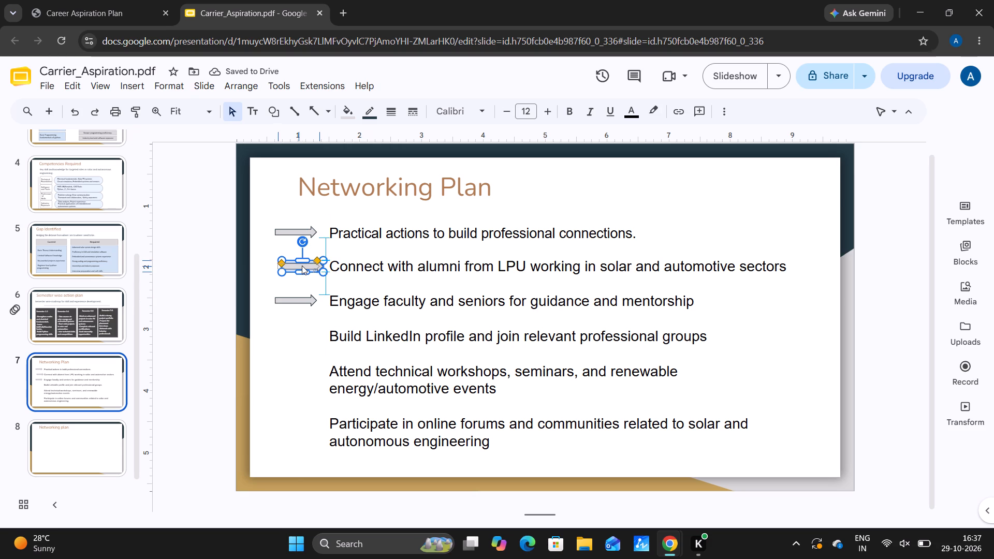
pyautogui.moveTo(302, 266); pyautogui.dragTo(301, 266)
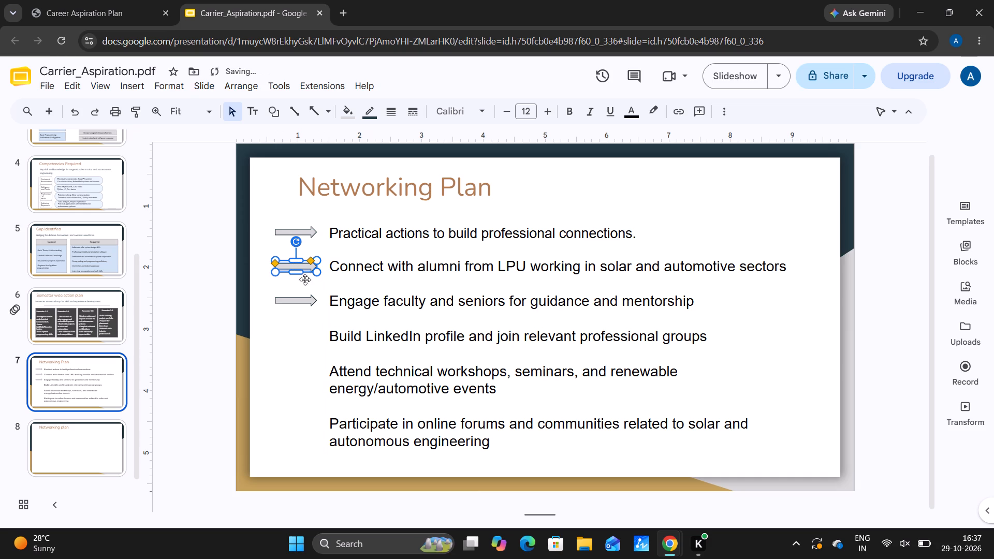
pyautogui.click(306, 356)
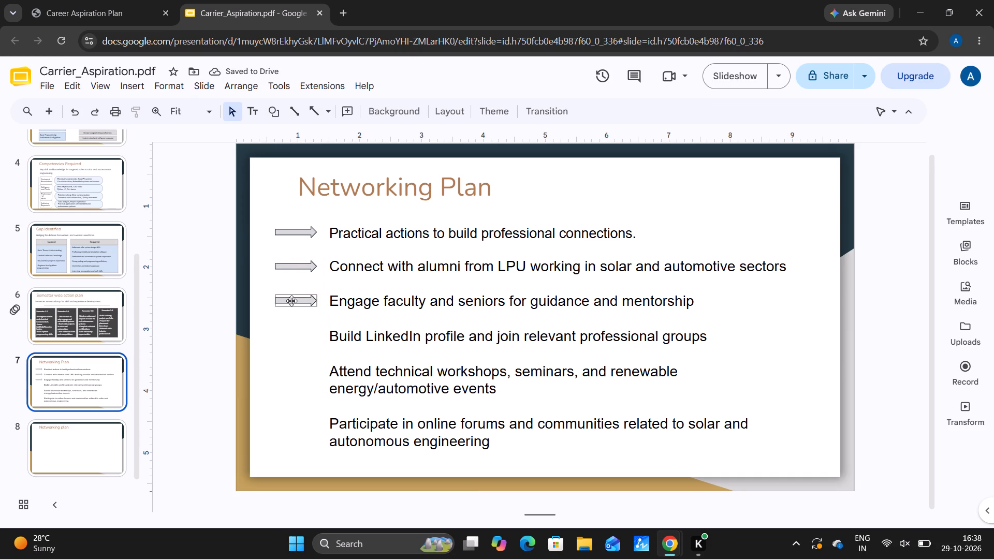
# Paste two more arrows and place one in front of "Build LinkedIn profile and join relevant professional groups".
pyautogui.hotkey('ctrl', 'v')
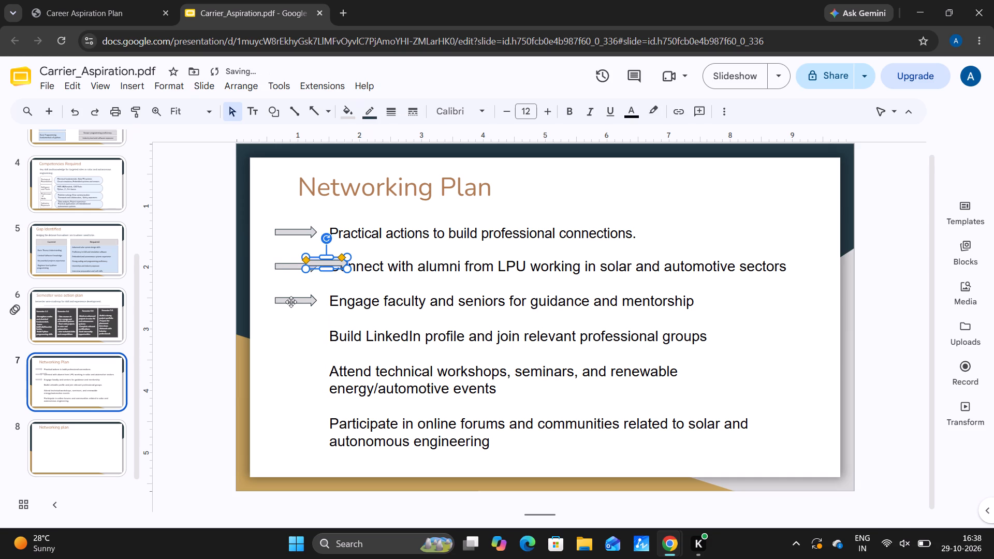
pyautogui.hotkey('ctrl', 'v')
pyautogui.moveTo(331, 272); pyautogui.dragTo(291, 335)
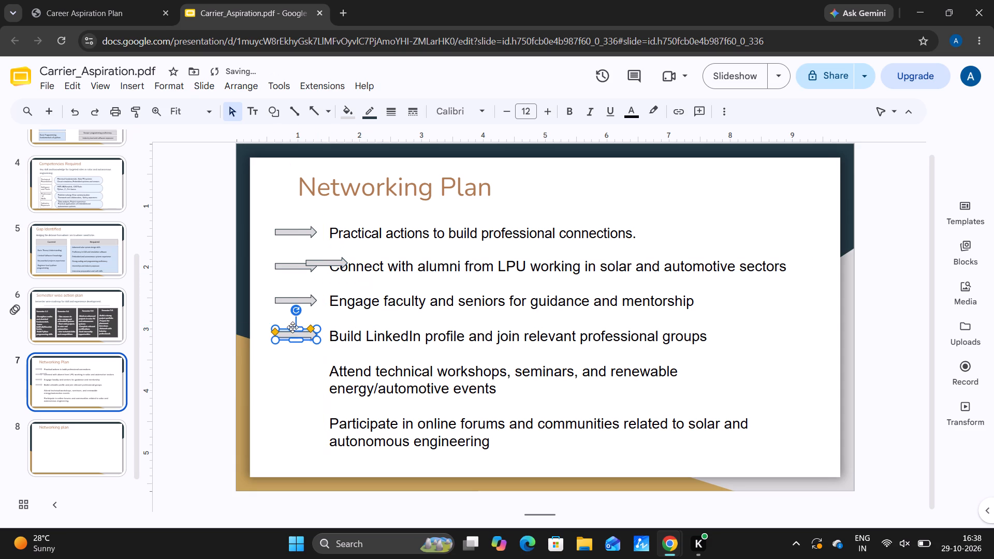
# Place the remaining arrow copy in front of "Attend technical workshops, seminars", aligned with the arrows above.
pyautogui.moveTo(325, 261); pyautogui.dragTo(304, 364)
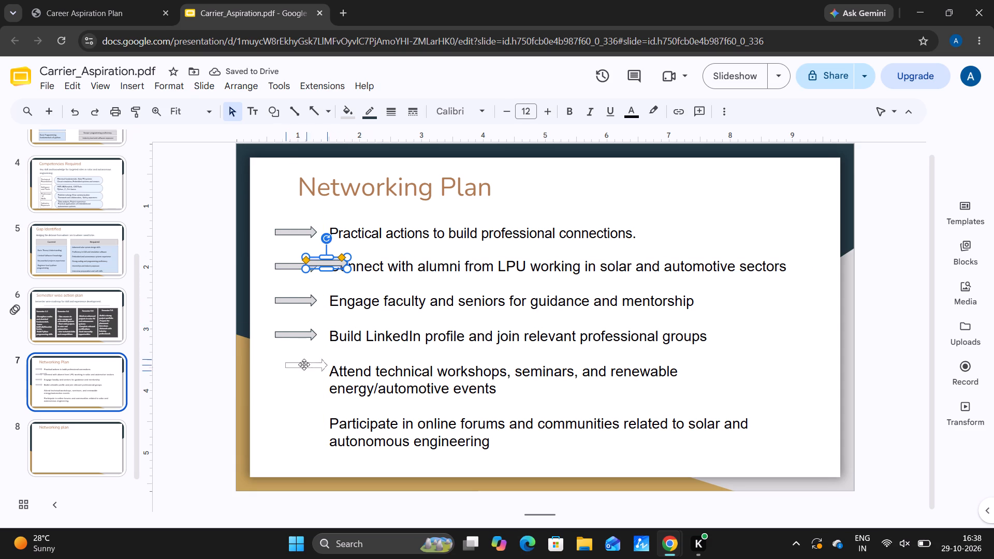
pyautogui.moveTo(304, 364); pyautogui.dragTo(291, 370)
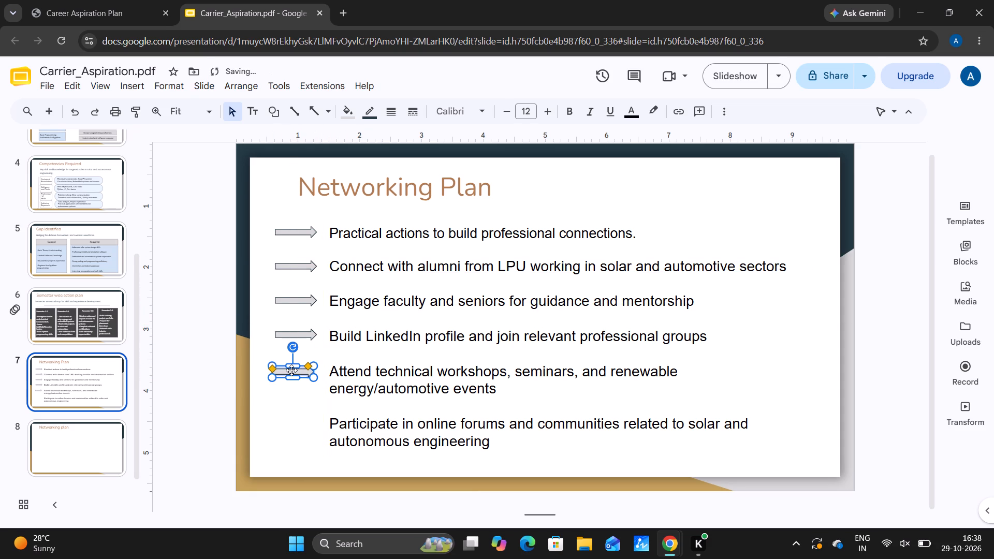
pyautogui.click(291, 370)
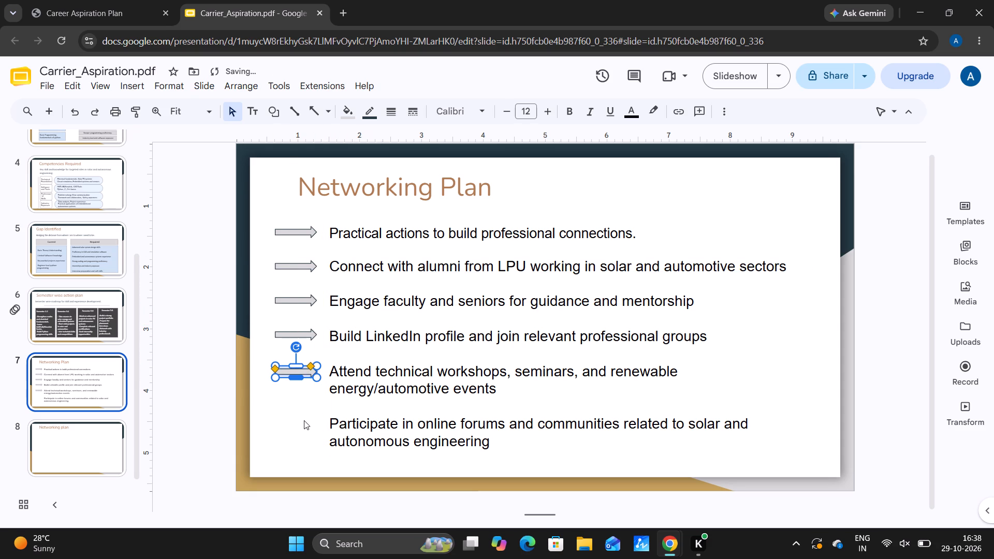
pyautogui.click(304, 420)
pyautogui.rightClick(302, 369)
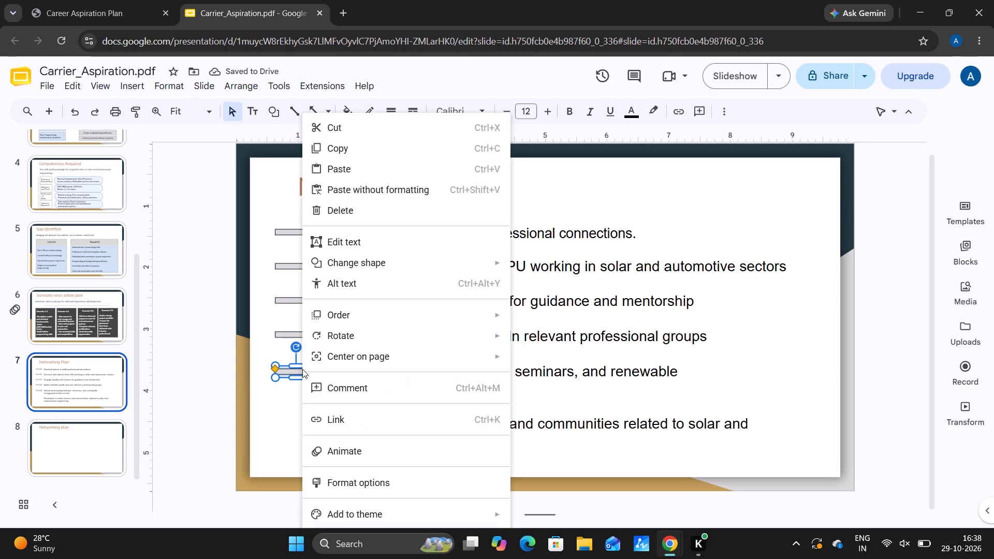
pyautogui.click(208, 429)
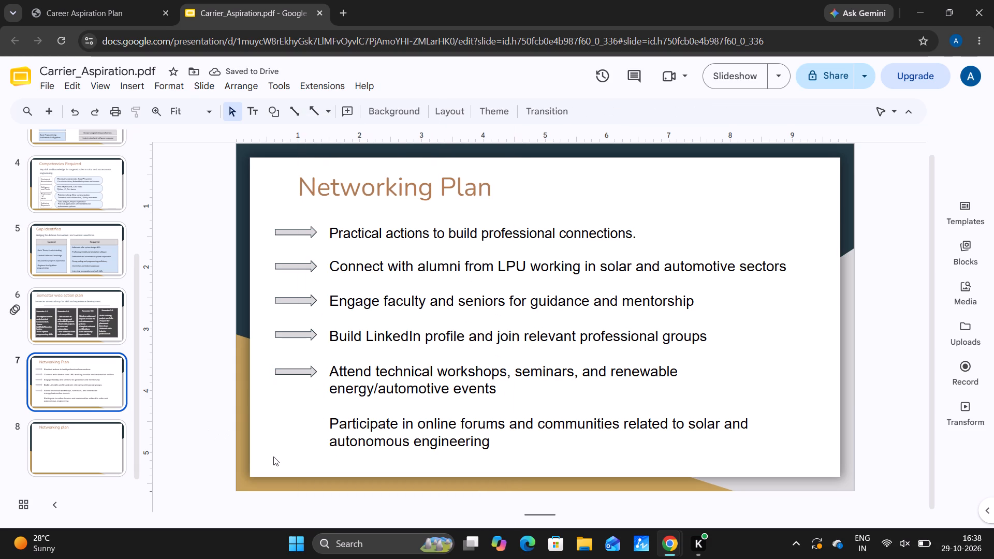
# Paste one more arrow and place it in front of "Participate in online forums", vertically aligned with the arrows above.
pyautogui.hotkey('ctrl', 'v')
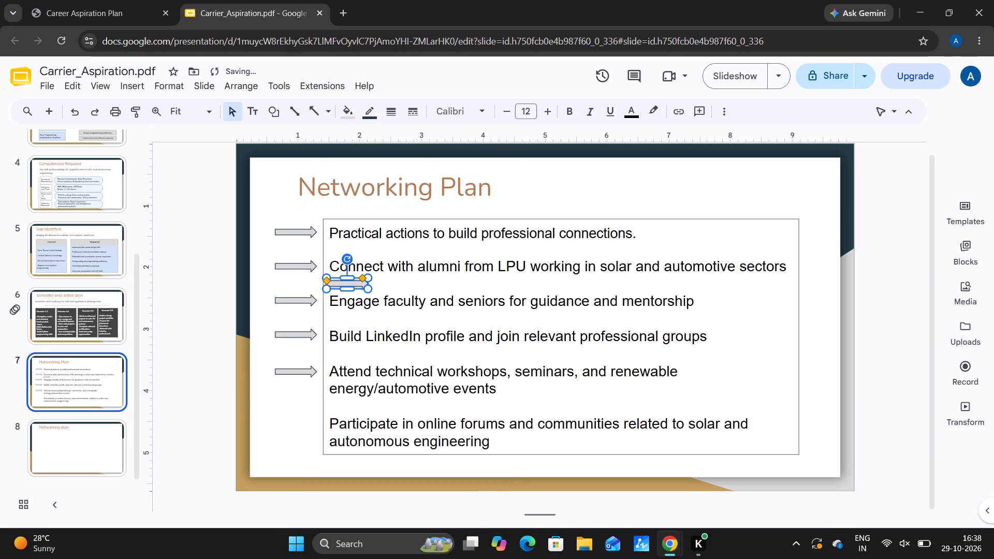
pyautogui.moveTo(351, 285); pyautogui.dragTo(310, 410)
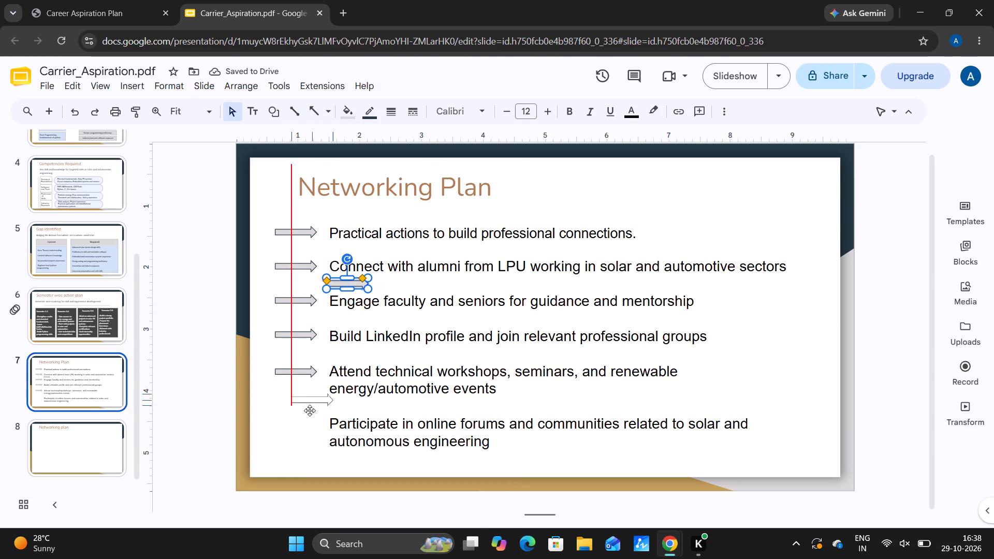
pyautogui.moveTo(310, 410); pyautogui.dragTo(299, 429)
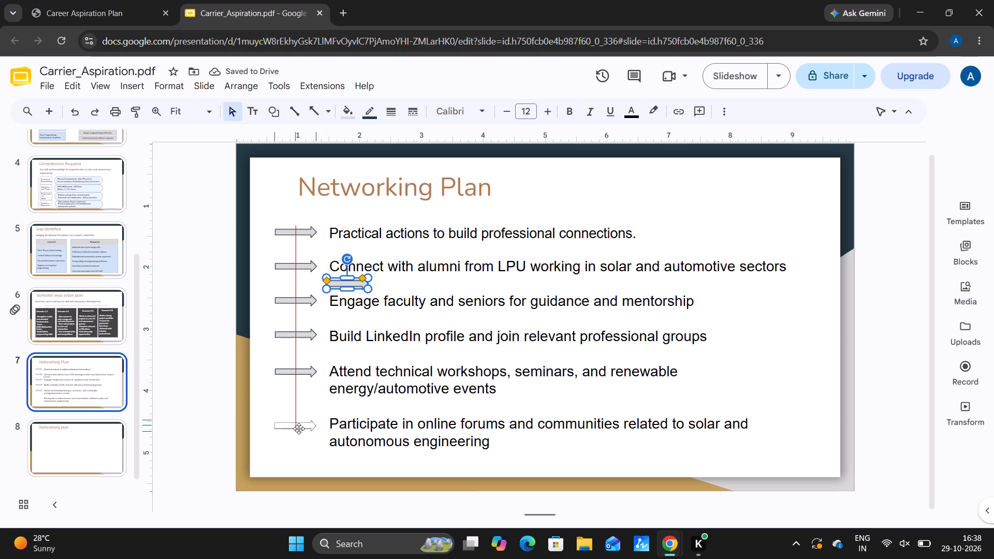
pyautogui.moveTo(299, 429); pyautogui.dragTo(298, 423)
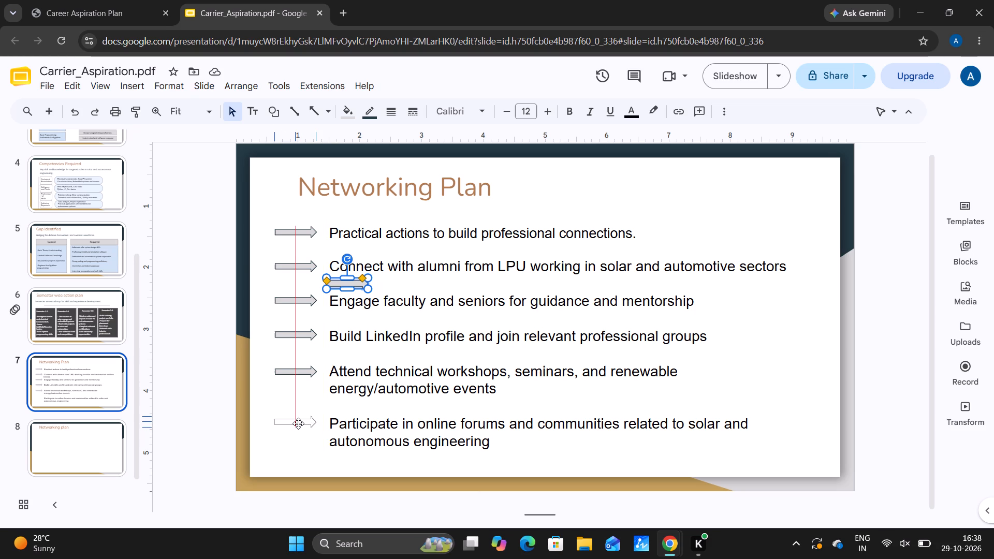
pyautogui.moveTo(298, 423); pyautogui.dragTo(299, 423)
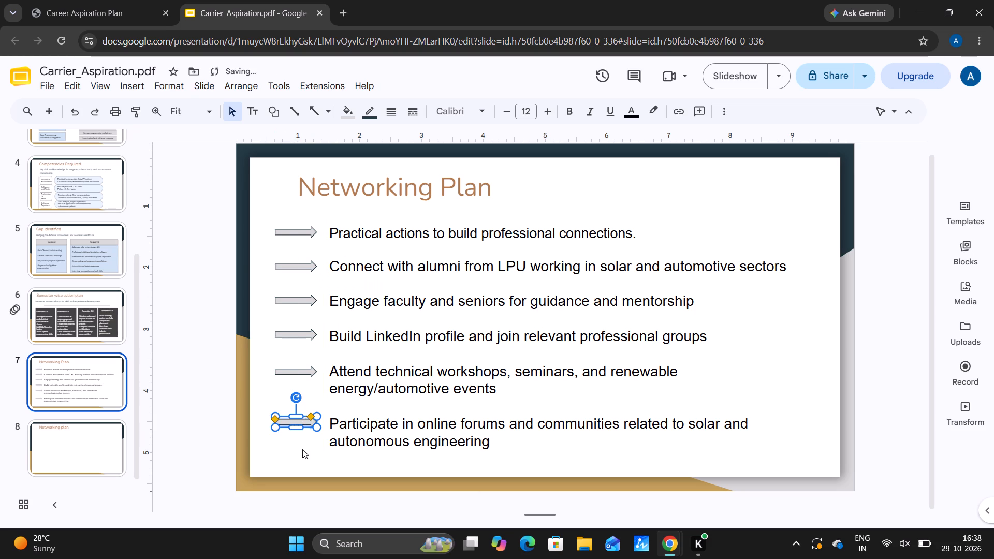
pyautogui.click(302, 450)
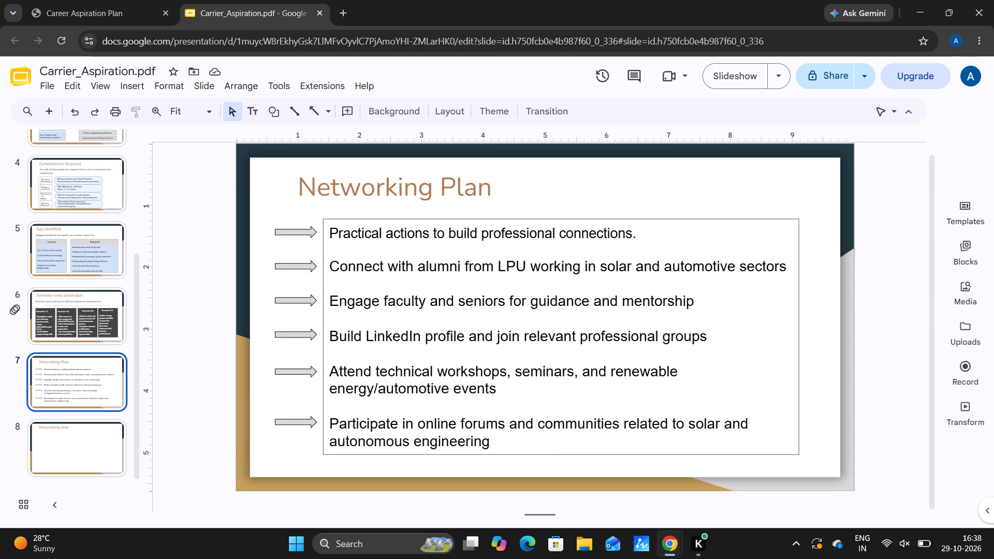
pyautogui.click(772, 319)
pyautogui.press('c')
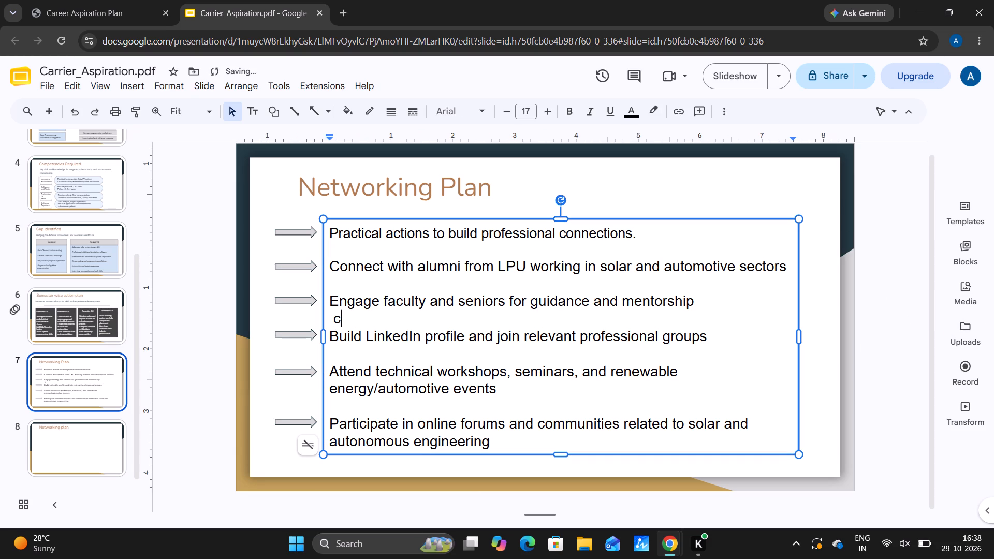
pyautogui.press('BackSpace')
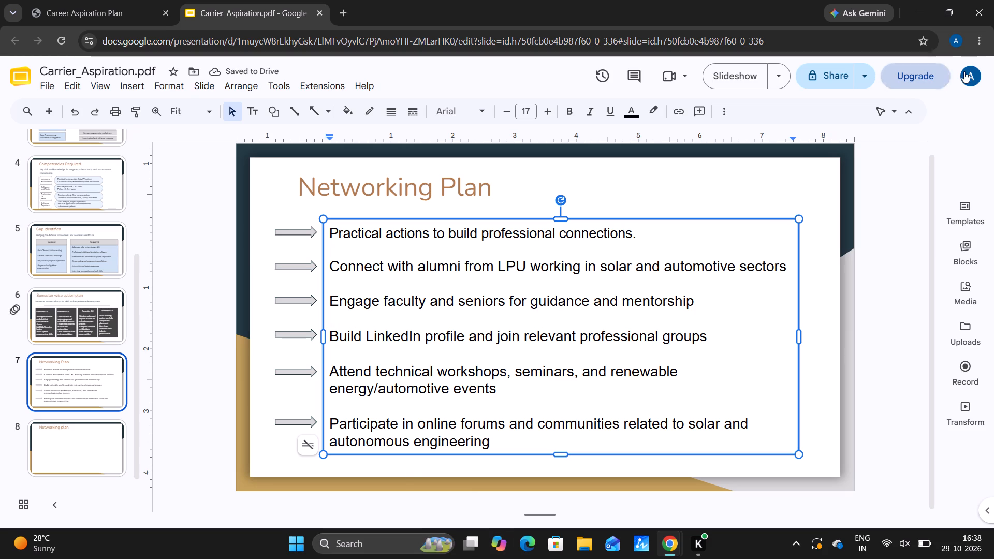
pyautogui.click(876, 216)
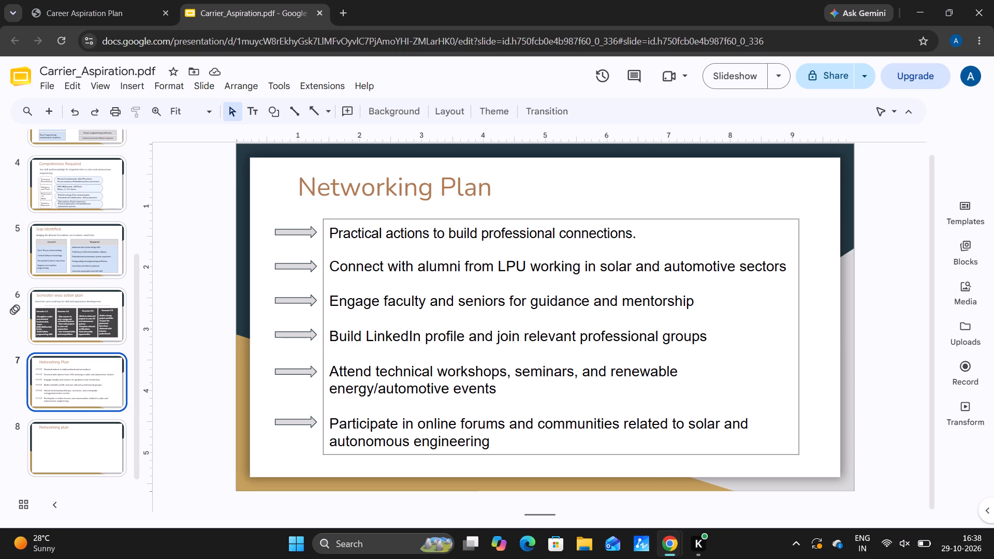
# Add a full stop at the end of the "Connect with alumni", "Engage faculty" and "Build LinkedIn profile" lines.
pyautogui.click(785, 271)
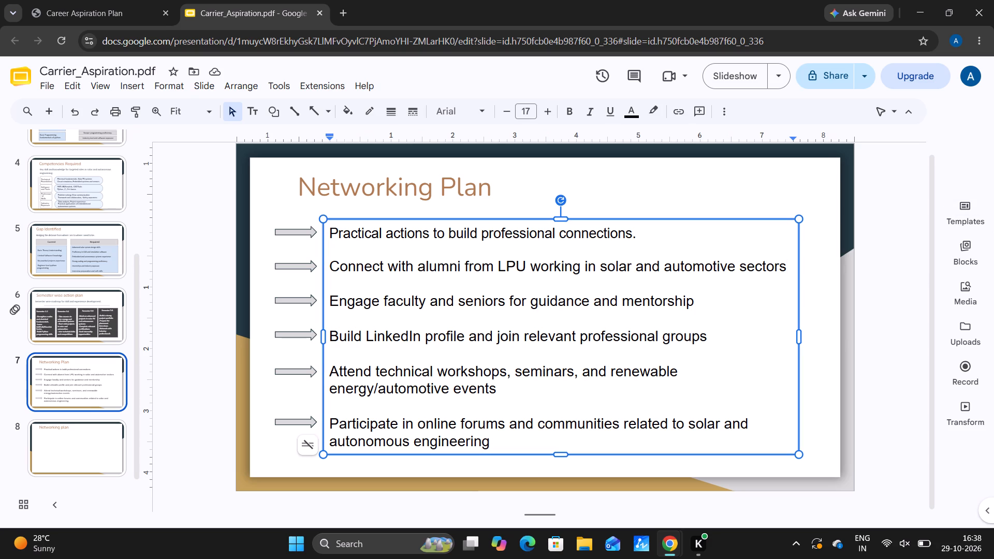
pyautogui.press('.')
pyautogui.press('Down')
pyautogui.press('Down')
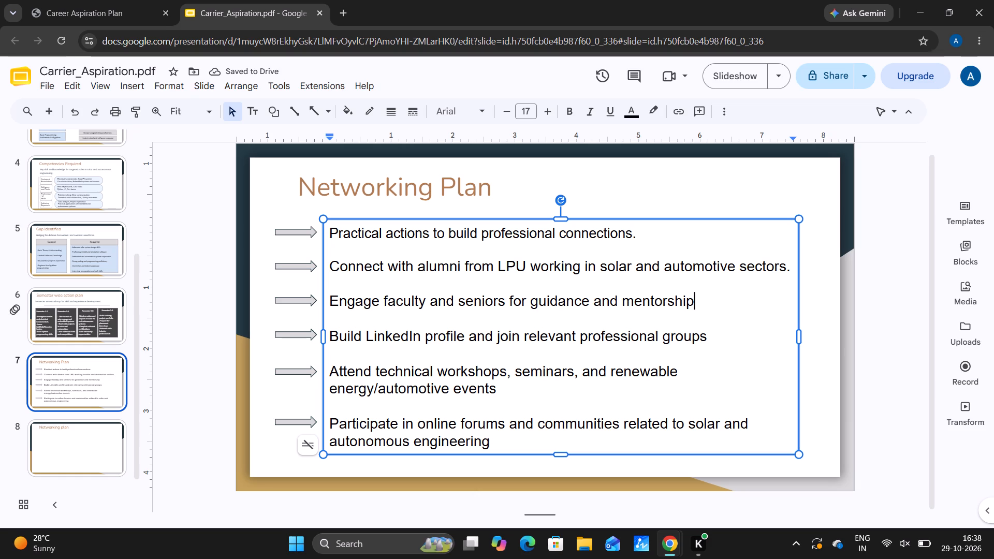
pyautogui.press('.')
pyautogui.press('Down')
pyautogui.press('Down')
pyautogui.press('Right')
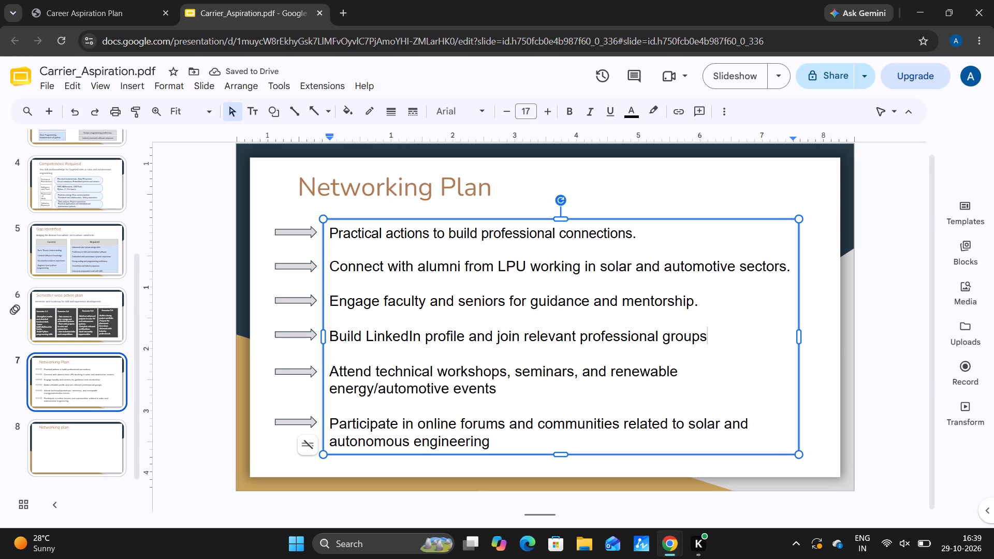
pyautogui.press('.')
# Add a full stop after "energy/automotive events" at the end of the "Attend technical workshops" line.
pyautogui.press('Down')
pyautogui.press('Right')
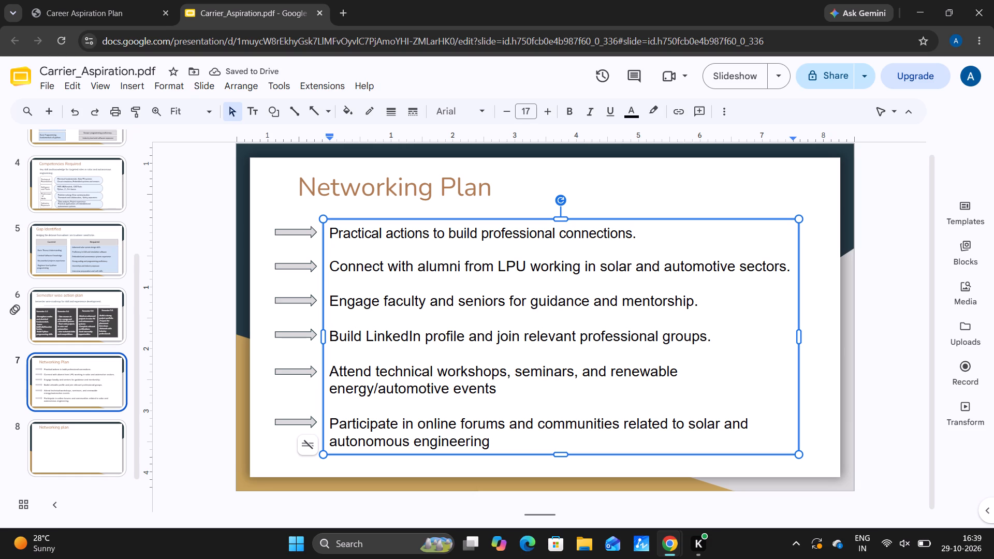
pyautogui.press('Down')
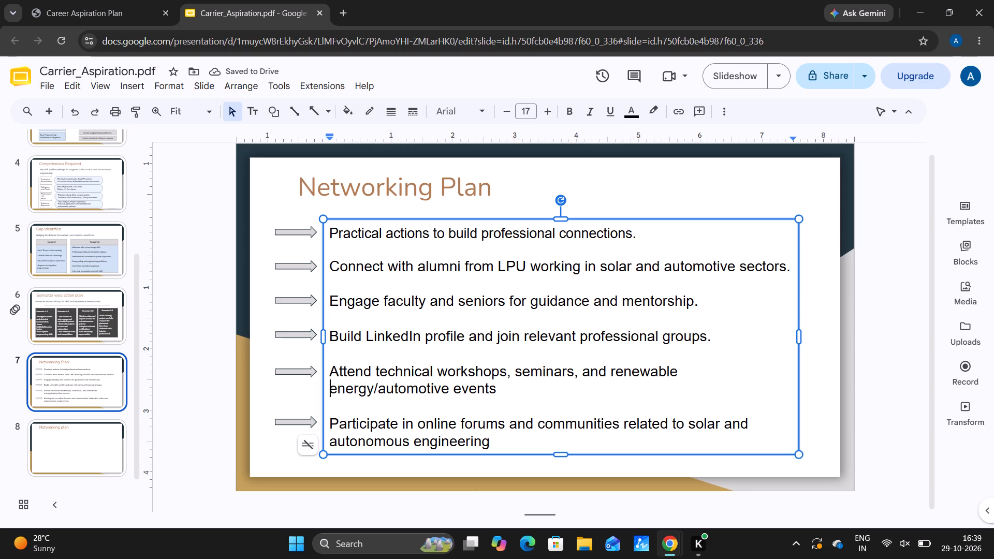
pyautogui.press('Down')
pyautogui.press('Up')
pyautogui.press('Right')
pyautogui.press('Right')
pyautogui.press('Right')
pyautogui.press('Right')
pyautogui.press('Right')
pyautogui.press('Right')
pyautogui.press('Right')
pyautogui.press('Right')
pyautogui.press('Right')
pyautogui.press('Right')
pyautogui.press('Right')
pyautogui.press('Right')
pyautogui.press('Right')
pyautogui.press('Right')
pyautogui.press('Right')
pyautogui.press('Right')
pyautogui.press('Right')
pyautogui.press('Right')
pyautogui.press('Right')
pyautogui.press('Right')
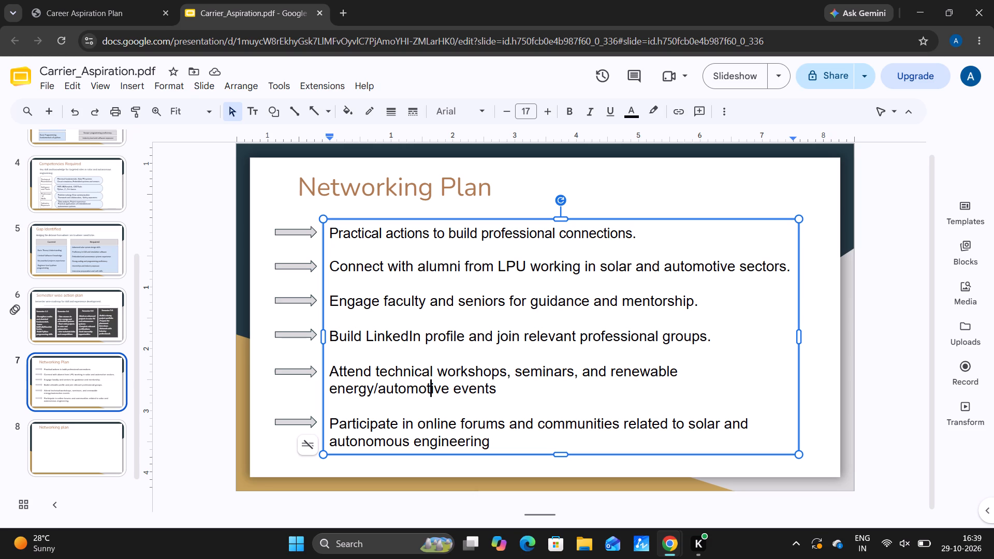
pyautogui.press('Right')
pyautogui.press('Right')
pyautogui.press('.')
# Replace the trailing space after "autonomous engineering" in the last Networking Plan line with a full stop.
pyautogui.press('Up')
pyautogui.press('Up')
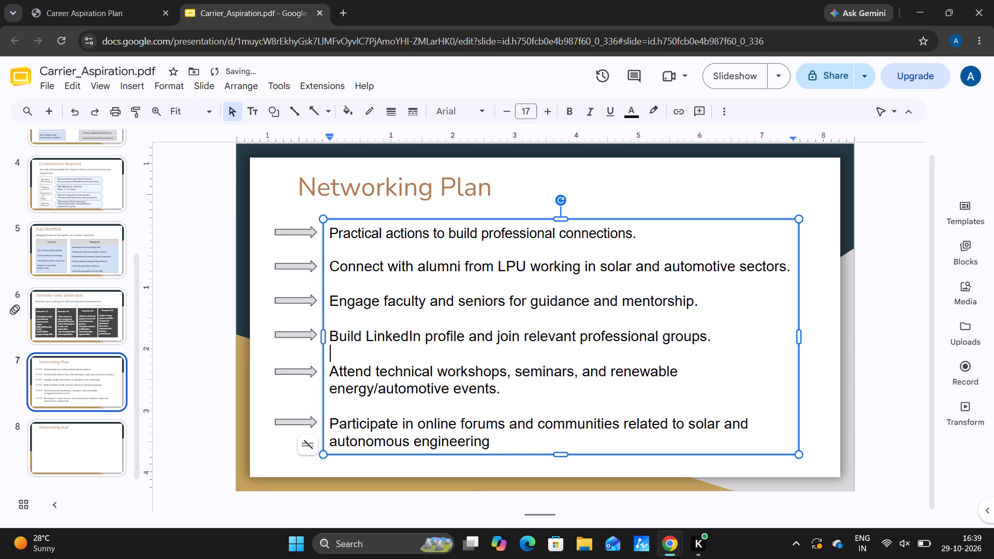
pyautogui.press('Up')
pyautogui.press('Right')
pyautogui.press('Right')
pyautogui.press('Right')
pyautogui.press('Right')
pyautogui.press('Right')
pyautogui.press('Right')
pyautogui.press('Right')
pyautogui.press('Right')
pyautogui.press('Right')
pyautogui.press('Right')
pyautogui.press('Right')
pyautogui.press('Right')
pyautogui.press('Right')
pyautogui.press('Right')
pyautogui.press('Right')
pyautogui.press('Right')
pyautogui.press('Right')
pyautogui.press('Right')
pyautogui.press('Right')
pyautogui.press('Right')
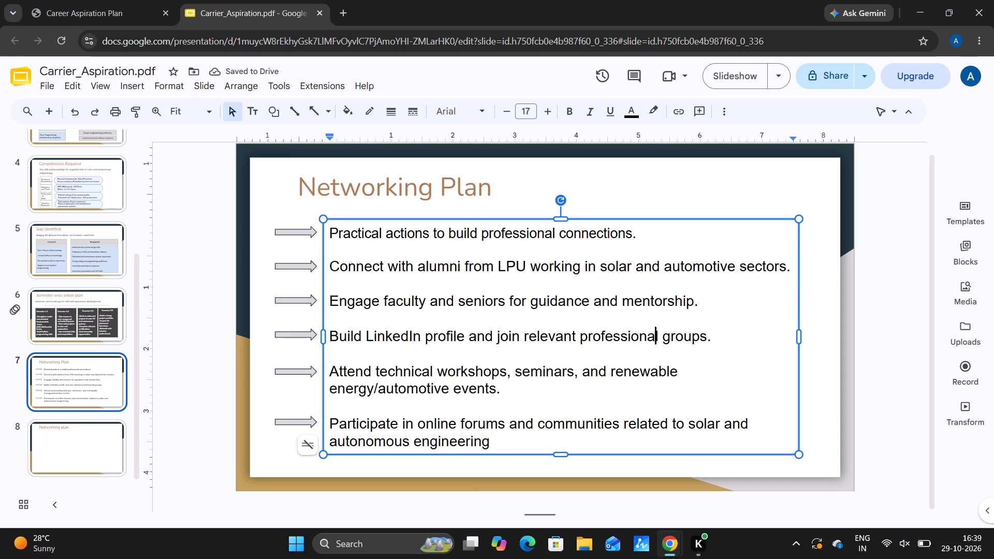
pyautogui.press('Right')
pyautogui.press('Right')
pyautogui.press('Right')
pyautogui.press('Right')
pyautogui.press('Down')
pyautogui.press('Down')
pyautogui.press('Down')
pyautogui.press('Down')
pyautogui.press('Down')
pyautogui.press('Down')
pyautogui.press('BackSpace')
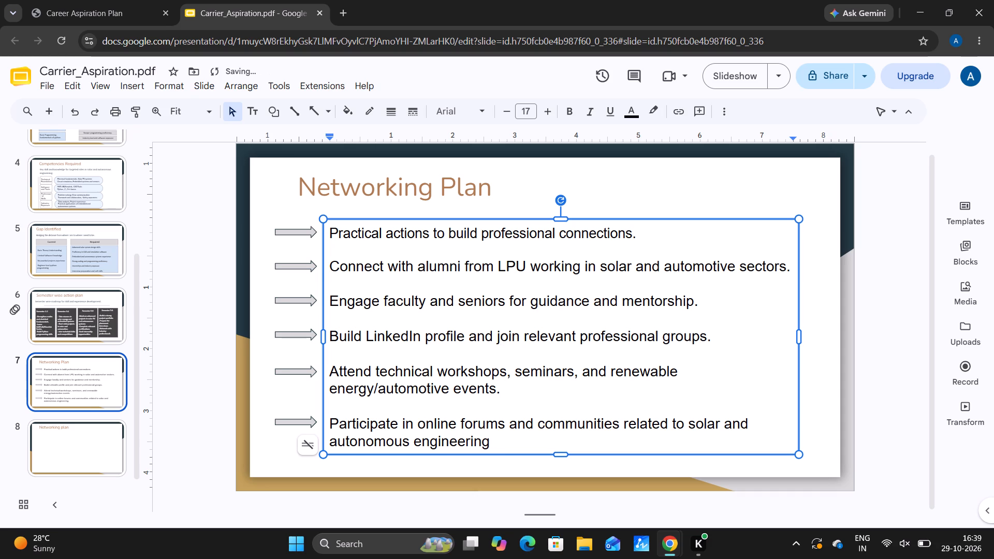
pyautogui.press('.')
pyautogui.click(847, 223)
# Widen the Networking Plan title box by extending its left edge outward to line up with the arrows.
pyautogui.moveTo(346, 193); pyautogui.dragTo(310, 193)
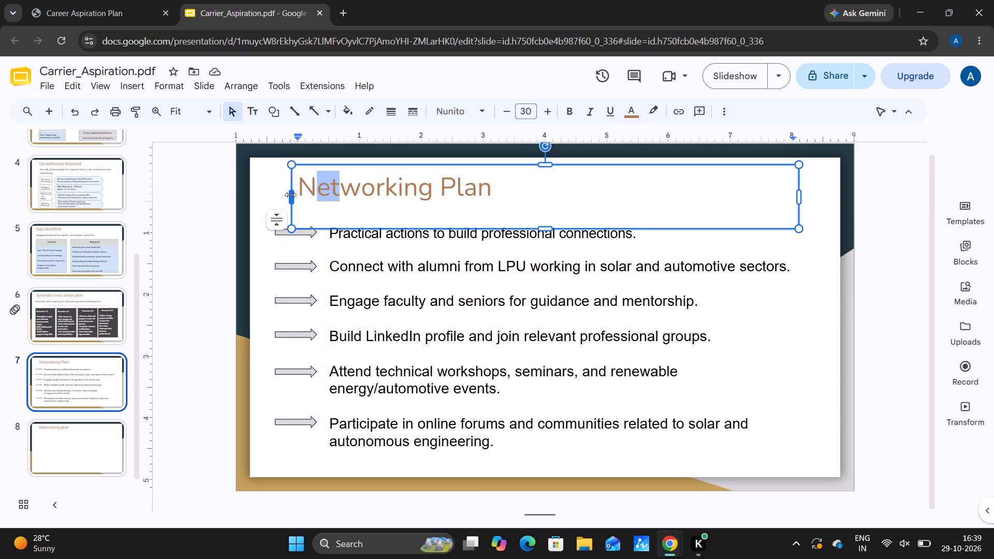
pyautogui.moveTo(290, 195); pyautogui.dragTo(280, 194)
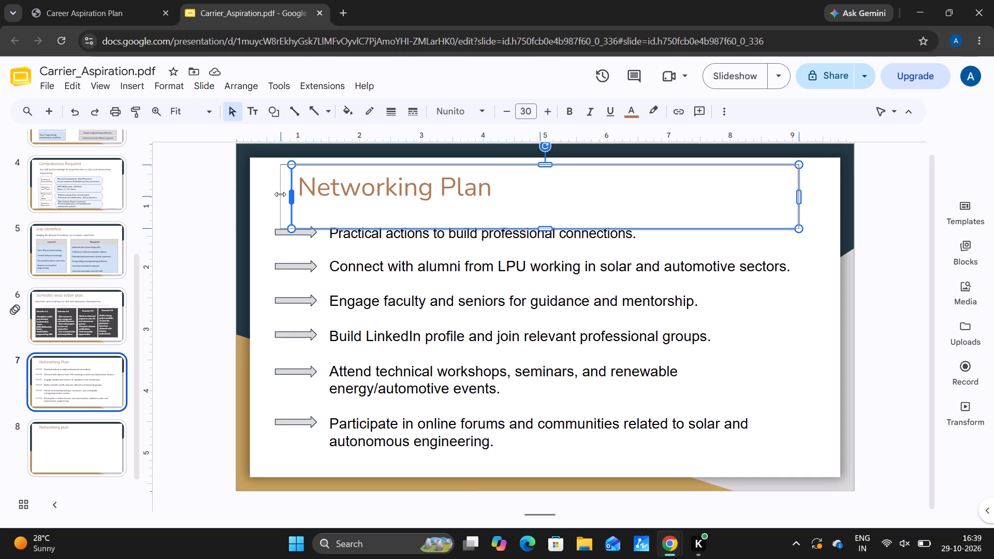
pyautogui.moveTo(280, 194); pyautogui.dragTo(275, 194)
pyautogui.click(260, 228)
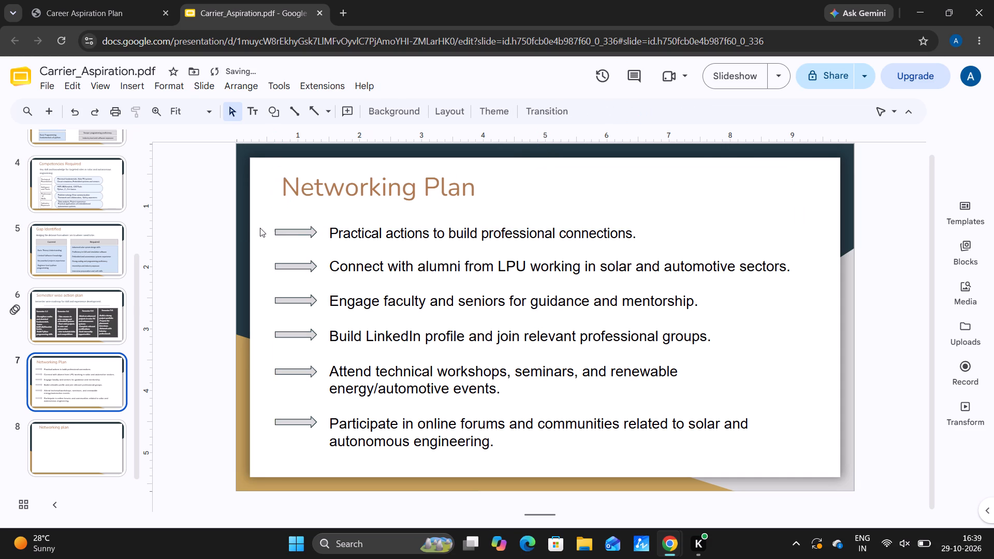
# Move the Networking Plan title box slightly up and outward so the title text starts in line with the arrows.
pyautogui.moveTo(456, 213); pyautogui.dragTo(456, 212)
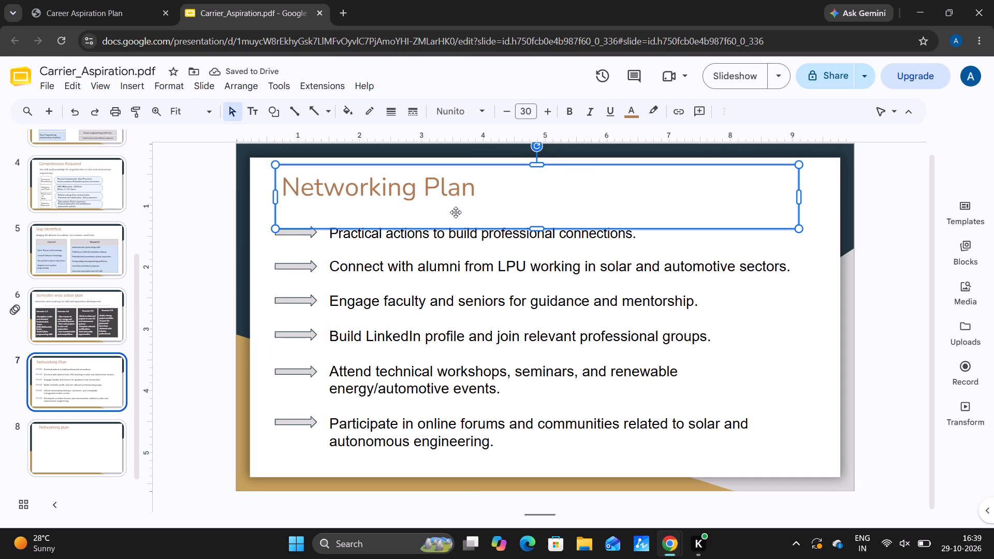
pyautogui.moveTo(456, 212); pyautogui.dragTo(445, 209)
pyautogui.moveTo(446, 210); pyautogui.dragTo(447, 210)
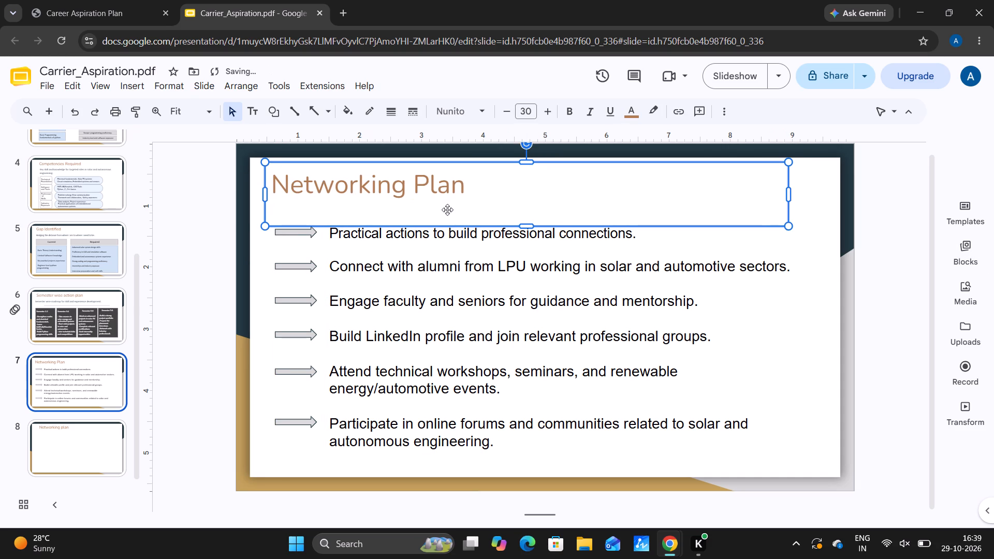
pyautogui.moveTo(447, 210); pyautogui.dragTo(456, 210)
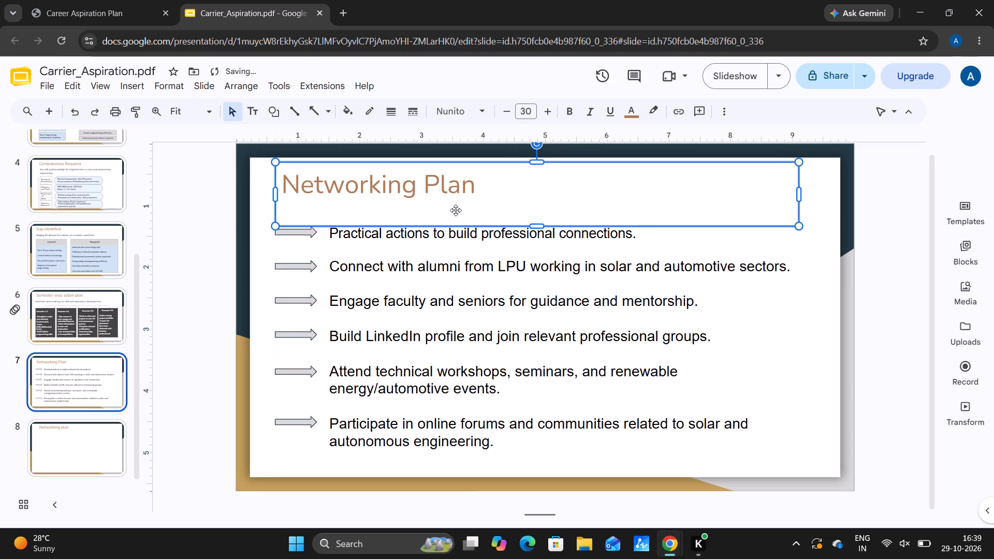
pyautogui.moveTo(456, 210); pyautogui.dragTo(444, 211)
pyautogui.click(444, 211)
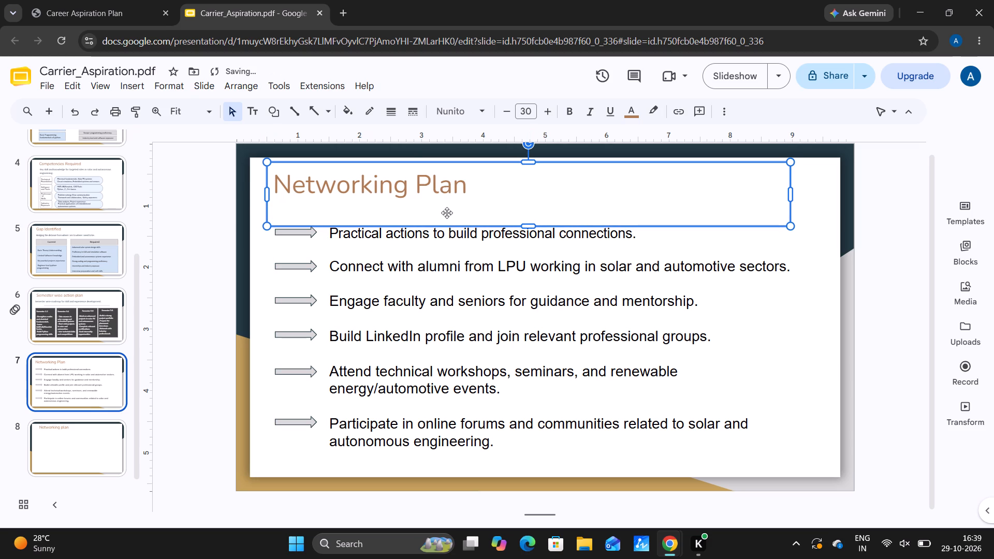
pyautogui.click(816, 275)
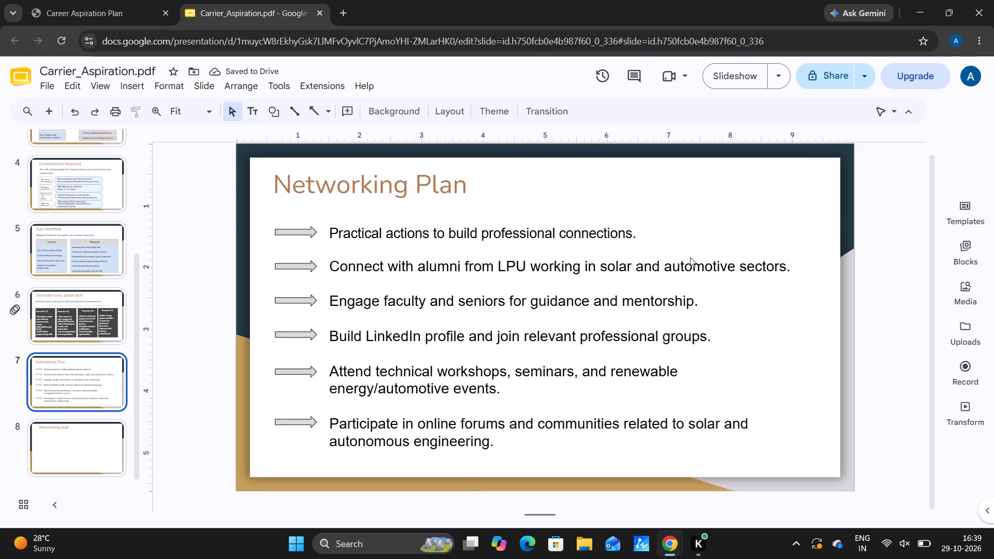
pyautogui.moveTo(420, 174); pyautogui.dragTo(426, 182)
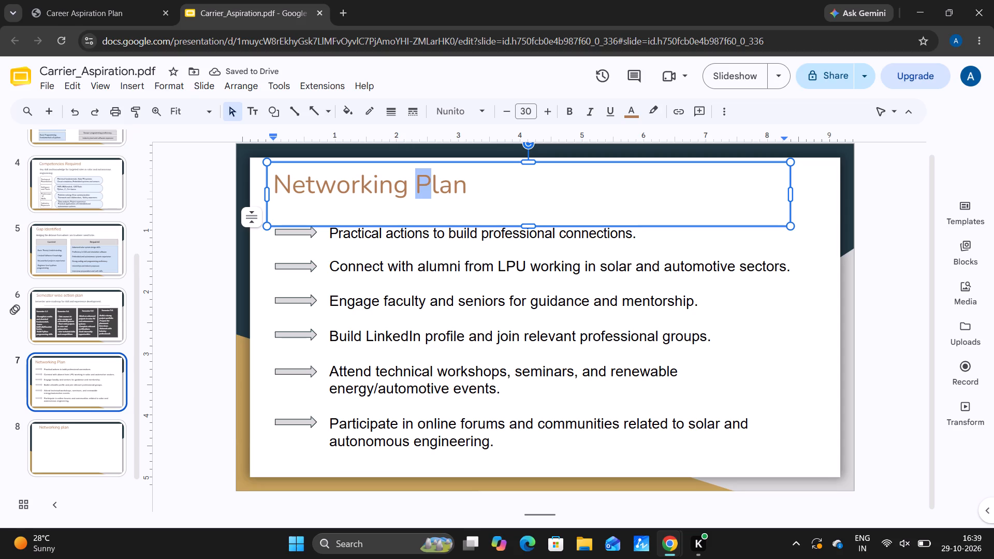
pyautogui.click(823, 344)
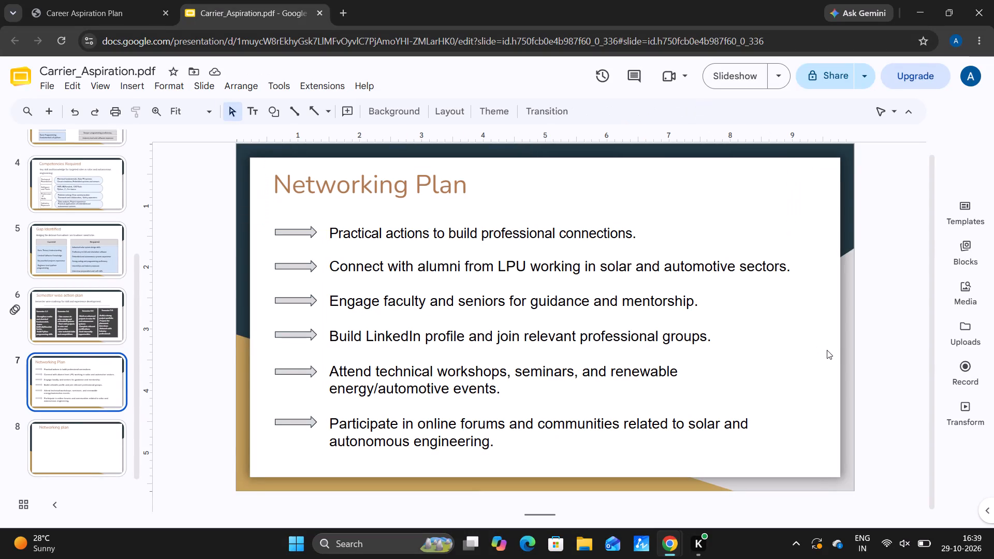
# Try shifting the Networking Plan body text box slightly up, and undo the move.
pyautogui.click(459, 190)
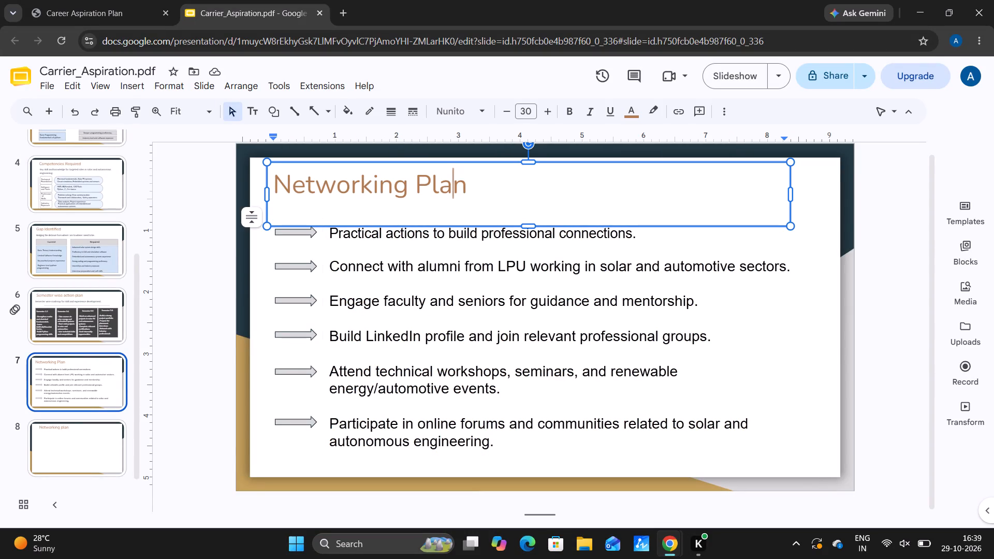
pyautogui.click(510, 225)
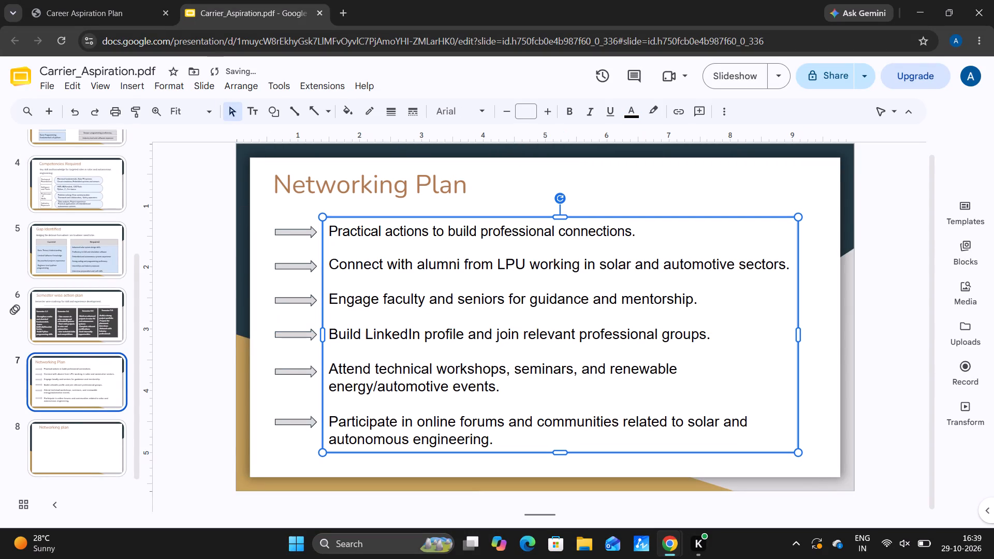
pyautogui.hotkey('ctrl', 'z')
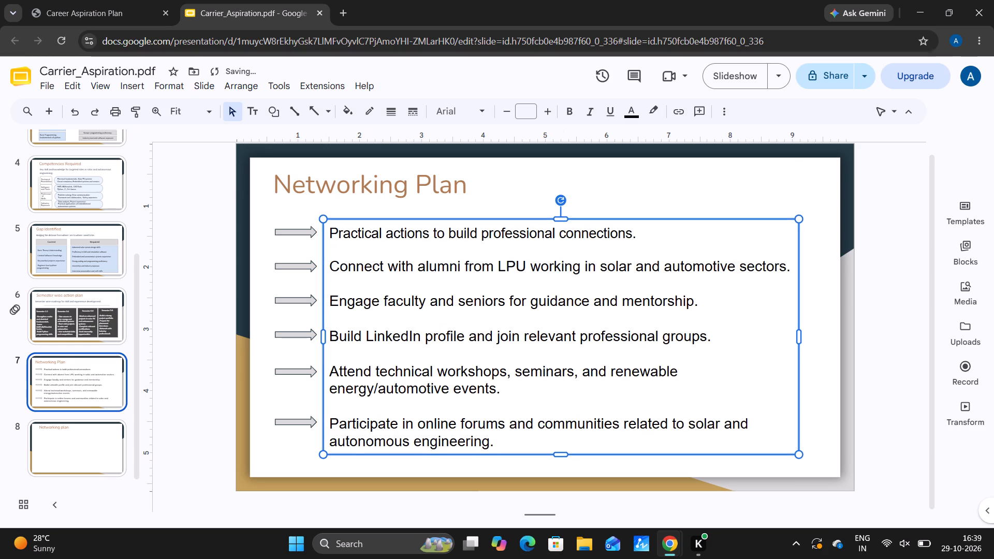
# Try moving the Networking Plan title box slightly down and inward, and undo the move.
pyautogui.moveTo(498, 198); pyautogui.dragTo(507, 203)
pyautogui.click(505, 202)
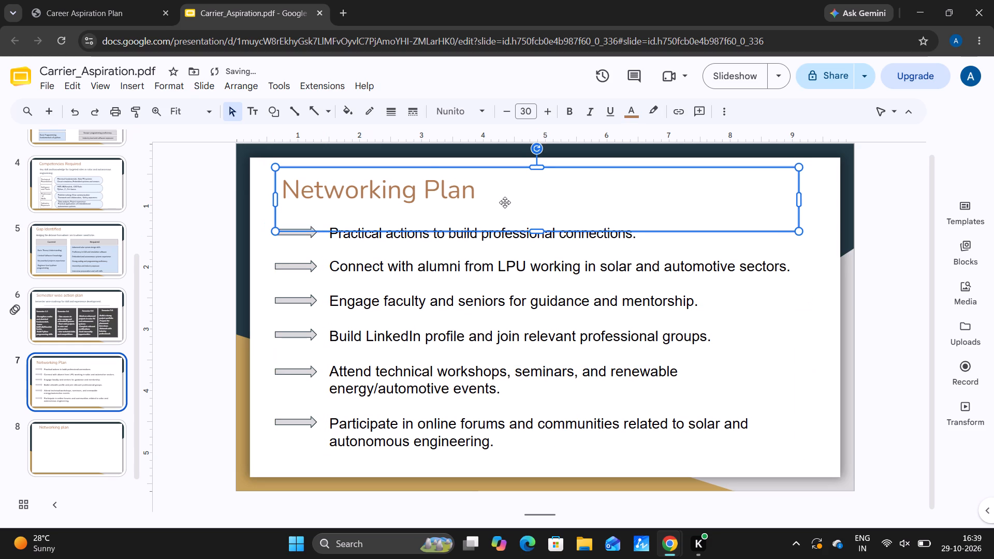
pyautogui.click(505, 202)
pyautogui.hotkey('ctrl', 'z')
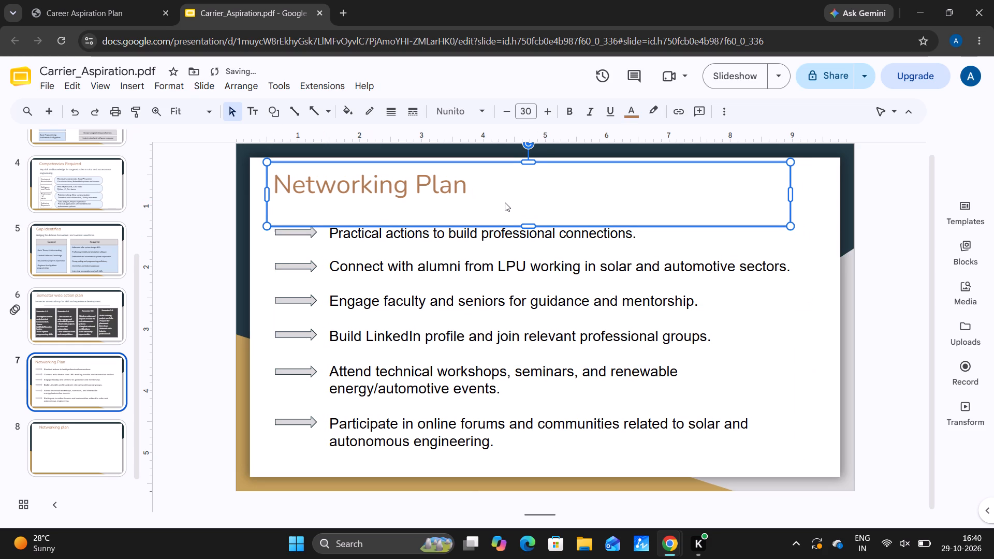
# Nudge the Networking Plan title box very slightly inward so its text lines up with the arrows' left ends.
pyautogui.click(493, 201)
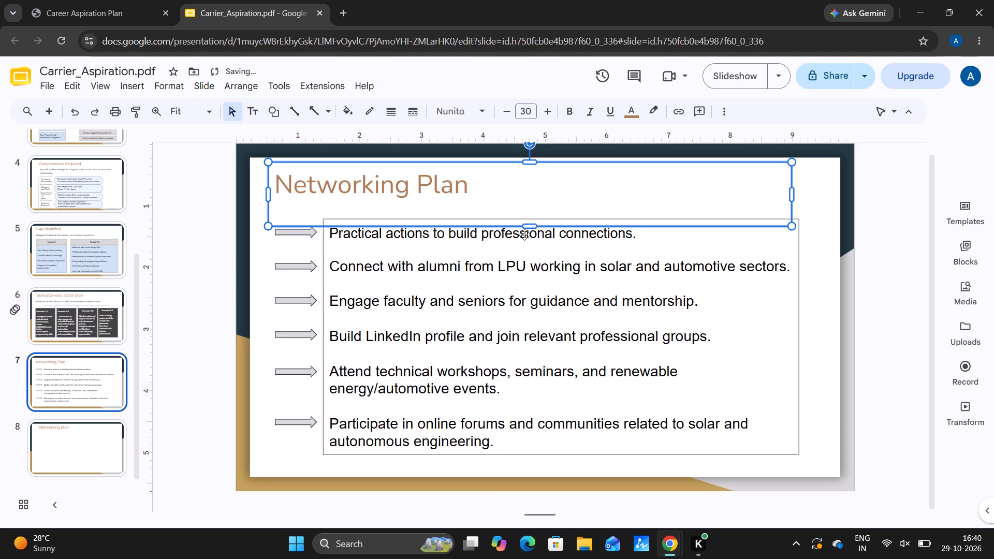
pyautogui.click(858, 386)
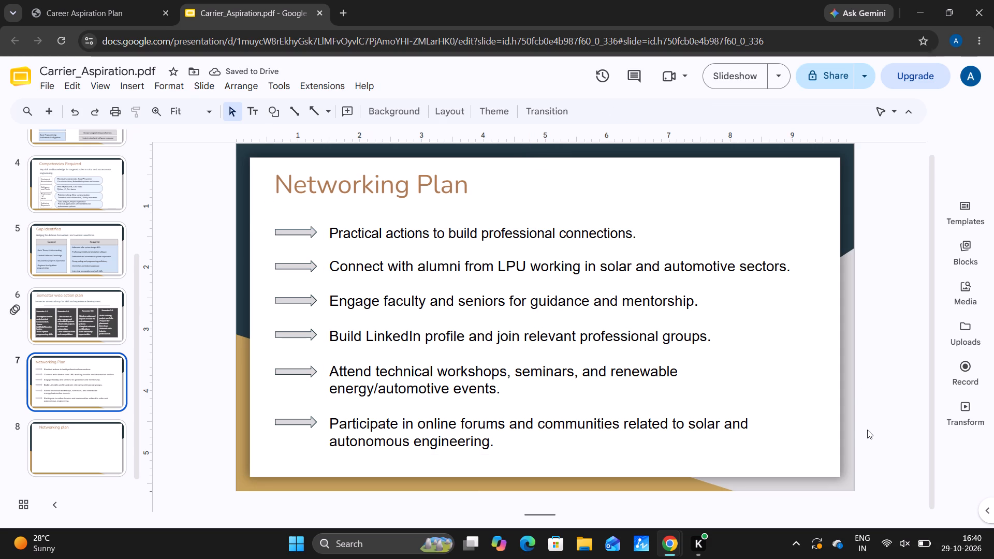
# Look back through the earlier slides, including Gap Identified and Competencies Required, and return to the unfinished slide 8.
pyautogui.click(68, 317)
pyautogui.click(94, 254)
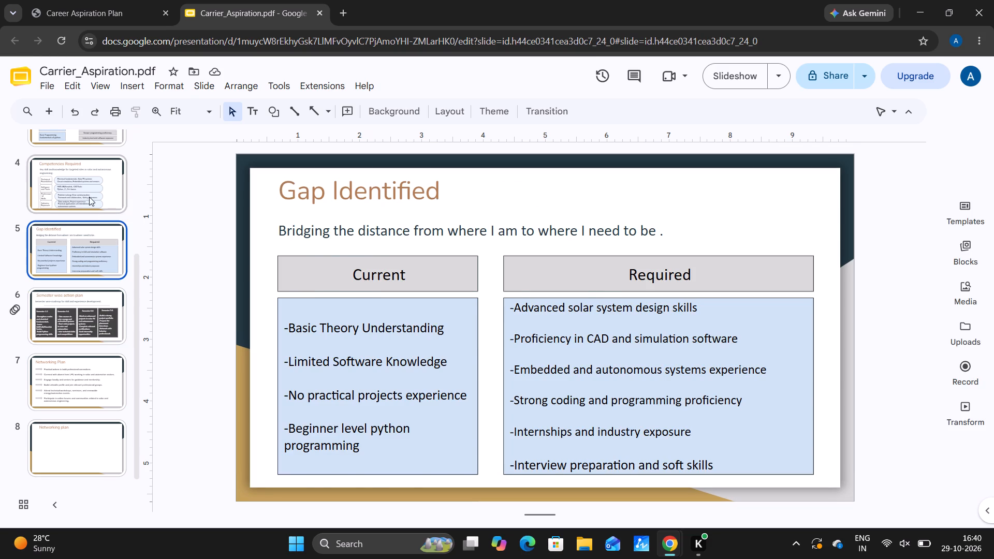
pyautogui.click(92, 188)
pyautogui.scroll(-3, 106, 203)
pyautogui.scroll(3, 106, 203)
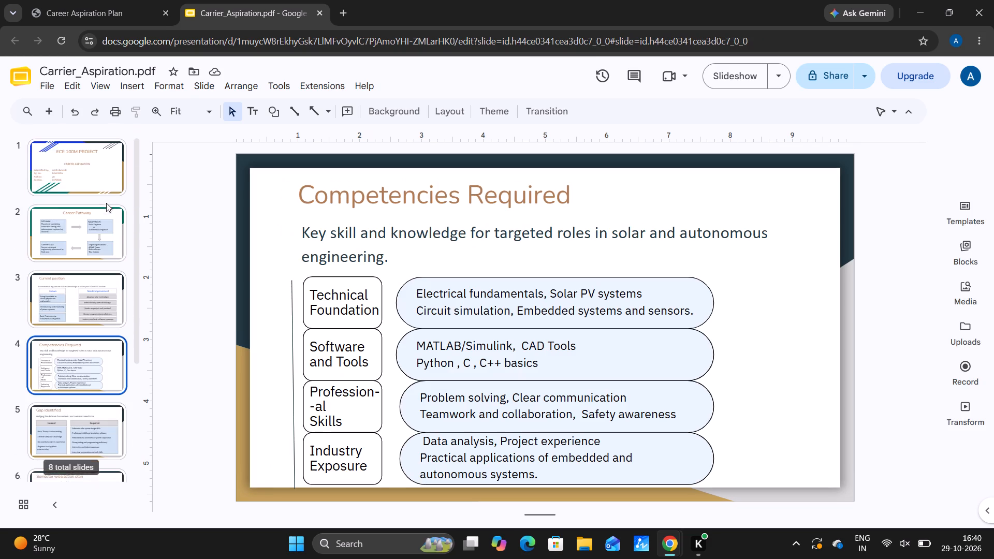
pyautogui.scroll(-4, 106, 203)
pyautogui.click(55, 428)
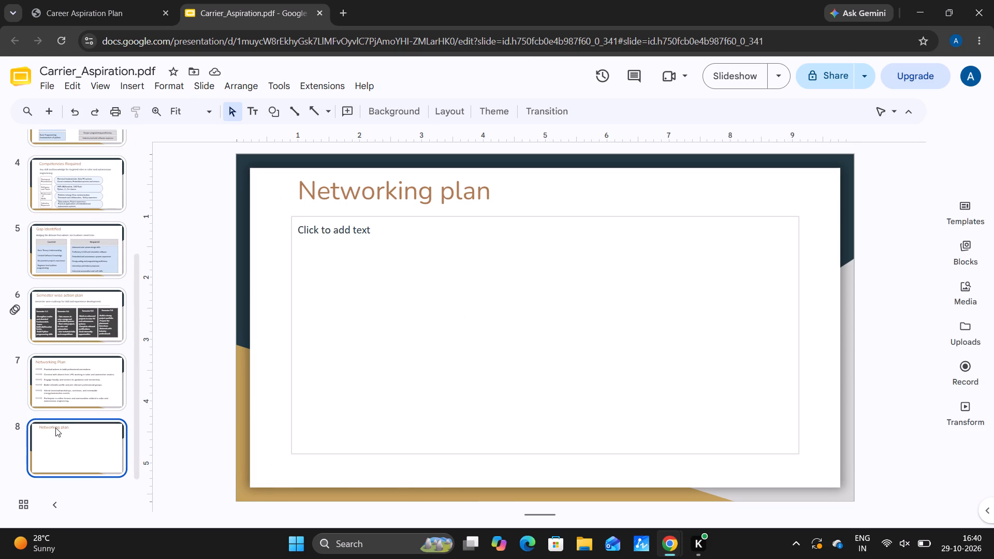
pyautogui.click(115, 380)
pyautogui.click(55, 455)
# Delete the "Networking plan" title box from slide 8.
pyautogui.click(511, 212)
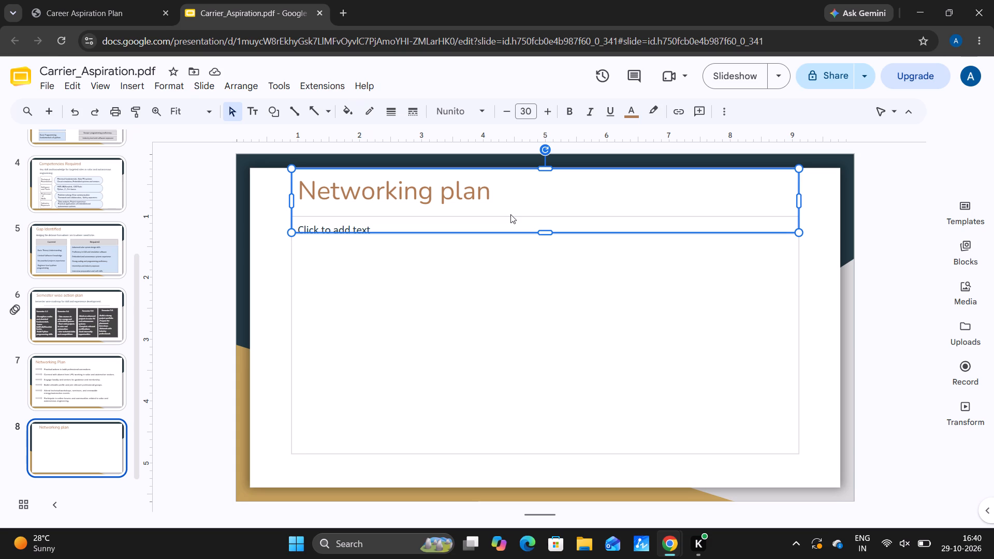
pyautogui.press('Delete')
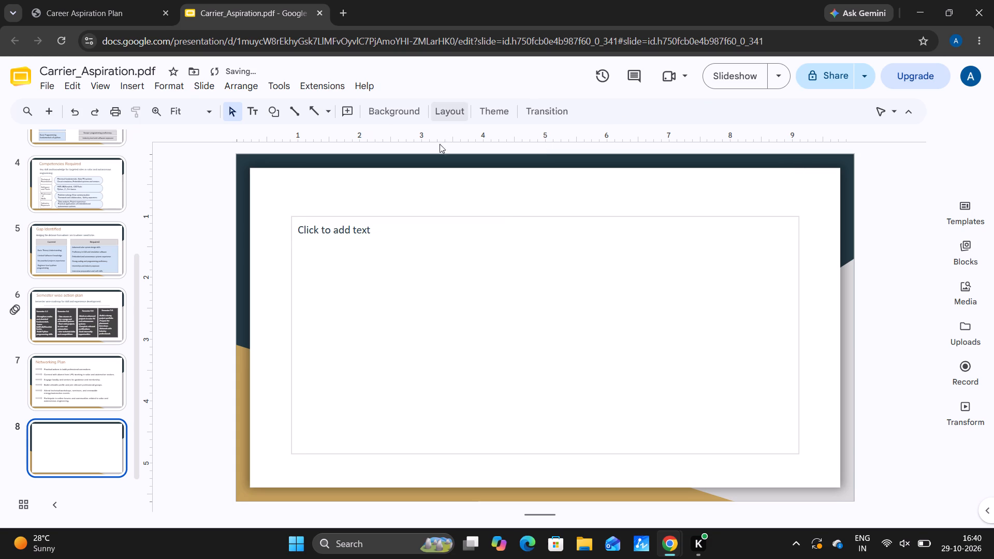
# Set the text colour in slide 8's empty body placeholder to light blue 3.
pyautogui.click(433, 256)
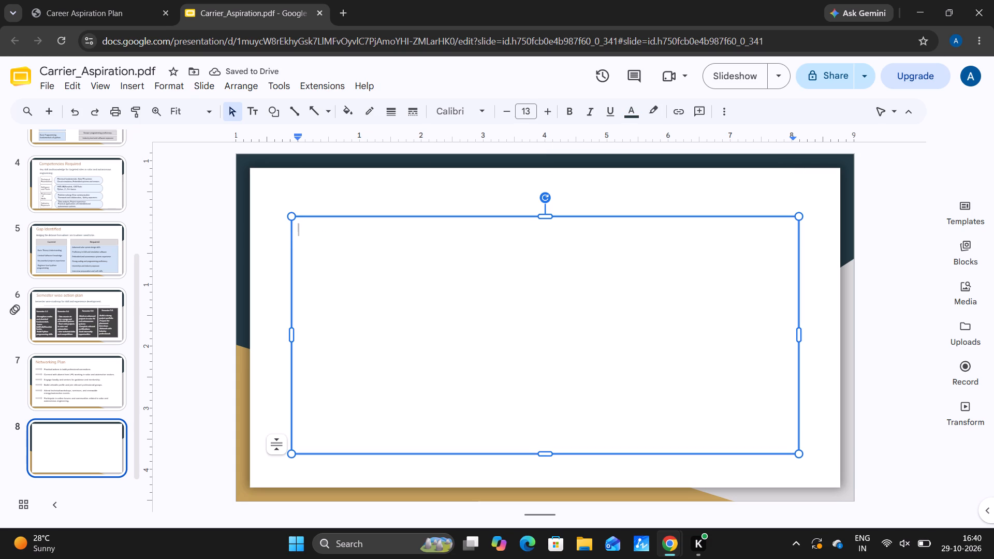
pyautogui.click(382, 307)
pyautogui.click(449, 340)
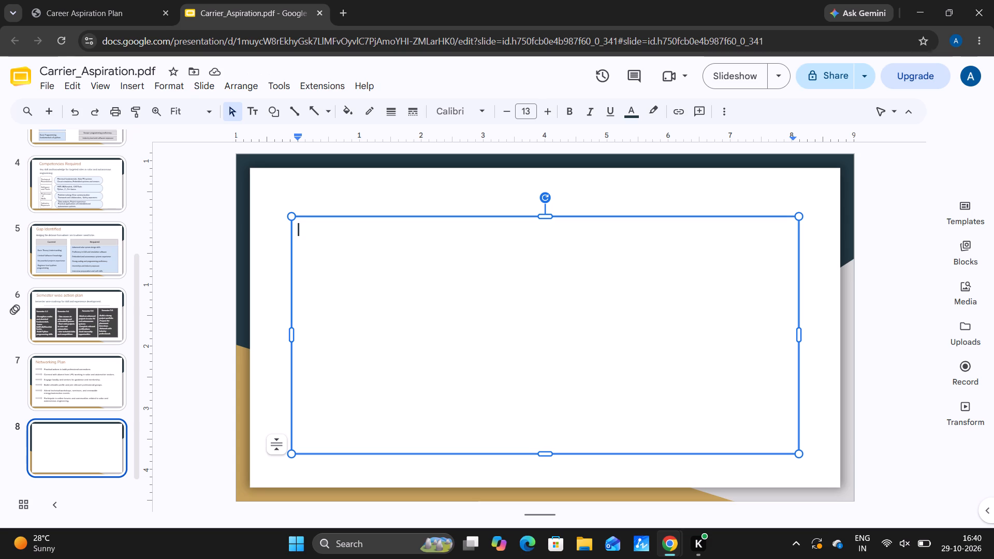
pyautogui.press('t')
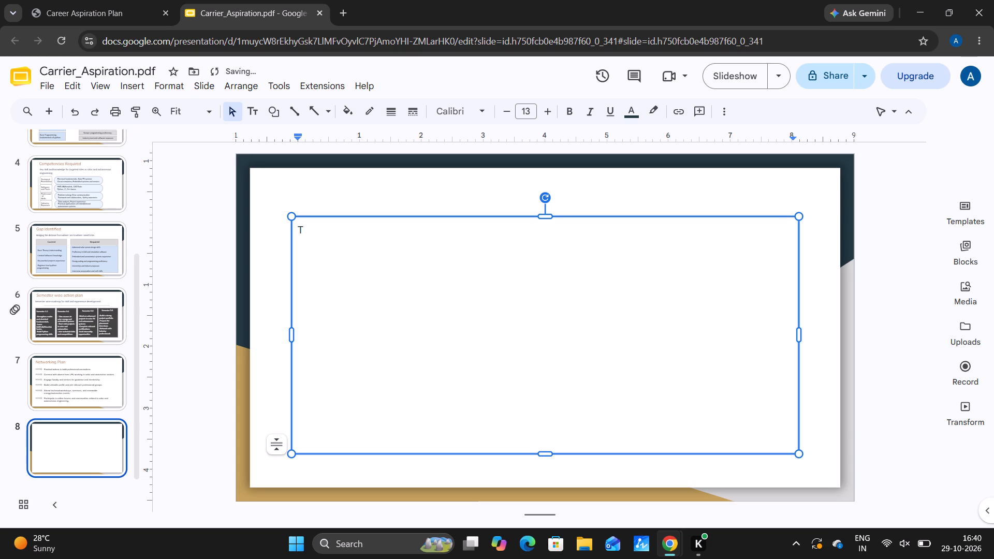
pyautogui.press('BackSpace')
pyautogui.click(640, 109)
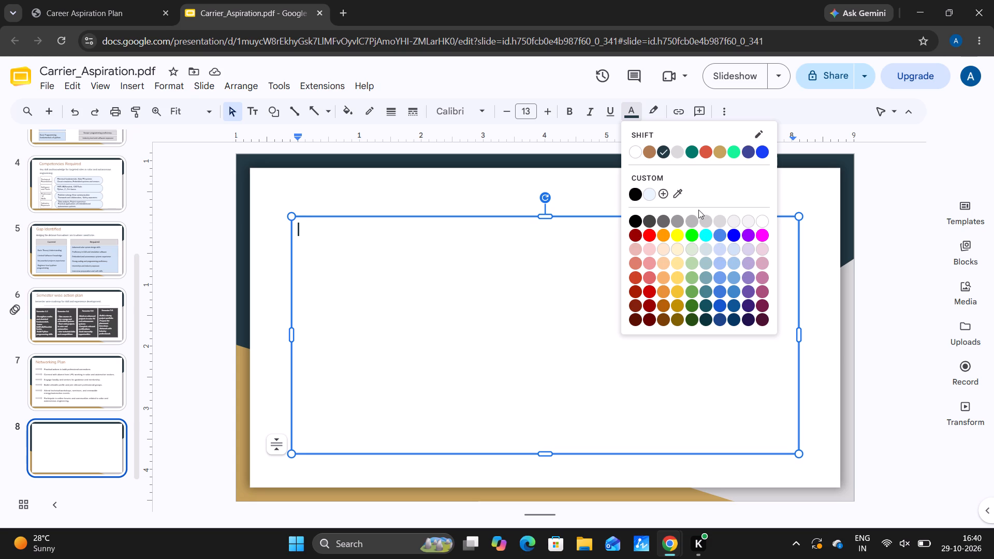
pyautogui.click(733, 248)
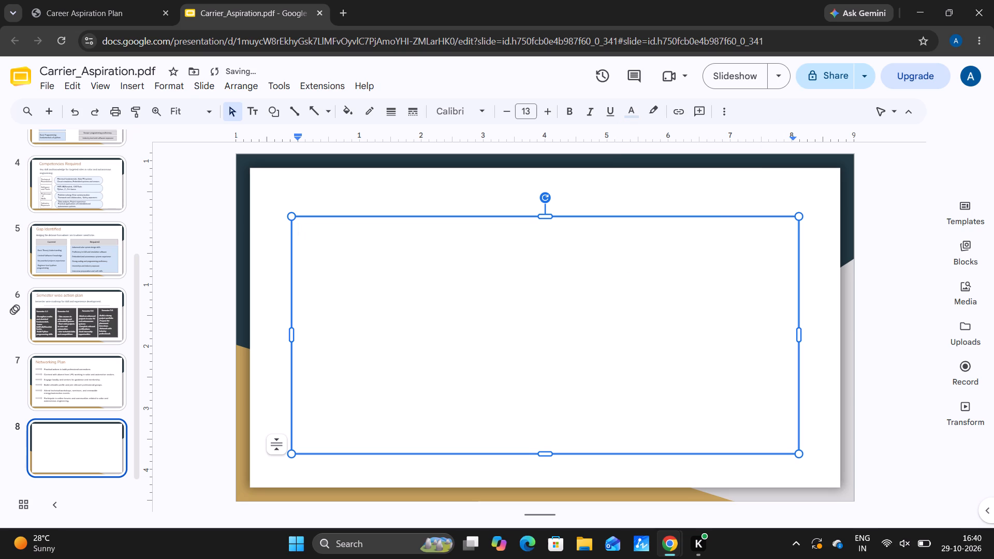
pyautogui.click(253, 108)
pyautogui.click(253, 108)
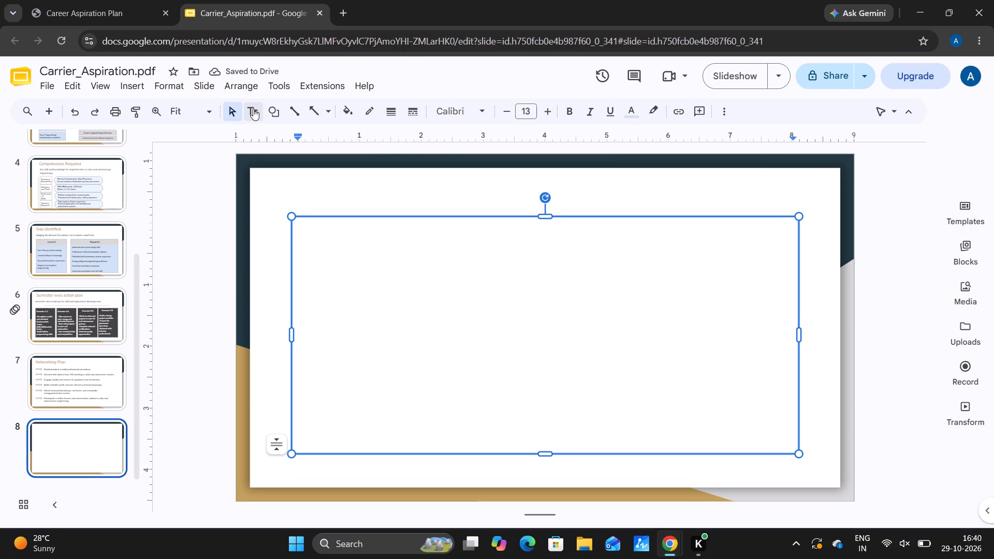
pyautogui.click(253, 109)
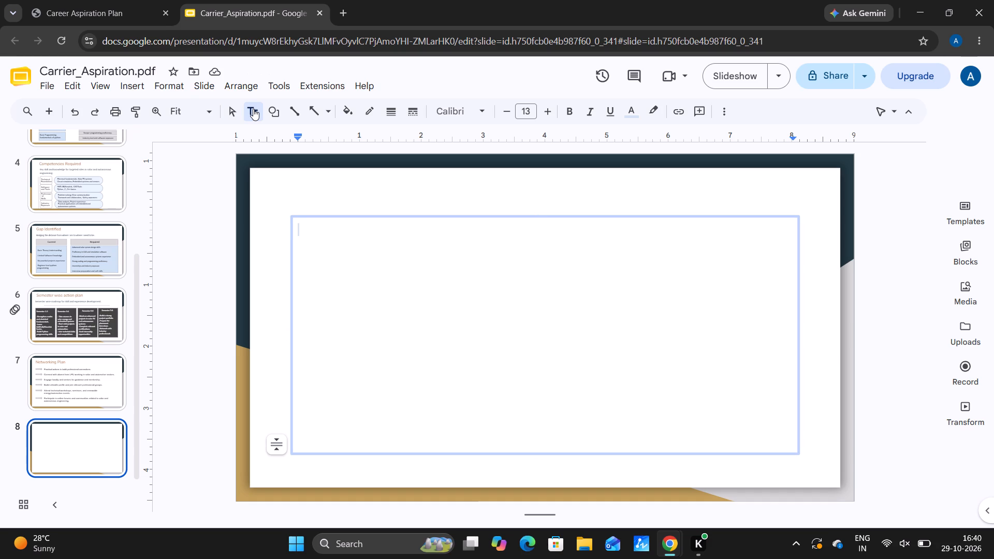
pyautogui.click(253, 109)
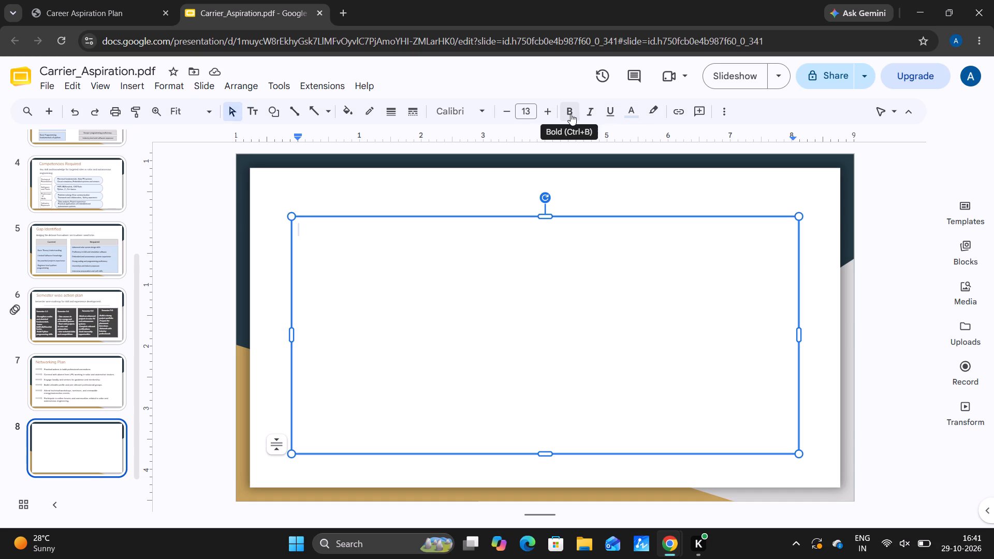
# Increase the font size in slide 8's empty body placeholder to 40.
pyautogui.tripleClick(554, 110)
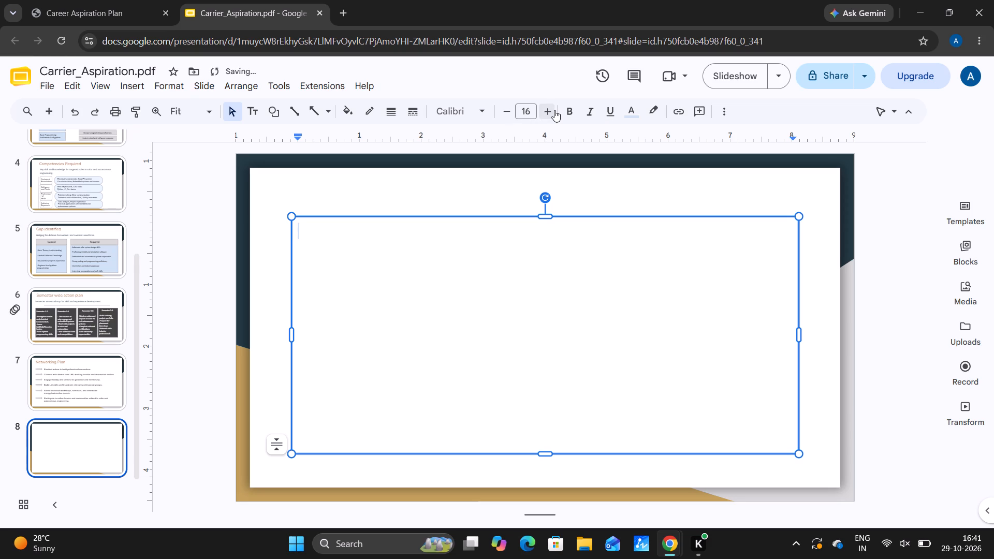
pyautogui.doubleClick(554, 110)
pyautogui.tripleClick(554, 110)
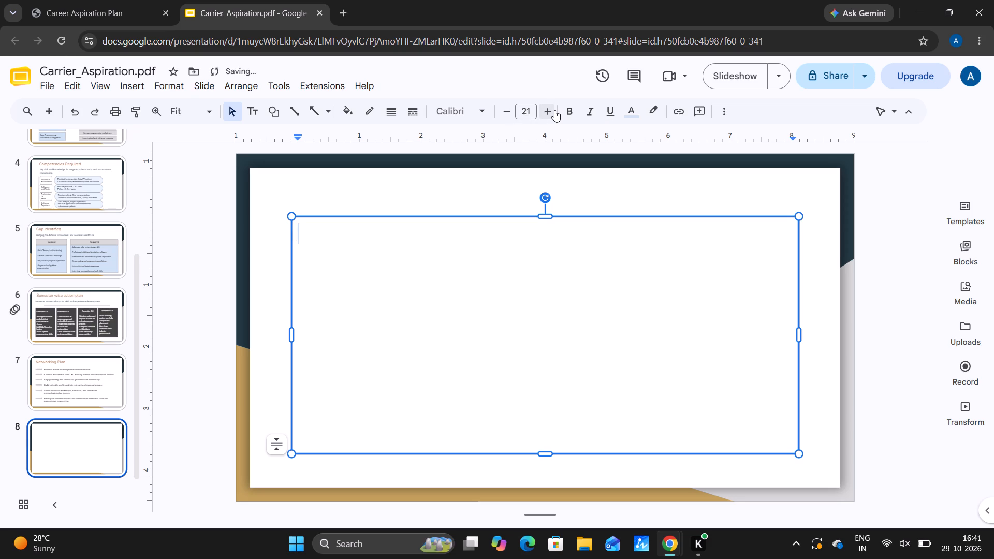
pyautogui.click(554, 110)
pyautogui.tripleClick(554, 110)
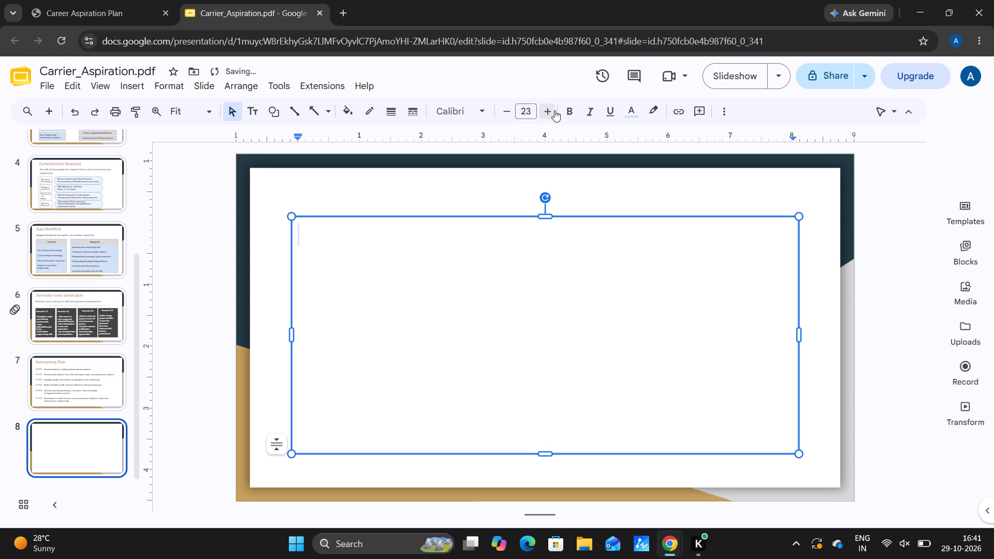
pyautogui.tripleClick(554, 110)
pyautogui.doubleClick(557, 110)
pyautogui.tripleClick(547, 109)
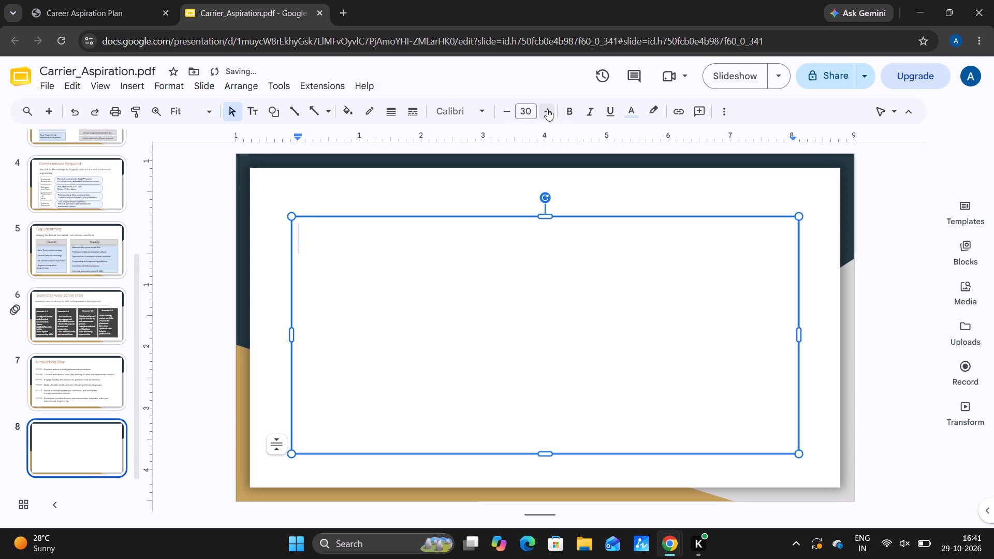
pyautogui.tripleClick(547, 109)
pyautogui.tripleClick(547, 109)
pyautogui.tripleClick(547, 109)
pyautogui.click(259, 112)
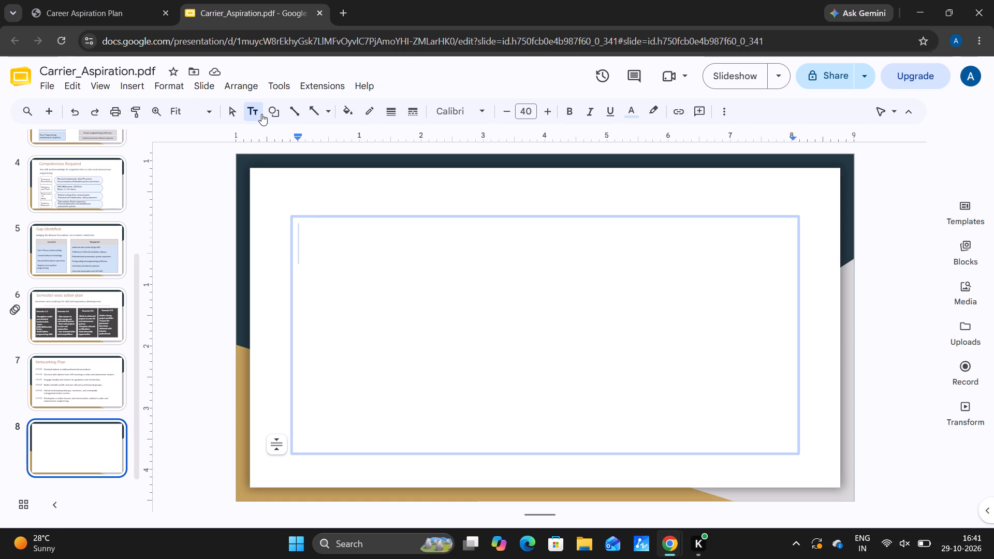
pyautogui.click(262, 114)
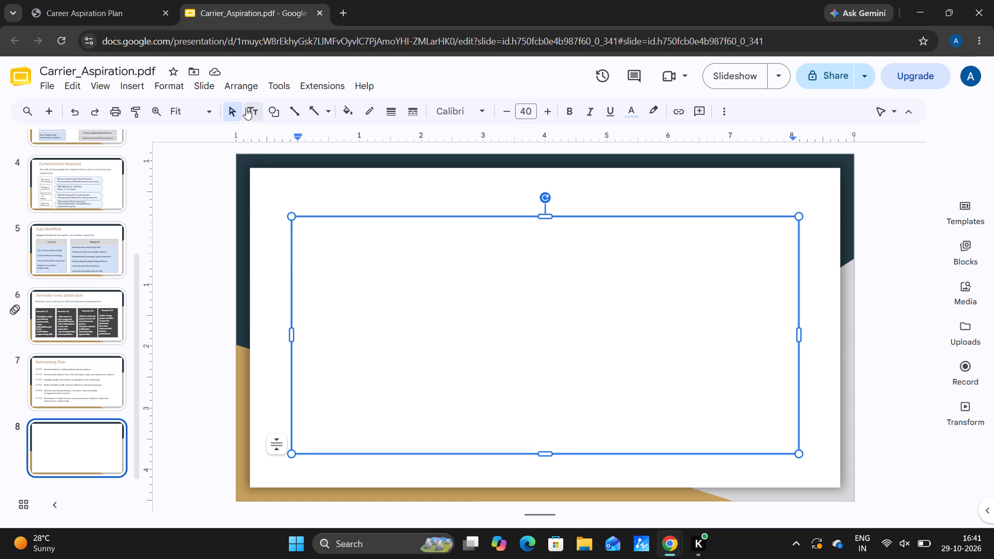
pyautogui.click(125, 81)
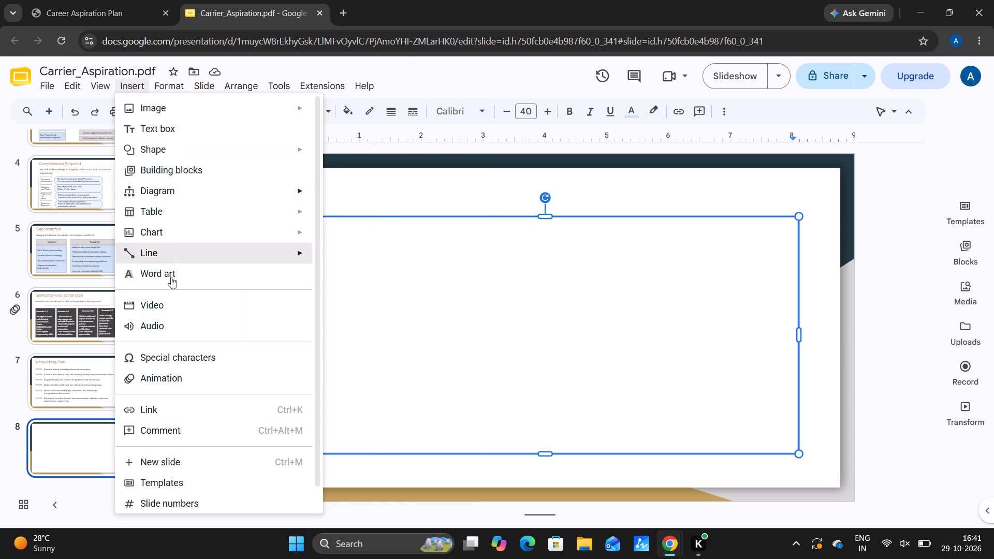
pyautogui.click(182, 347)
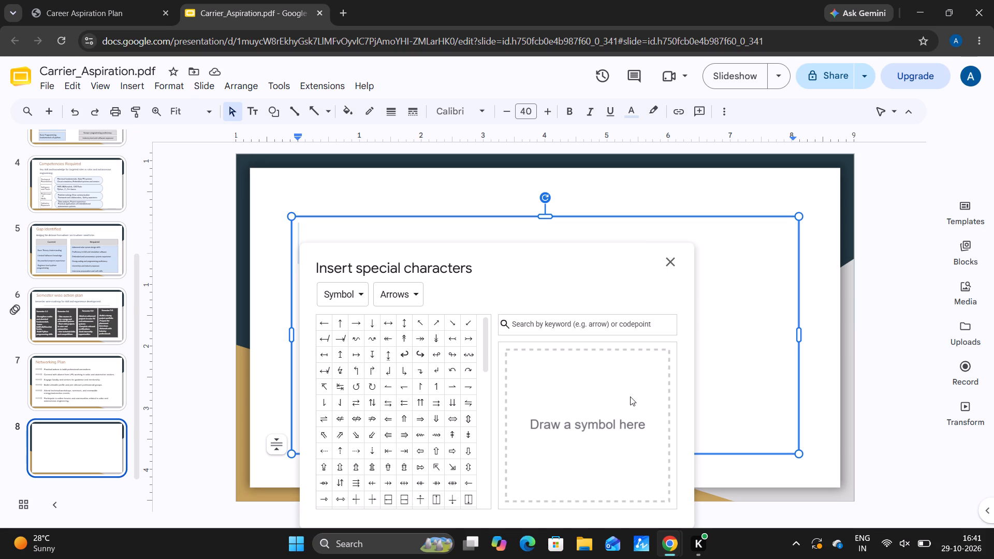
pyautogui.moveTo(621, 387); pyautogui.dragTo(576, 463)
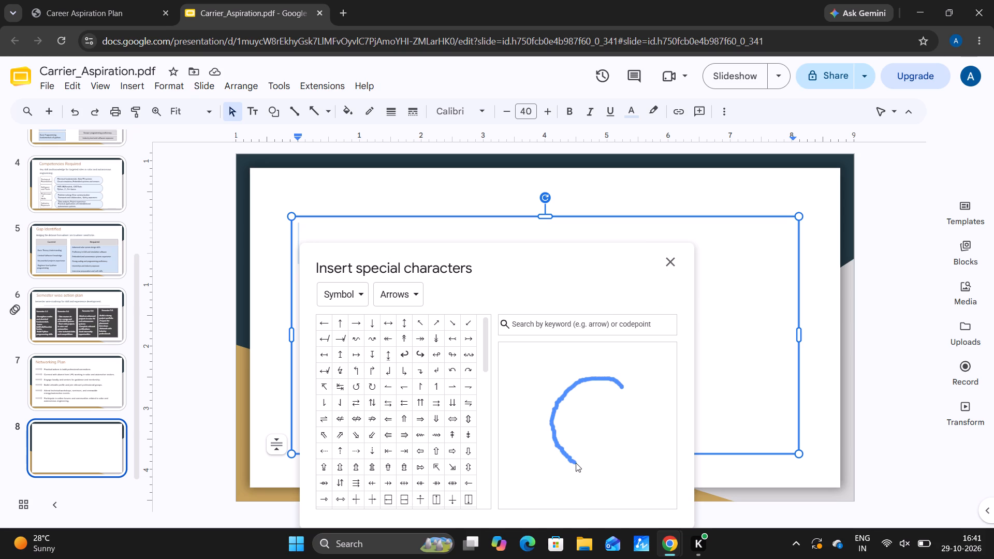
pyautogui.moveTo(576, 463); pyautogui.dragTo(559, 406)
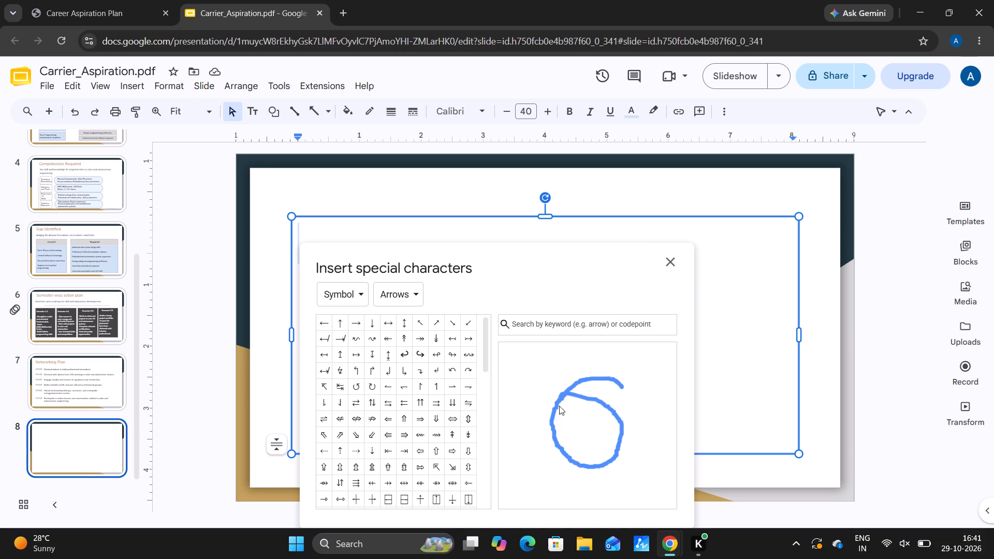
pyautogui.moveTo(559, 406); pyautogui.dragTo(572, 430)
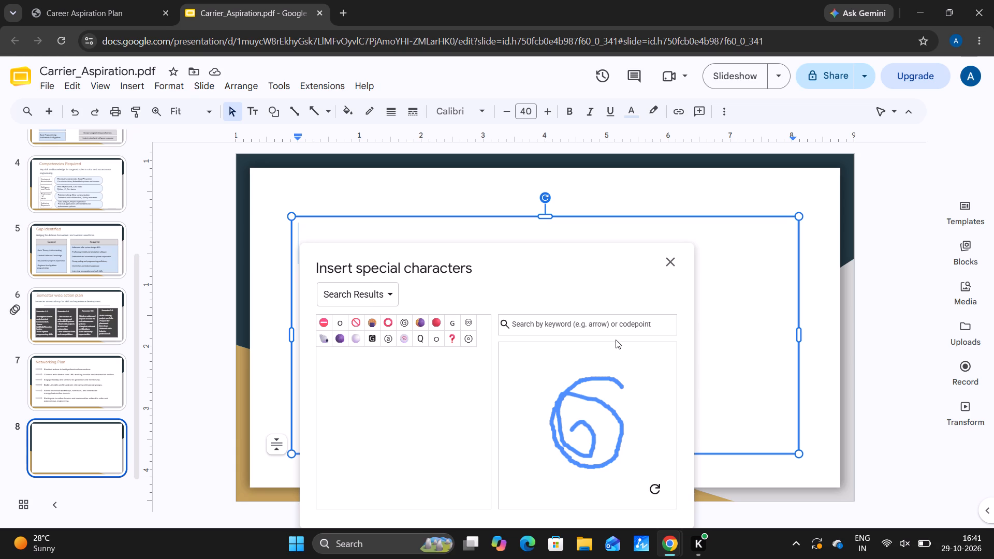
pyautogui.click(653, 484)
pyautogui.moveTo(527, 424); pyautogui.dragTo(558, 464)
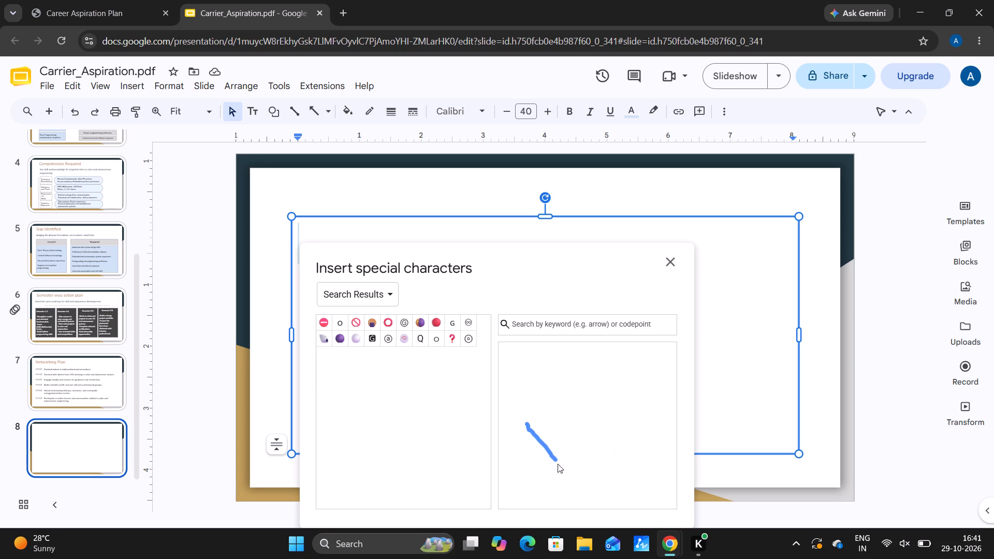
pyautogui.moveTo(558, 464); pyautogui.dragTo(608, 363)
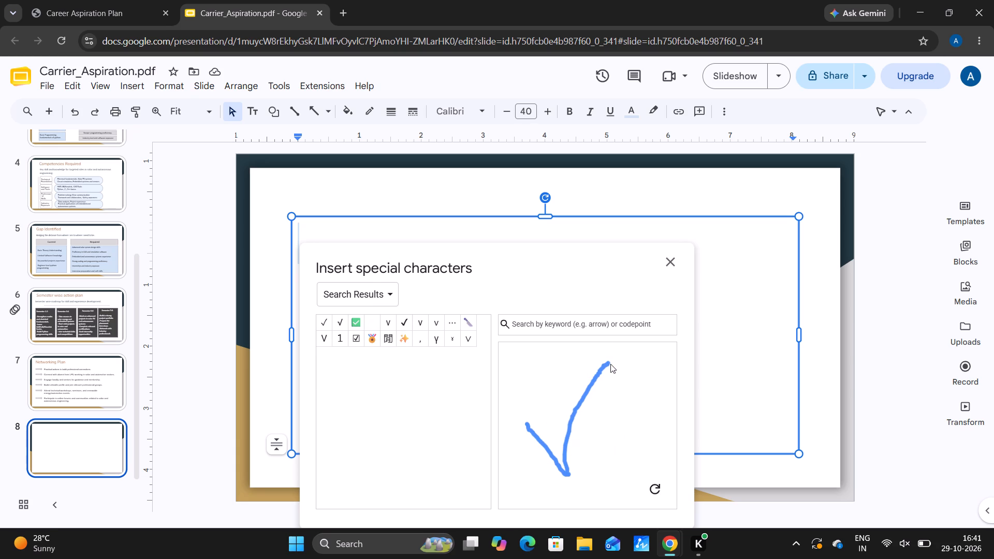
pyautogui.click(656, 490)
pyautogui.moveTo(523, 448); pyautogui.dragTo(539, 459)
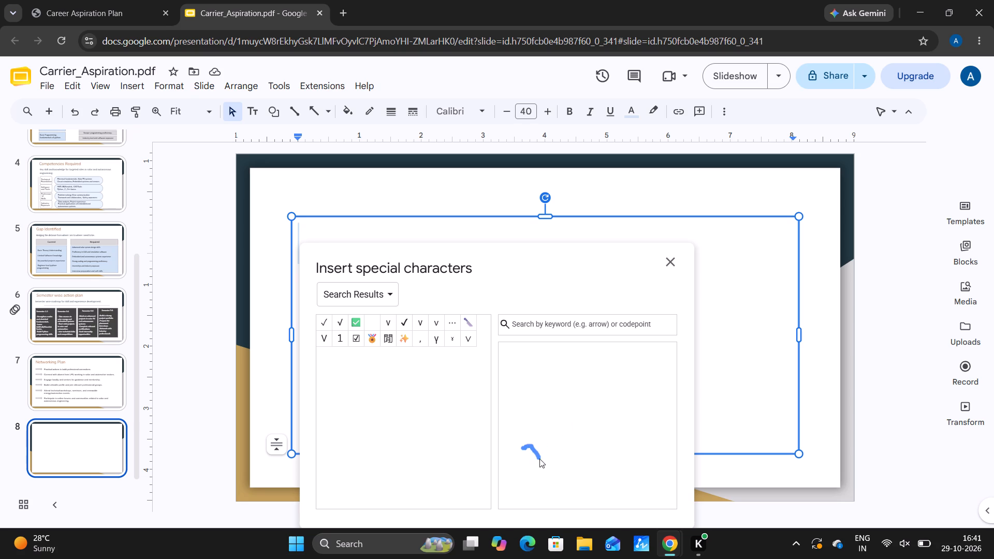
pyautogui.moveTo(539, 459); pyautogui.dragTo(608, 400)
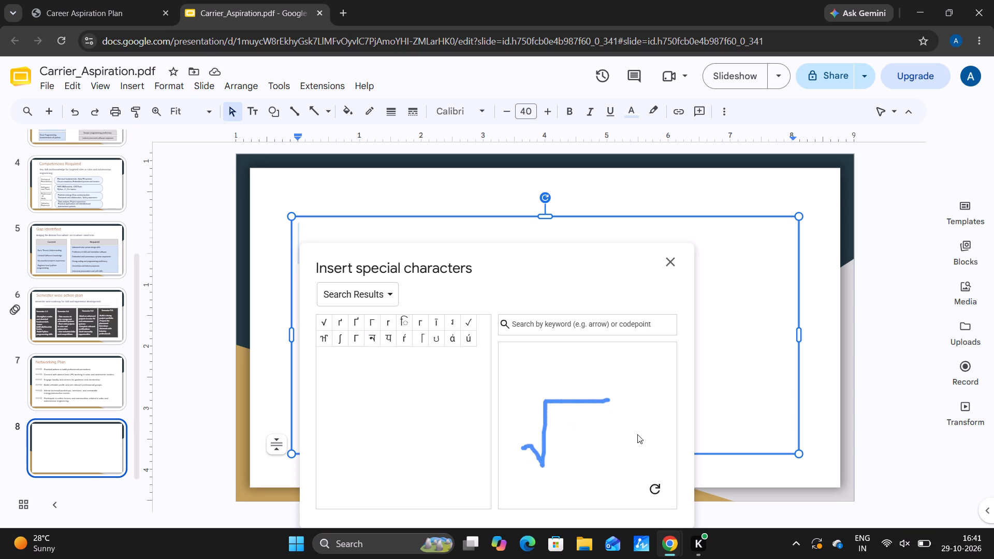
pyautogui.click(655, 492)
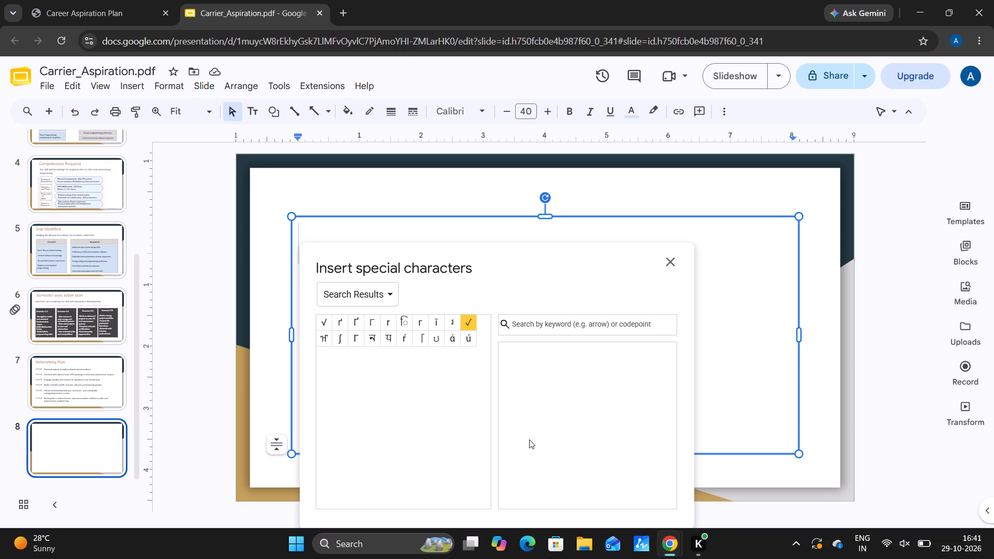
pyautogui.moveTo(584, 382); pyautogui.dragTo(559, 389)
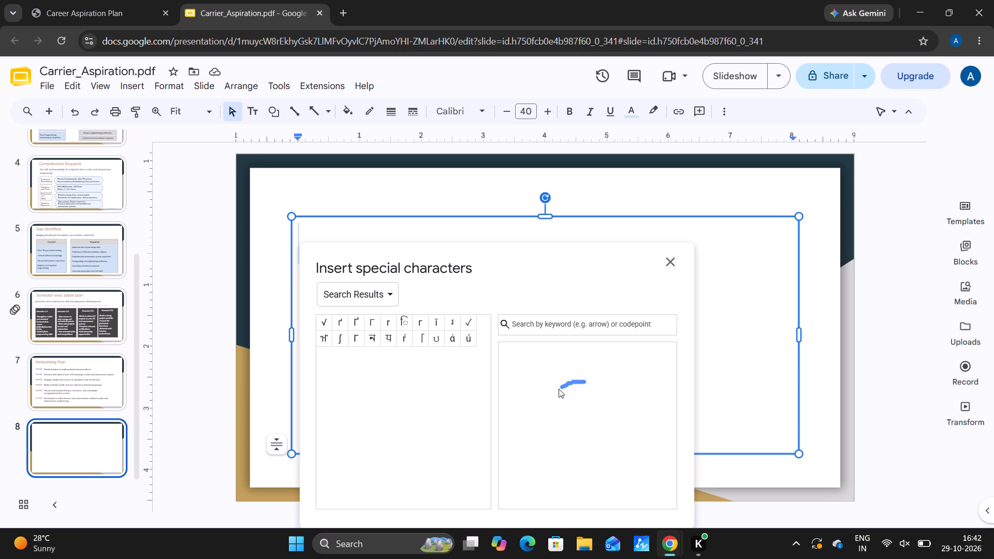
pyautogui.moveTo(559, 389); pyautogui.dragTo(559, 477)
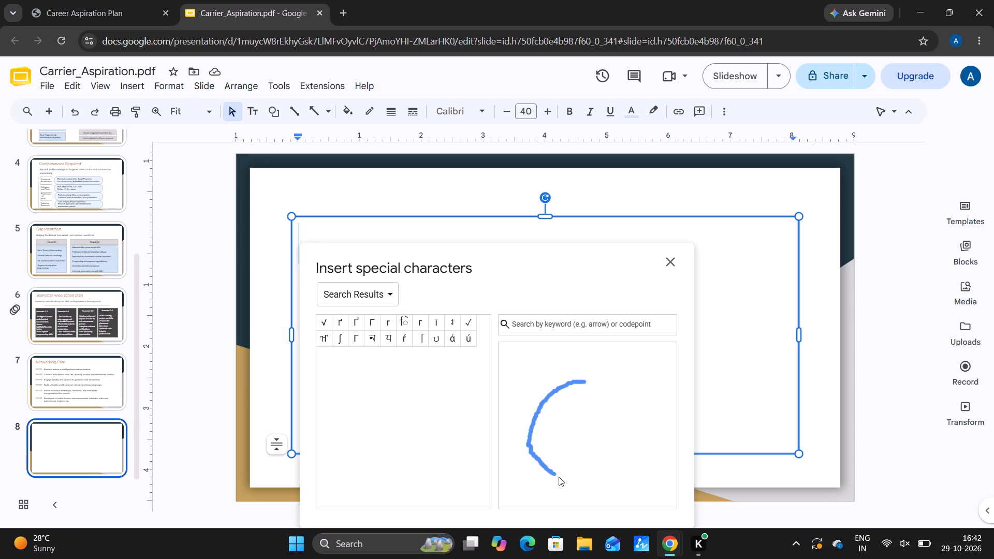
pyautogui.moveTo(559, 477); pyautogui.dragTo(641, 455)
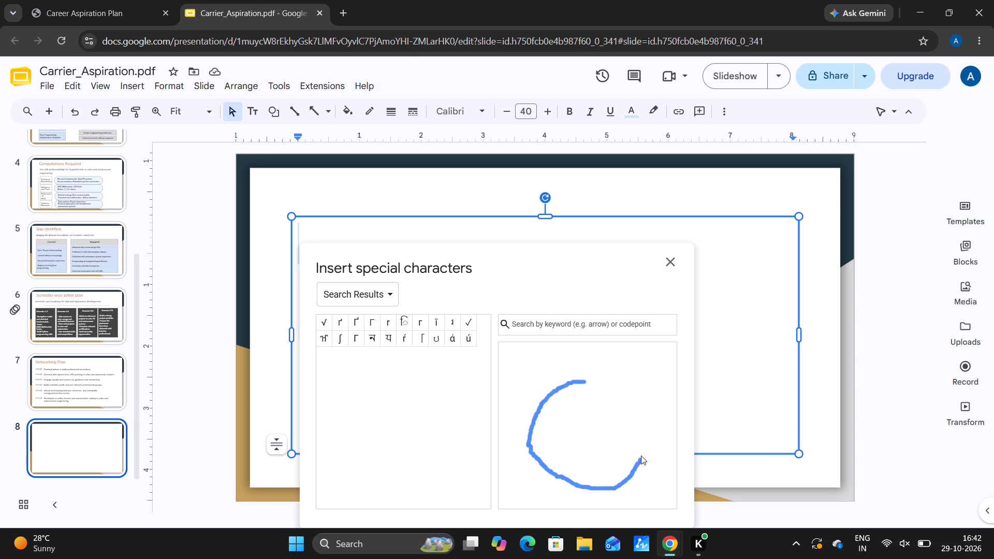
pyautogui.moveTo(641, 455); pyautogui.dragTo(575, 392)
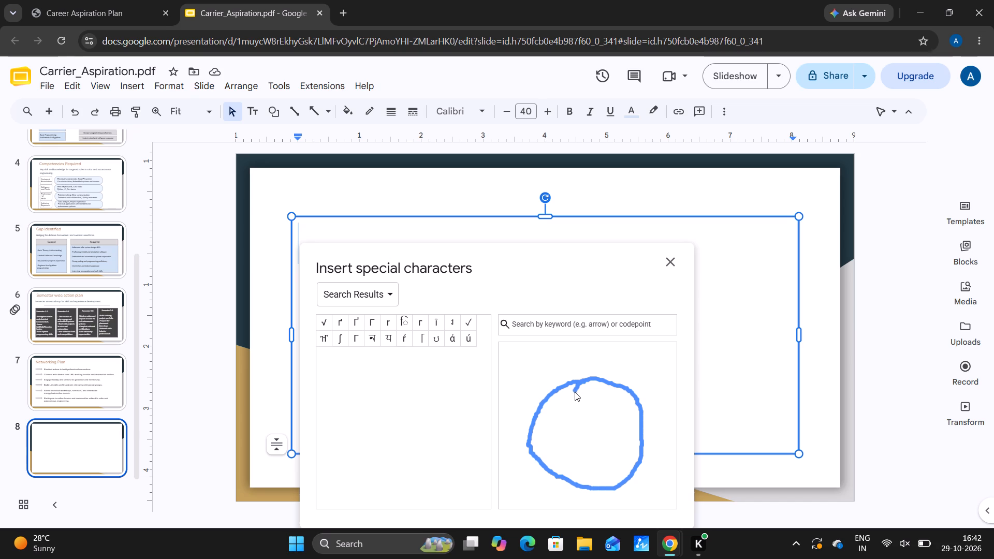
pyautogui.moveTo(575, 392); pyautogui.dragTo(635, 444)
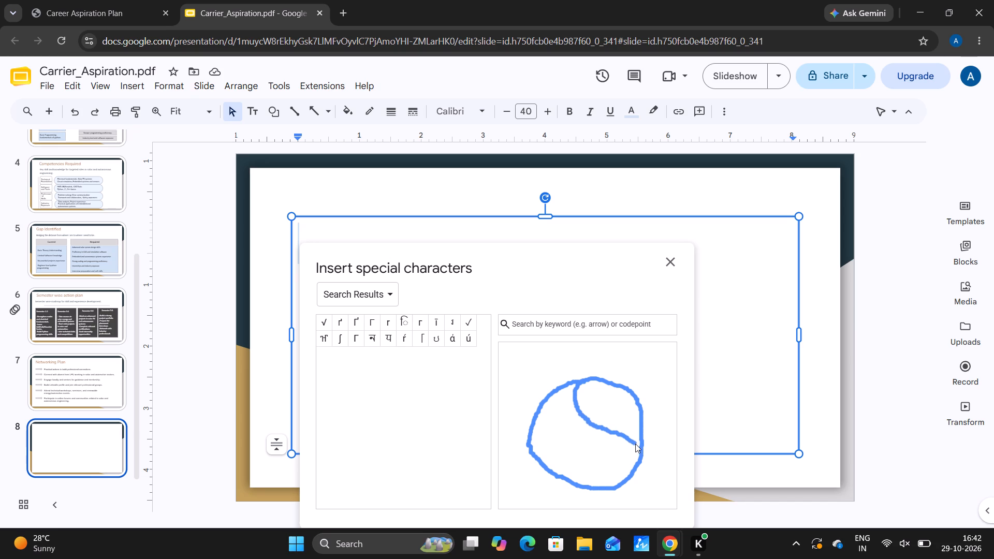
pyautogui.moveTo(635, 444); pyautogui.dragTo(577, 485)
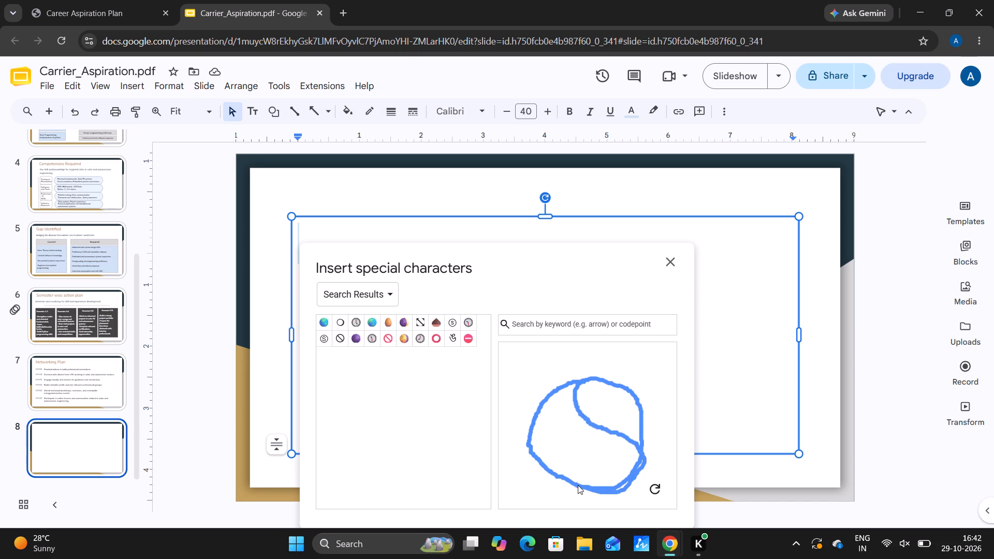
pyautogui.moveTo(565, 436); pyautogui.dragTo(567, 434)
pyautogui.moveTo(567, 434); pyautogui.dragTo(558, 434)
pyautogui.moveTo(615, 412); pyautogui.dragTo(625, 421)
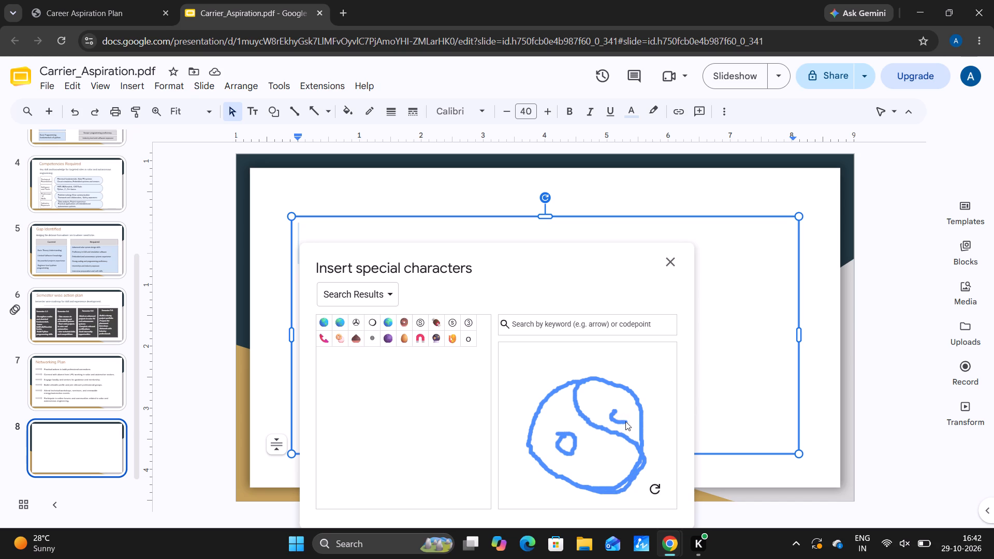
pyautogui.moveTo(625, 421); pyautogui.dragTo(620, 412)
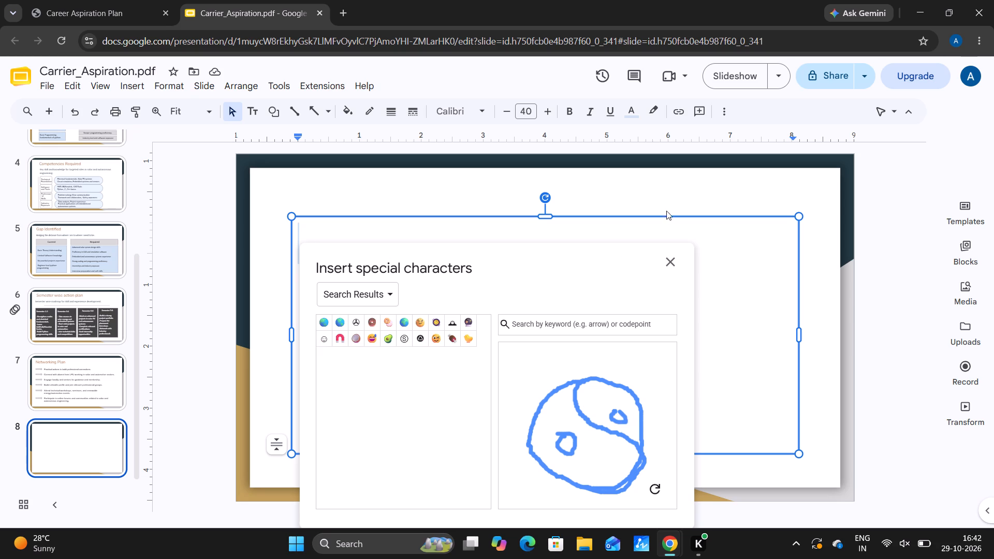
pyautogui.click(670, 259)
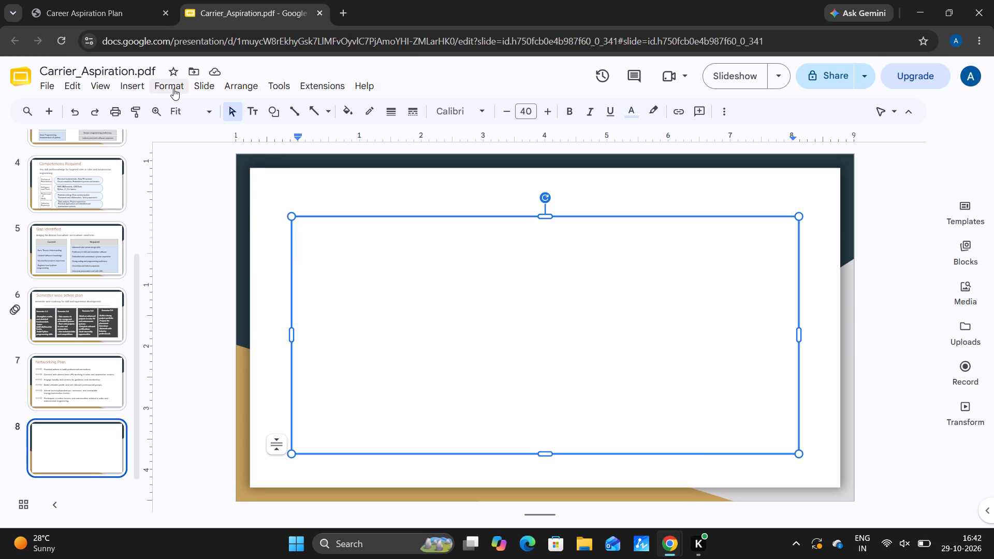
# Insert word art reading "Thank You" on slide 8.
pyautogui.click(135, 83)
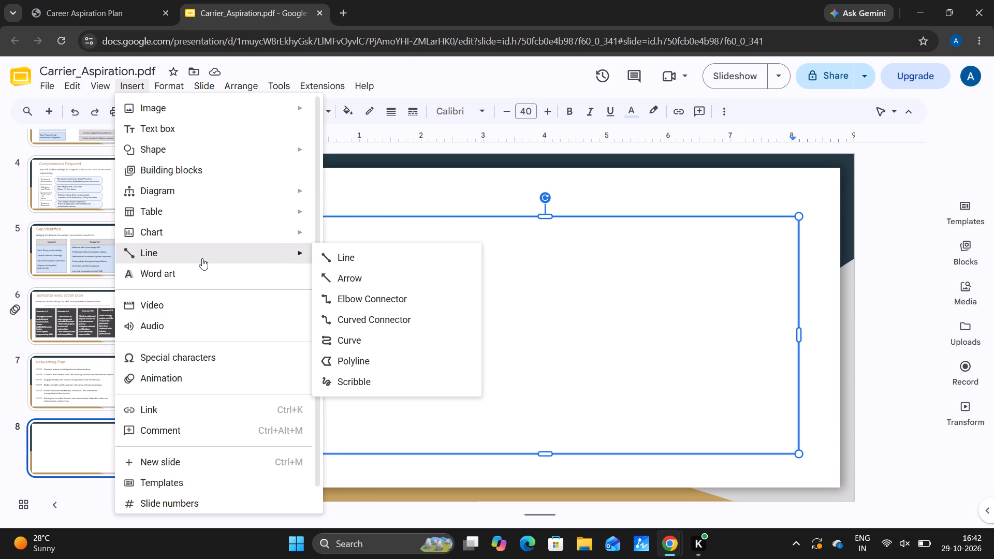
pyautogui.click(284, 268)
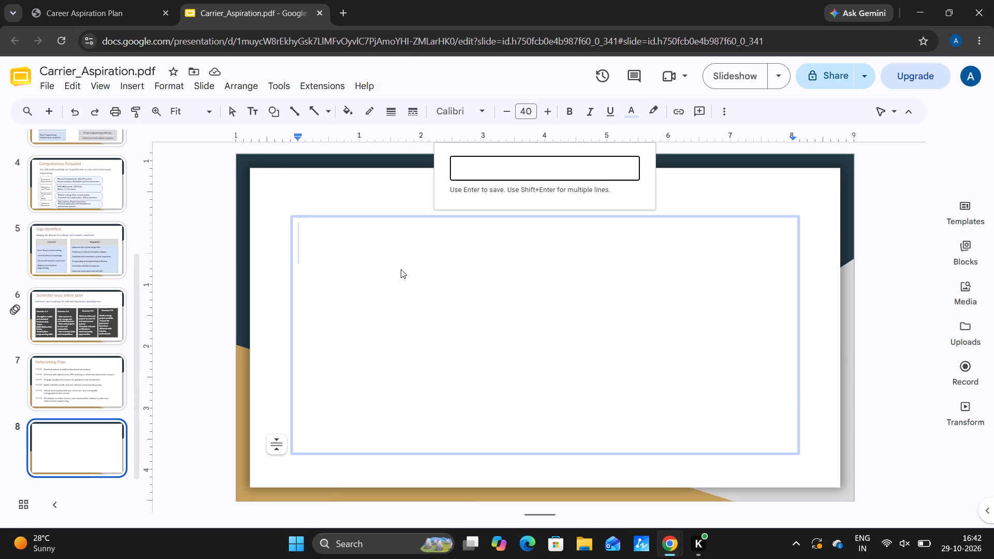
pyautogui.press('t')
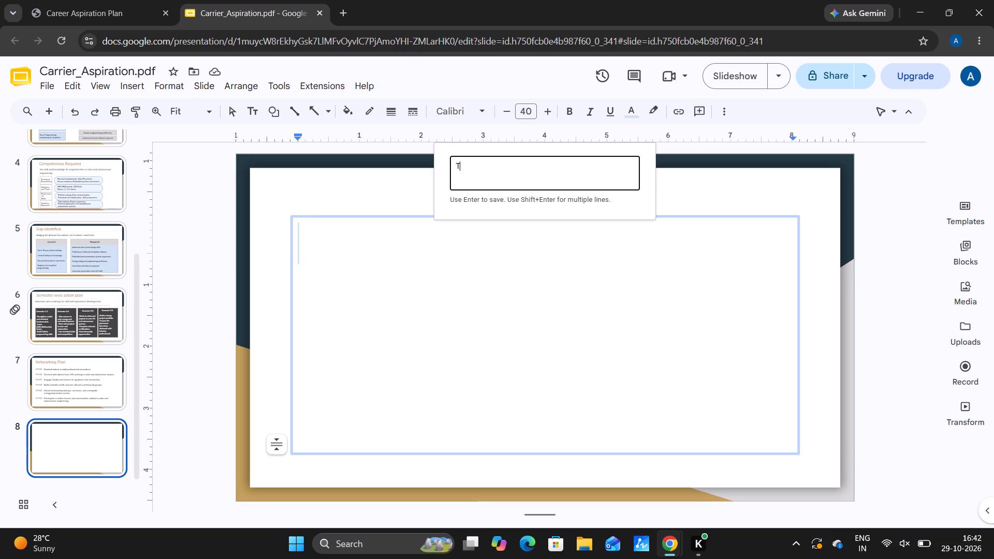
pyautogui.write('hank')
pyautogui.press('space')
pyautogui.press('y')
pyautogui.write('ou')
pyautogui.press('Return')
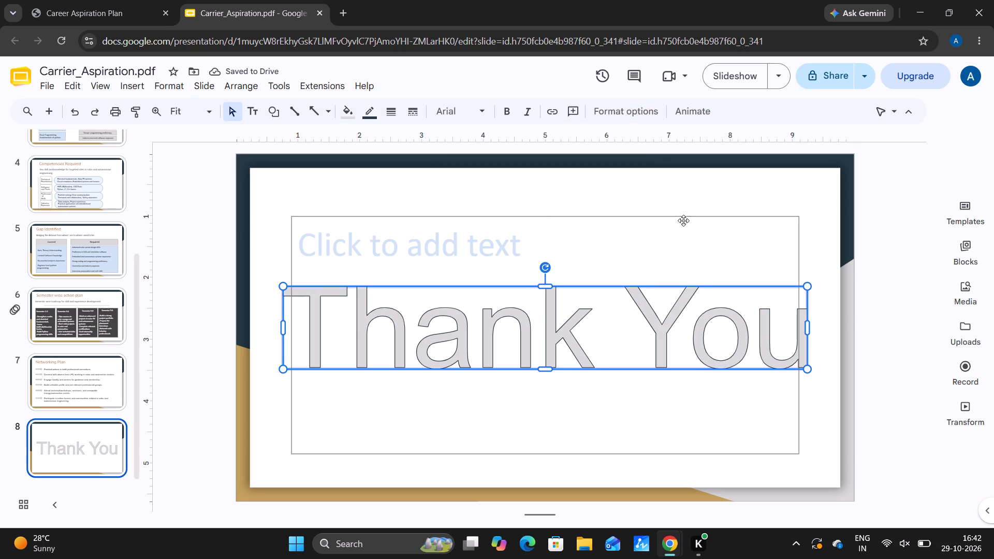
pyautogui.click(825, 210)
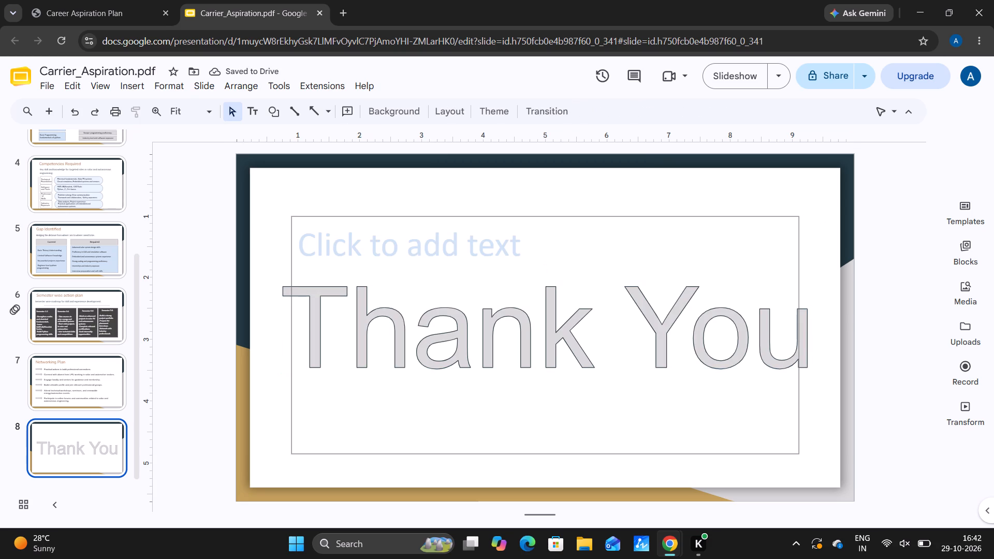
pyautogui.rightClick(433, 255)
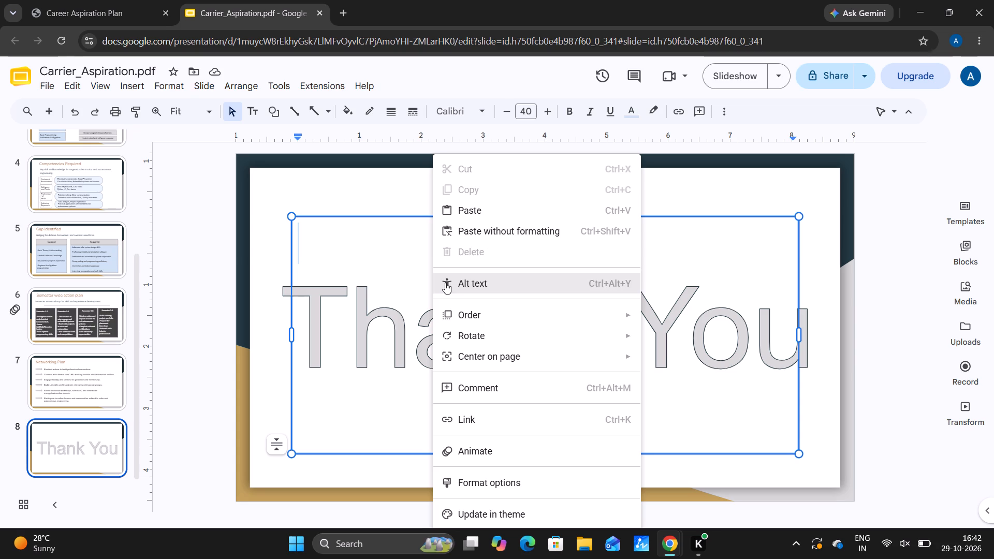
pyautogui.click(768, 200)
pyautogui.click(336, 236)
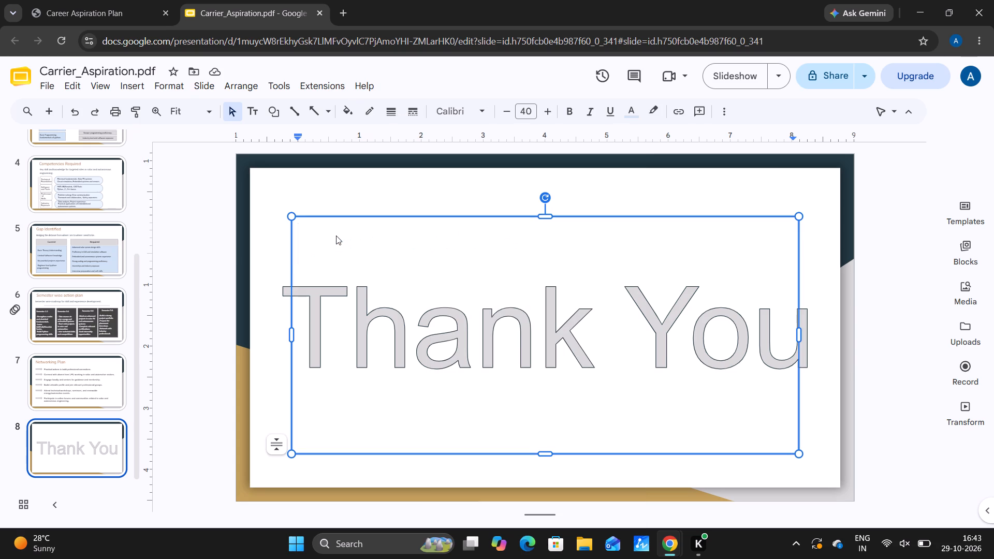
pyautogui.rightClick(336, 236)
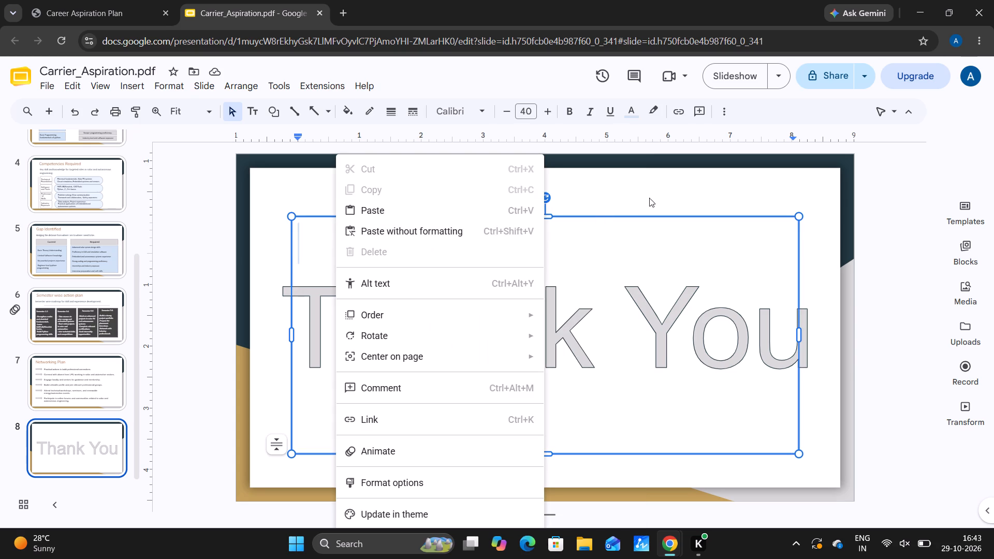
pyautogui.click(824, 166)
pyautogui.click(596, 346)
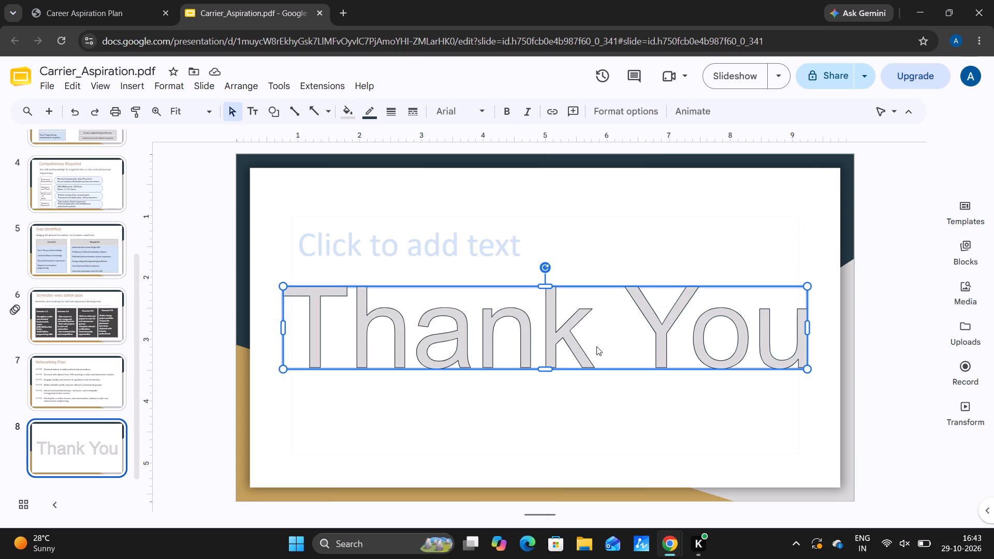
# Enter a single blank space in slide 8's empty body placeholder to hide its prompt text.
pyautogui.click(426, 230)
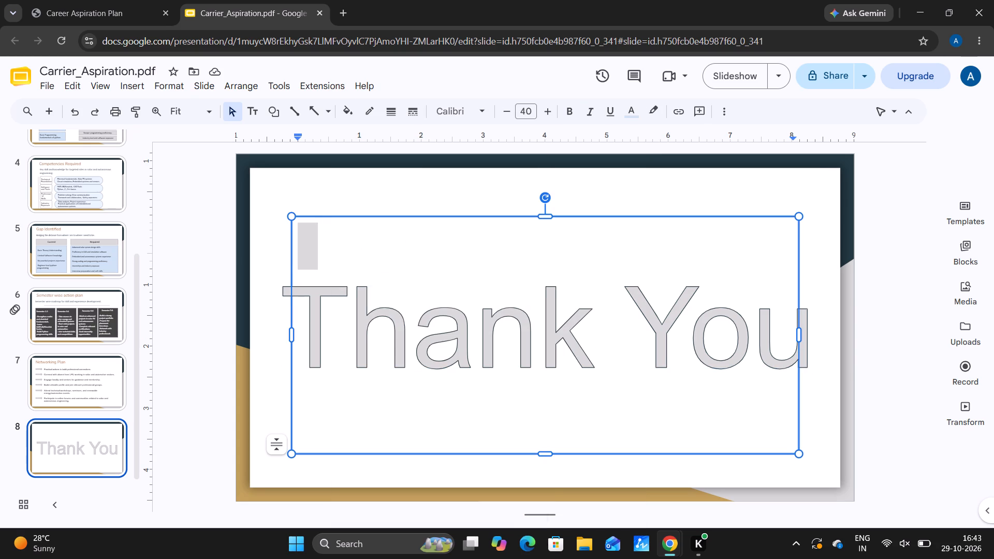
pyautogui.press('space')
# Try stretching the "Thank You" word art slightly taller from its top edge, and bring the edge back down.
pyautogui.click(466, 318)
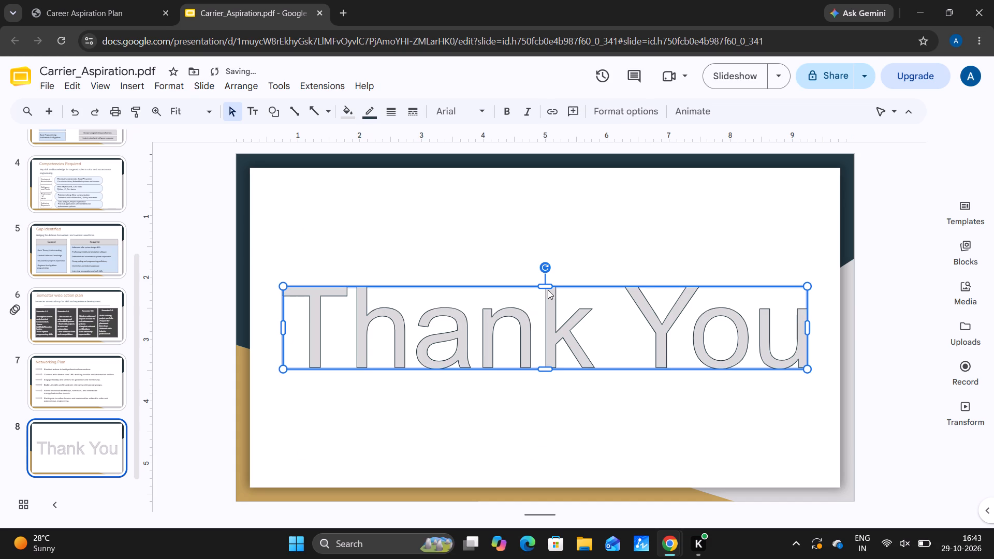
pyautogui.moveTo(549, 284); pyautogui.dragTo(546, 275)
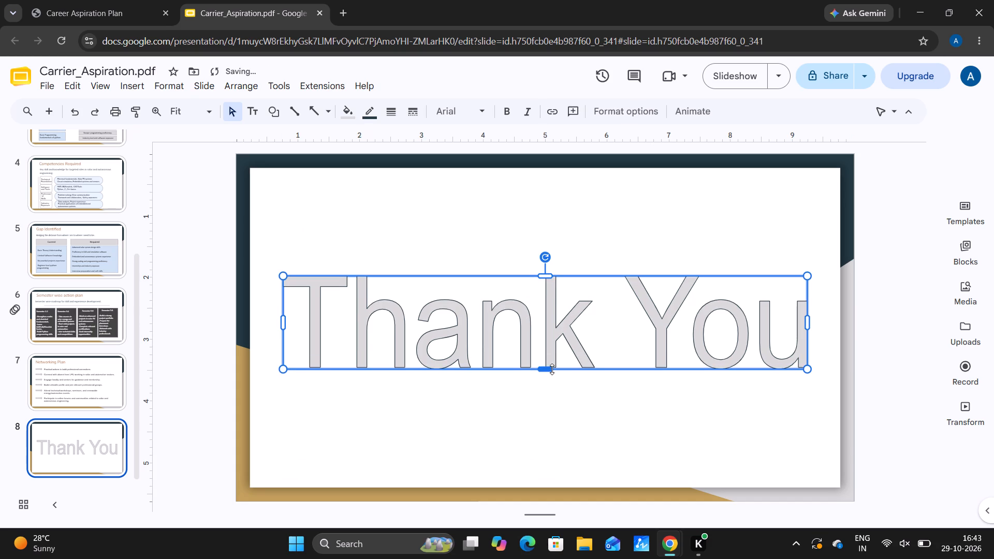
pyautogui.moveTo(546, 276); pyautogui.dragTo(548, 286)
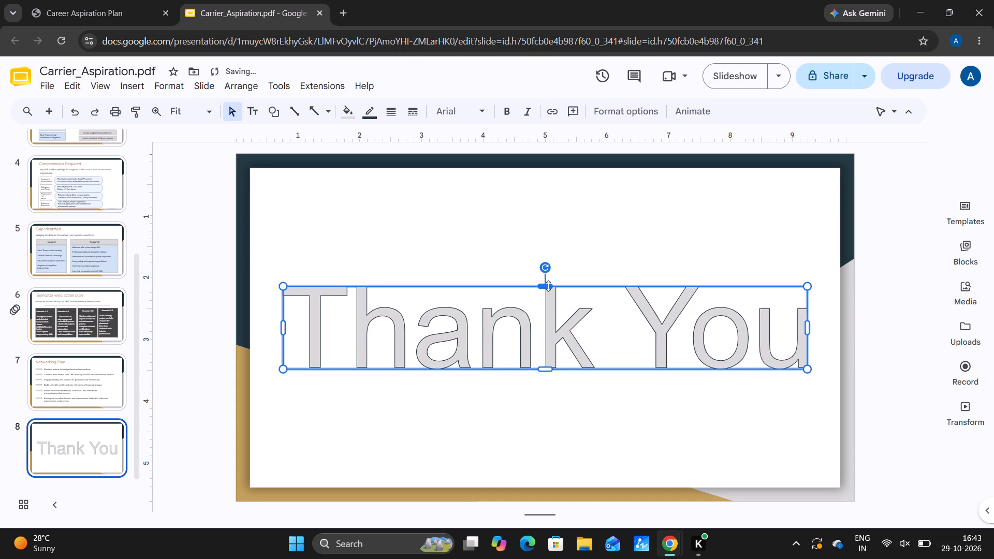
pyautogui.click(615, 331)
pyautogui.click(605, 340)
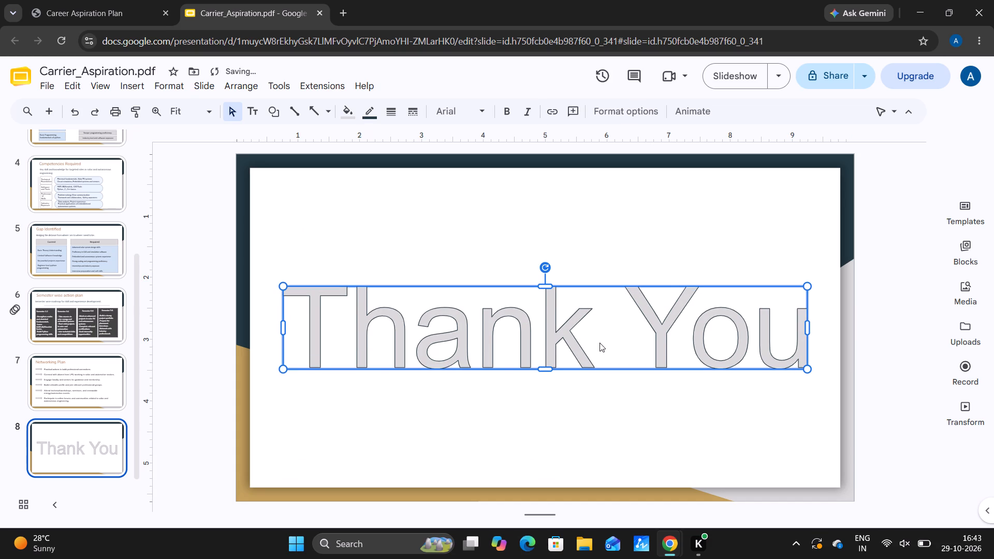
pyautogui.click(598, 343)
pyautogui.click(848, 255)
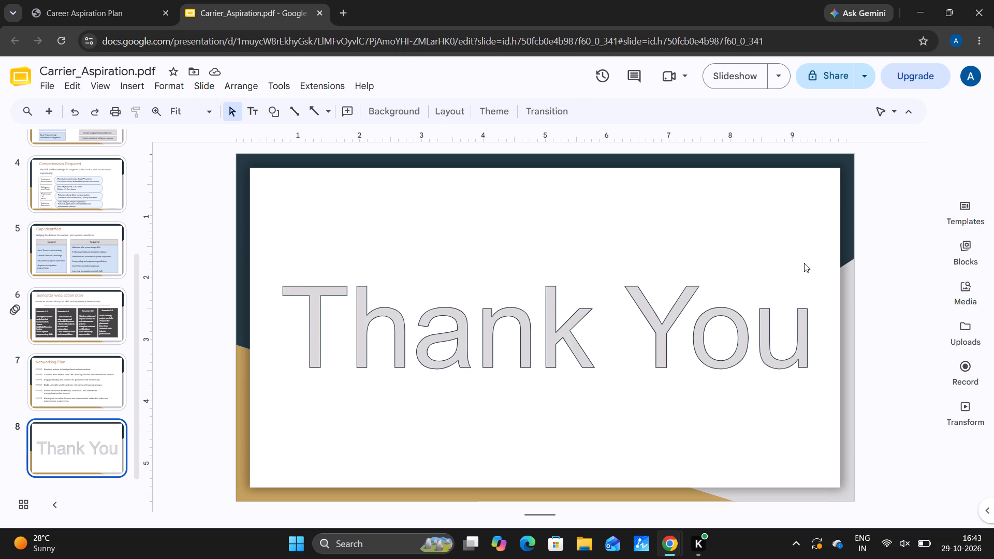
# Add a Fade out animation triggered on click to the "Thank You" word art on slide 8.
pyautogui.click(325, 292)
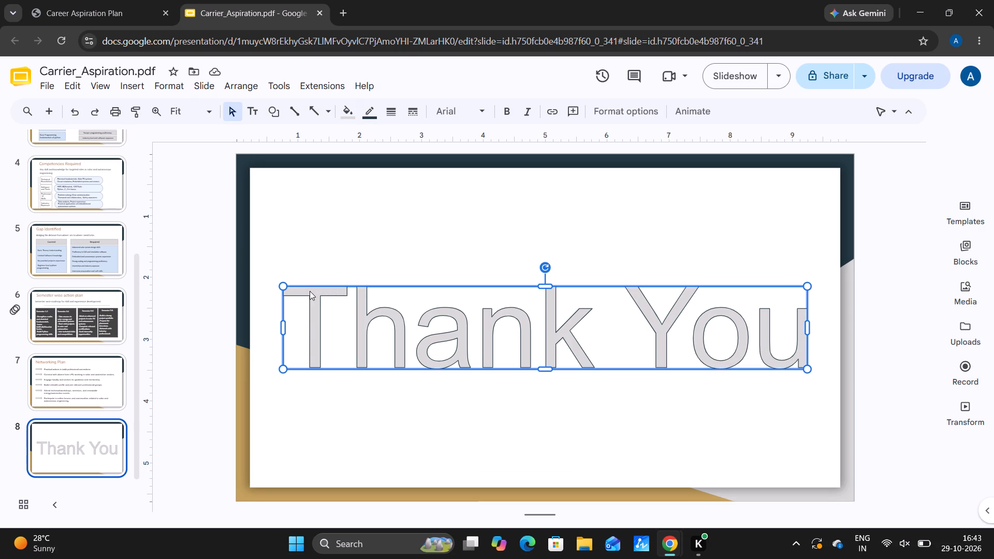
pyautogui.click(311, 289)
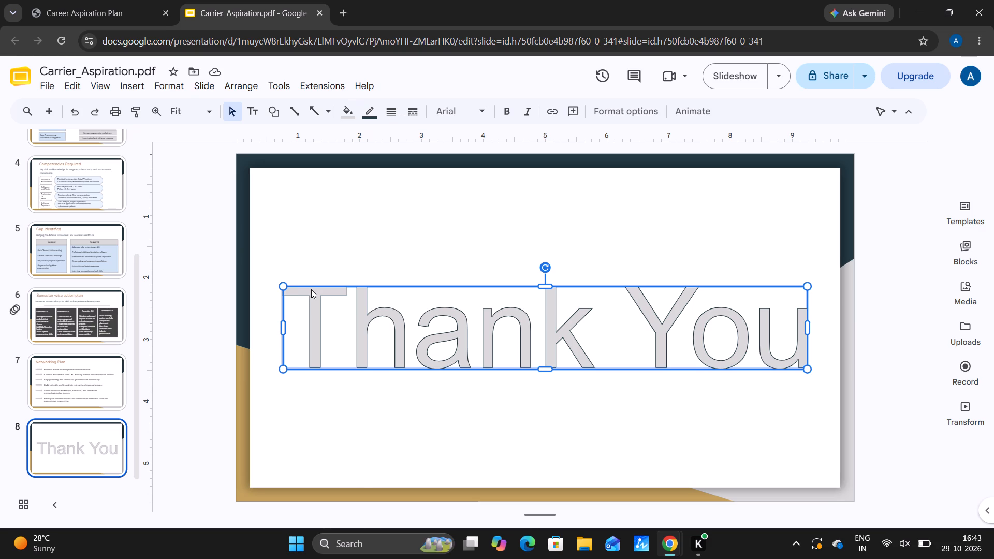
pyautogui.rightClick(311, 289)
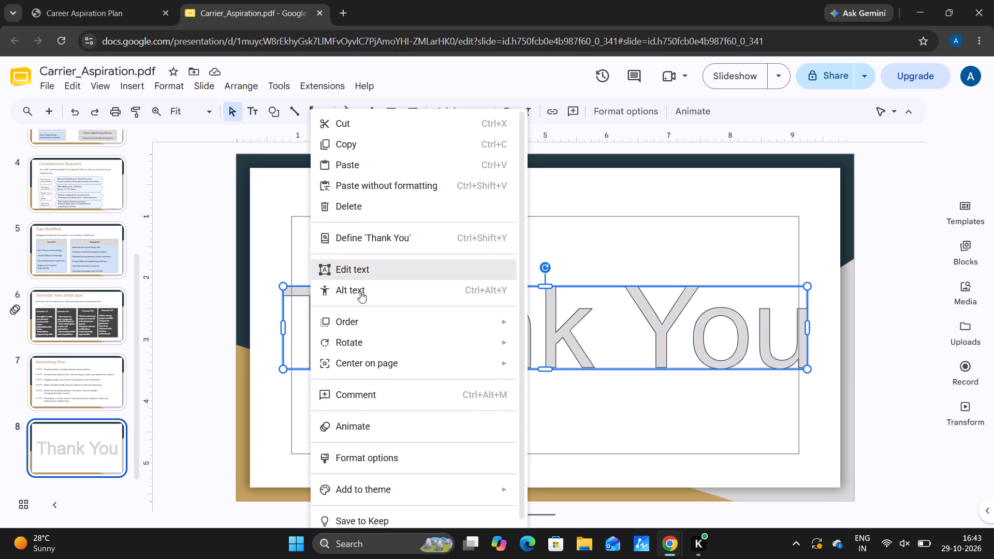
pyautogui.scroll(-2, 360, 291)
pyautogui.click(389, 413)
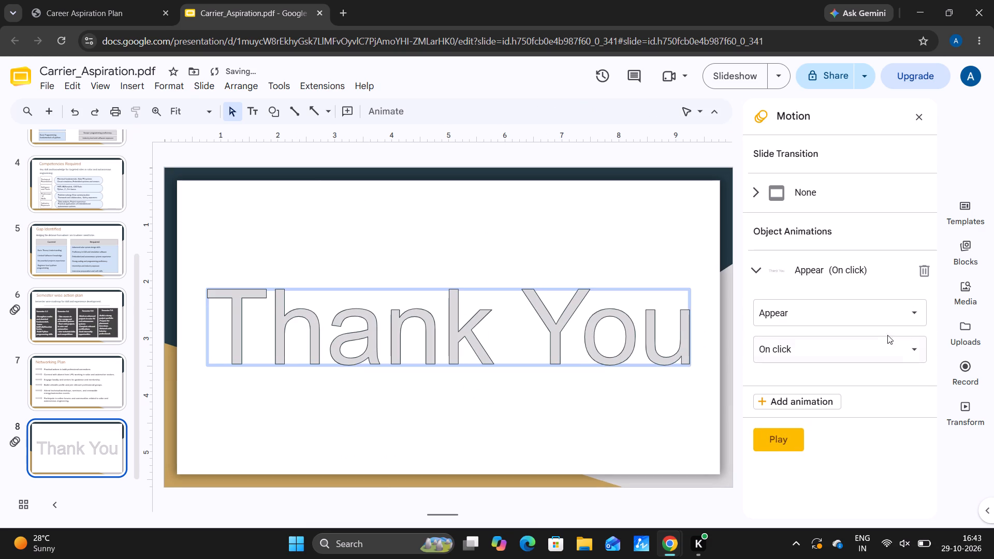
pyautogui.click(919, 352)
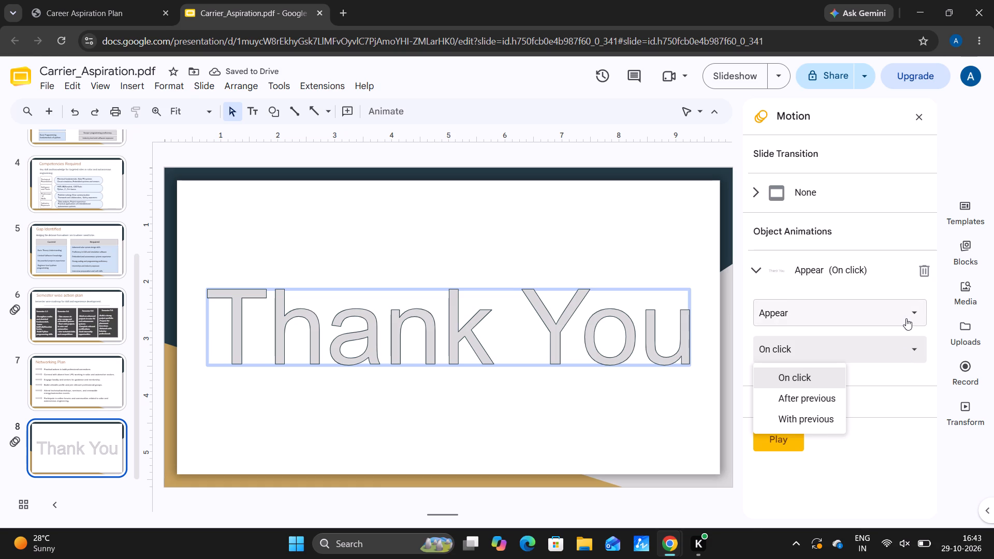
pyautogui.click(906, 317)
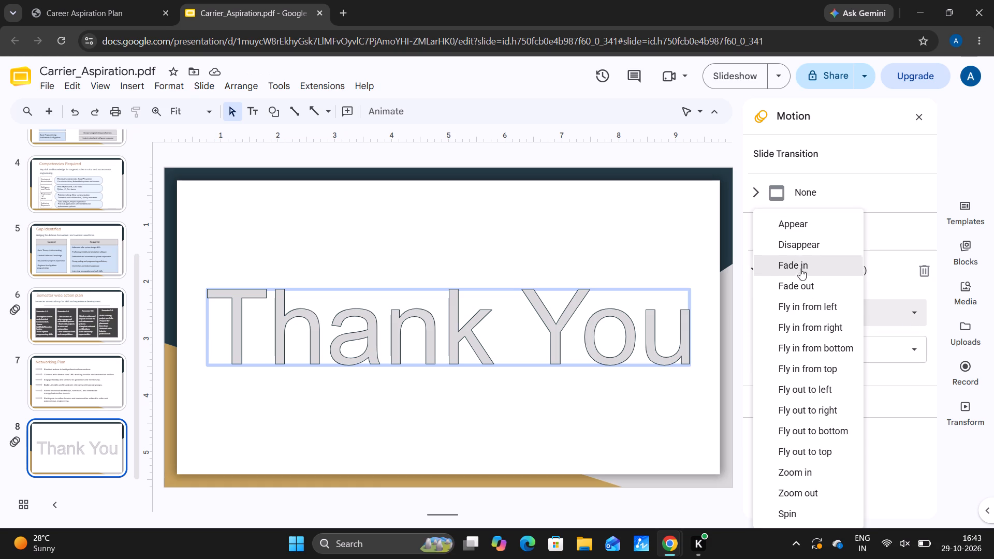
pyautogui.scroll(-2, 821, 324)
pyautogui.scroll(1, 831, 493)
pyautogui.scroll(-3, 831, 494)
pyautogui.scroll(2, 830, 494)
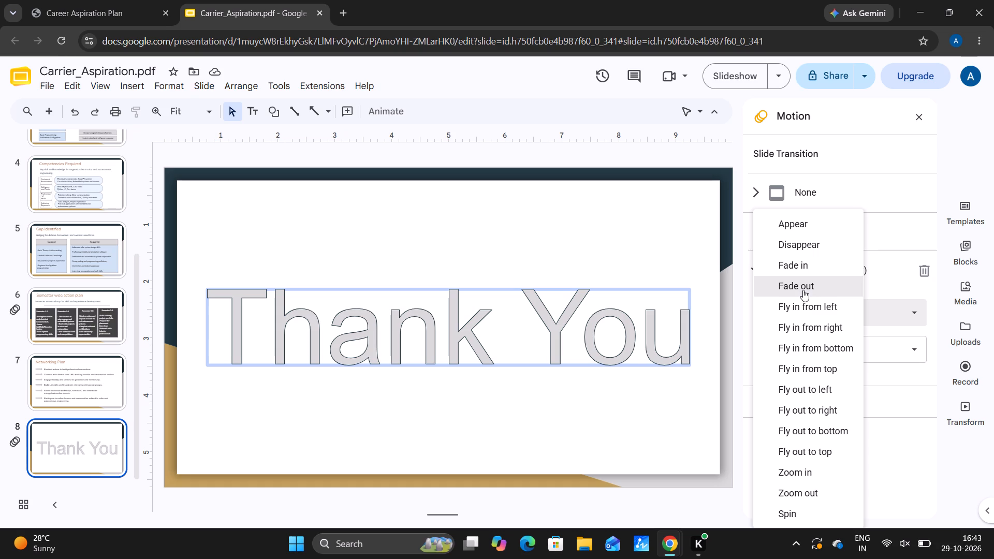
pyautogui.click(805, 284)
pyautogui.click(829, 341)
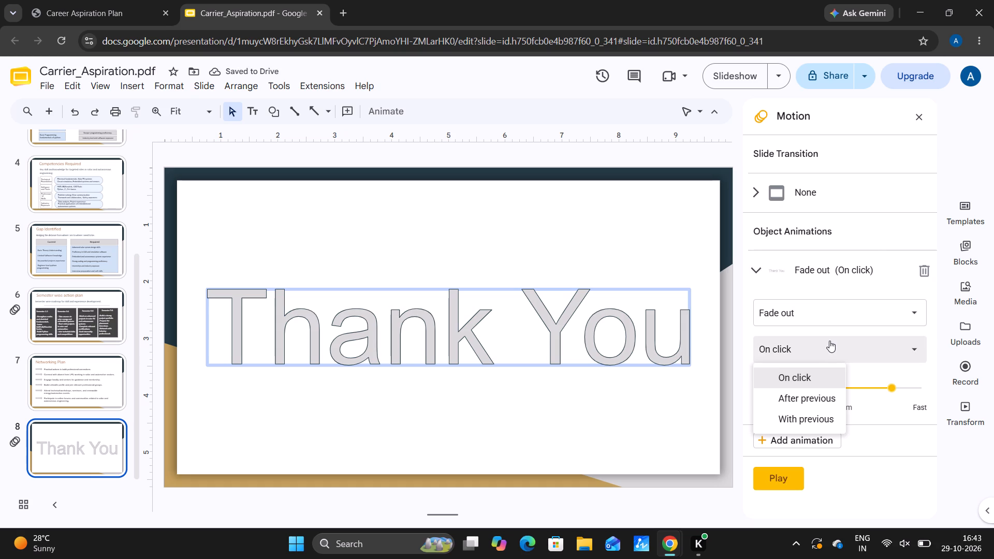
pyautogui.click(826, 238)
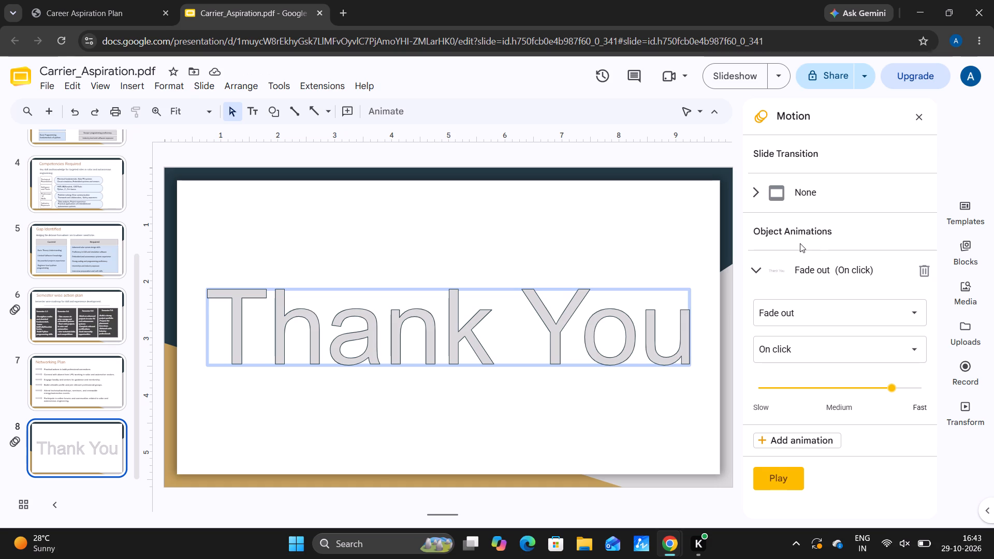
# Present the deck from slide 1 and review every slide through the closing slide's "Thank You" animation.
pyautogui.click(85, 385)
pyautogui.click(68, 438)
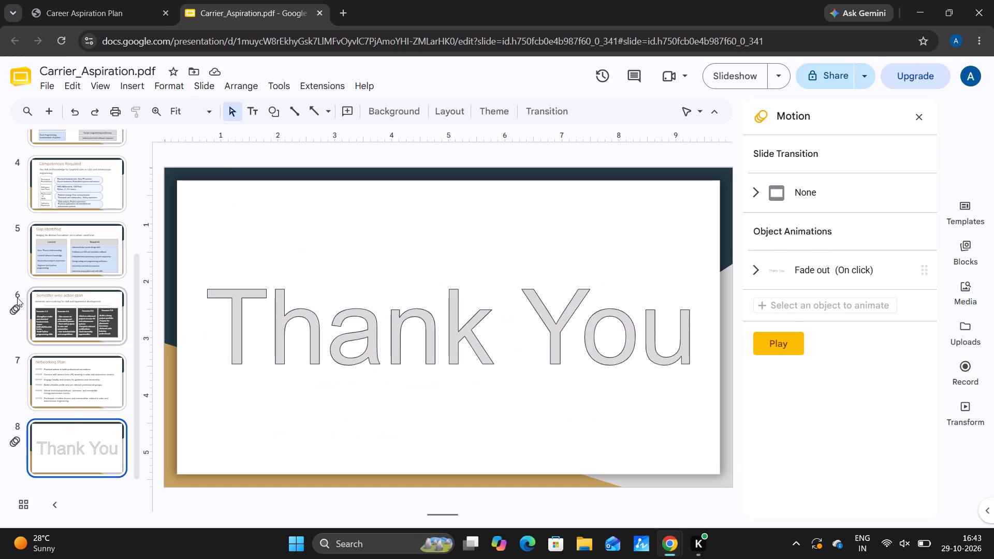
pyautogui.scroll(-2, 17, 298)
pyautogui.scroll(8, 72, 281)
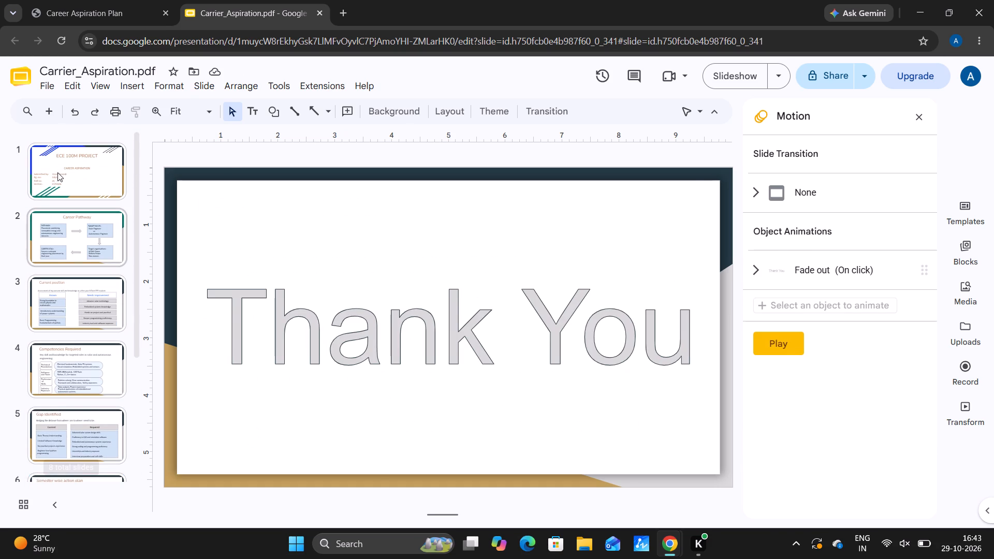
pyautogui.click(63, 171)
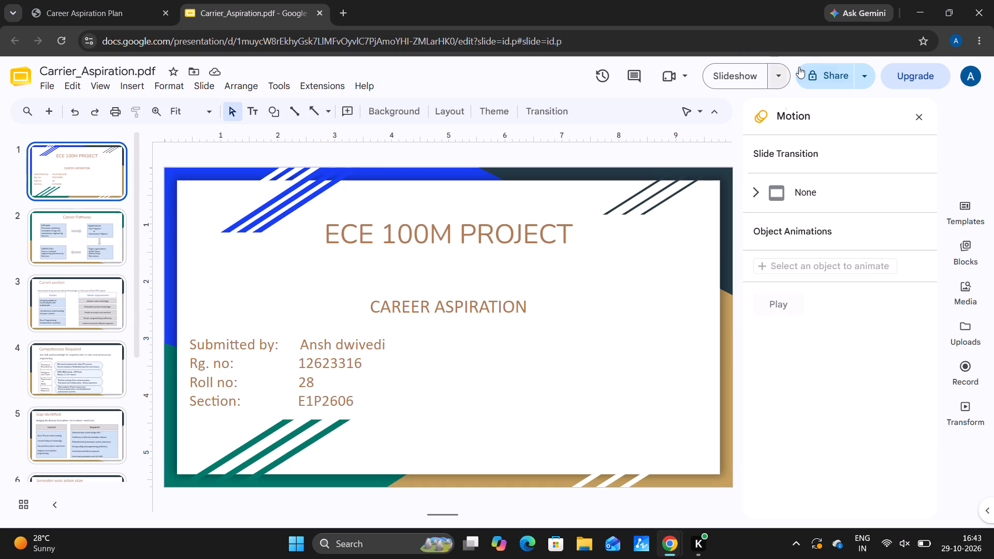
pyautogui.hotkey('ctrl', 'F5')
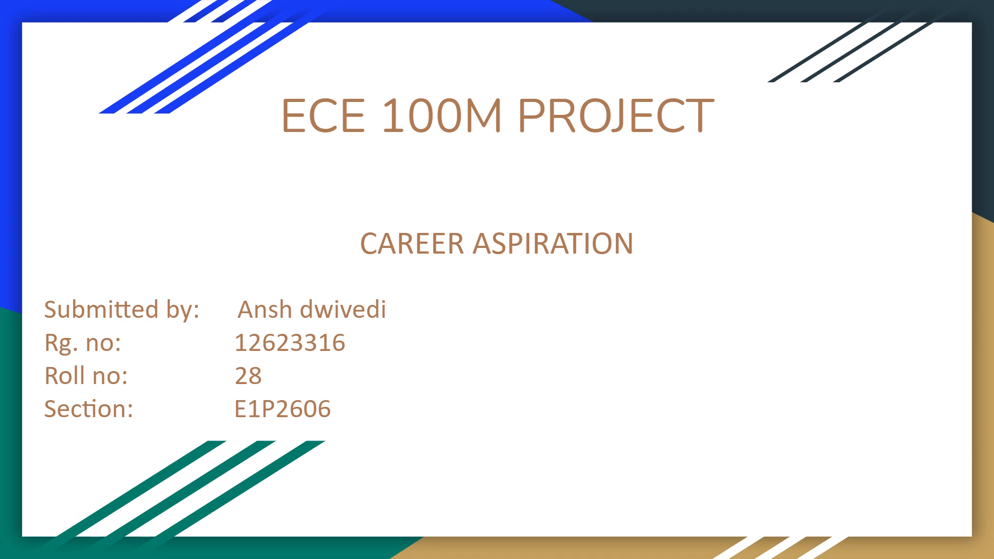
pyautogui.press('Right')
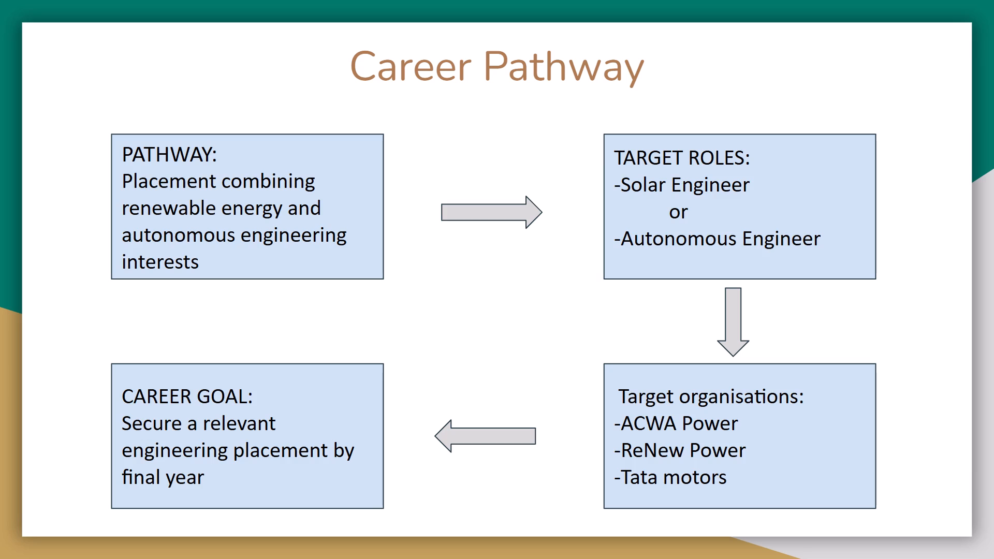
pyautogui.press('Right')
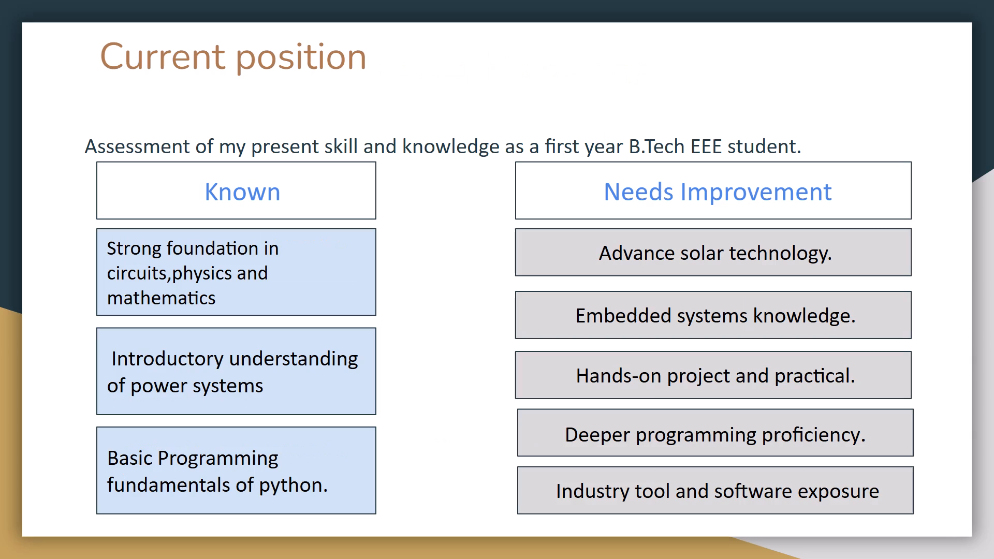
pyautogui.press('Left')
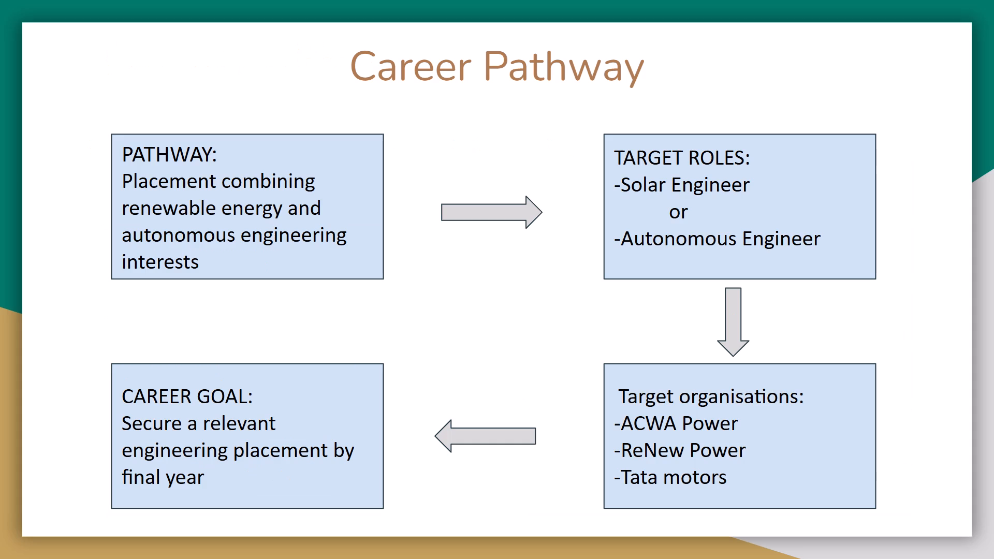
pyautogui.press('Right')
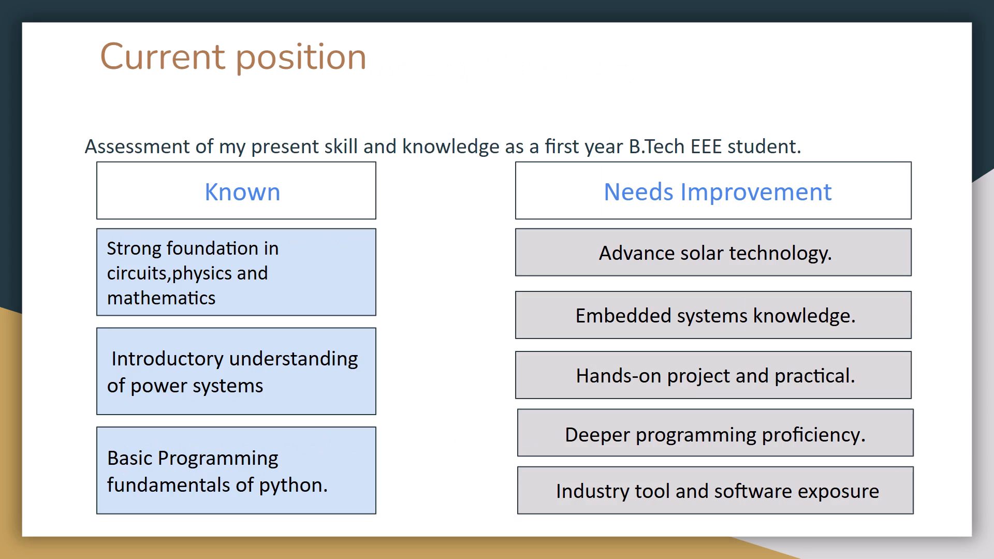
pyautogui.press('Right')
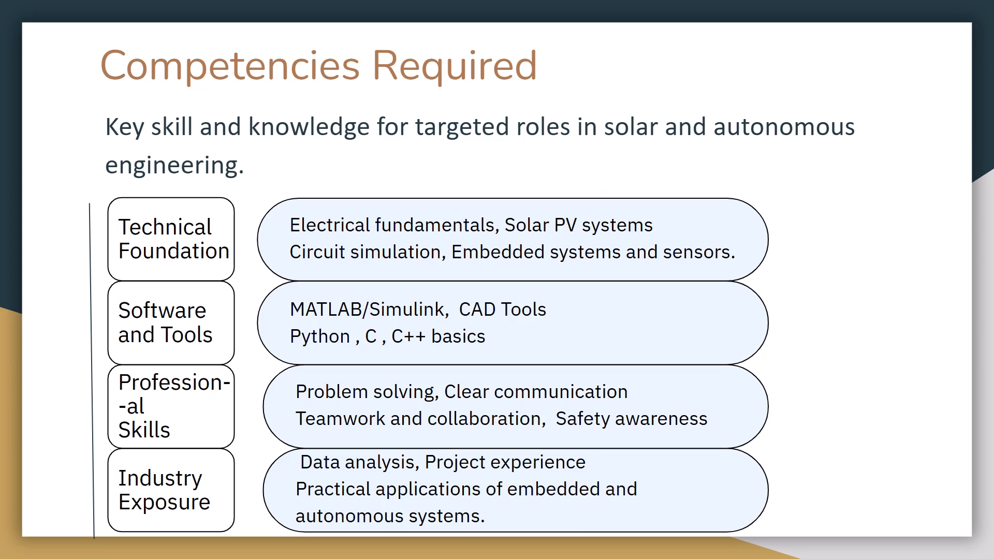
pyautogui.press('Right')
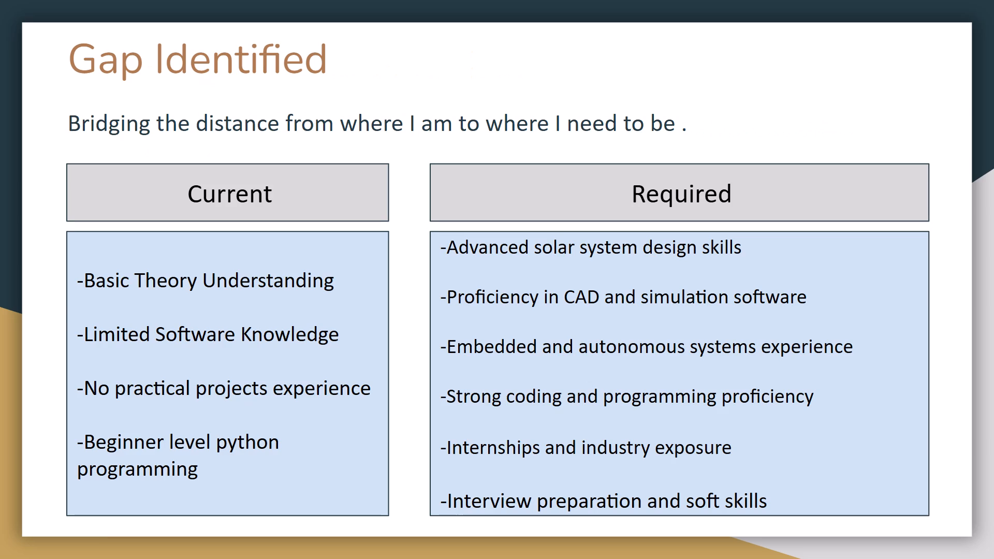
pyautogui.press('Right')
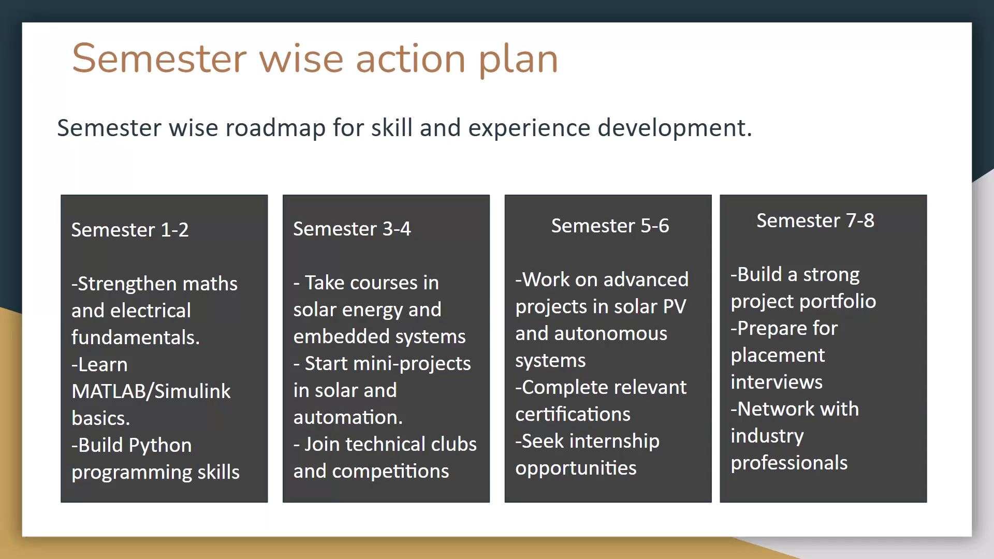
pyautogui.press('Right')
pyautogui.press('Right')
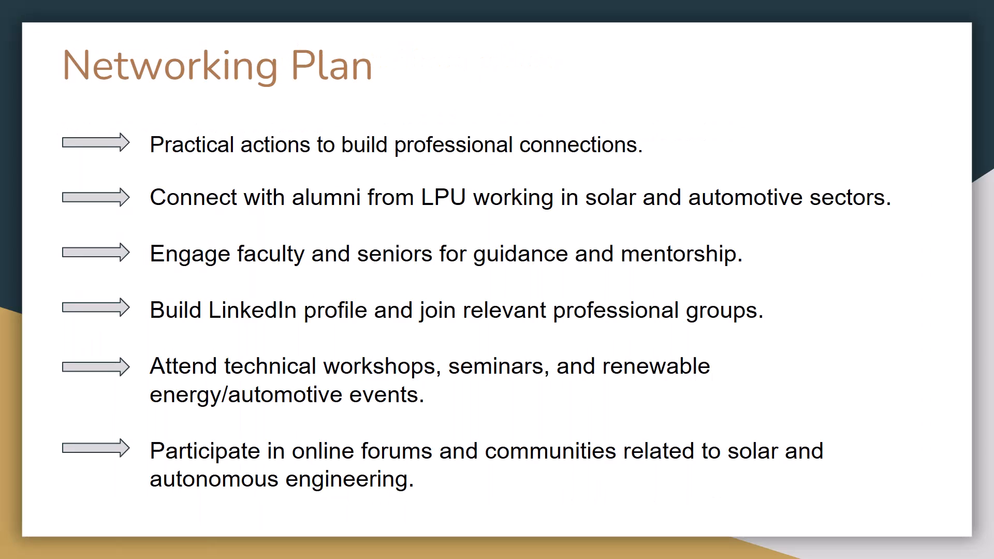
pyautogui.press('Right')
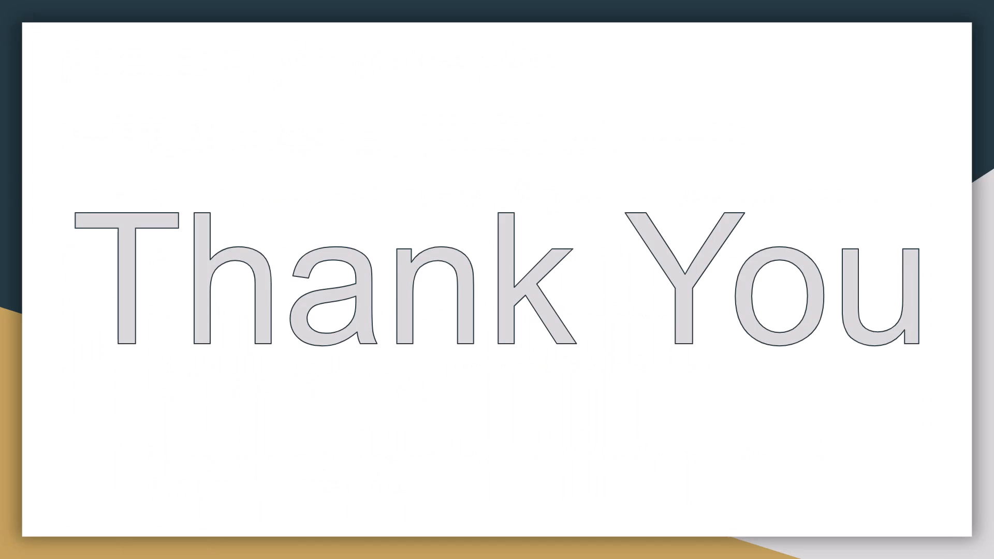
pyautogui.press('Right')
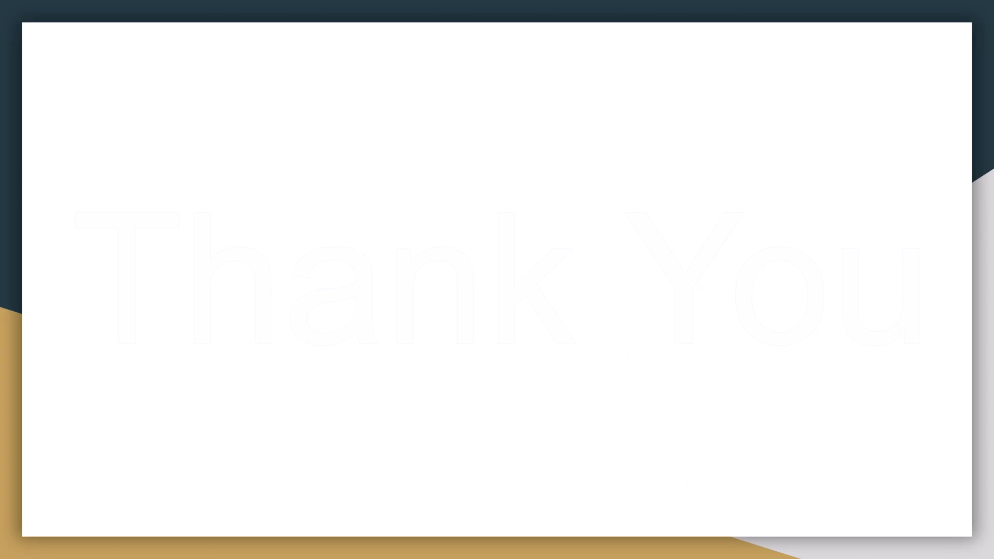
pyautogui.press('Left')
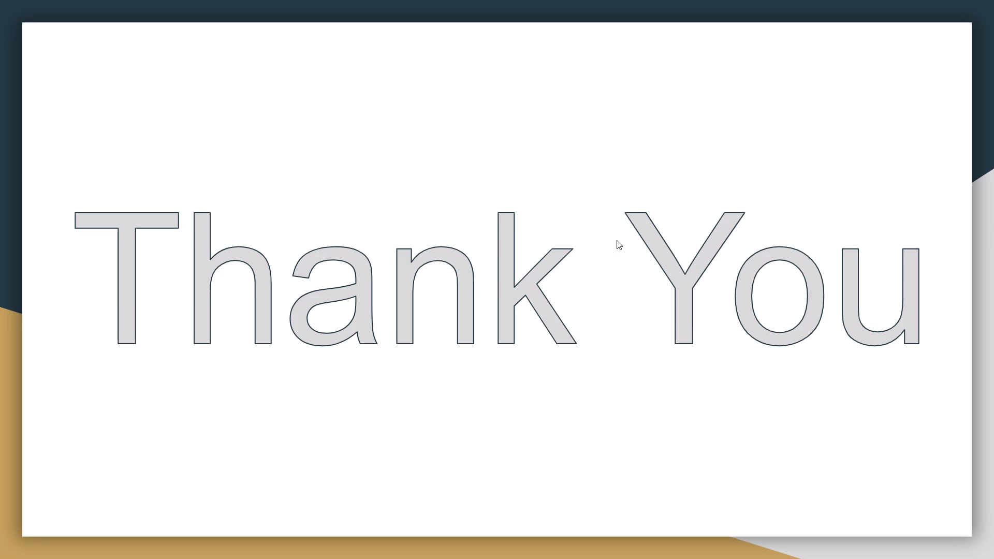
pyautogui.click(576, 215)
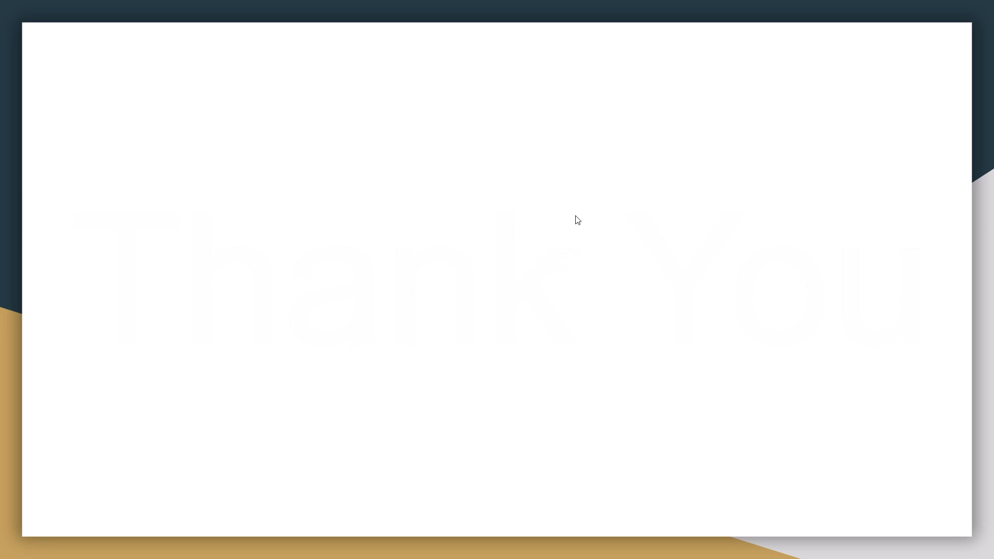
pyautogui.click(573, 218)
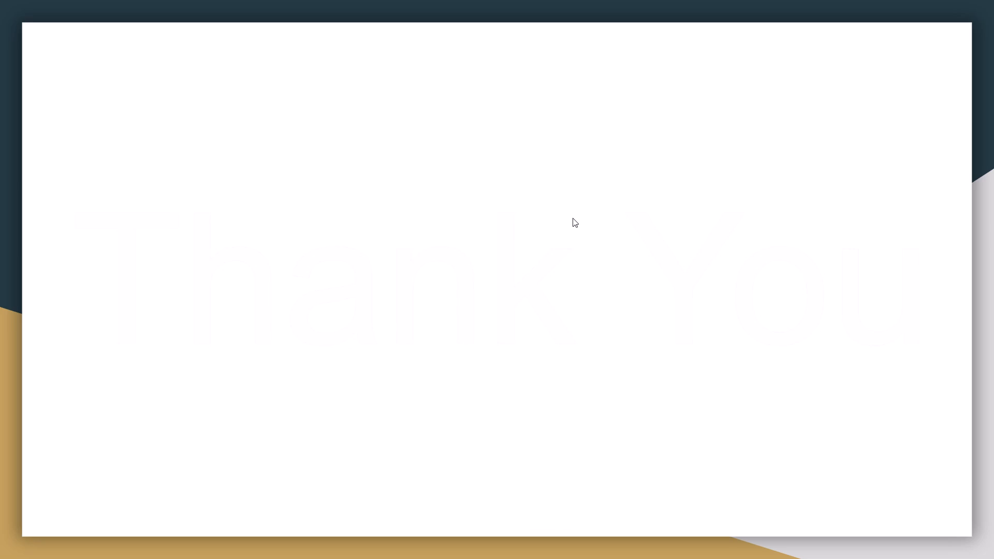
# Reload the page to leave the slideshow, and go back over slides 7 and 8 in the editor.
pyautogui.rightClick(573, 218)
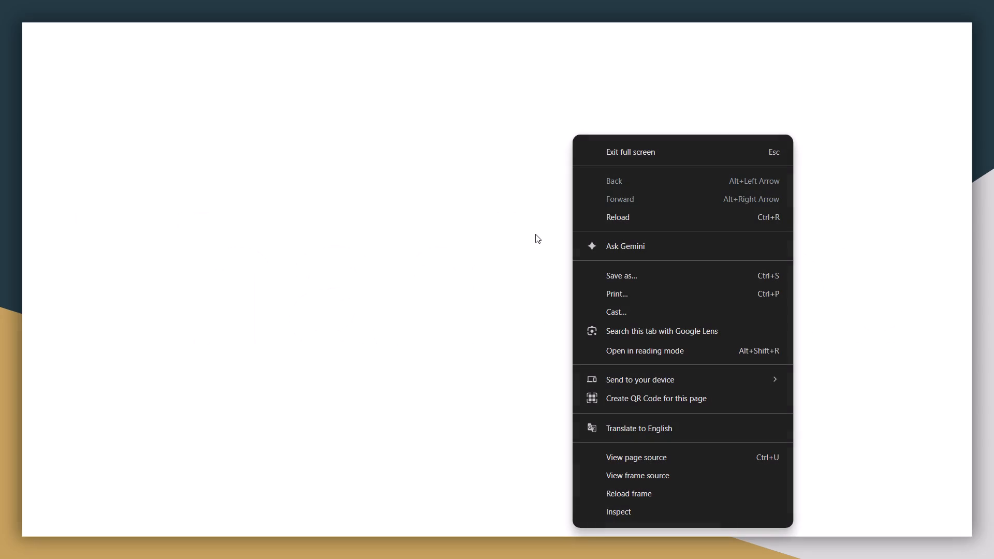
pyautogui.click(619, 220)
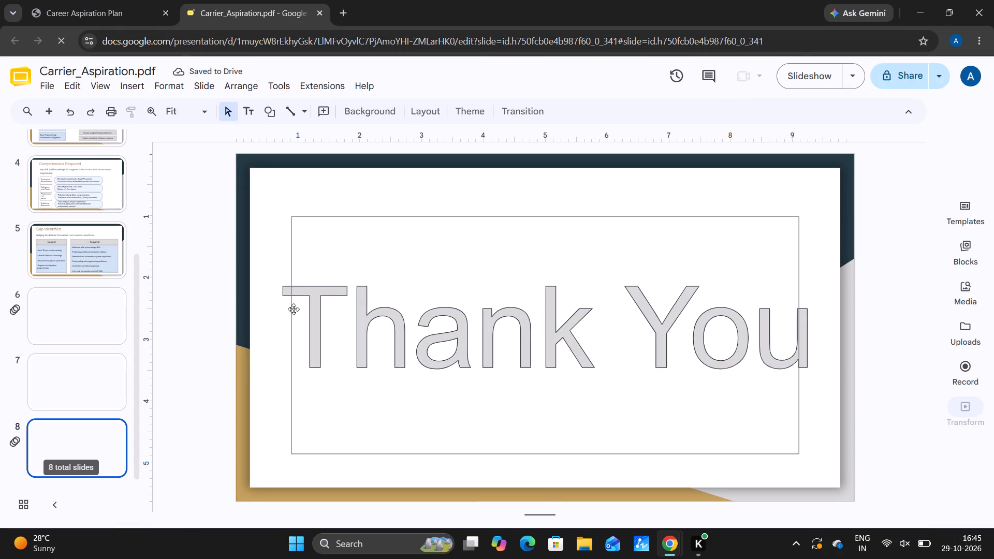
pyautogui.click(96, 377)
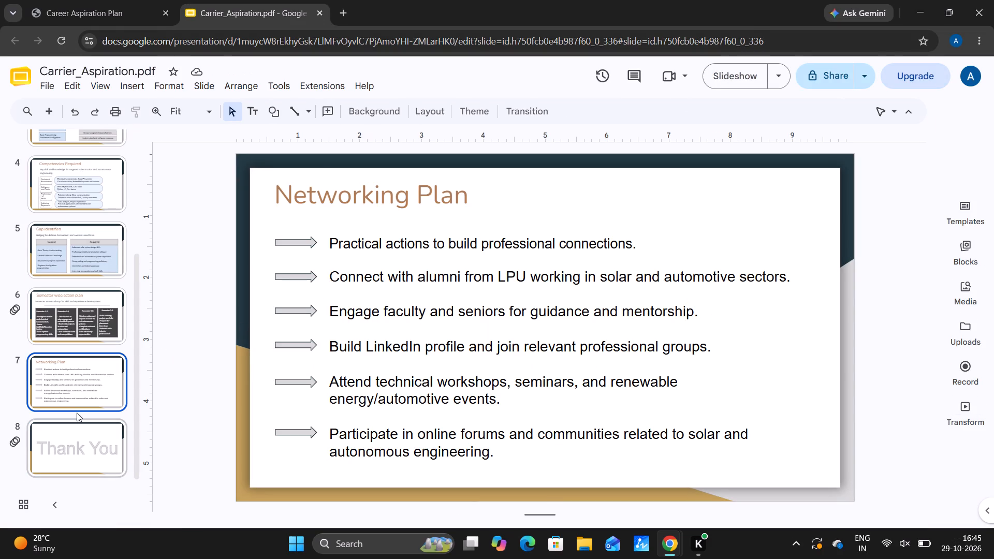
pyautogui.click(77, 413)
pyautogui.click(74, 444)
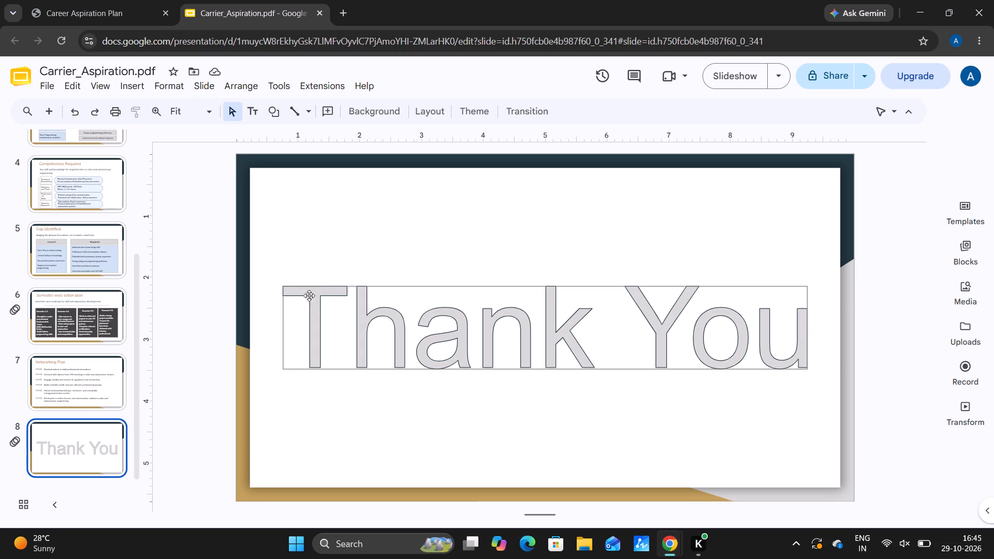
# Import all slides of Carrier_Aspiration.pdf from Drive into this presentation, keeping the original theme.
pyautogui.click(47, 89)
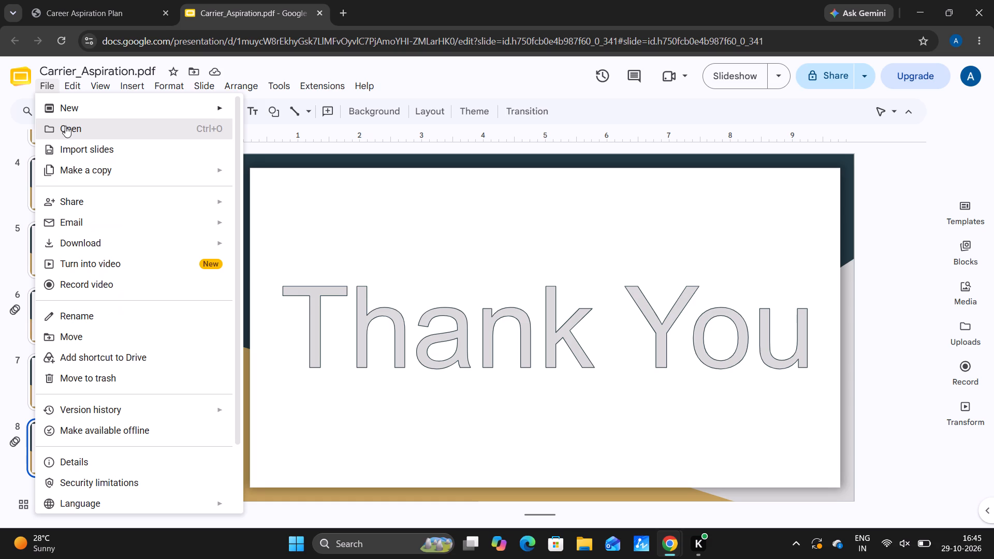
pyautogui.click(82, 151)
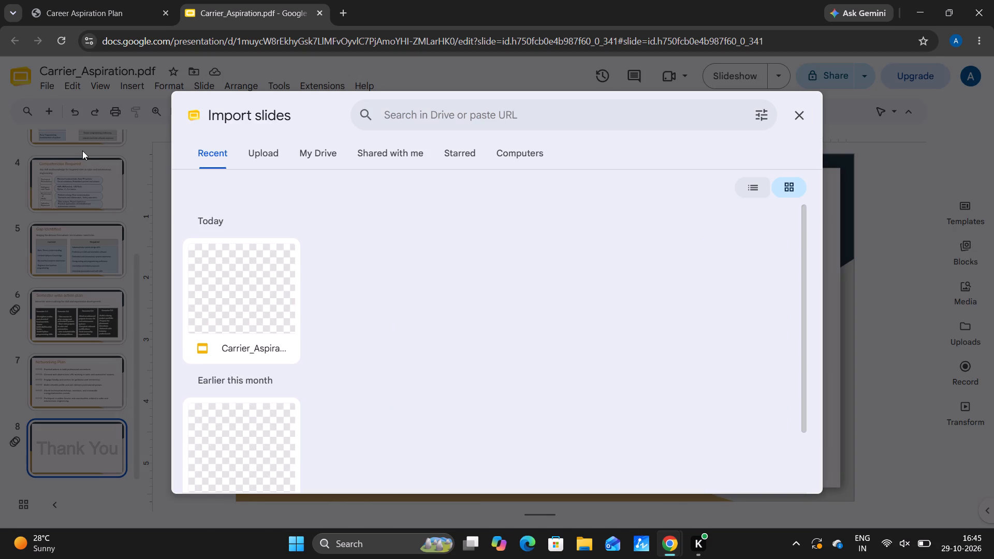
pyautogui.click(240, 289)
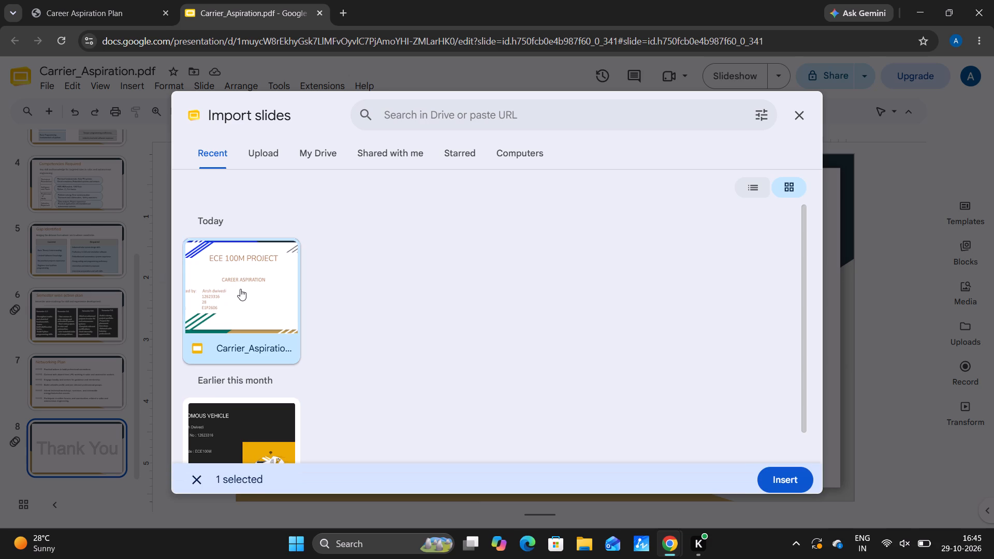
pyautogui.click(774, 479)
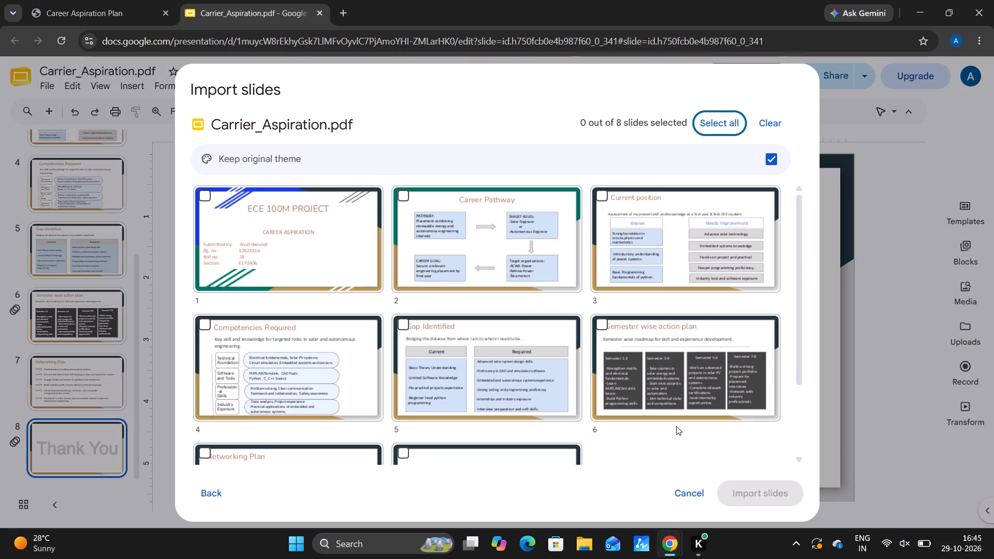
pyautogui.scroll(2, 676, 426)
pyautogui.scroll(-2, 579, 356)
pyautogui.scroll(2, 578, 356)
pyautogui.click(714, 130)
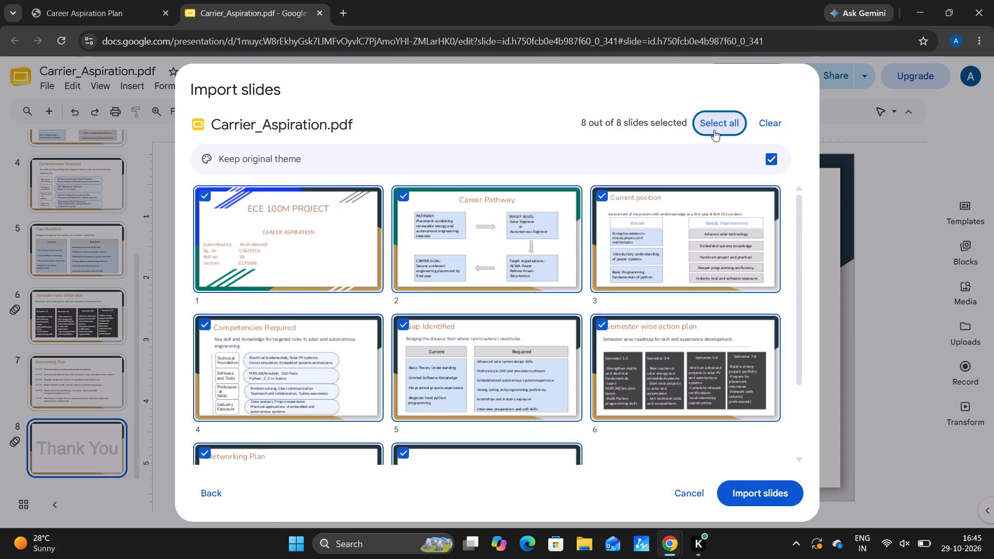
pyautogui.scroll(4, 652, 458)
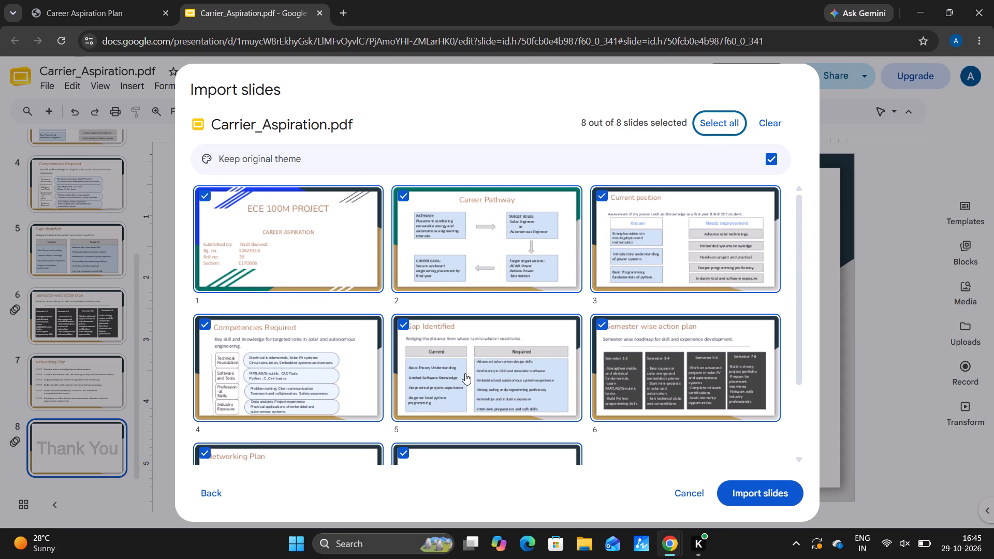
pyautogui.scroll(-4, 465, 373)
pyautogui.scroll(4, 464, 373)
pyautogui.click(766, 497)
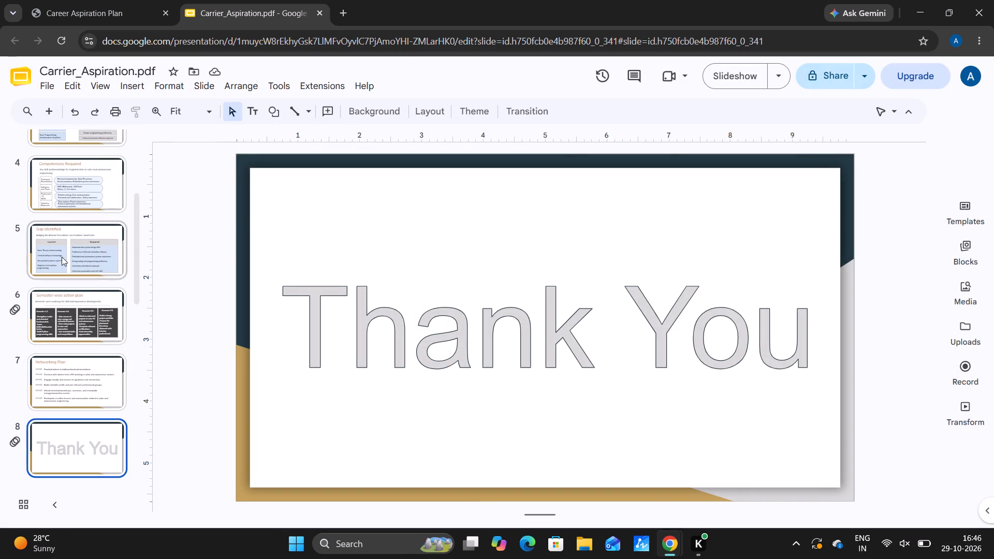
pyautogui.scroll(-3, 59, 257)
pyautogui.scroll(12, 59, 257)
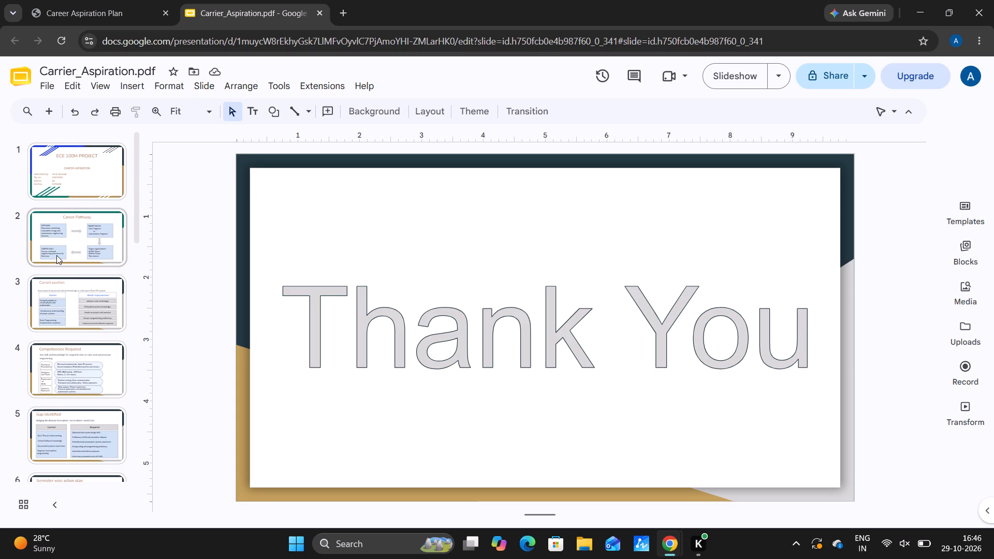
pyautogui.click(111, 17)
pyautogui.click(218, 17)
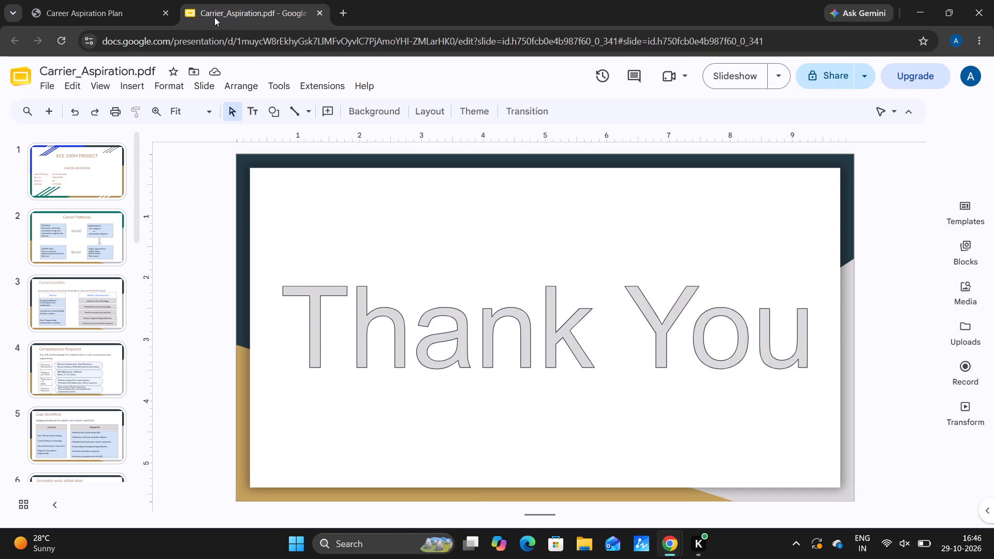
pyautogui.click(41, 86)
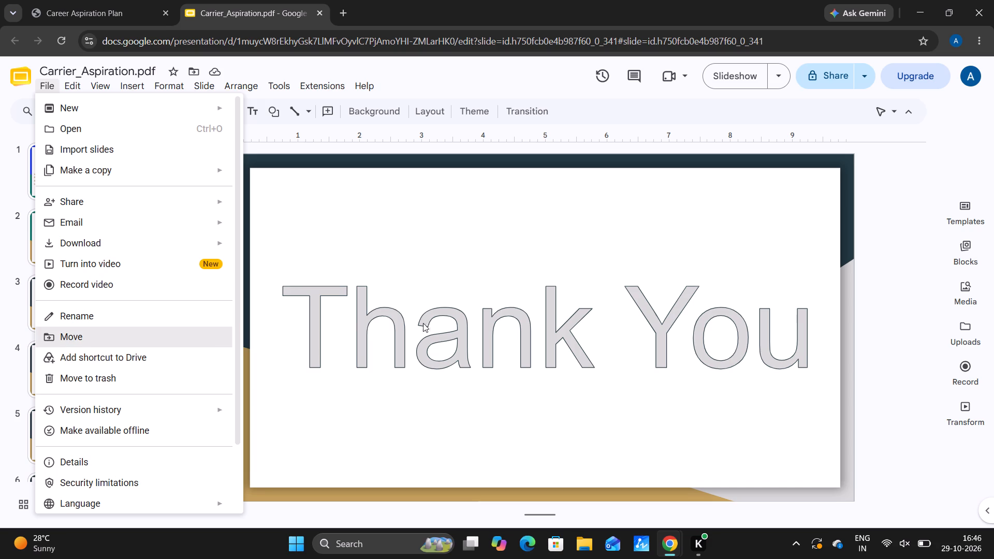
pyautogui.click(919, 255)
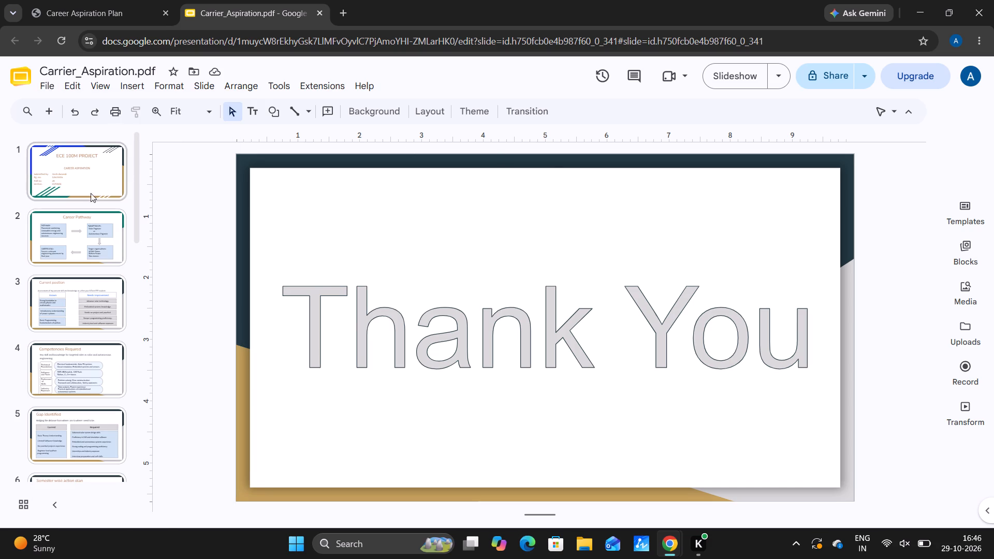
# Look through the deck slide by slide, including the imported slides that follow the "Thank You" slide.
pyautogui.click(65, 216)
pyautogui.click(65, 179)
pyautogui.click(78, 292)
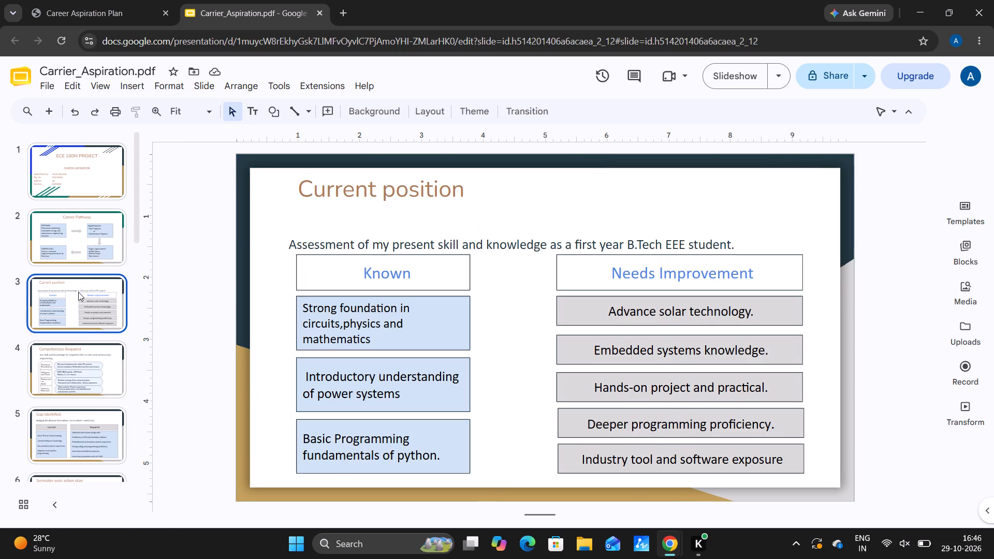
pyautogui.click(73, 379)
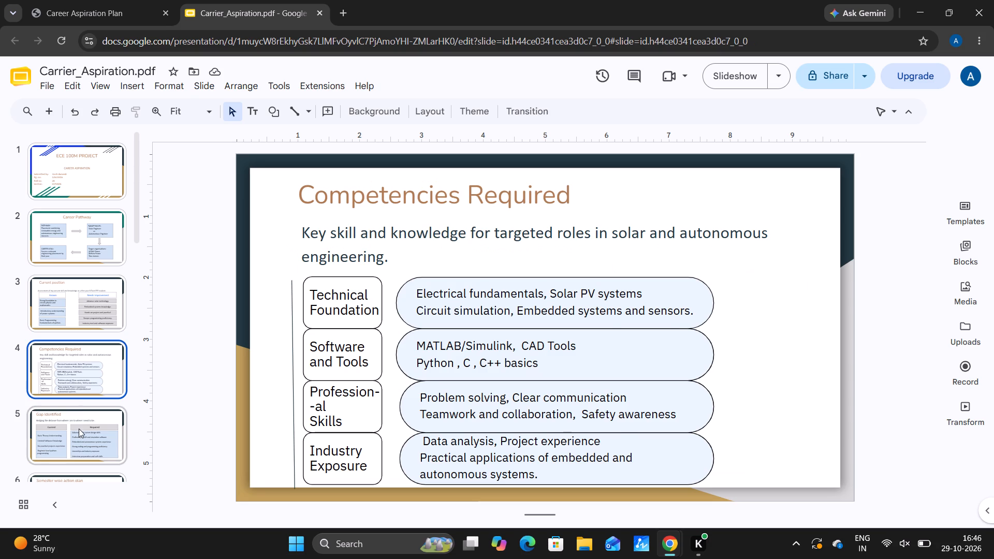
pyautogui.click(79, 429)
pyautogui.scroll(3, 70, 439)
pyautogui.scroll(-3, 70, 439)
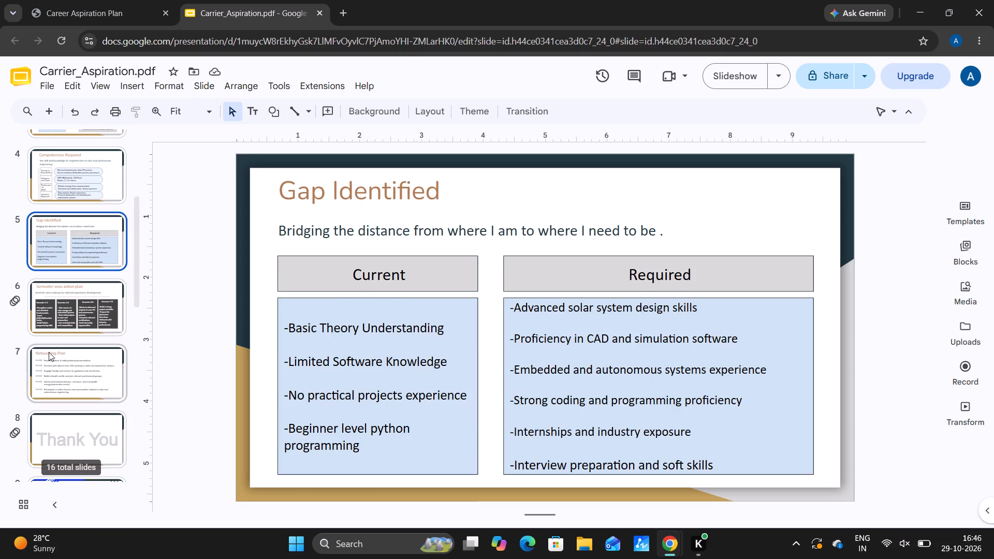
pyautogui.click(50, 351)
pyautogui.click(67, 300)
pyautogui.click(69, 423)
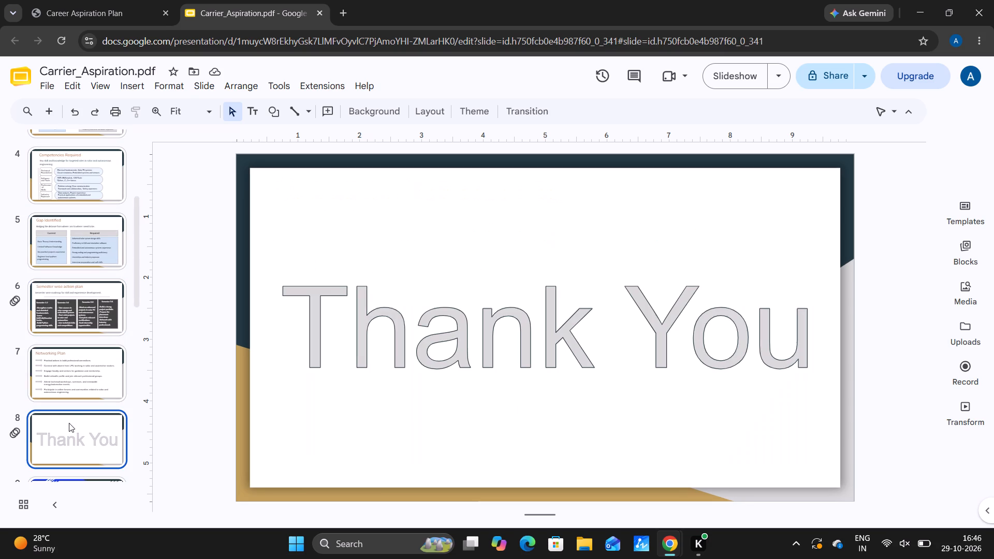
pyautogui.scroll(-2, 69, 423)
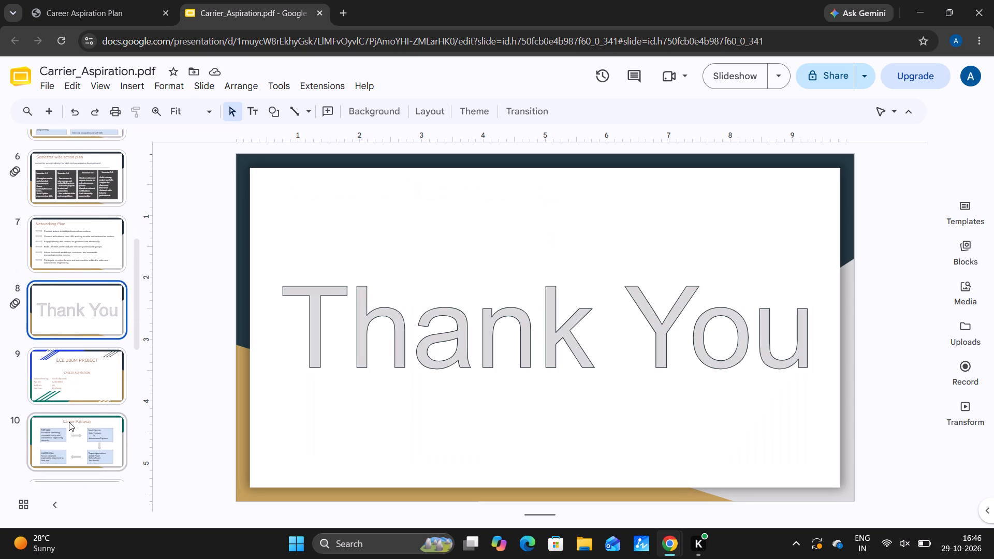
pyautogui.scroll(-9, 69, 422)
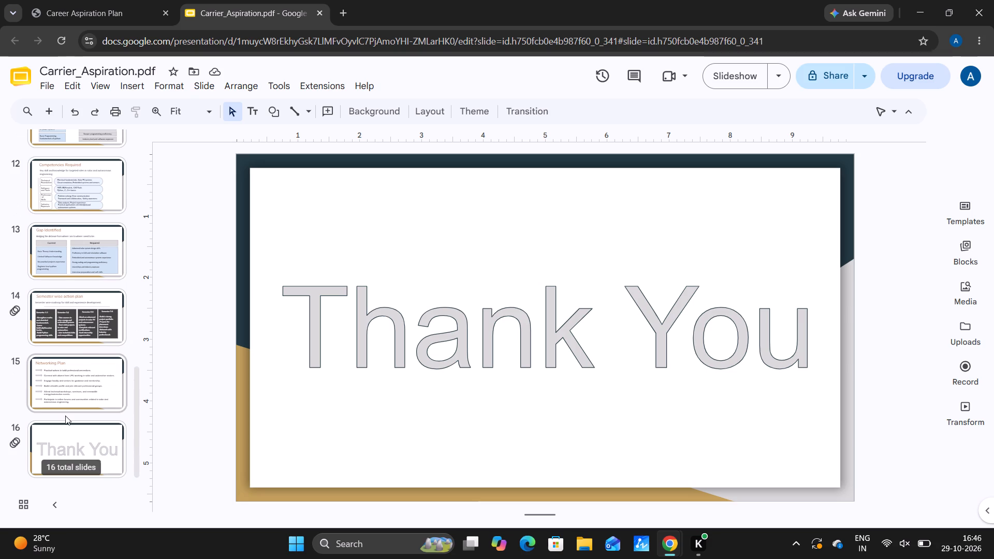
pyautogui.scroll(5, 65, 416)
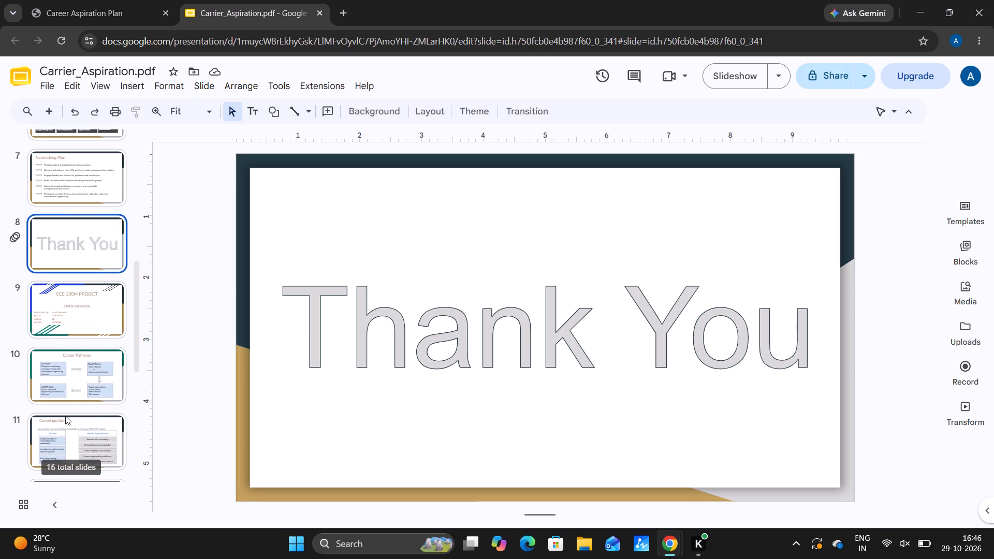
pyautogui.scroll(1, 65, 416)
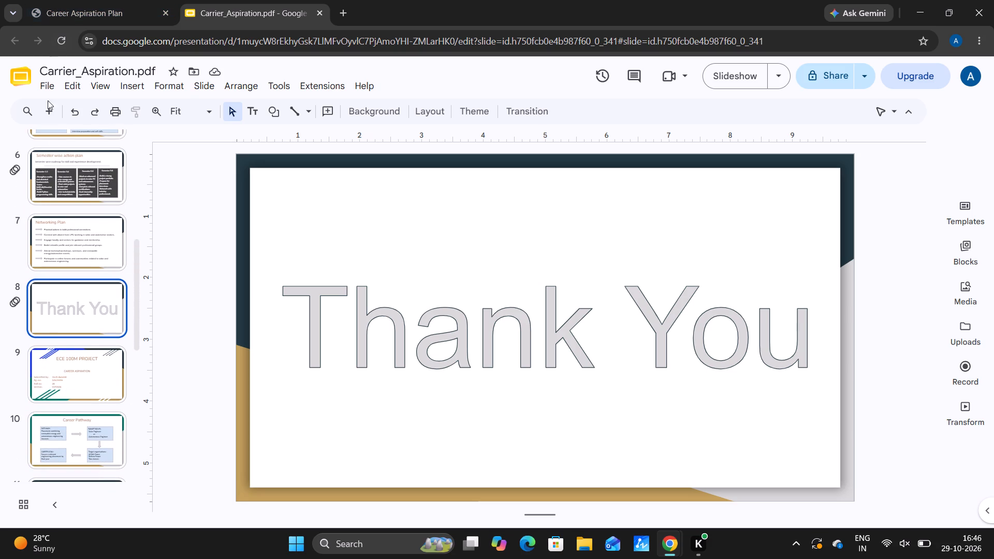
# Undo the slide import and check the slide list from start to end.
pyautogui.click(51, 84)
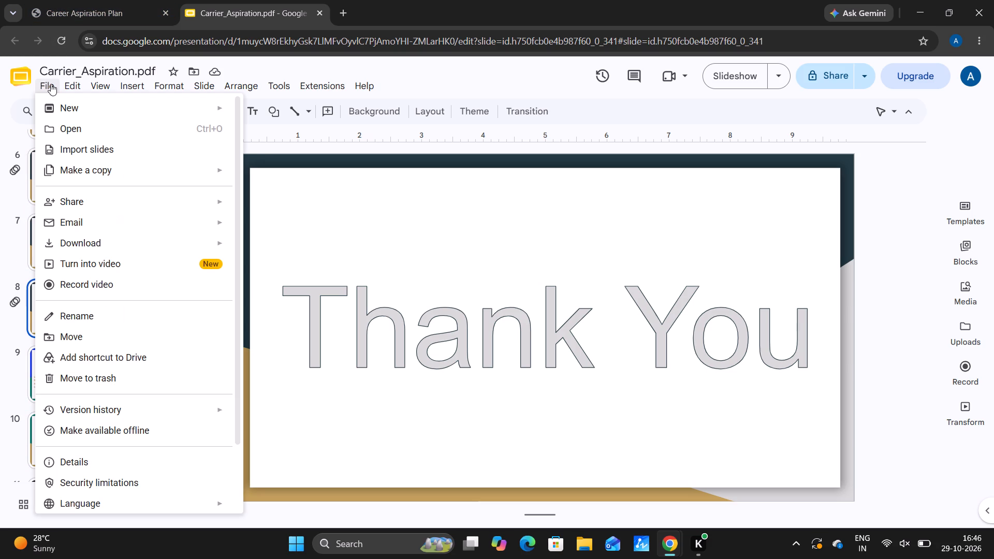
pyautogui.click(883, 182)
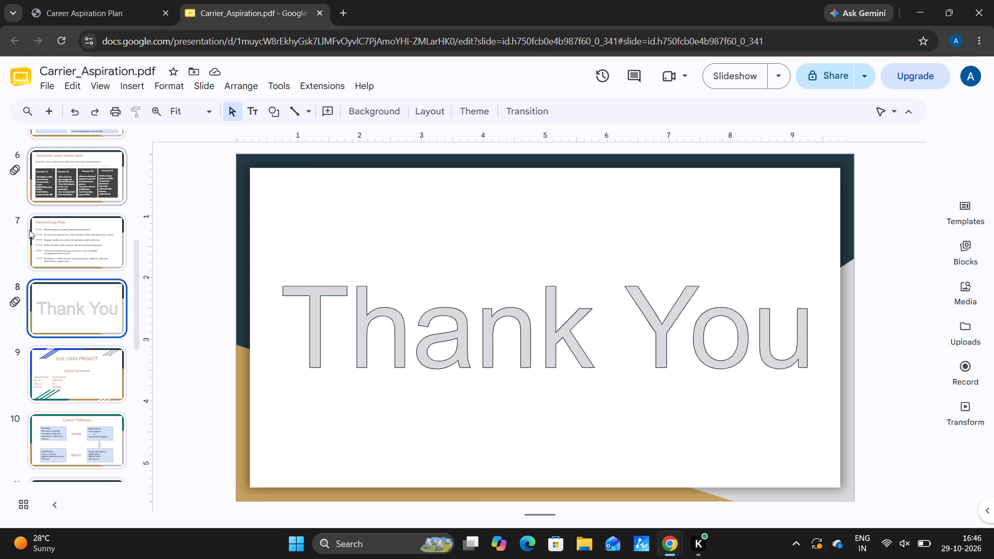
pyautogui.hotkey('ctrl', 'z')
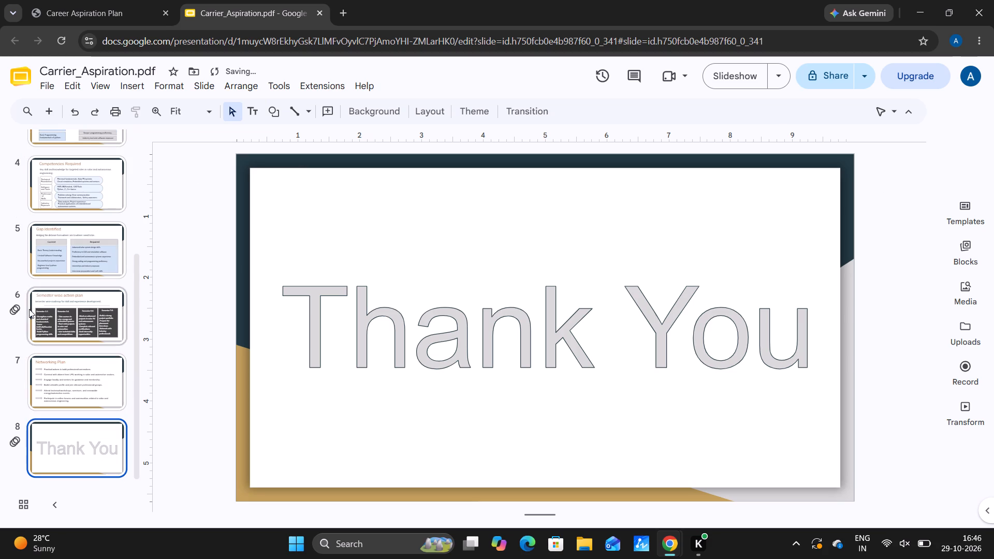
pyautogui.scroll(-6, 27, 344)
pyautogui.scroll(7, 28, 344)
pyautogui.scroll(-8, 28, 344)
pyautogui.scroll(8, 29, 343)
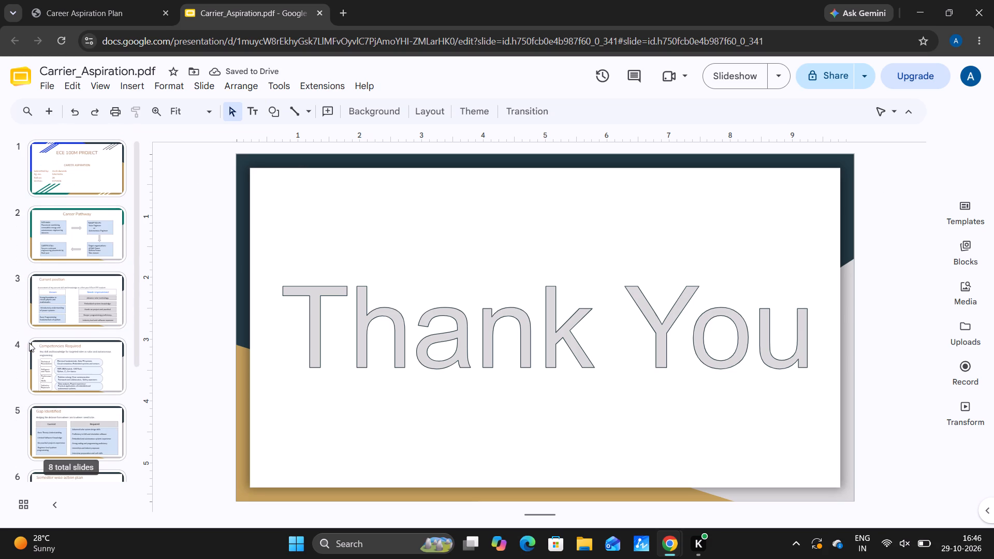
# Download the Carrier_Aspiration presentation as a PDF document.
pyautogui.click(30, 337)
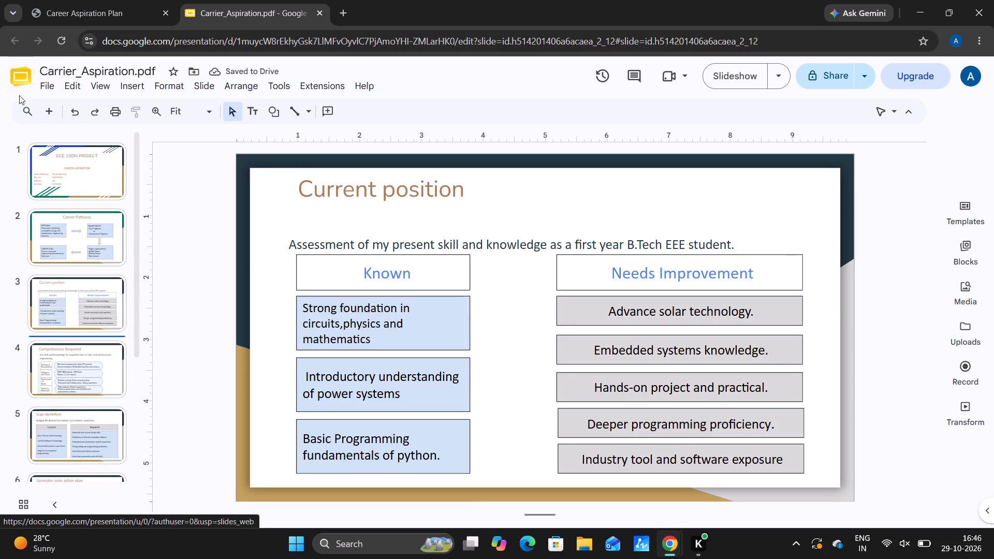
pyautogui.click(72, 86)
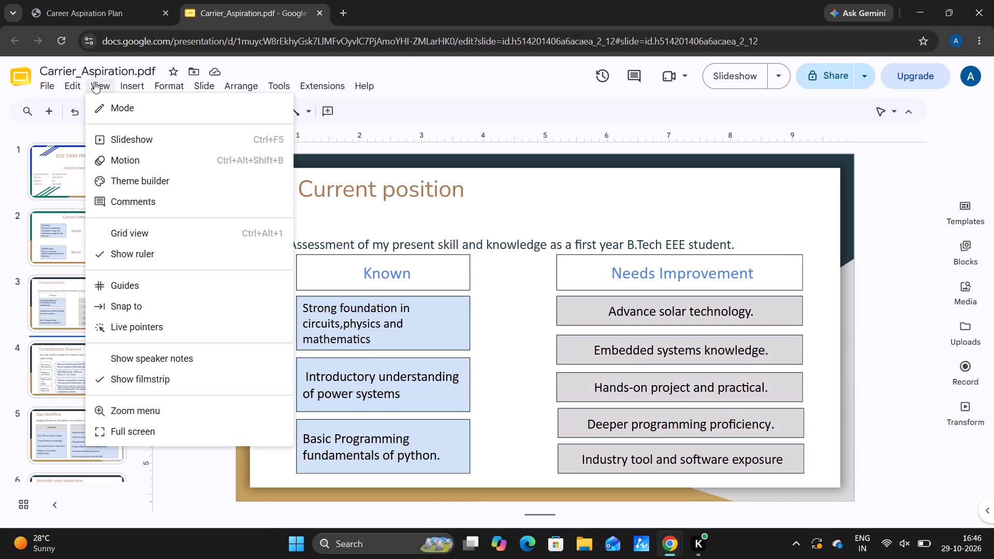
pyautogui.click(53, 86)
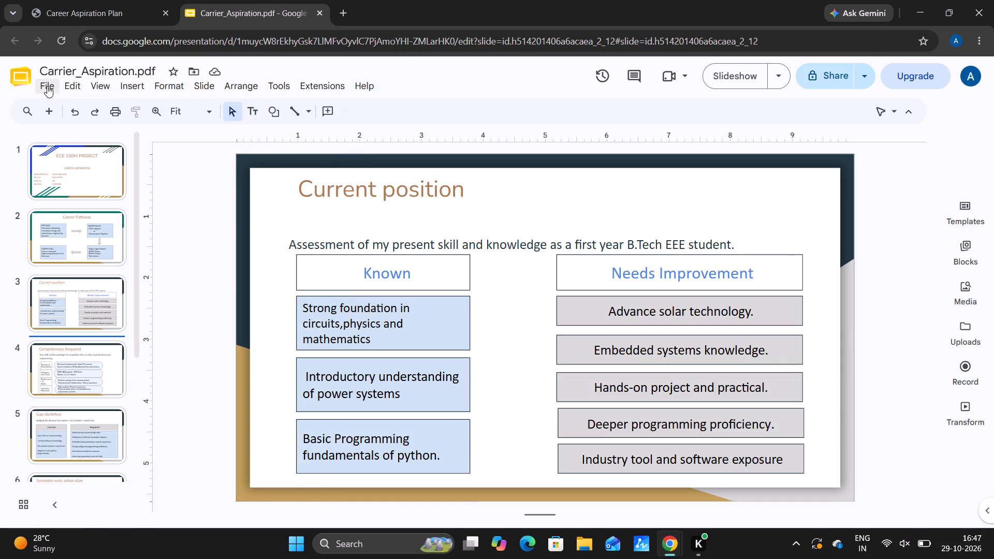
pyautogui.click(47, 86)
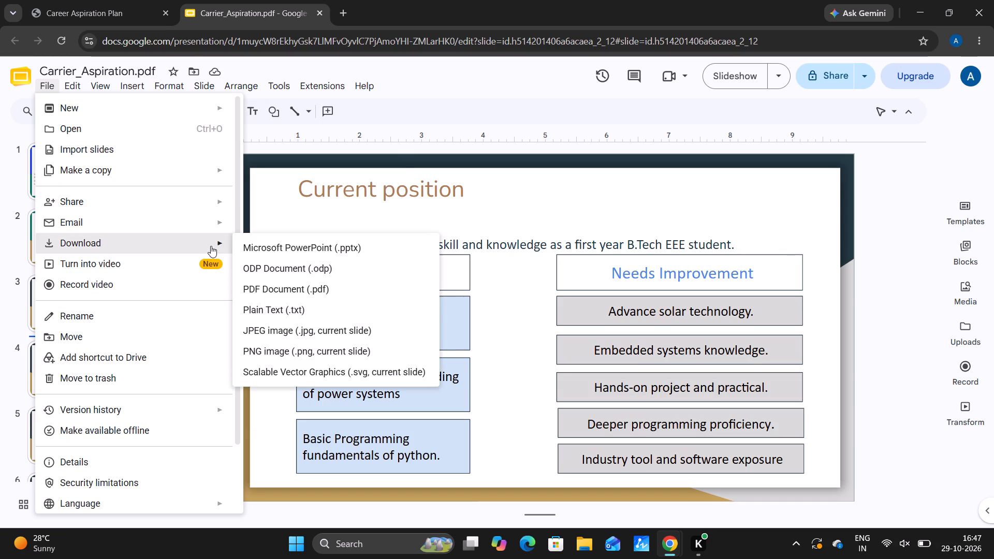
pyautogui.click(275, 280)
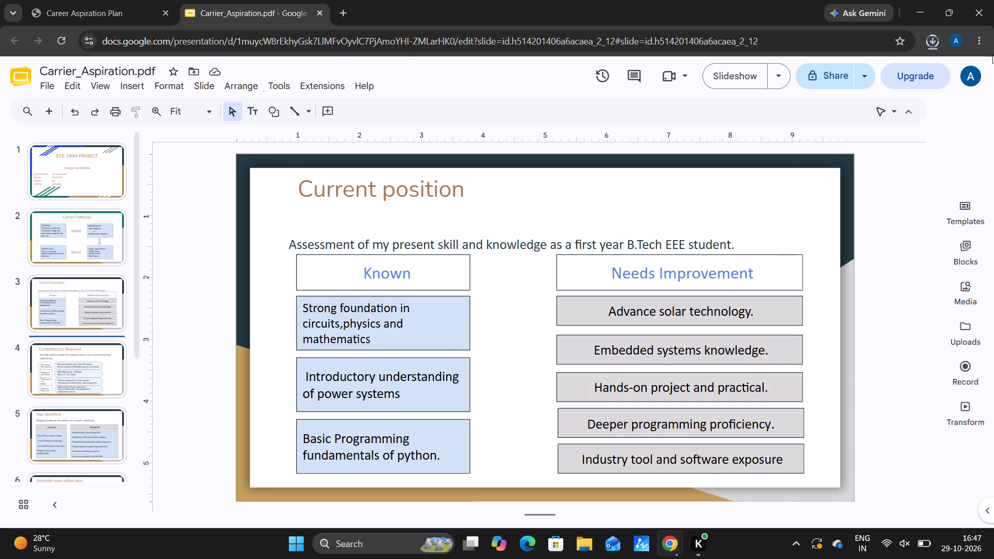
# Open the downloaded Carrier_Aspiration.pdf and look through its pages from the title page to "Thank You".
pyautogui.click(937, 34)
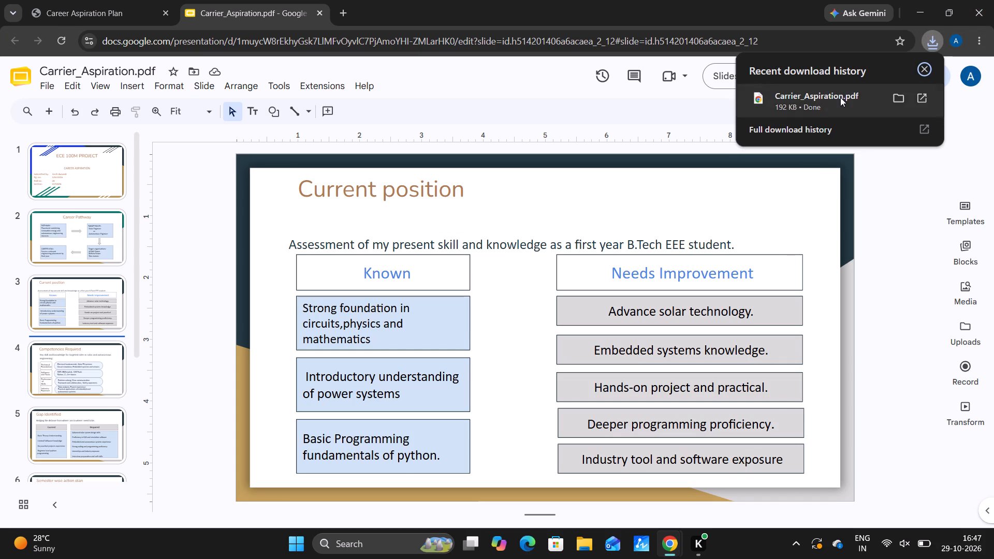
pyautogui.click(870, 105)
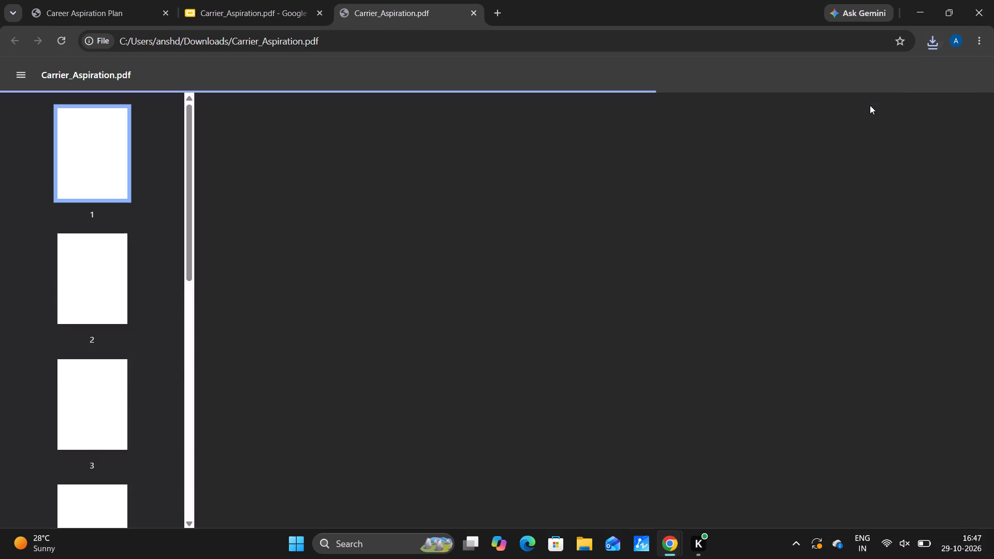
pyautogui.scroll(-7, 646, 285)
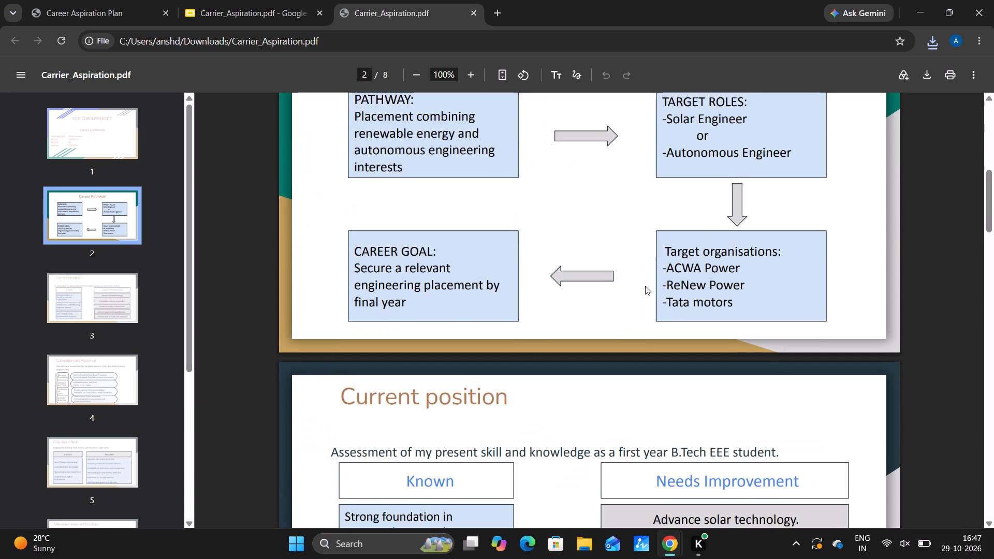
pyautogui.scroll(-6, 645, 286)
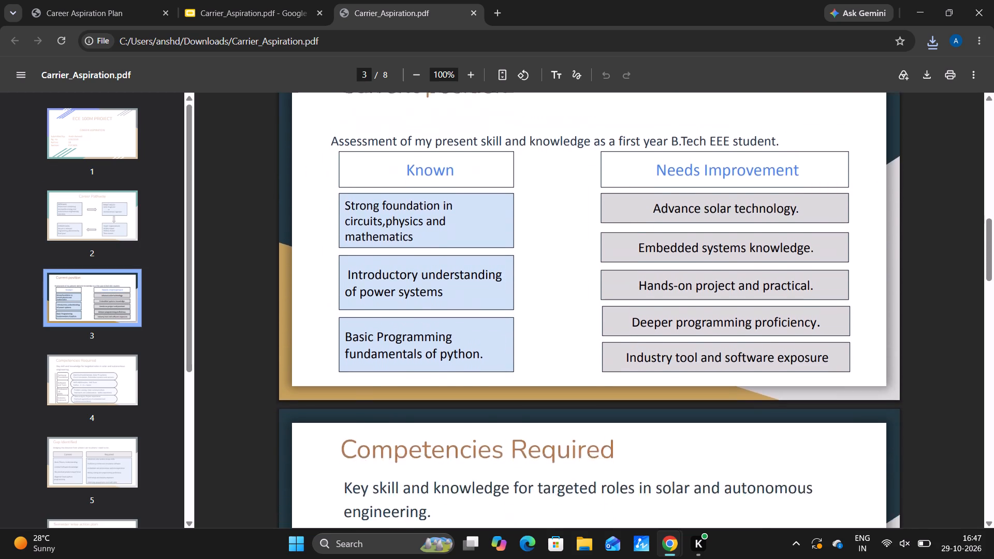
pyautogui.scroll(-11, 642, 286)
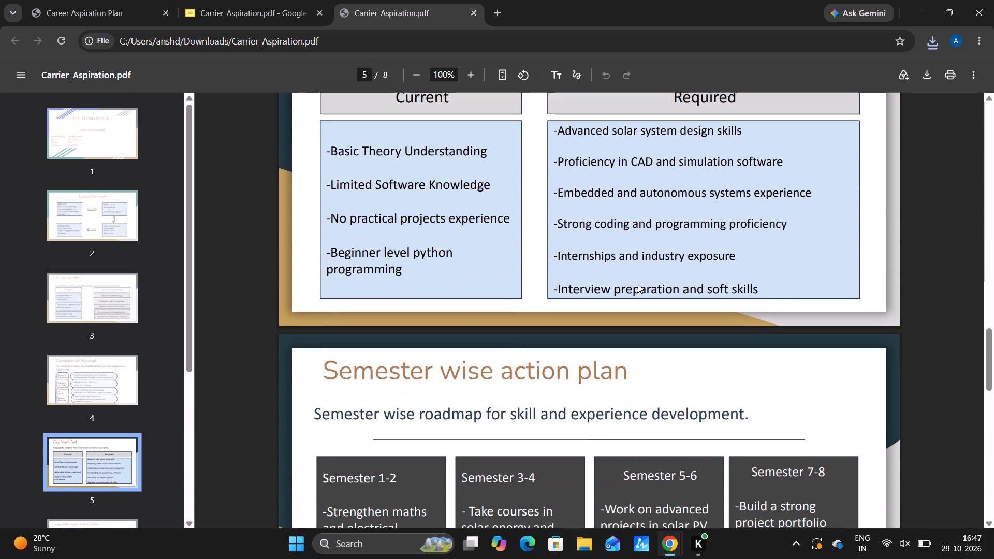
pyautogui.scroll(7, 638, 284)
pyautogui.scroll(-7, 638, 284)
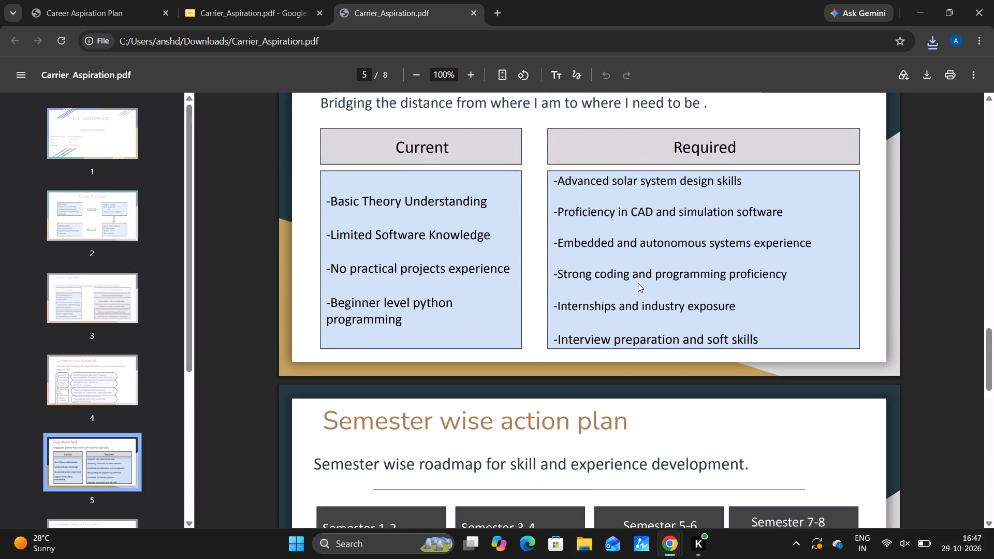
pyautogui.scroll(-2, 638, 283)
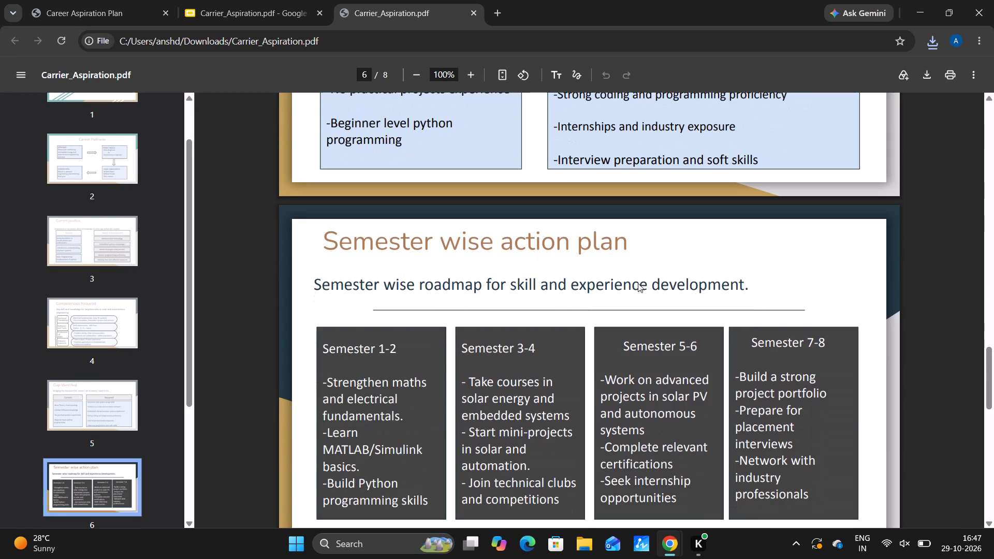
pyautogui.scroll(-8, 638, 283)
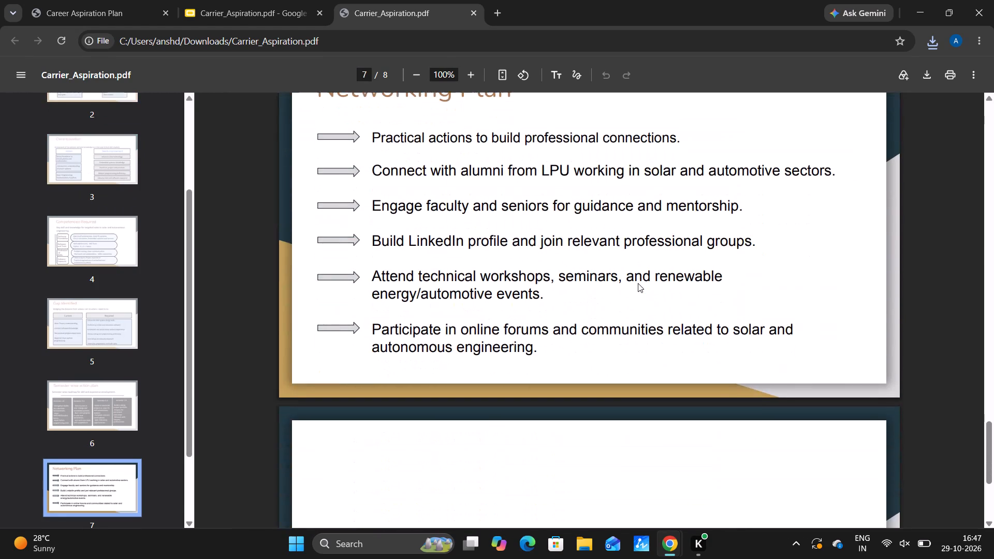
pyautogui.scroll(-5, 638, 283)
# Recheck the PDF's pages from "Thank You" back to the title page, comparing the layout of the content pages.
pyautogui.scroll(10, 640, 282)
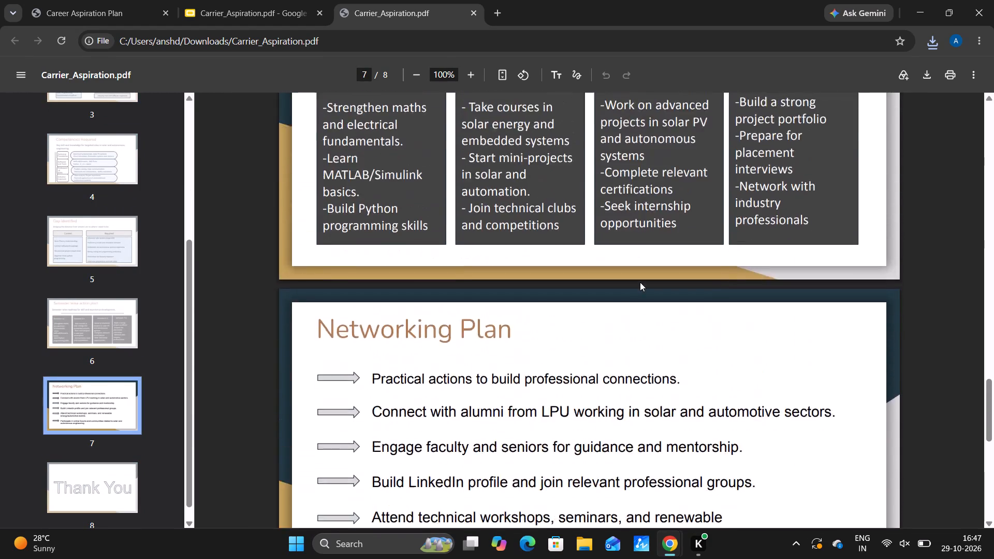
pyautogui.scroll(10, 640, 282)
pyautogui.scroll(-7, 640, 282)
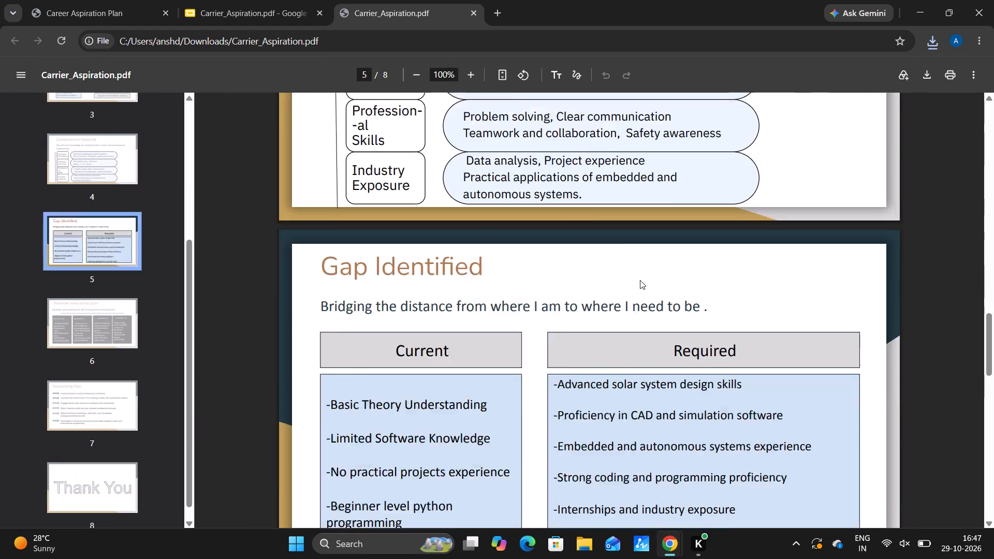
pyautogui.scroll(-2, 639, 279)
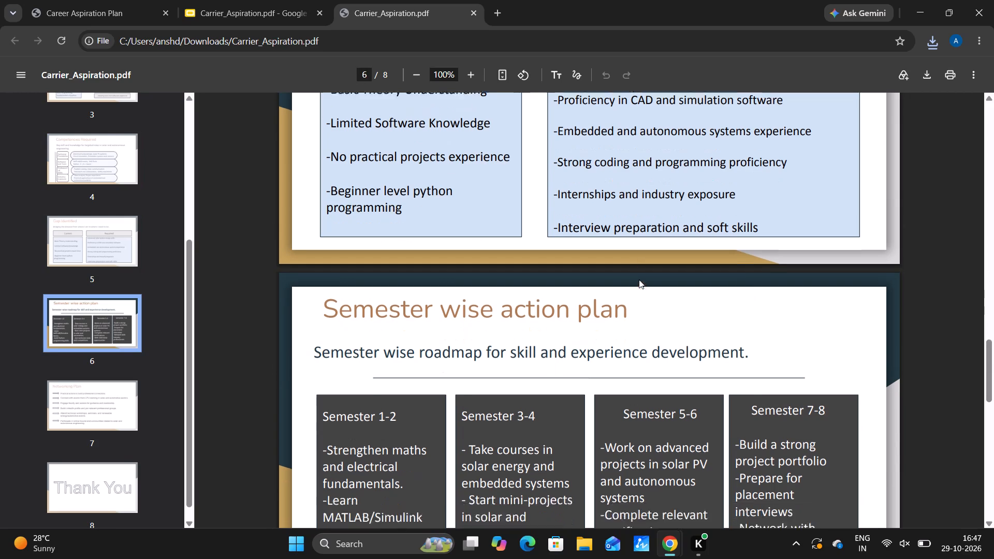
pyautogui.scroll(-3, 639, 279)
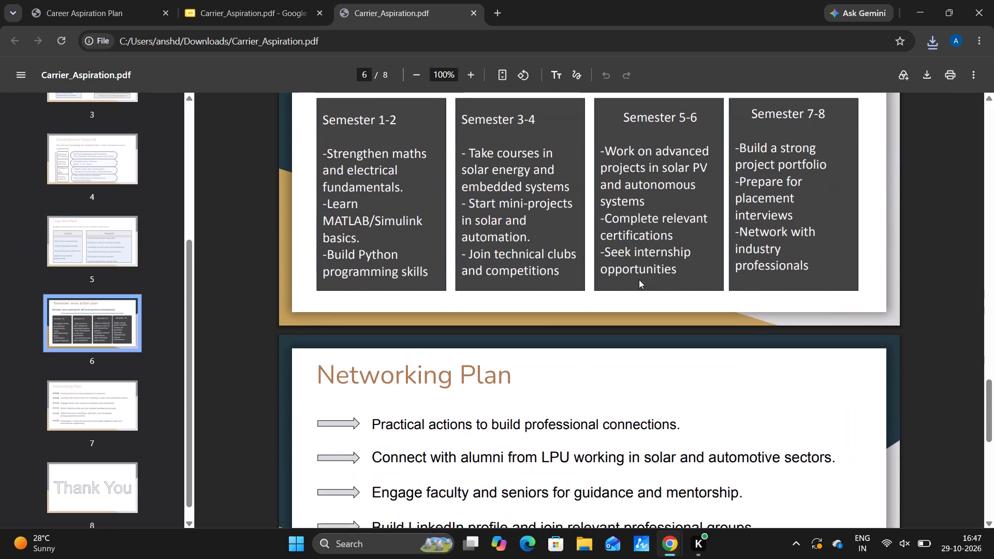
pyautogui.scroll(-9, 639, 279)
pyautogui.scroll(1, 639, 279)
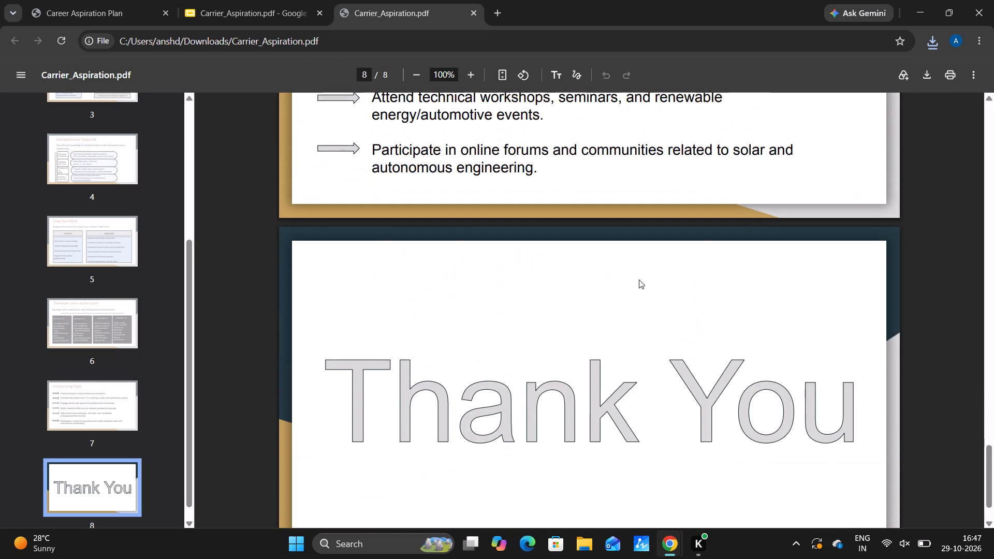
pyautogui.scroll(-2, 639, 279)
pyautogui.scroll(13, 639, 279)
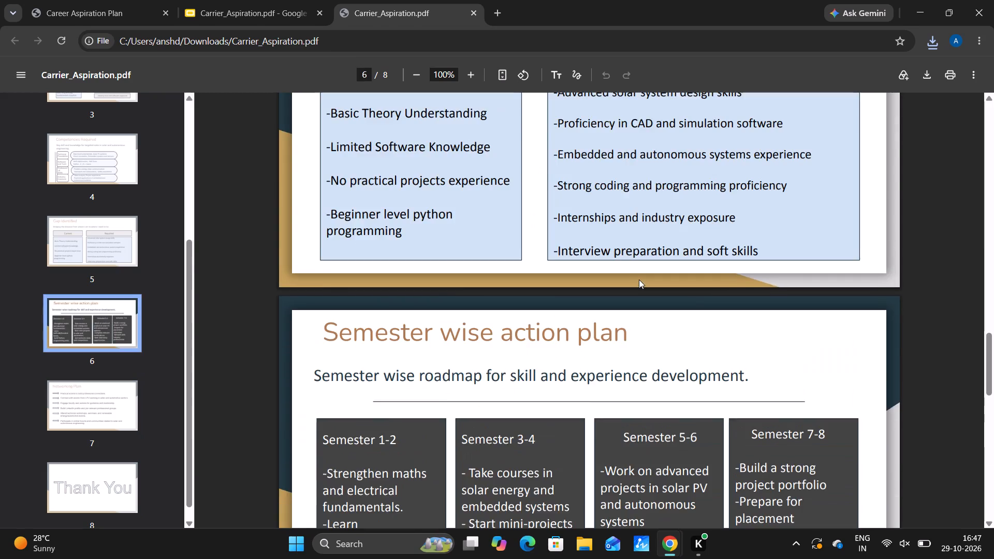
pyautogui.scroll(16, 639, 279)
pyautogui.scroll(-12, 639, 279)
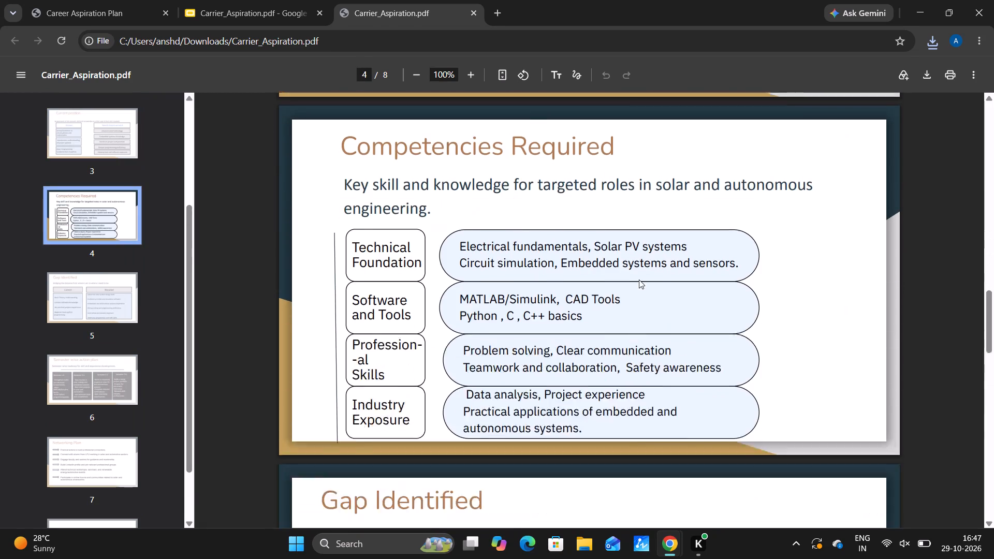
pyautogui.scroll(-6, 639, 279)
pyautogui.scroll(12, 639, 279)
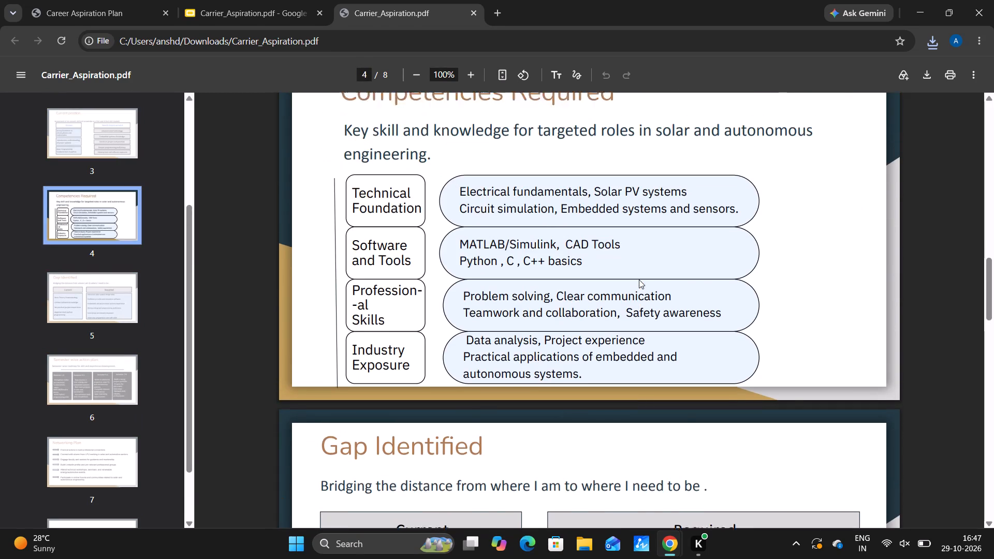
pyautogui.scroll(16, 639, 279)
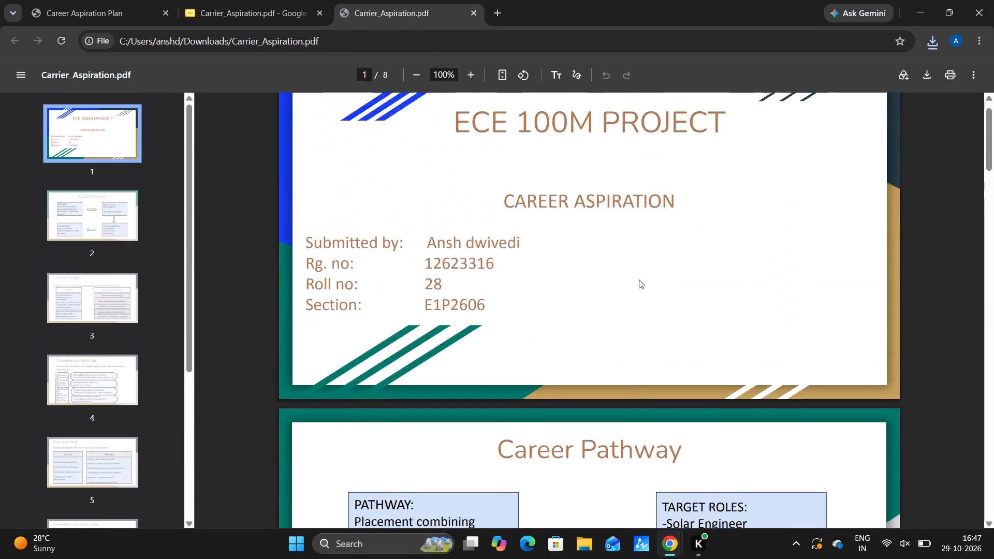
pyautogui.scroll(4, 639, 279)
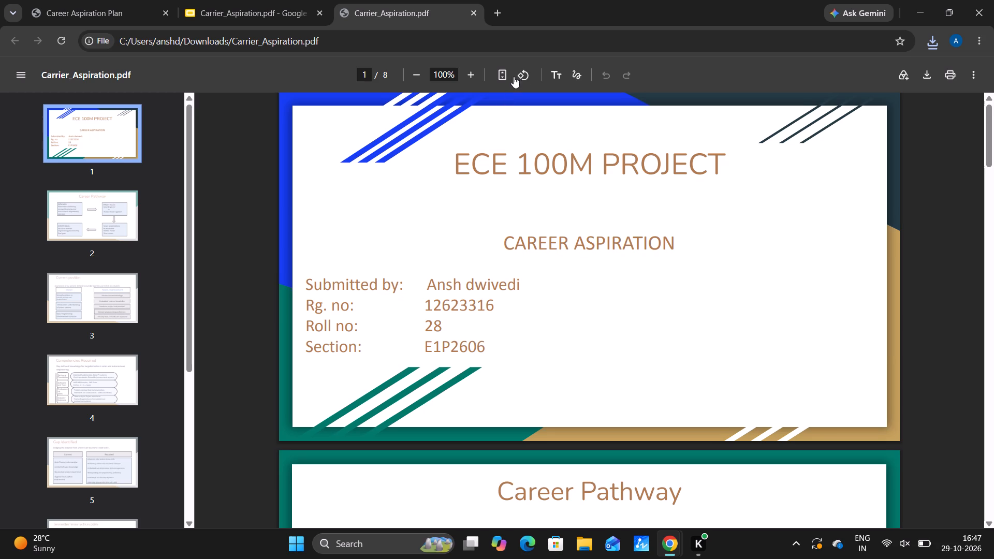
# Present the PDF full screen, examine the pages up to "Current position", and exit the presentation view.
pyautogui.click(972, 65)
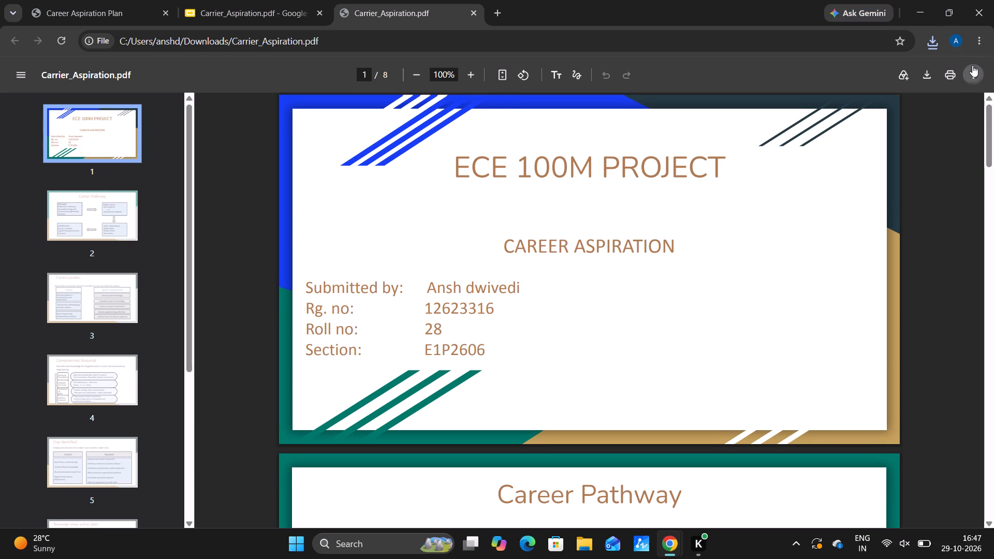
pyautogui.click(946, 148)
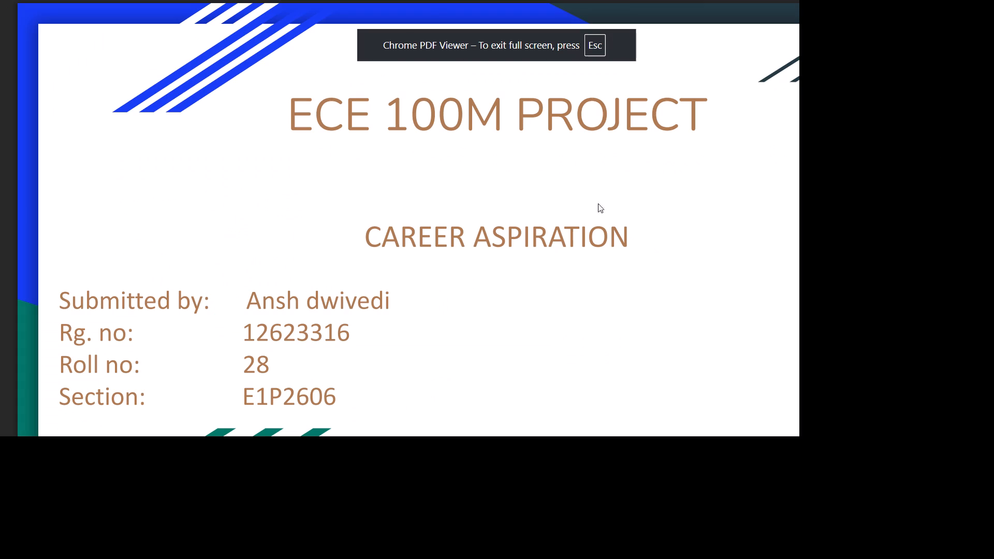
pyautogui.press('space')
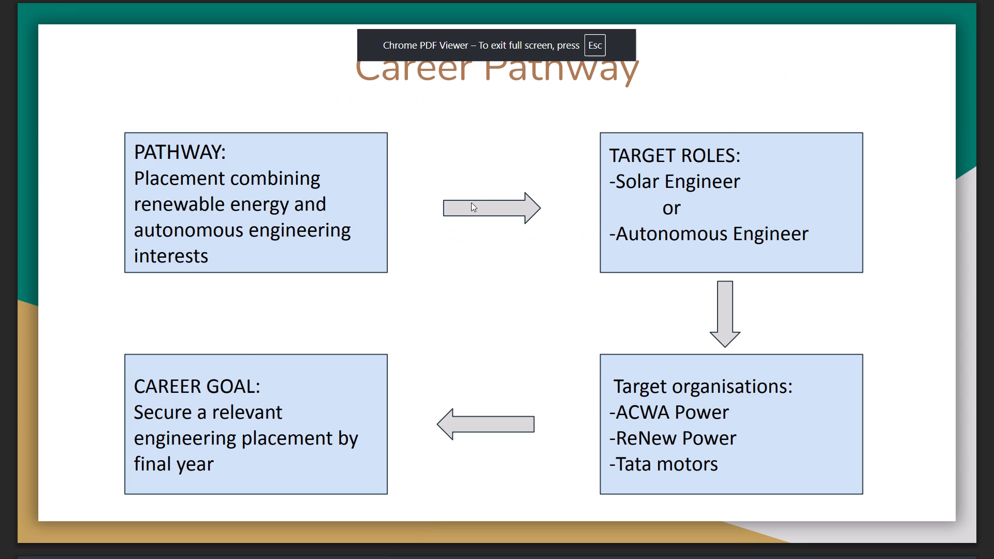
pyautogui.press('space')
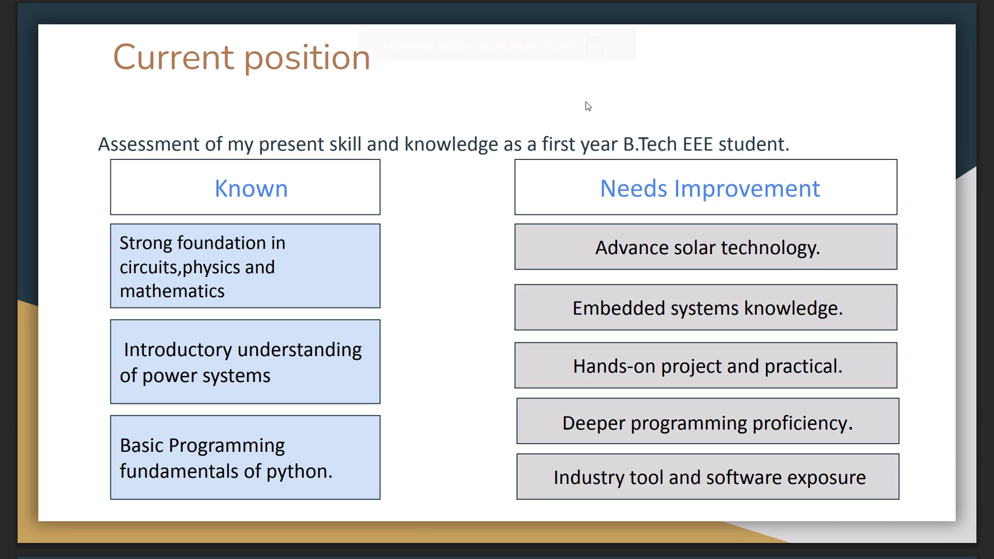
pyautogui.click(445, 143)
pyautogui.press('Escape')
pyautogui.press('Escape')
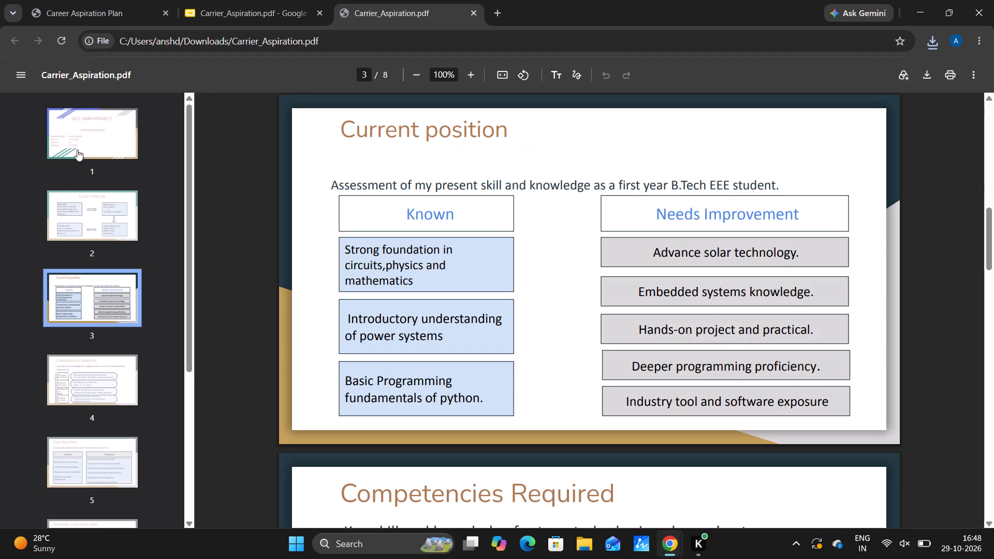
# Back in the Slides deck, indent the "Assessment of my present skill" line on slide 3 by two leading spaces.
pyautogui.click(286, 6)
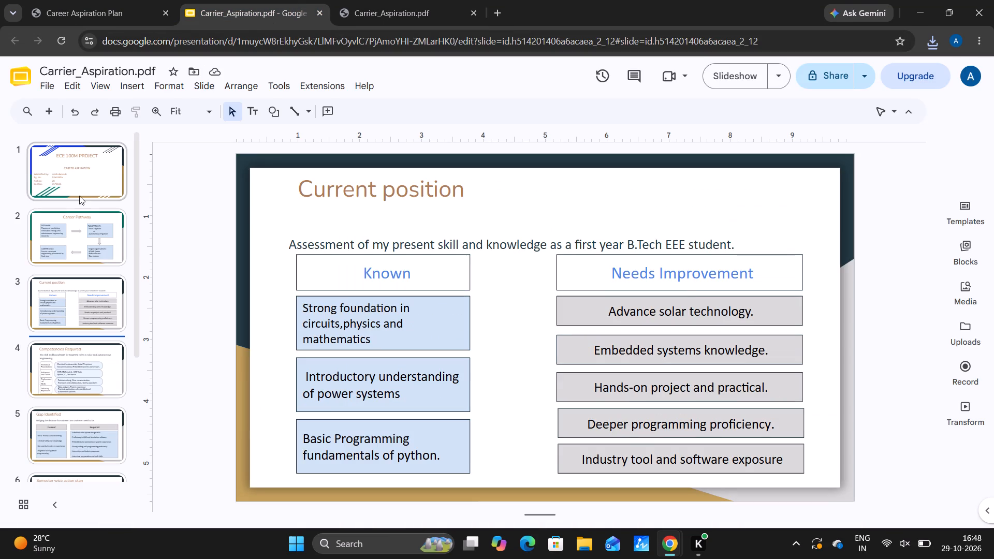
pyautogui.click(286, 244)
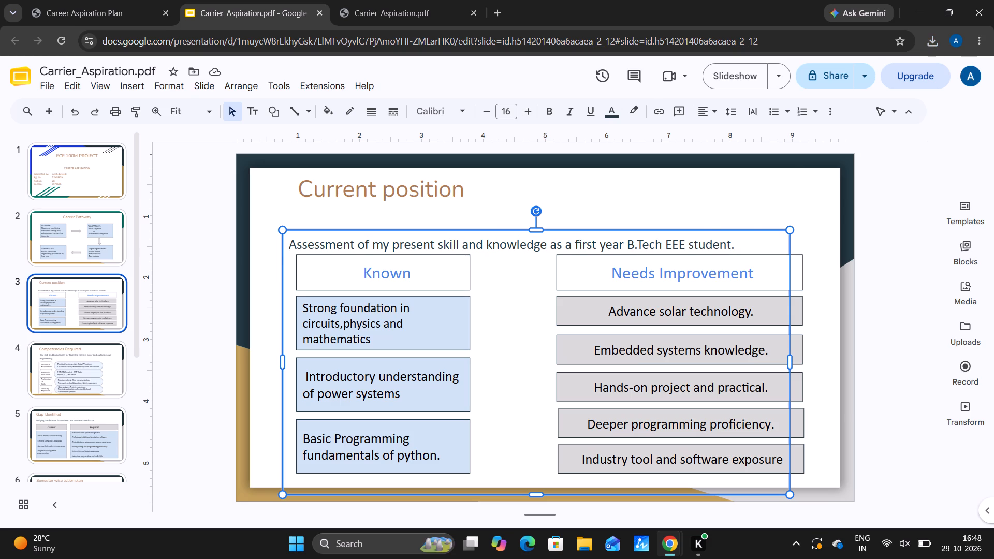
pyautogui.click(290, 244)
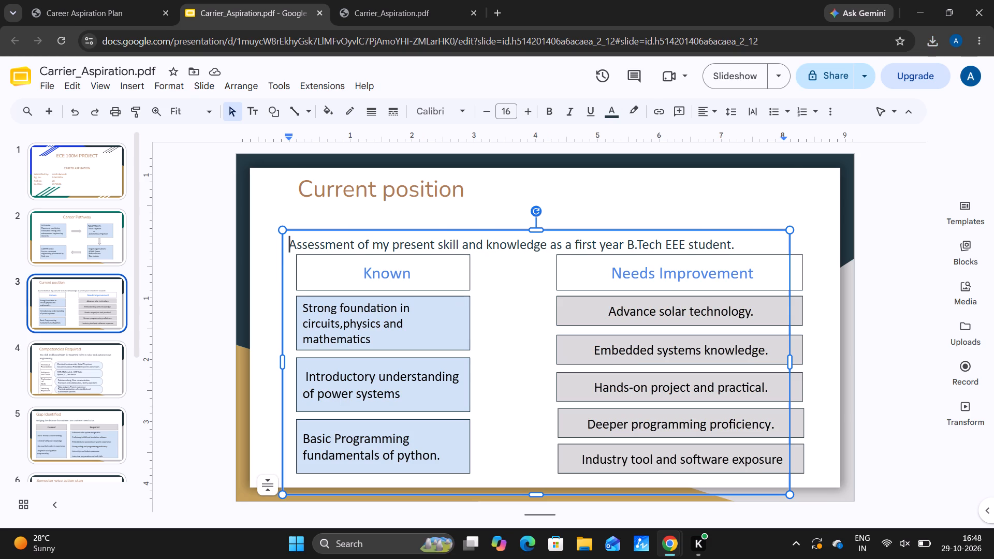
pyautogui.press('space')
pyautogui.press('space')
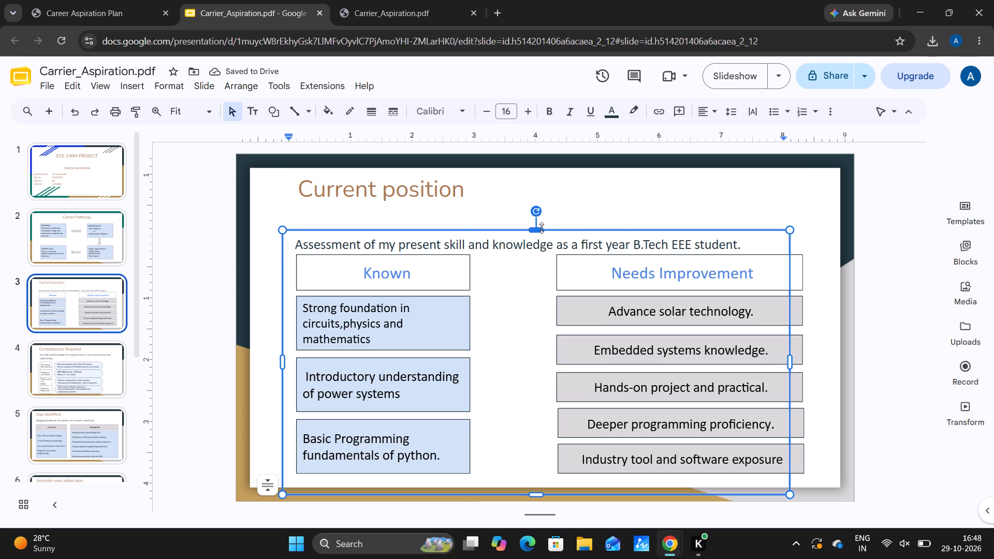
# Extend the assessment text box's top edge upward on slide 3, moving its line closer to the "Current position" title.
pyautogui.moveTo(540, 229); pyautogui.dragTo(536, 211)
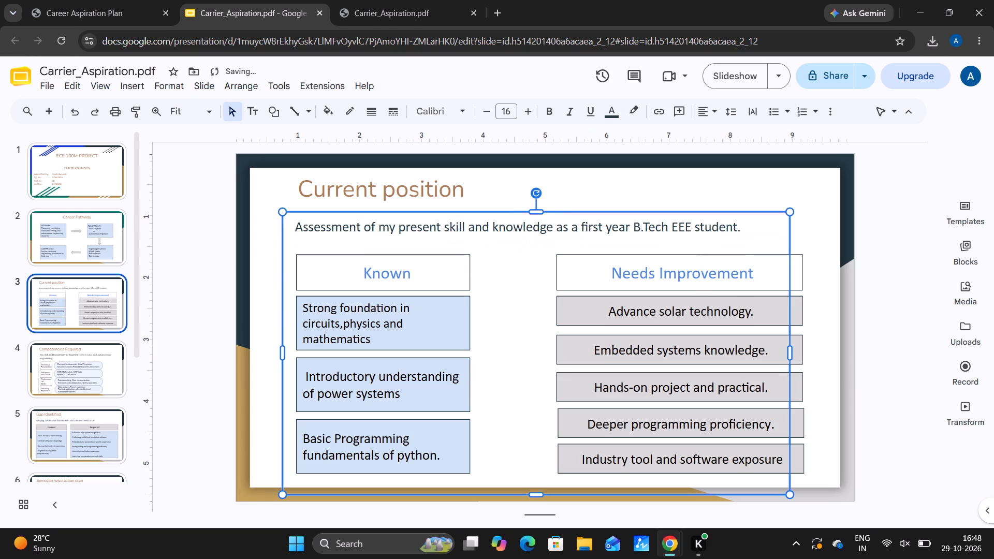
pyautogui.click(848, 217)
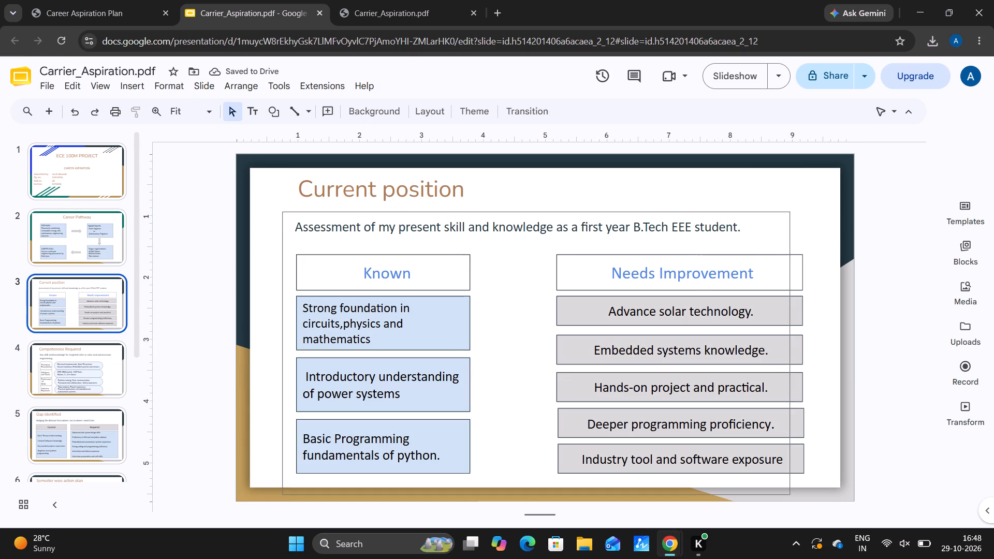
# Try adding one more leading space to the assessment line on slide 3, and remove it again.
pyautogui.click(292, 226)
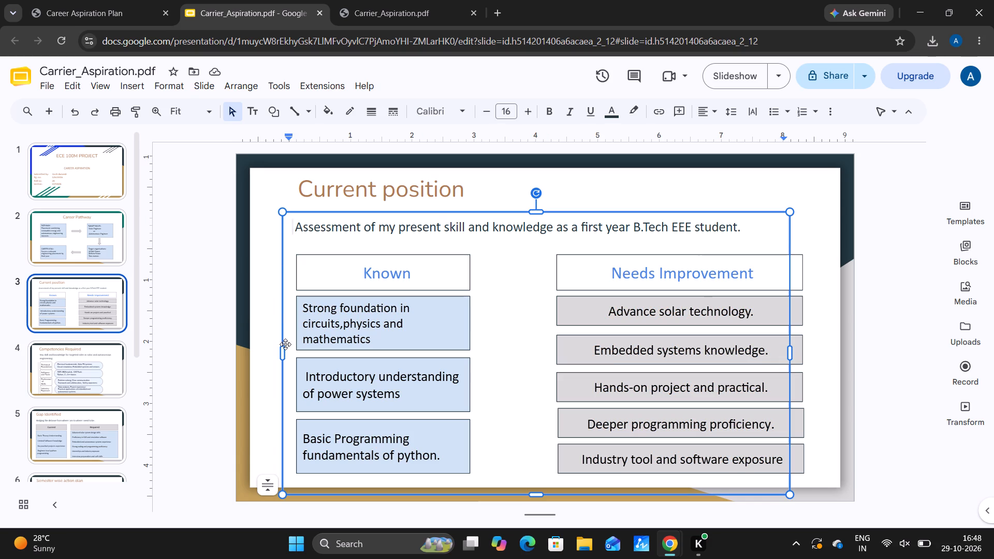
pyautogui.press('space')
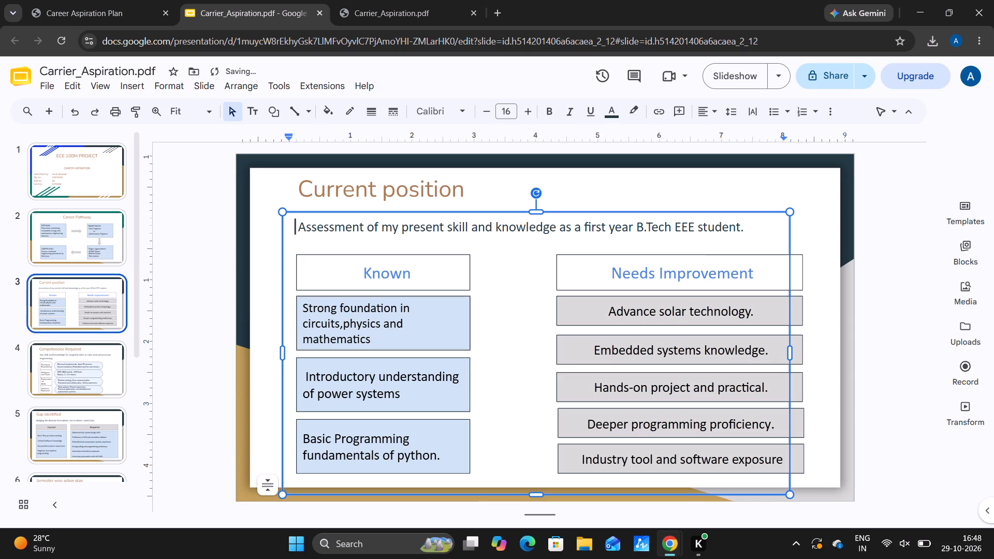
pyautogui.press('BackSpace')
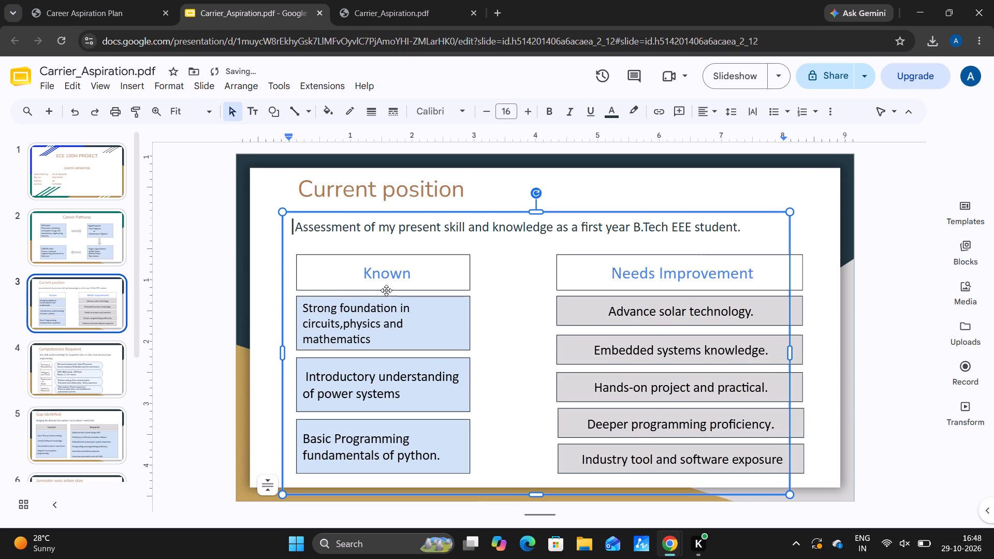
# Shift the "Current position" title on slide 3 slightly left to line up with the assessment line below it.
pyautogui.click(459, 186)
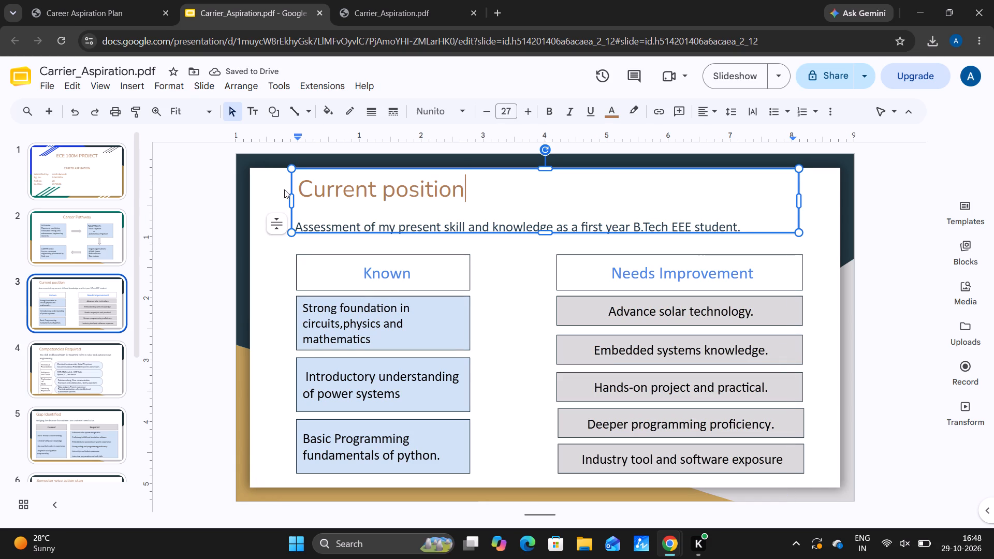
pyautogui.click(289, 199)
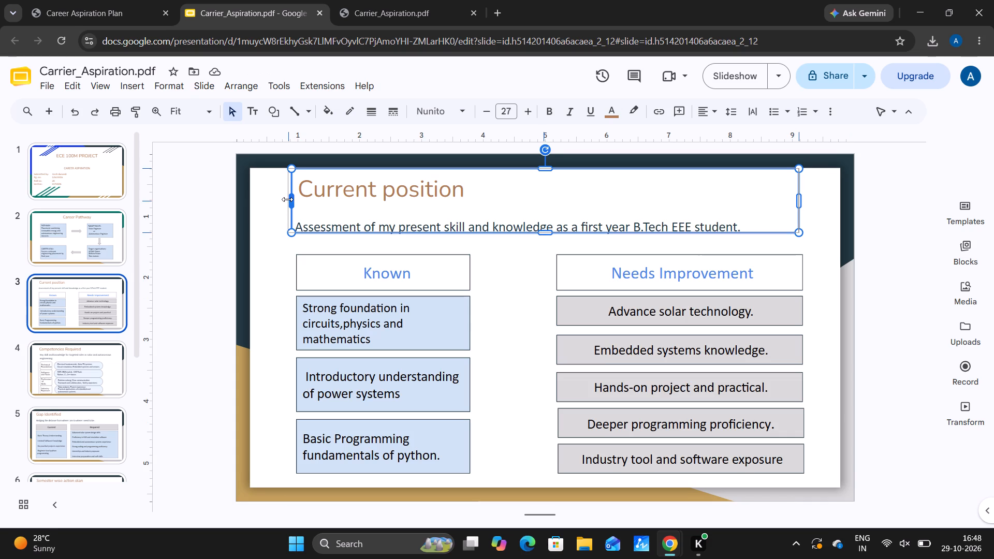
pyautogui.click(261, 193)
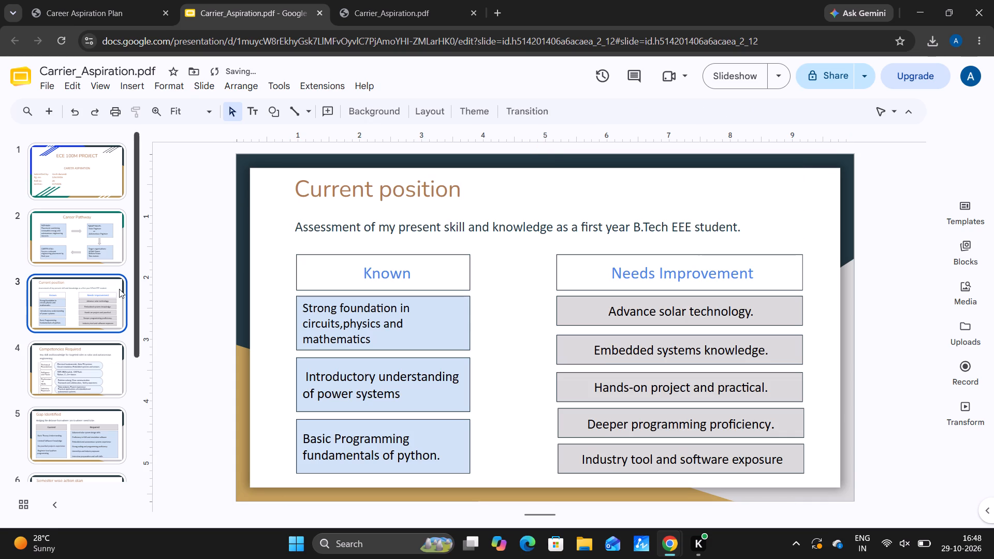
# On slide 4, nudge the vertical line beside the competency boxes slightly upward, level with the "Technical Foundation" box.
pyautogui.click(55, 343)
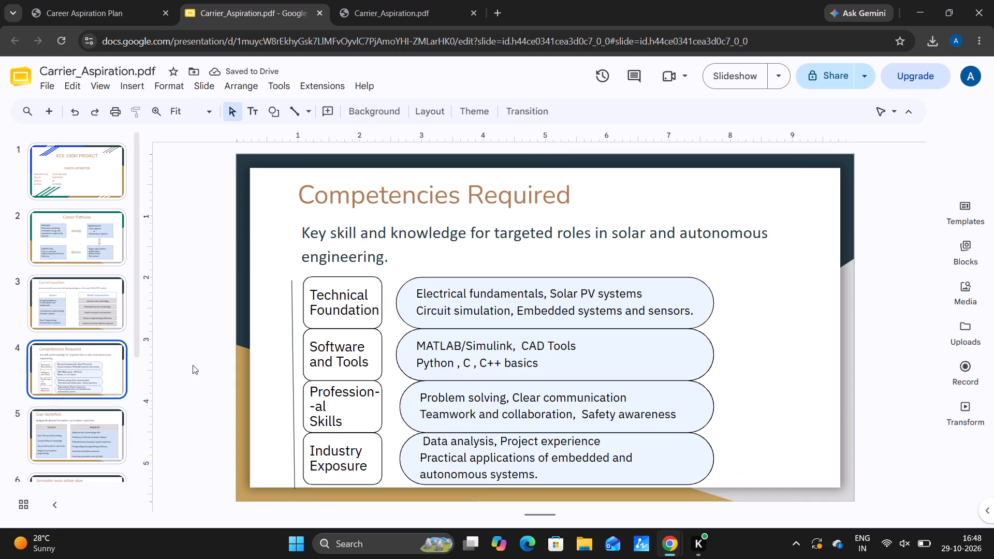
pyautogui.click(290, 313)
pyautogui.click(290, 312)
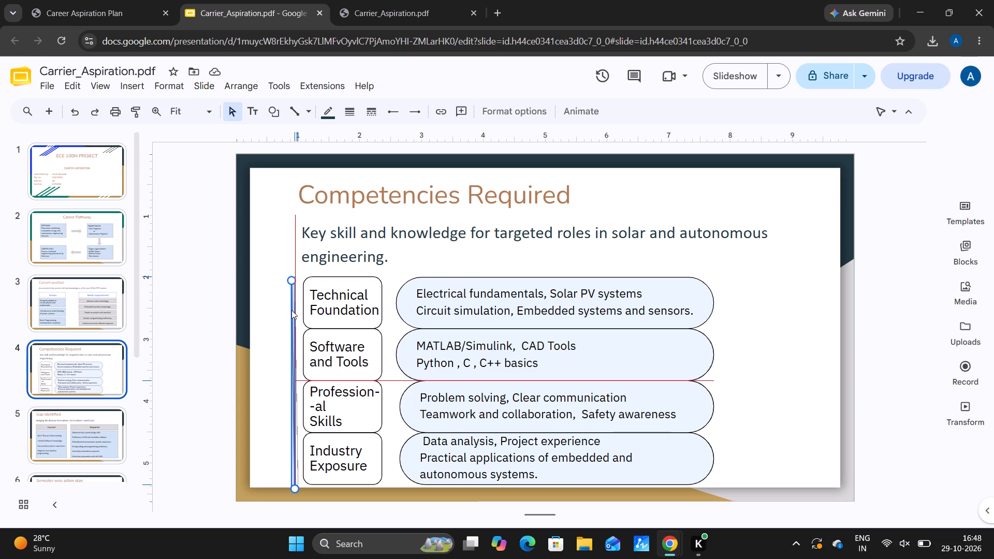
pyautogui.click(256, 316)
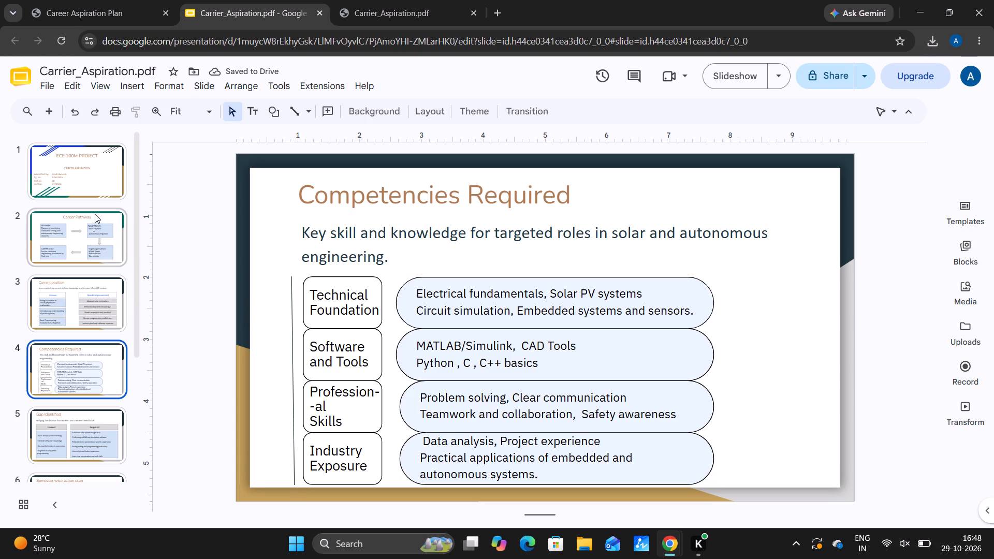
# Check slides 3 and 5, and indent the "Semester wise roadmap" line on slide 6 by one leading space.
pyautogui.click(70, 351)
pyautogui.click(65, 311)
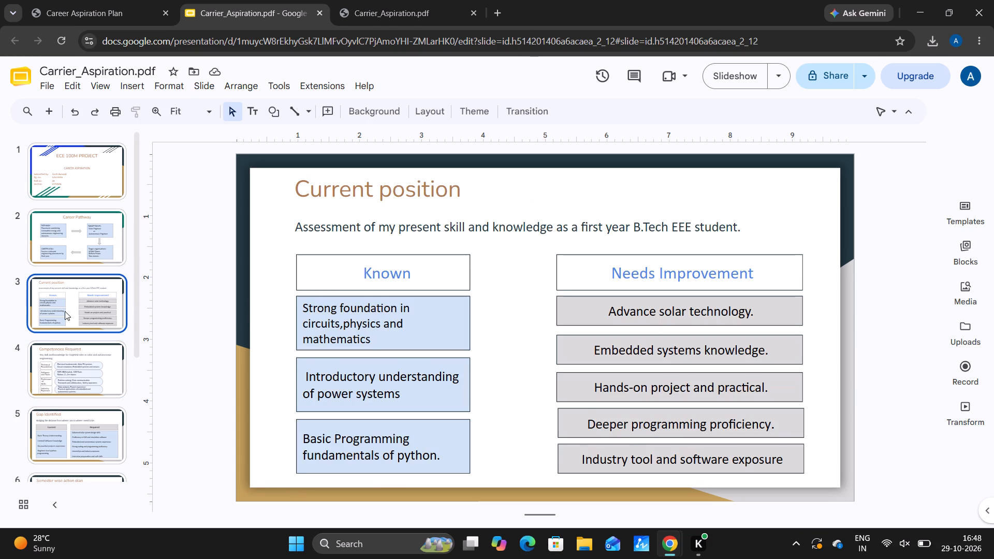
pyautogui.click(79, 438)
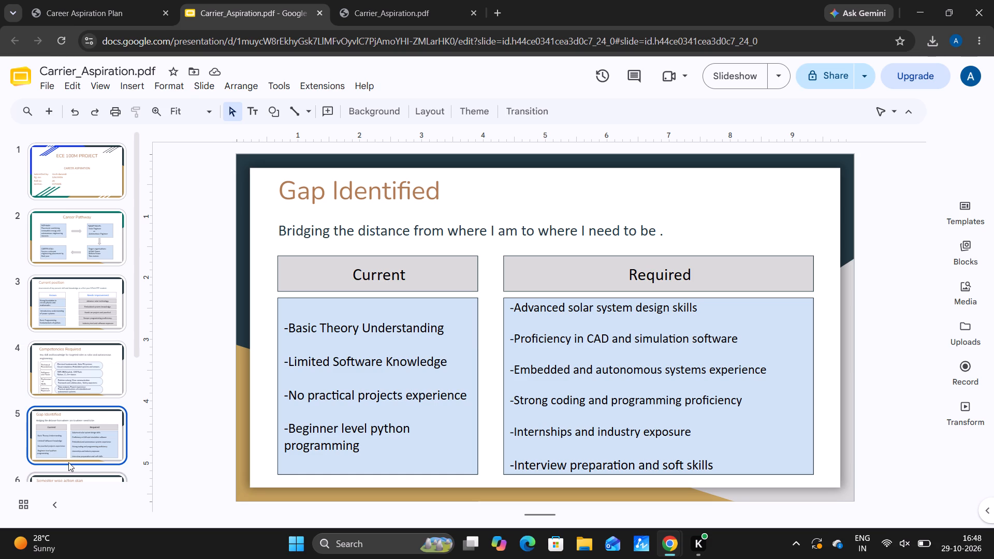
pyautogui.scroll(-2, 68, 462)
pyautogui.click(80, 376)
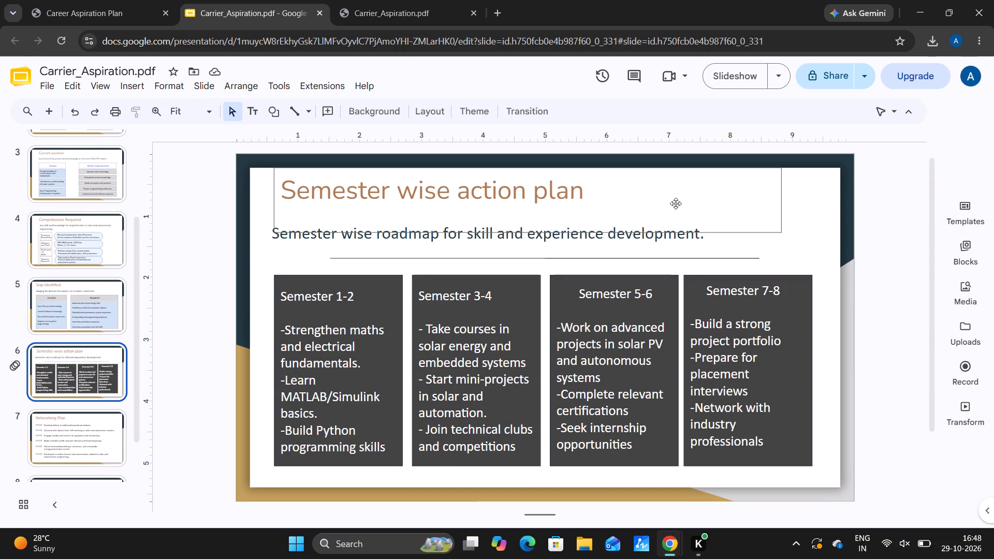
pyautogui.click(270, 236)
pyautogui.click(275, 230)
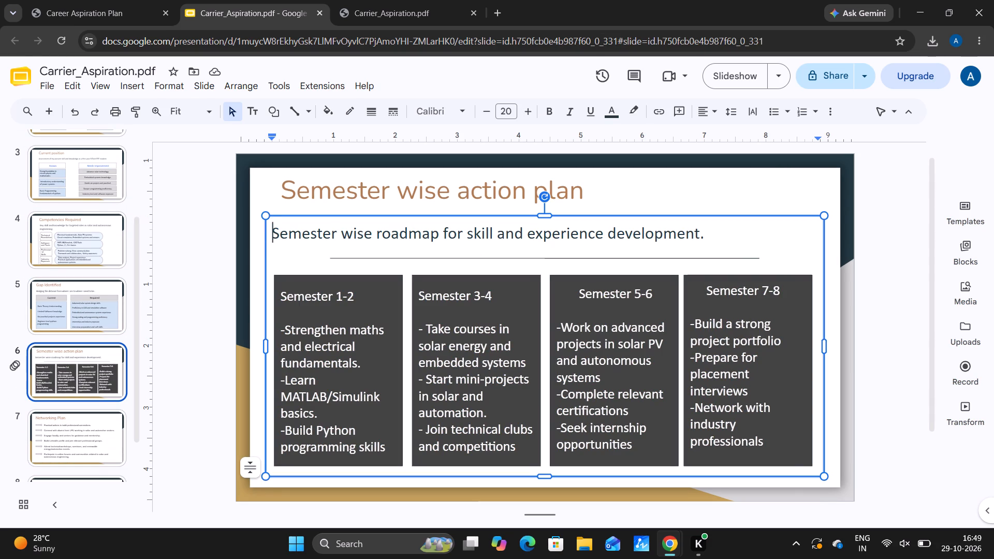
pyautogui.click(272, 230)
pyautogui.press('space')
pyautogui.press('space')
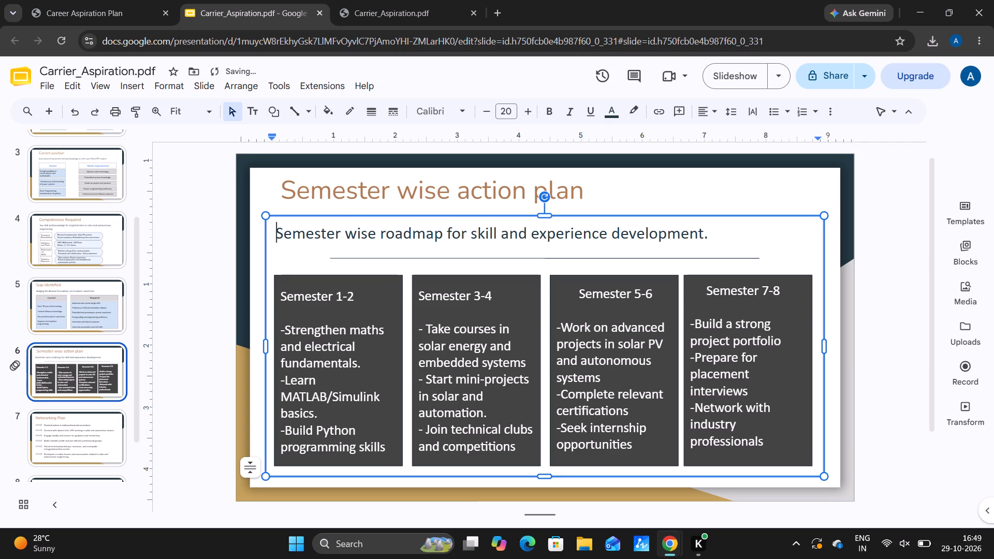
pyautogui.press('space')
pyautogui.press('space')
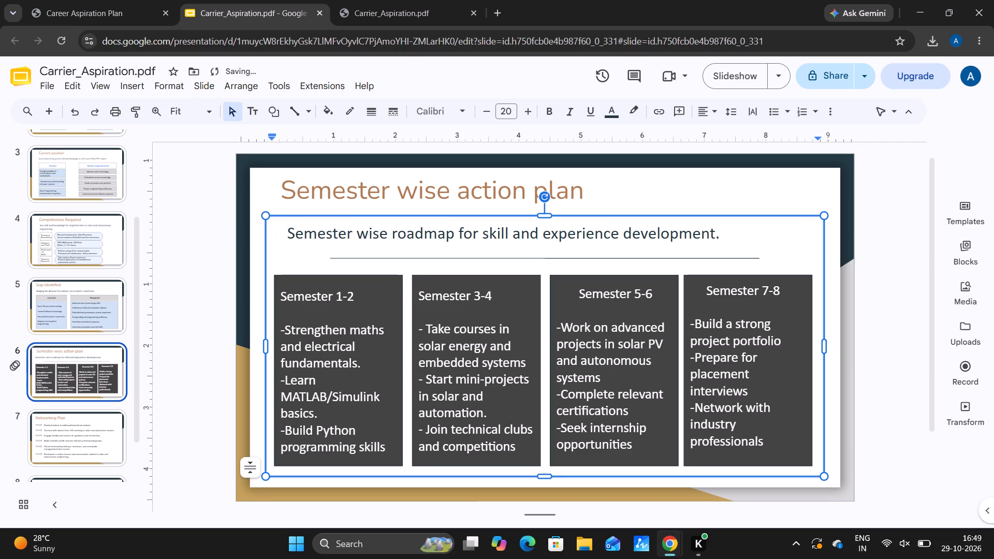
pyautogui.press('BackSpace')
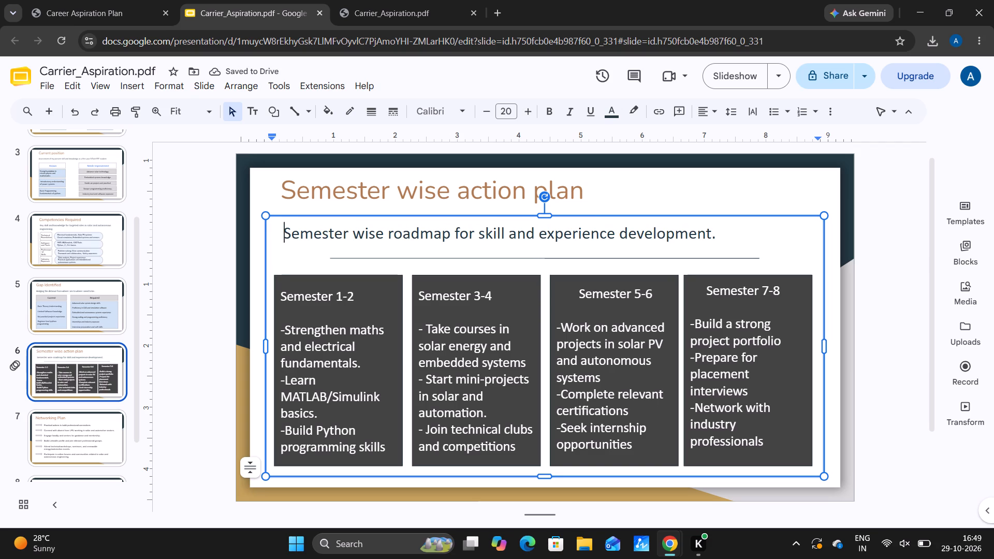
pyautogui.press('BackSpace')
pyautogui.press('BackSpace')
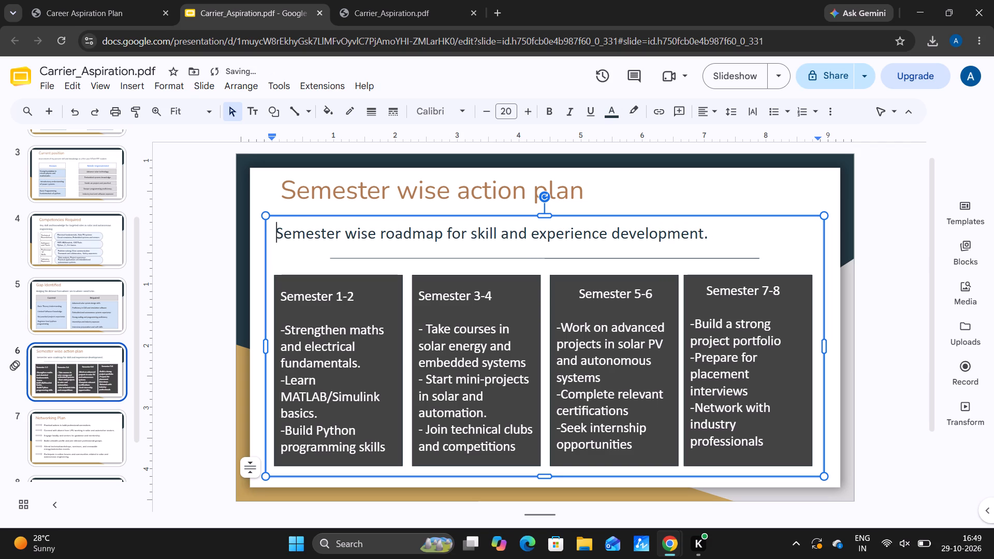
# Move the "Semester wise action plan" title on slide 6 slightly left to align with the roadmap line.
pyautogui.click(321, 185)
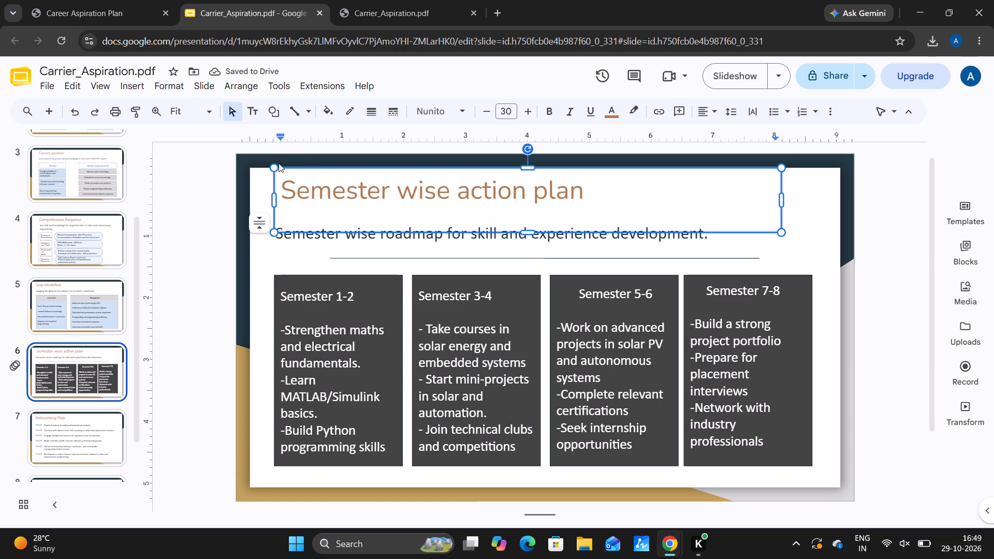
pyautogui.moveTo(280, 184); pyautogui.dragTo(273, 184)
pyautogui.moveTo(273, 184); pyautogui.dragTo(267, 184)
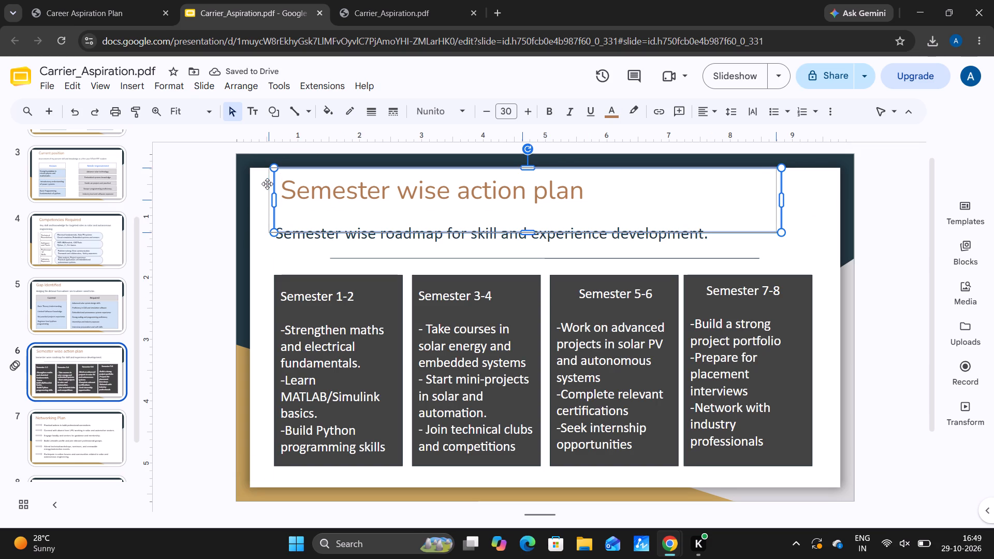
pyautogui.moveTo(267, 184); pyautogui.dragTo(266, 184)
pyautogui.click(266, 184)
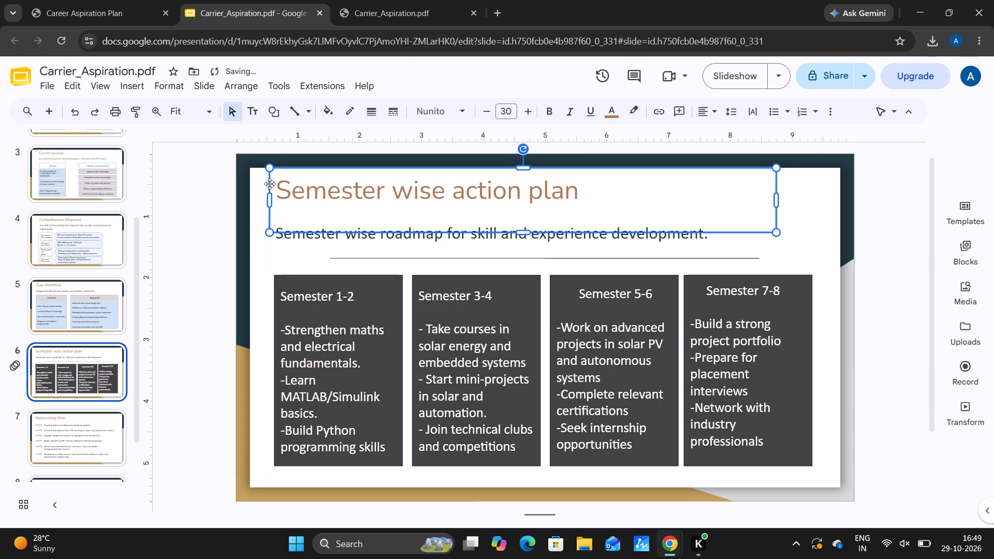
pyautogui.click(253, 229)
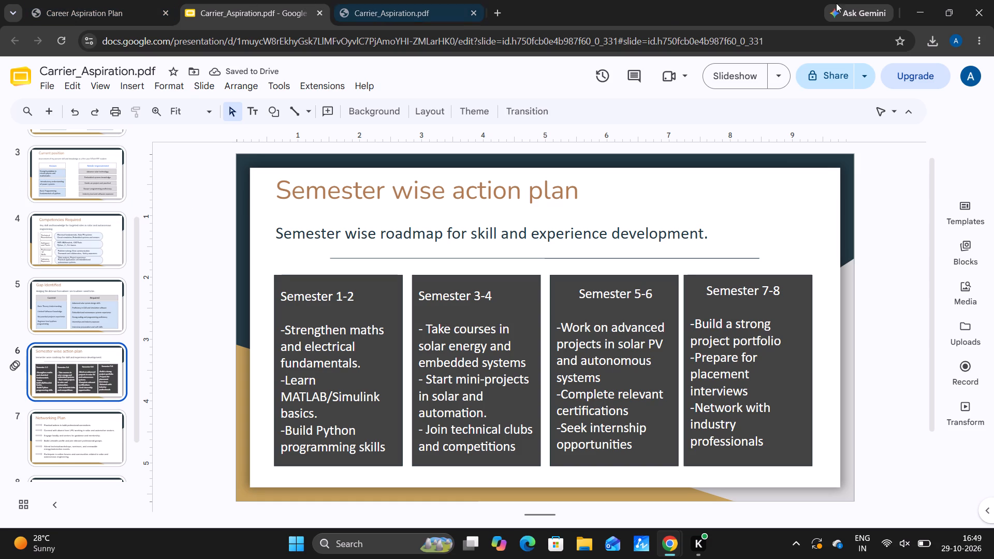
# Open the previously downloaded Carrier_Aspiration.pdf from the recent download history.
pyautogui.click(937, 39)
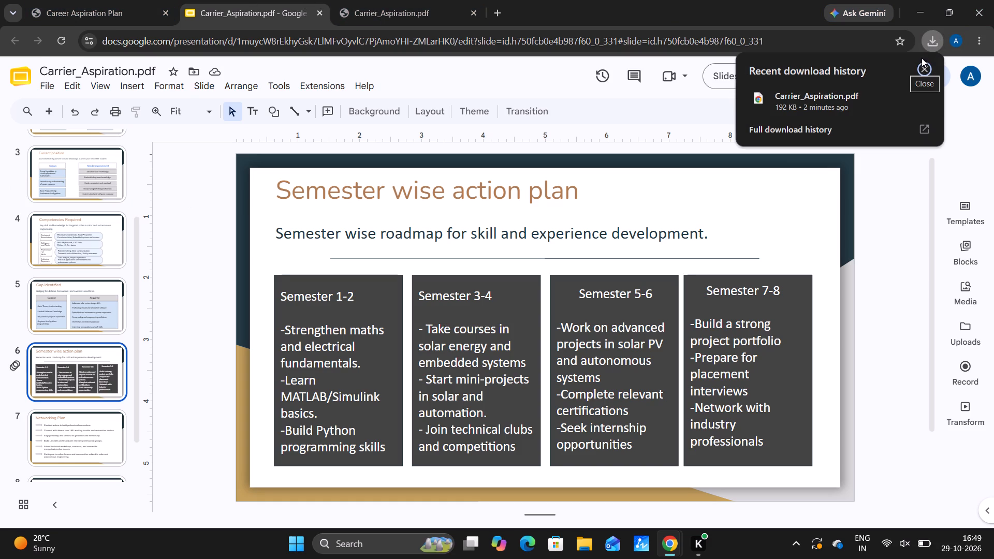
pyautogui.click(922, 67)
pyautogui.click(929, 40)
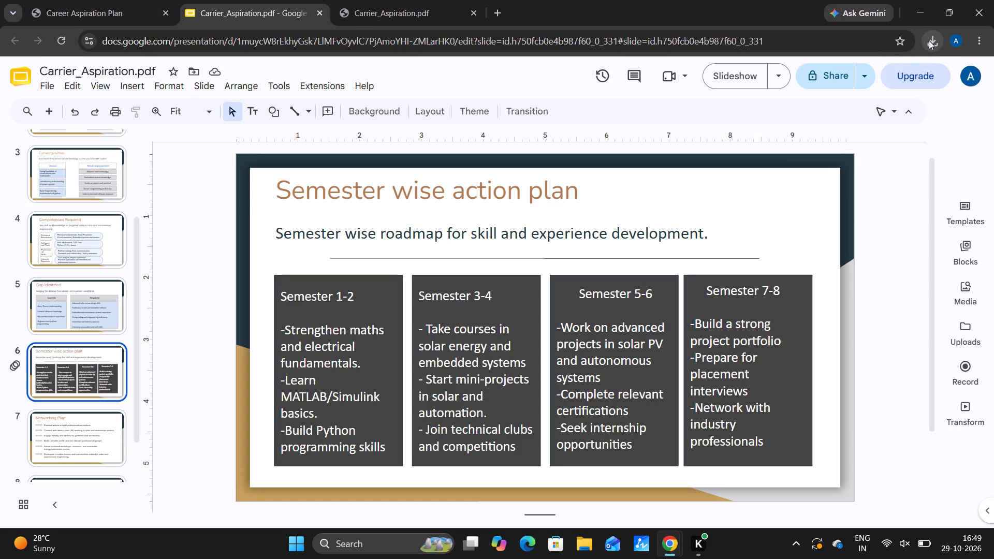
pyautogui.rightClick(888, 98)
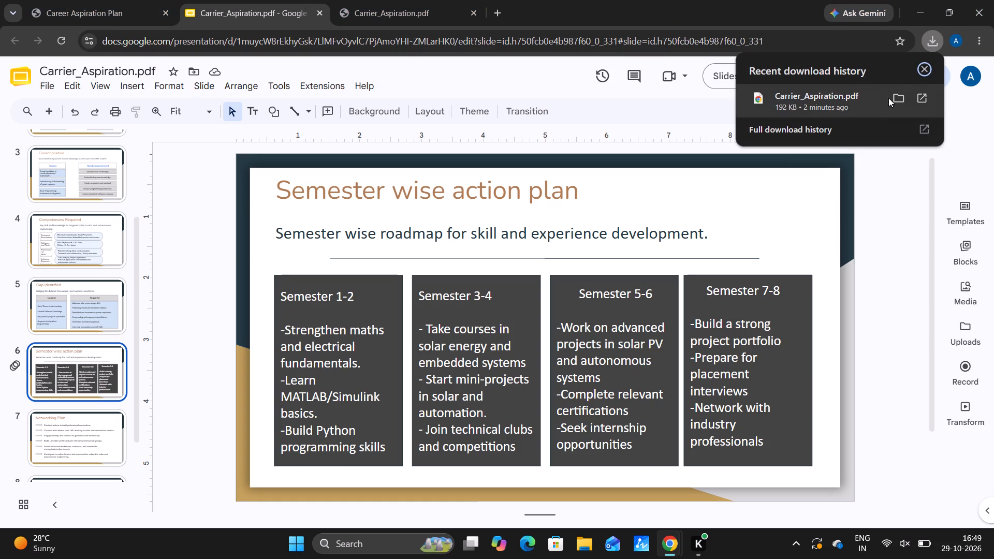
pyautogui.rightClick(924, 98)
pyautogui.rightClick(779, 101)
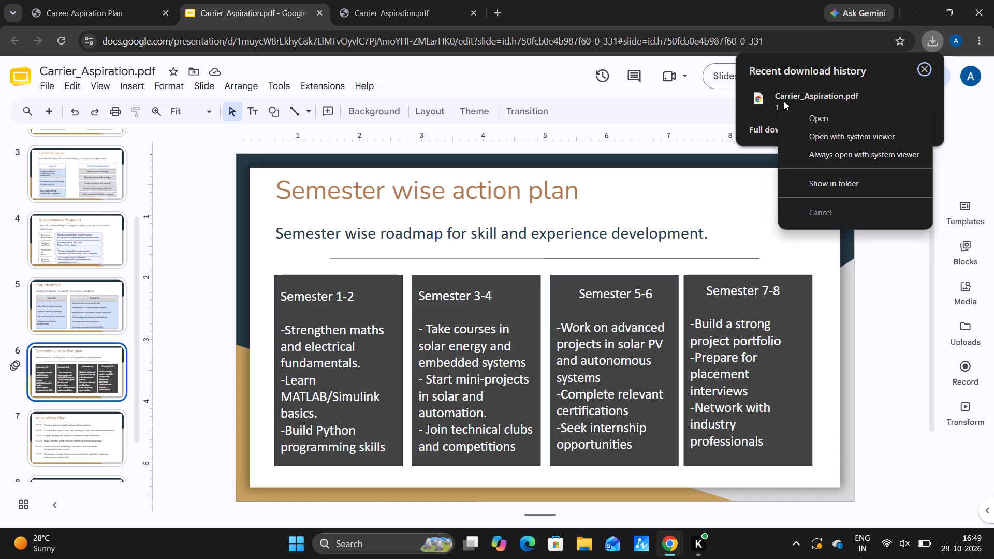
pyautogui.click(785, 101)
pyautogui.moveTo(785, 101); pyautogui.dragTo(781, 98)
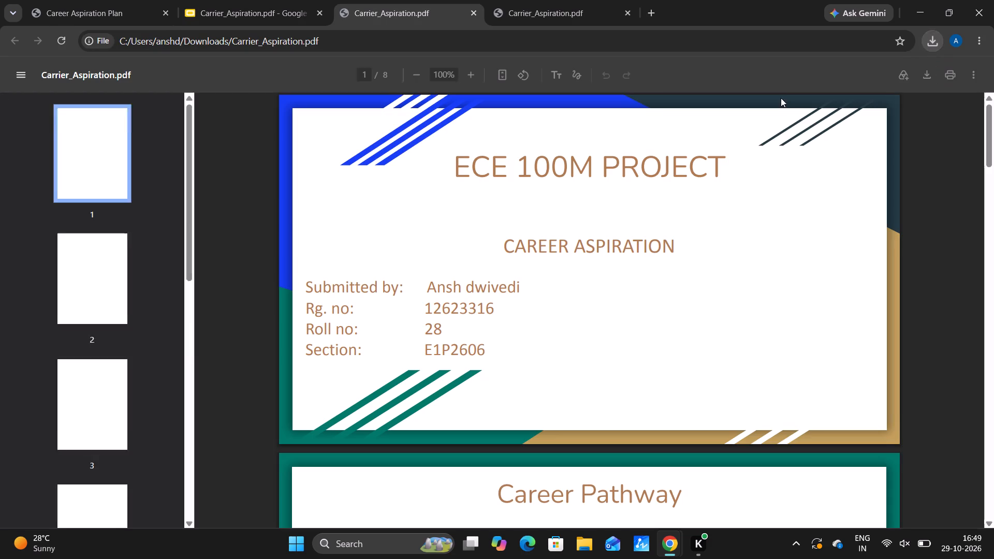
pyautogui.moveTo(781, 98); pyautogui.dragTo(779, 96)
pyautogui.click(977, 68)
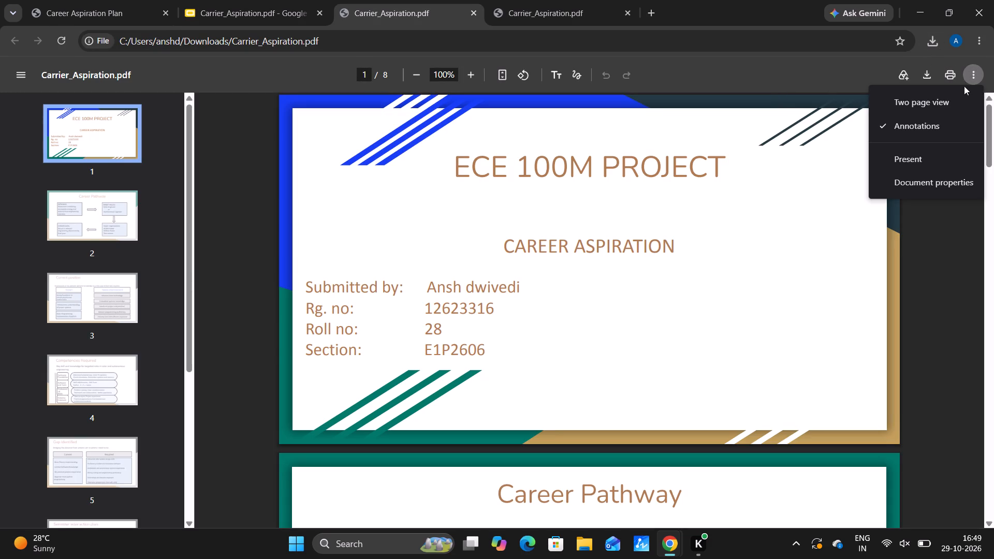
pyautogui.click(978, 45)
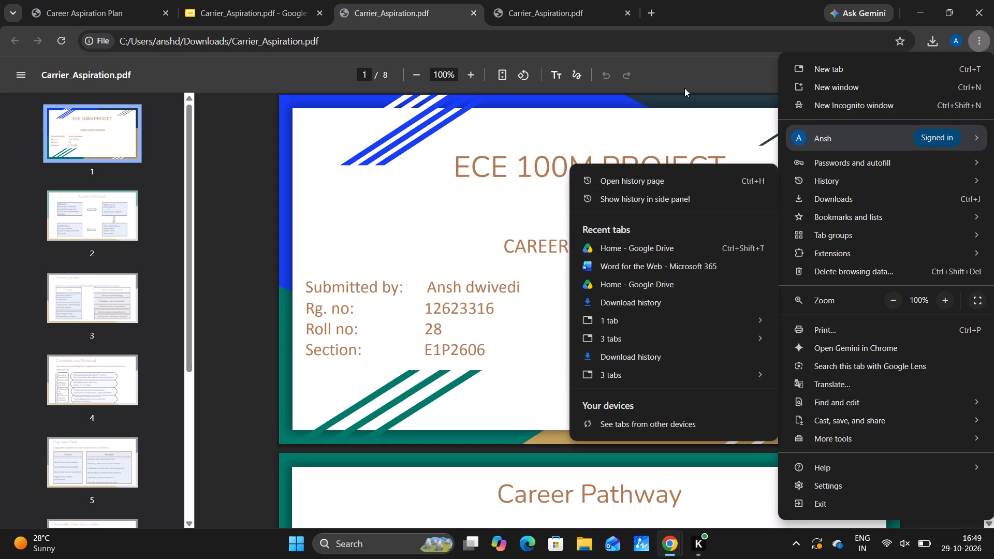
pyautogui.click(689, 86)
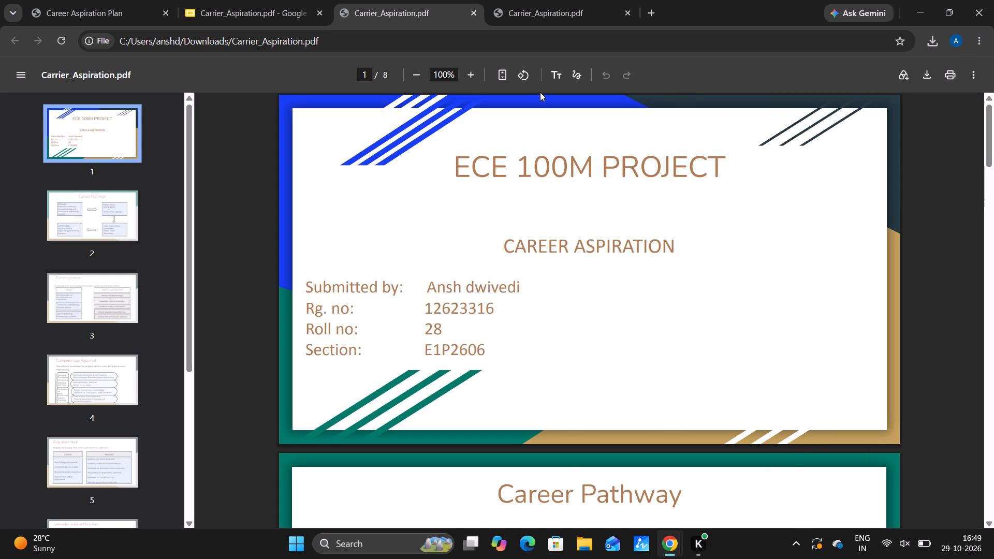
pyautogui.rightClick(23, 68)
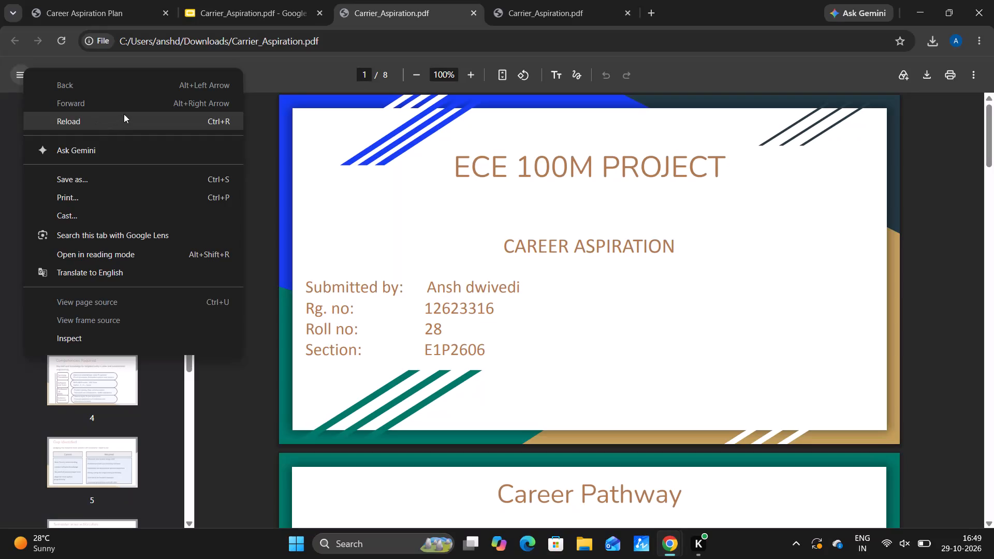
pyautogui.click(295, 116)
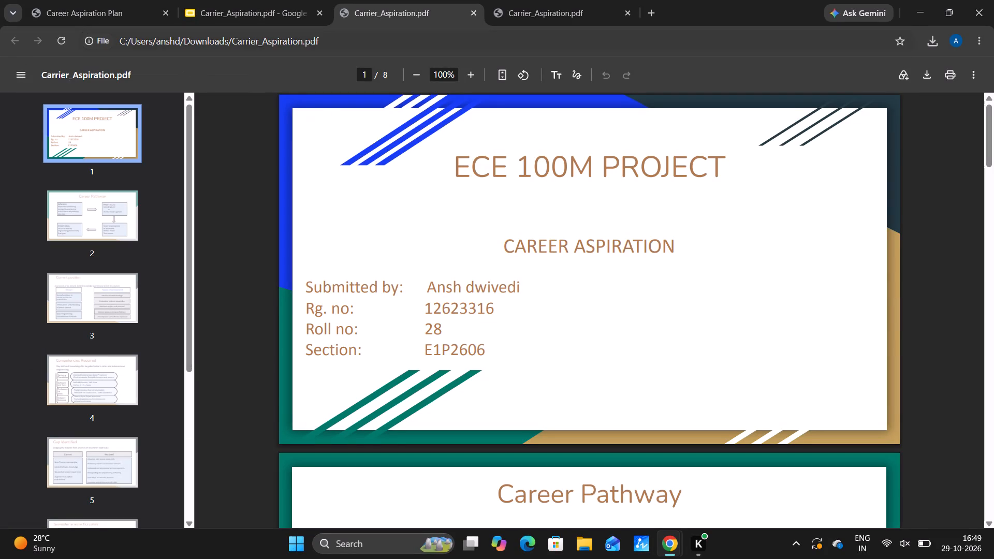
# Clear the file path from the address bar of the Carrier_Aspiration.pdf tab.
pyautogui.moveTo(117, 41); pyautogui.dragTo(298, 42)
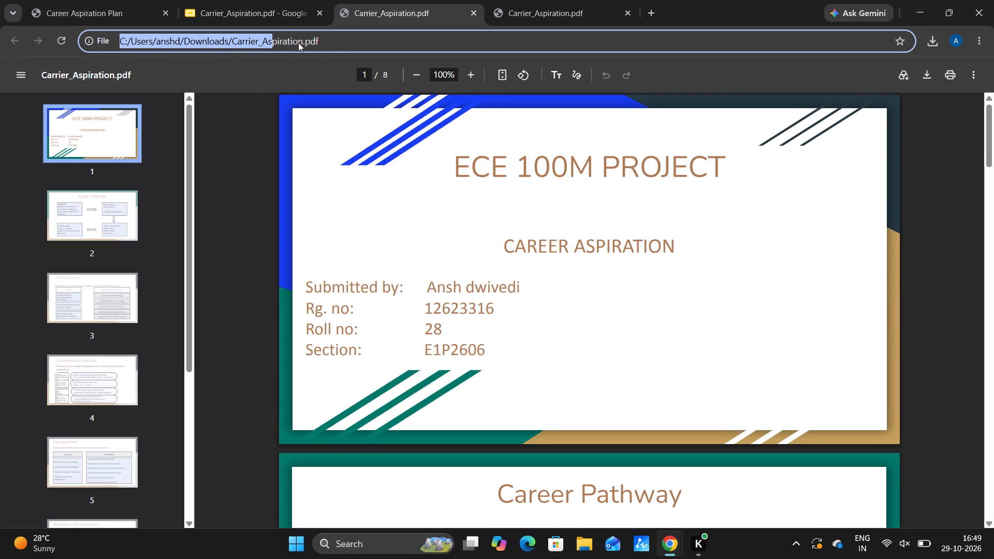
pyautogui.moveTo(298, 42); pyautogui.dragTo(338, 43)
pyautogui.press('Delete')
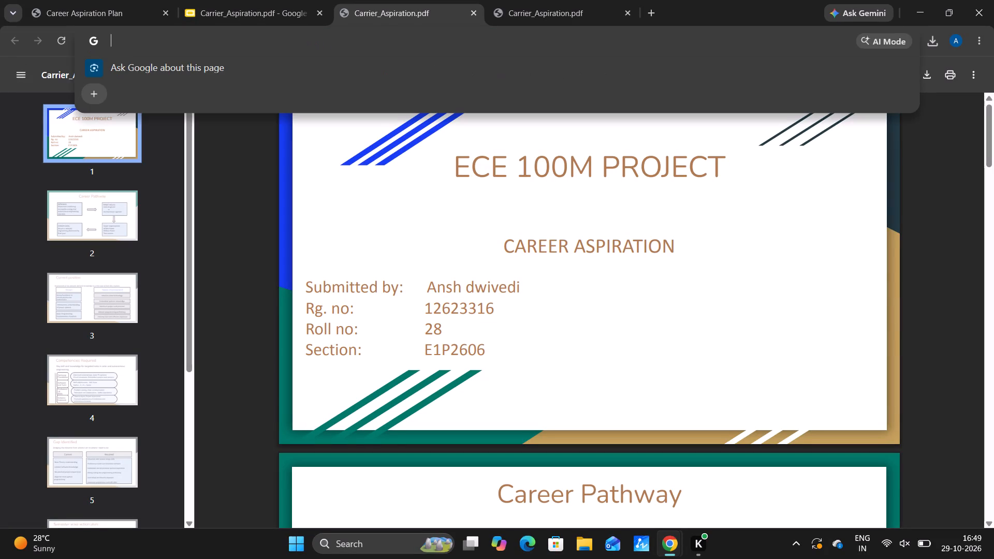
pyautogui.click(221, 308)
# View page 3, "Current position", in the opened Carrier_Aspiration.pdf.
pyautogui.click(98, 243)
pyautogui.click(94, 233)
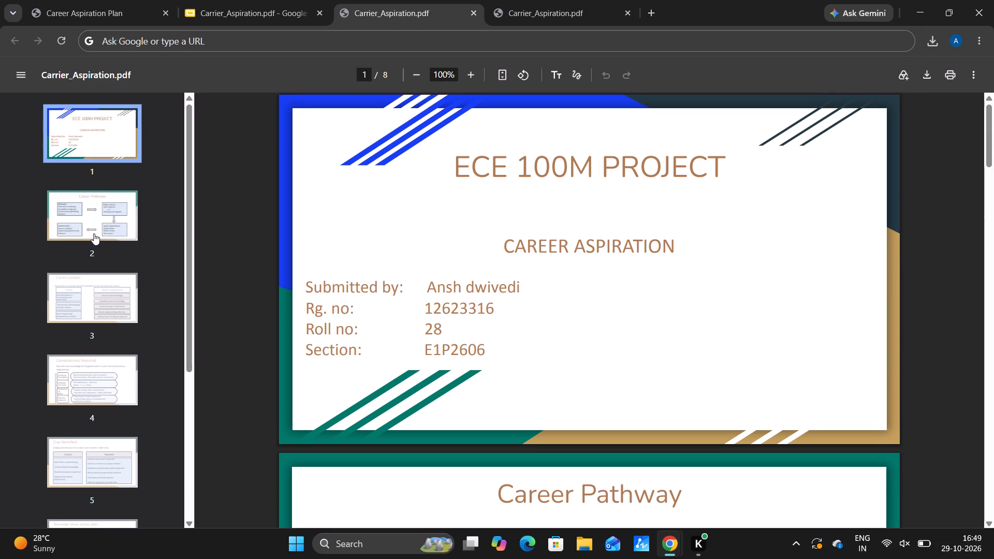
pyautogui.click(81, 300)
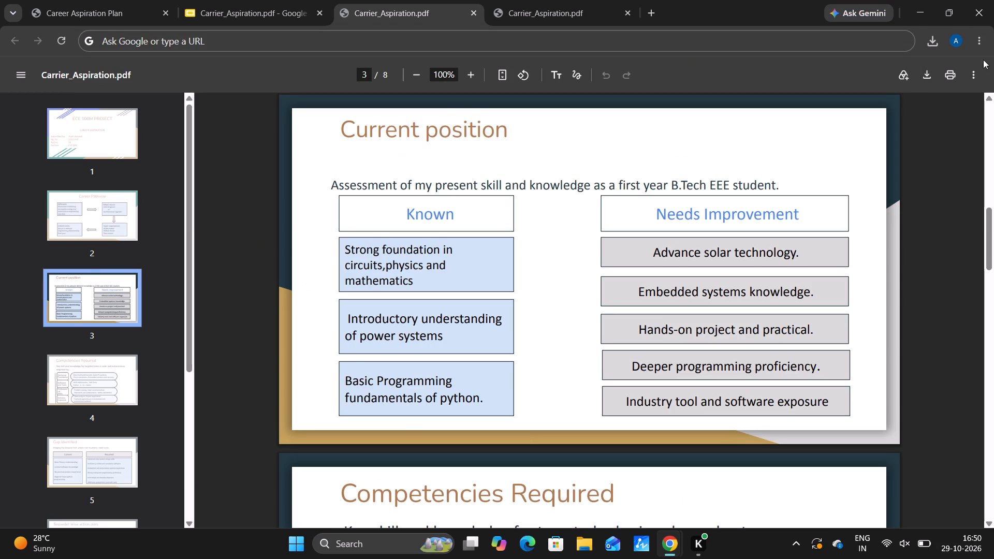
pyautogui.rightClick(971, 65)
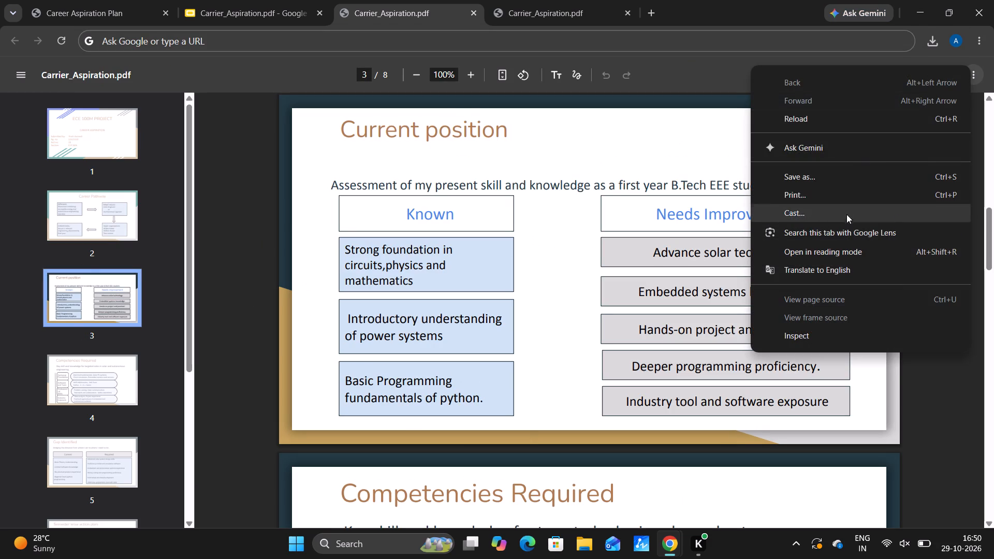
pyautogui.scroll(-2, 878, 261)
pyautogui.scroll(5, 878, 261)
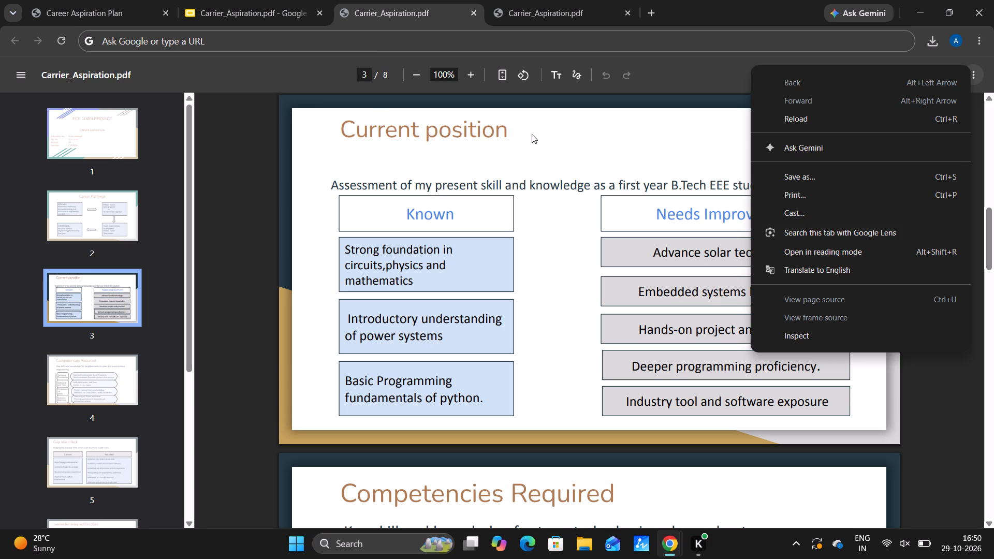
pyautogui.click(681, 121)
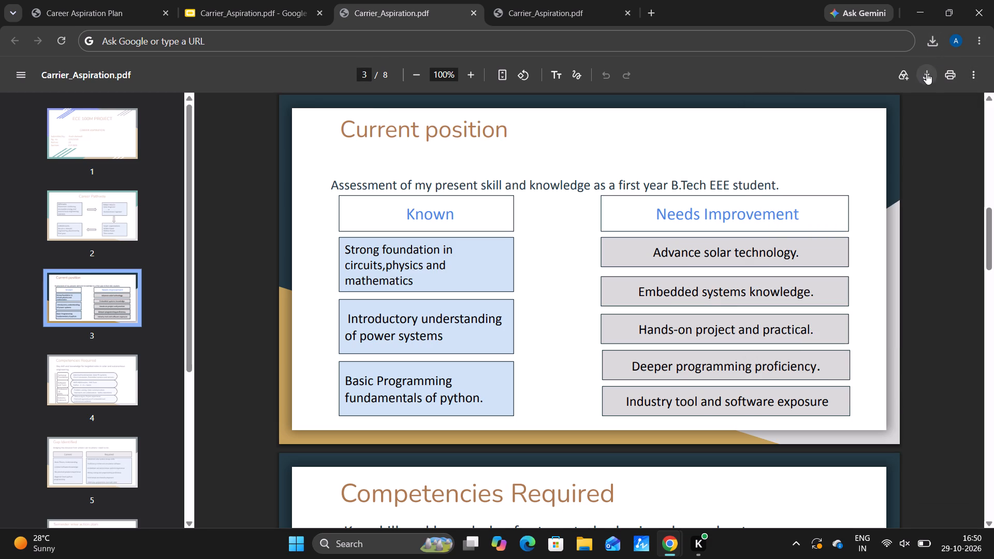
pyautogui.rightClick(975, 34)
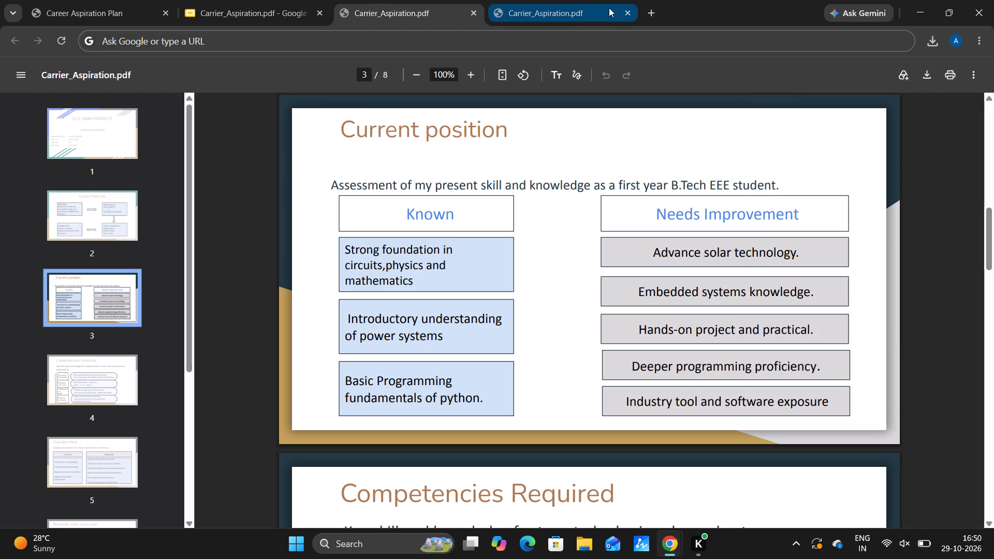
# Close the duplicate Carrier_Aspiration.pdf tab at the end of the open tabs.
pyautogui.click(630, 7)
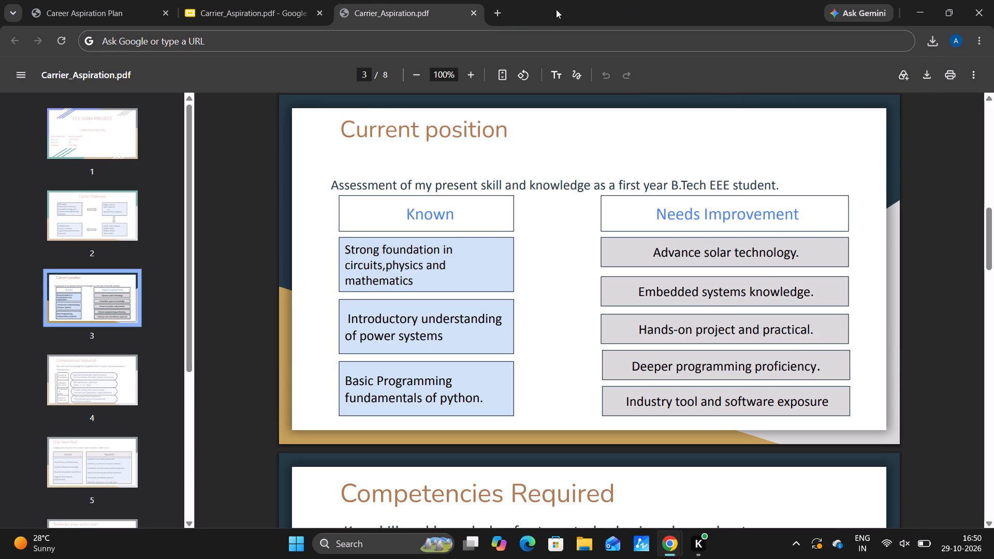
# In the Google Slides deck, move slide 6's divider line so its left end aligns with the Semester 1-2 box's left edge.
pyautogui.click(225, 23)
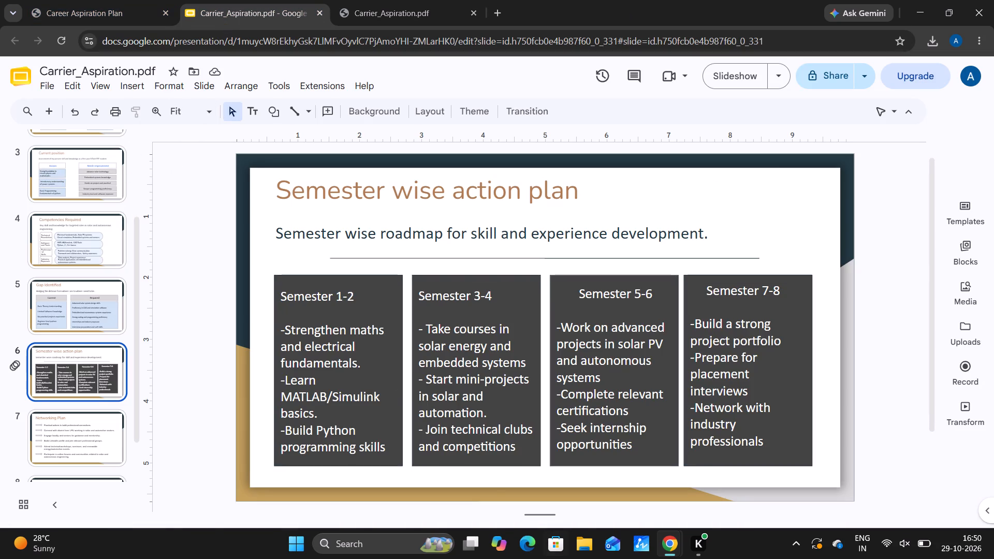
pyautogui.moveTo(688, 258); pyautogui.dragTo(685, 257)
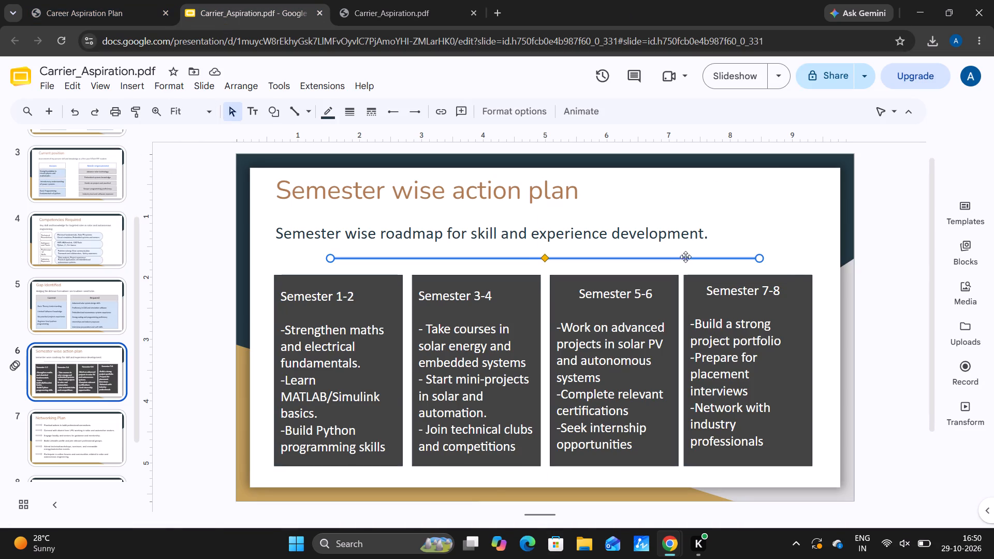
pyautogui.moveTo(685, 257); pyautogui.dragTo(631, 260)
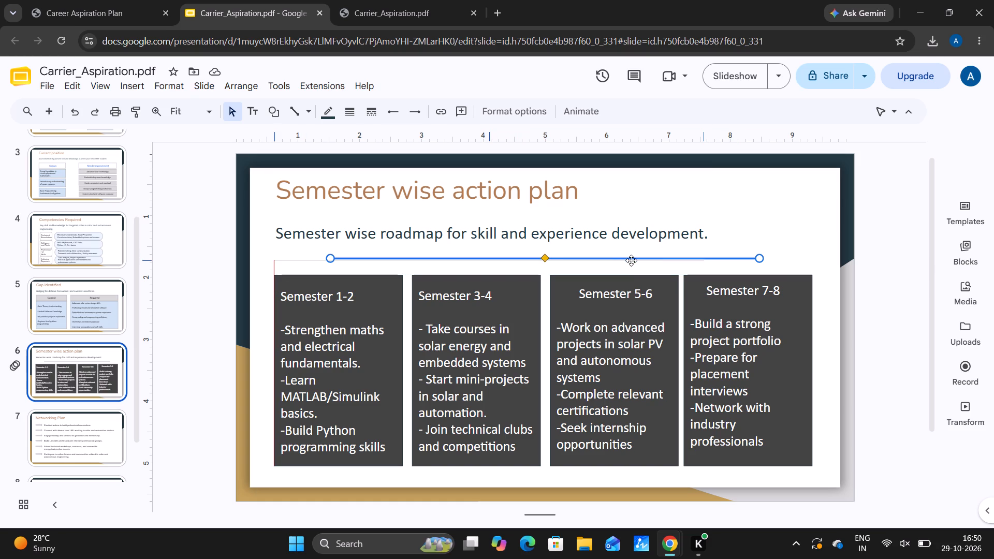
pyautogui.moveTo(631, 260); pyautogui.dragTo(631, 257)
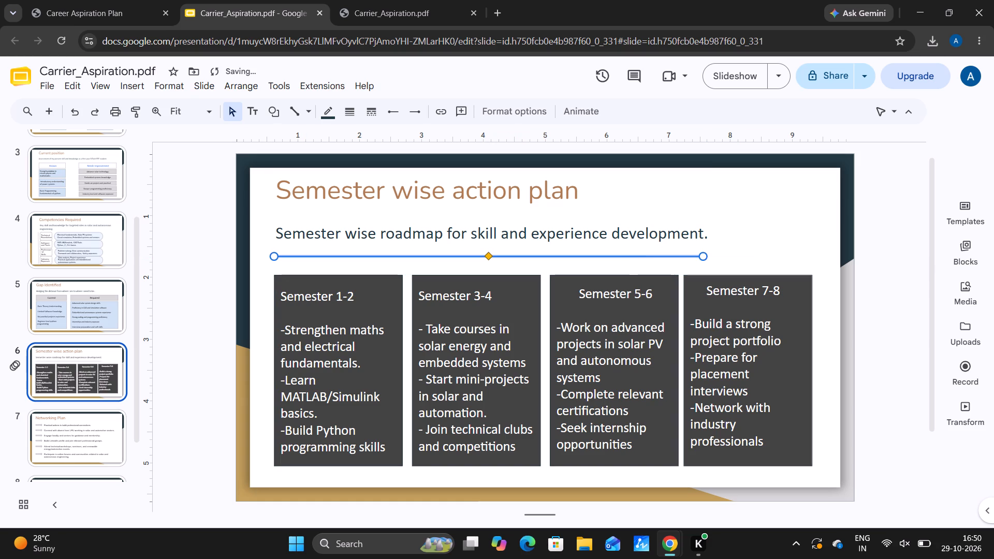
# Extend the divider line's right end on slide 6 to about the right edge of the Semester 7-8 box, keeping it level.
pyautogui.moveTo(705, 255); pyautogui.dragTo(761, 259)
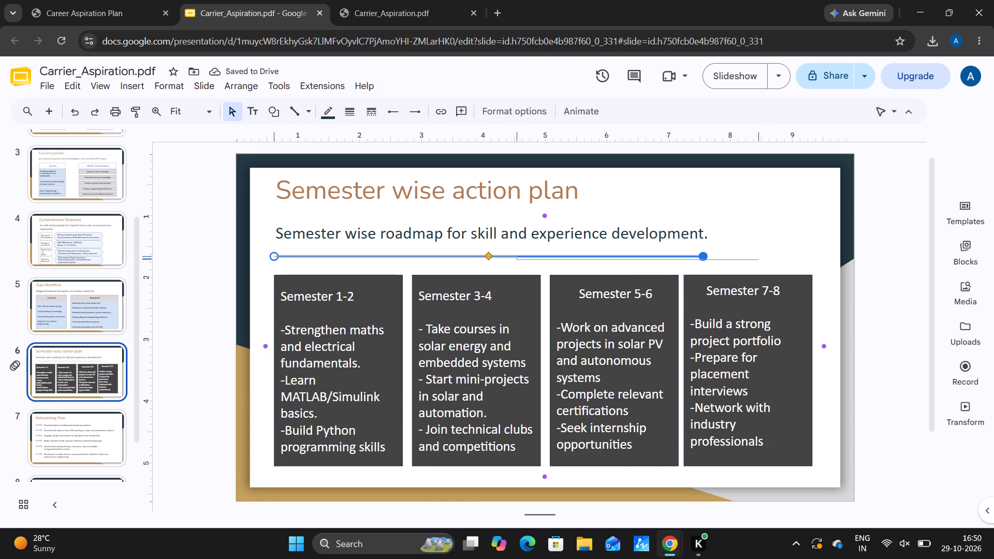
pyautogui.moveTo(761, 259); pyautogui.dragTo(802, 257)
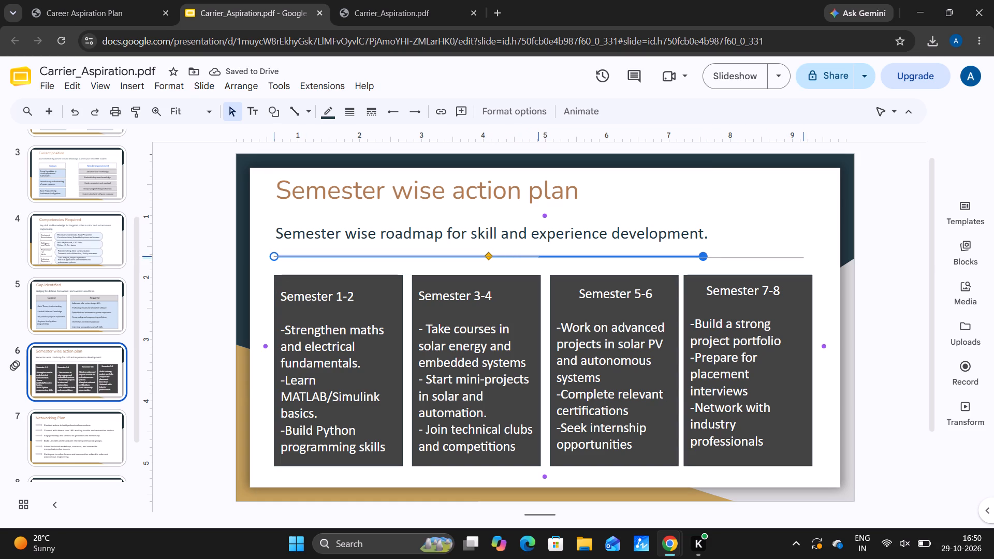
pyautogui.moveTo(802, 257); pyautogui.dragTo(808, 256)
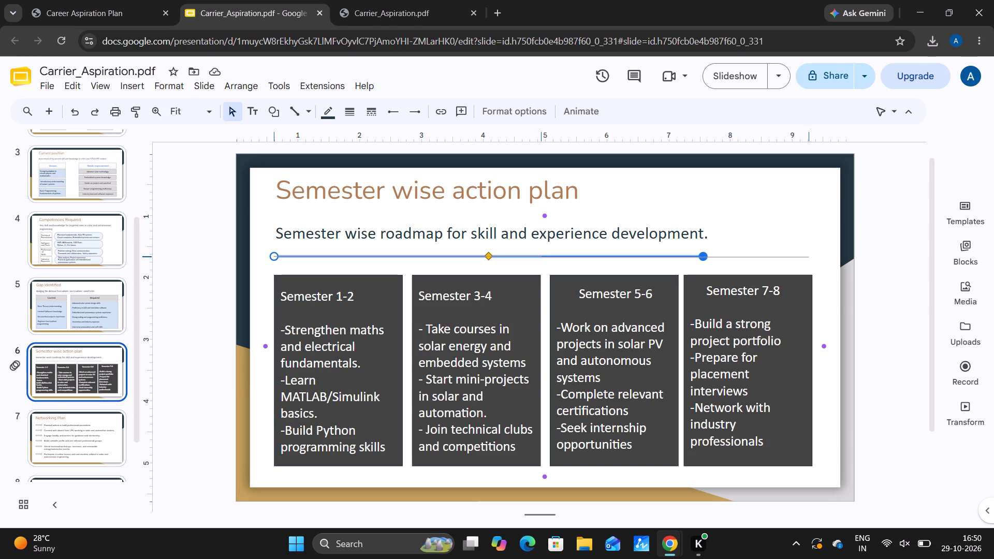
pyautogui.moveTo(808, 256); pyautogui.dragTo(810, 256)
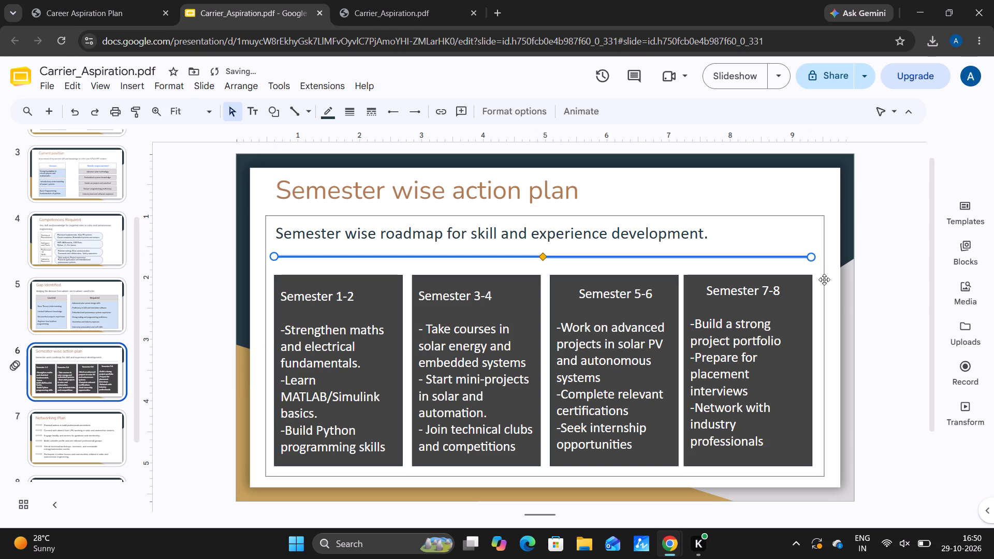
pyautogui.click(835, 290)
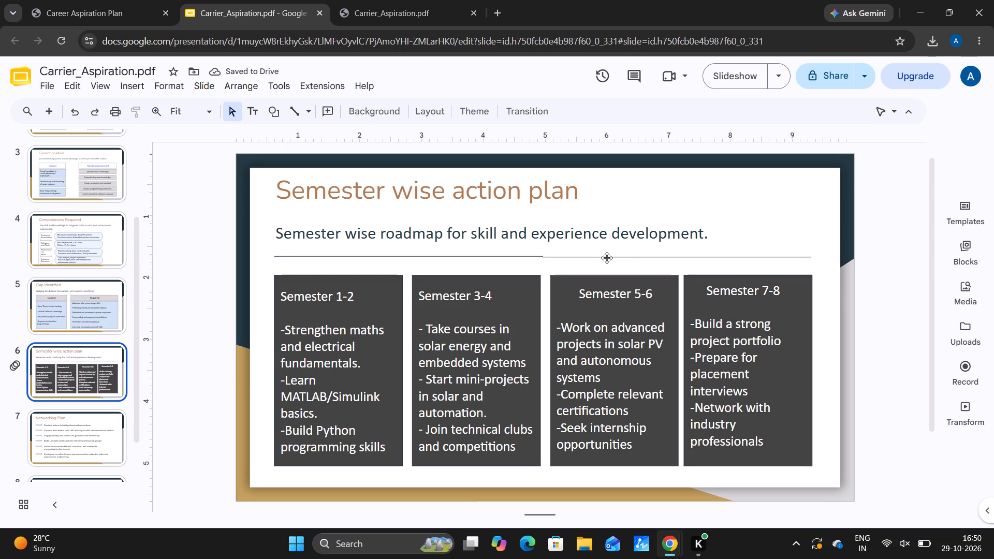
pyautogui.click(764, 255)
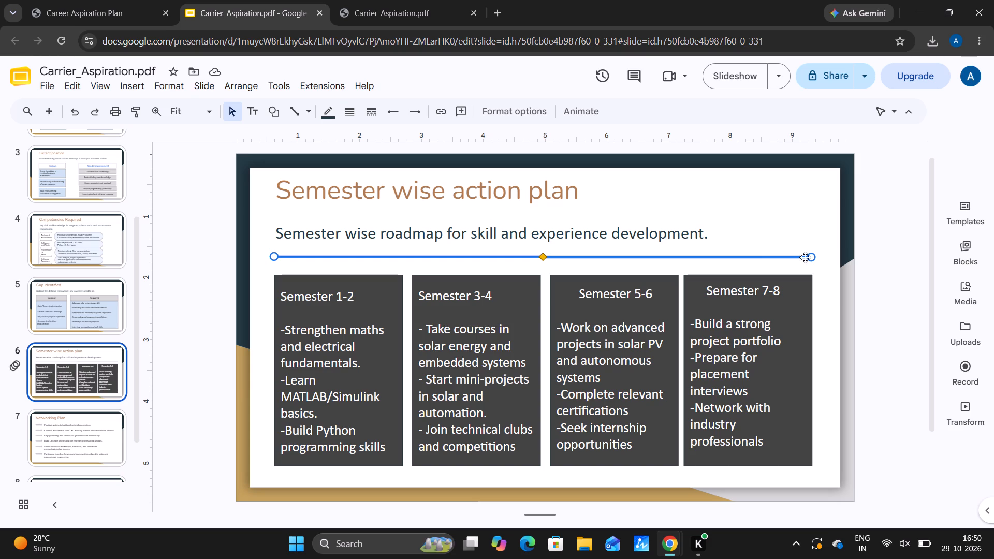
pyautogui.click(810, 256)
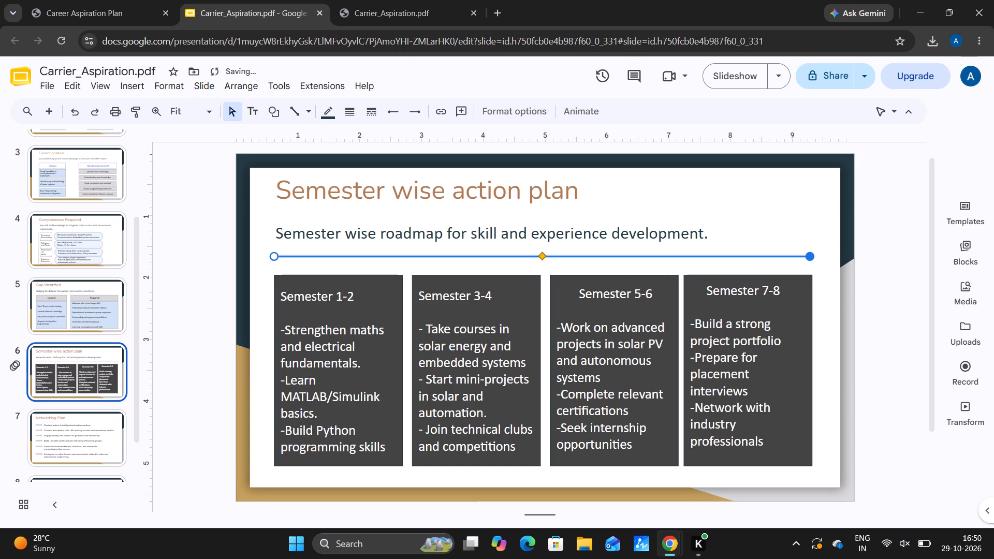
pyautogui.click(828, 274)
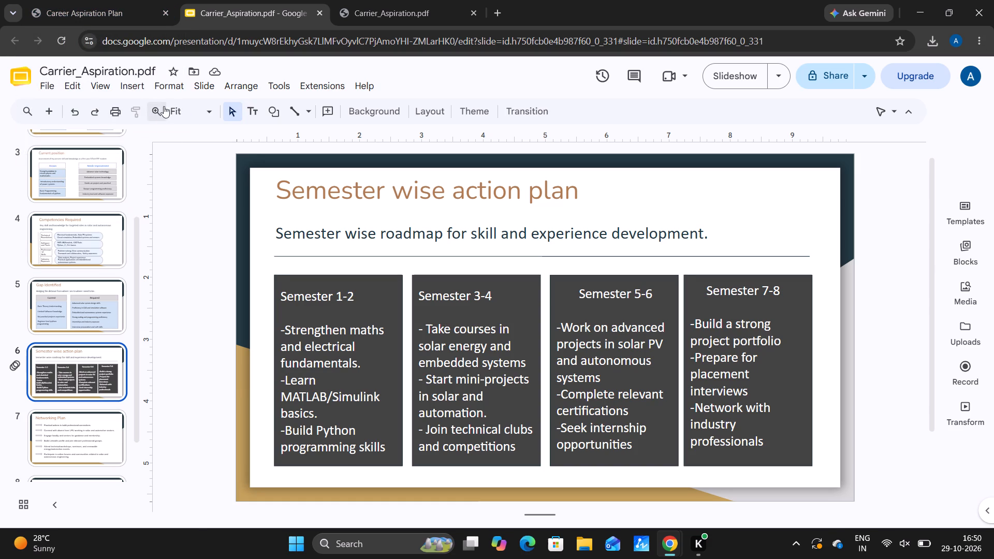
# Close the Career Aspiration Plan tab.
pyautogui.click(164, 9)
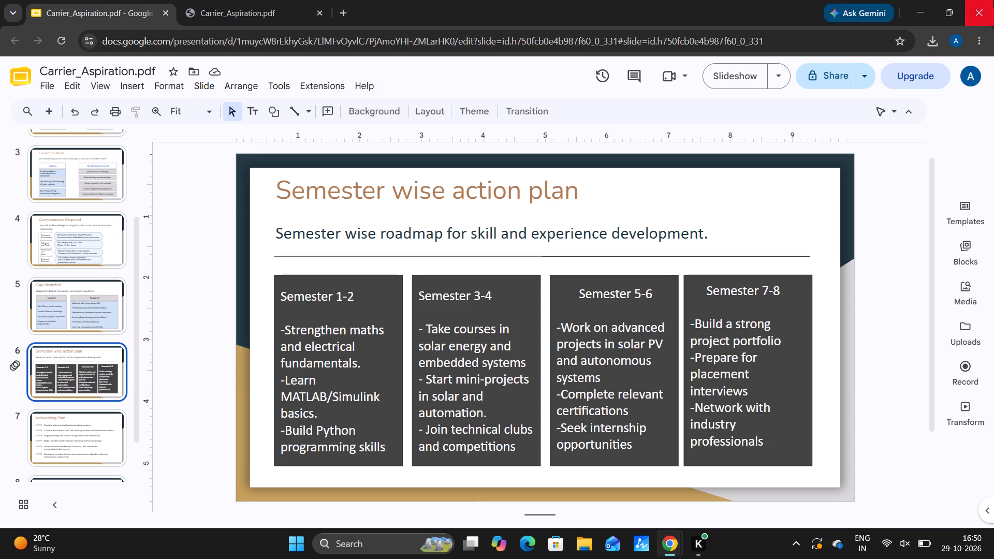
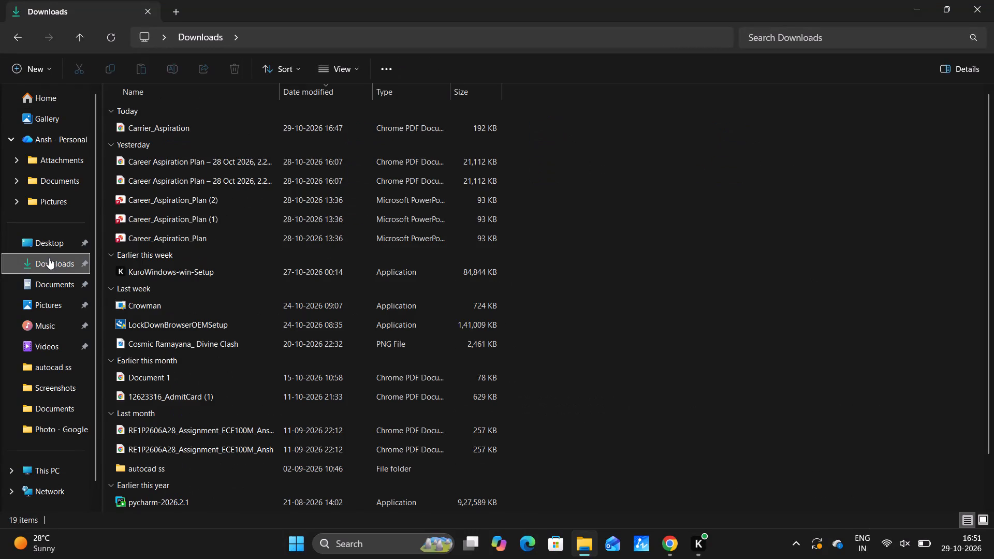
# Delete the Career_Aspiration_Plan PowerPoint file that has no number suffix from the Downloads folder.
pyautogui.rightClick(215, 236)
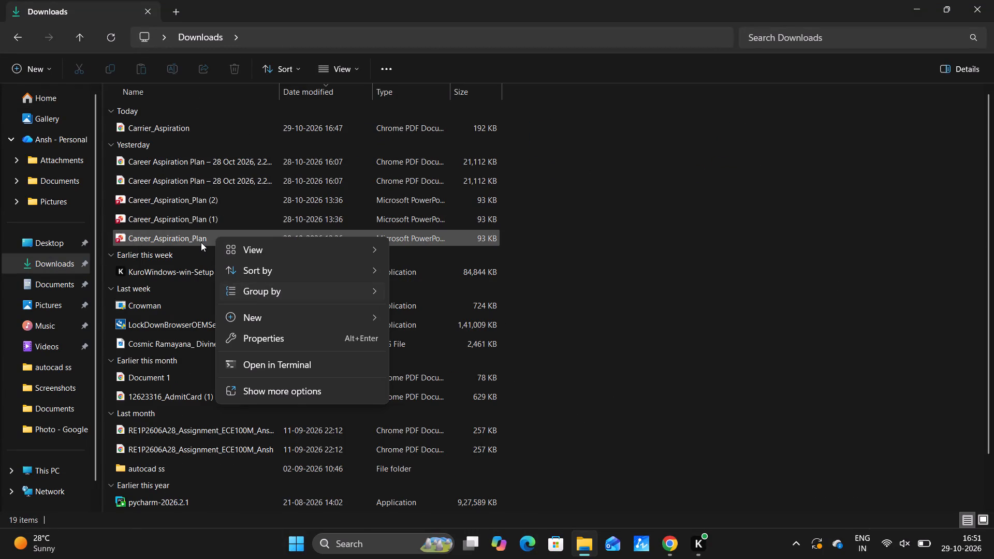
pyautogui.rightClick(201, 242)
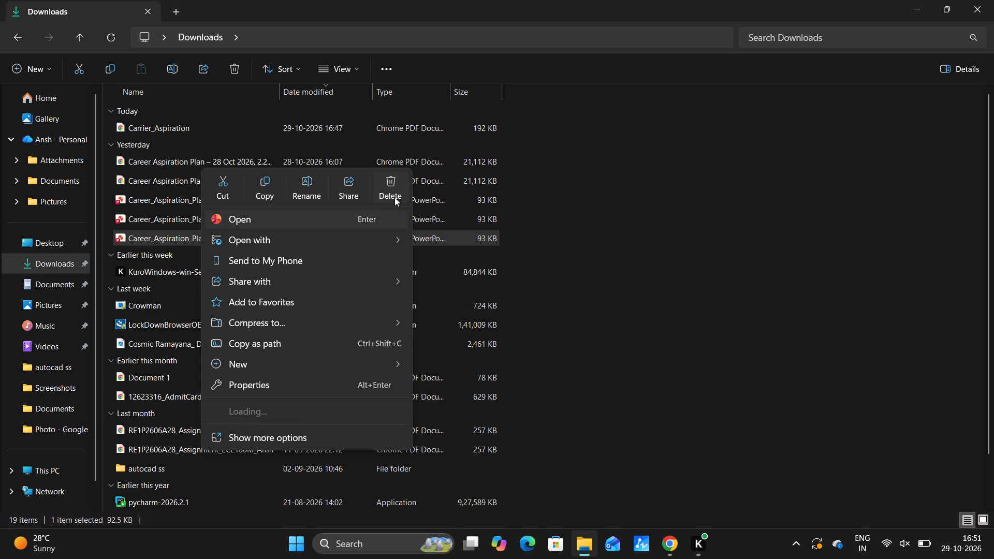
pyautogui.click(396, 196)
# Delete the Career_Aspiration_Plan (1) PowerPoint file from the Downloads folder.
pyautogui.rightClick(228, 215)
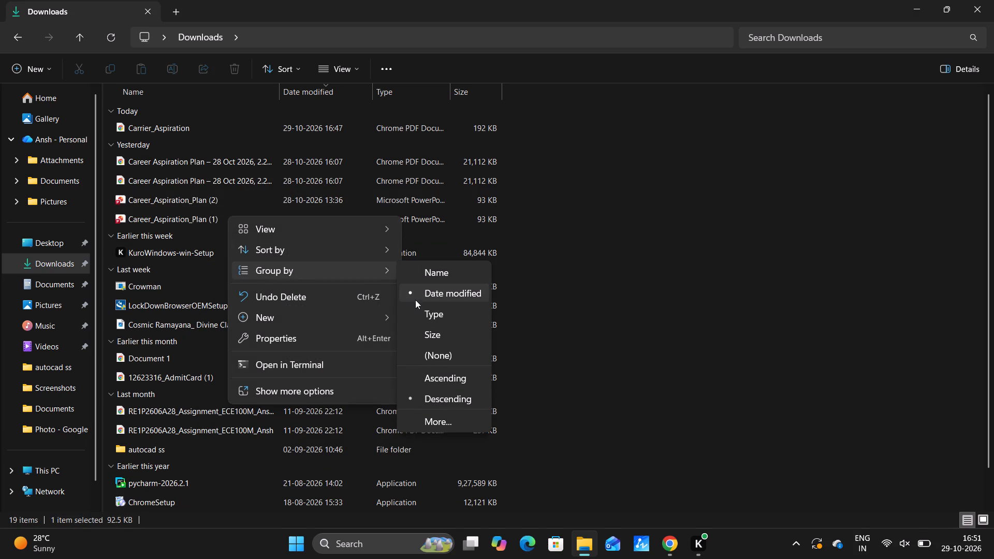
pyautogui.click(655, 296)
pyautogui.rightClick(193, 211)
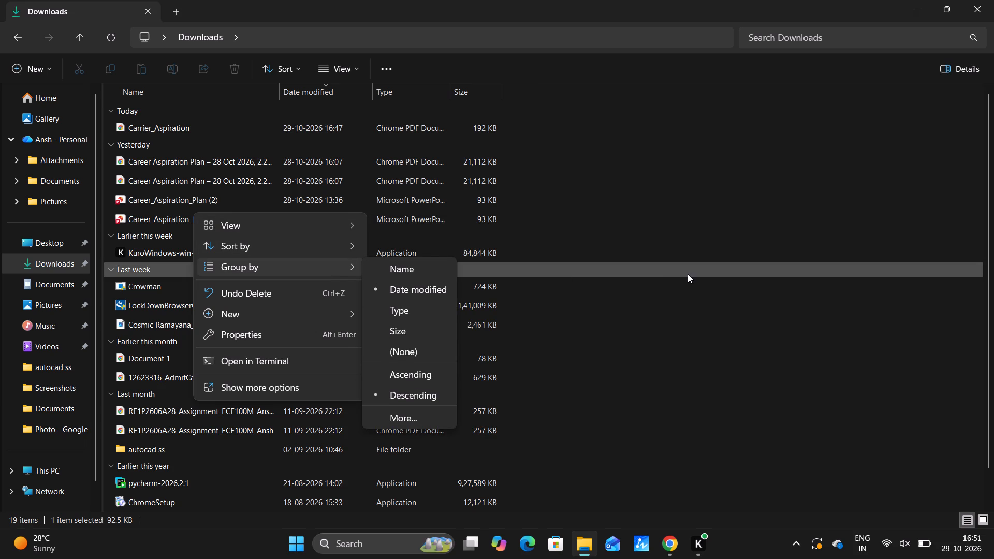
pyautogui.click(624, 210)
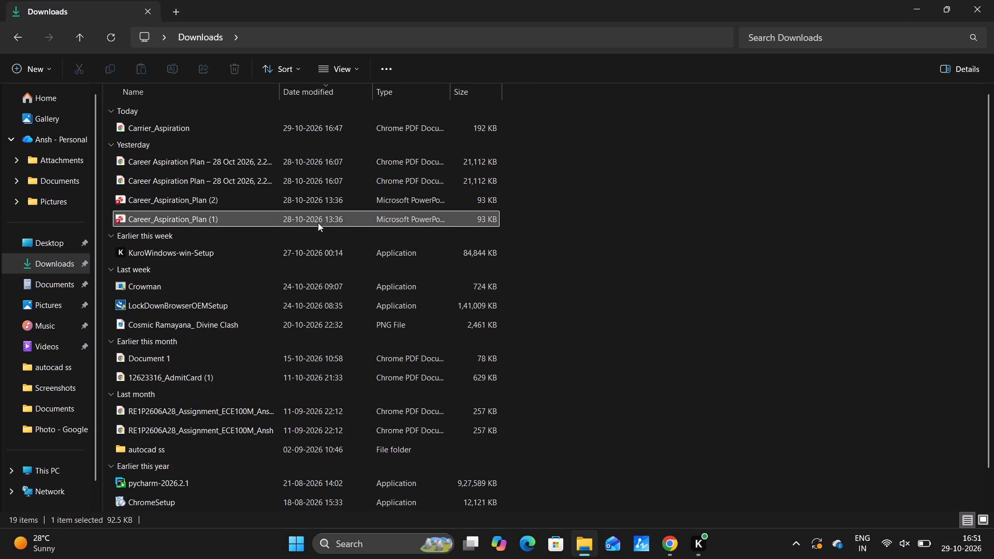
pyautogui.rightClick(337, 222)
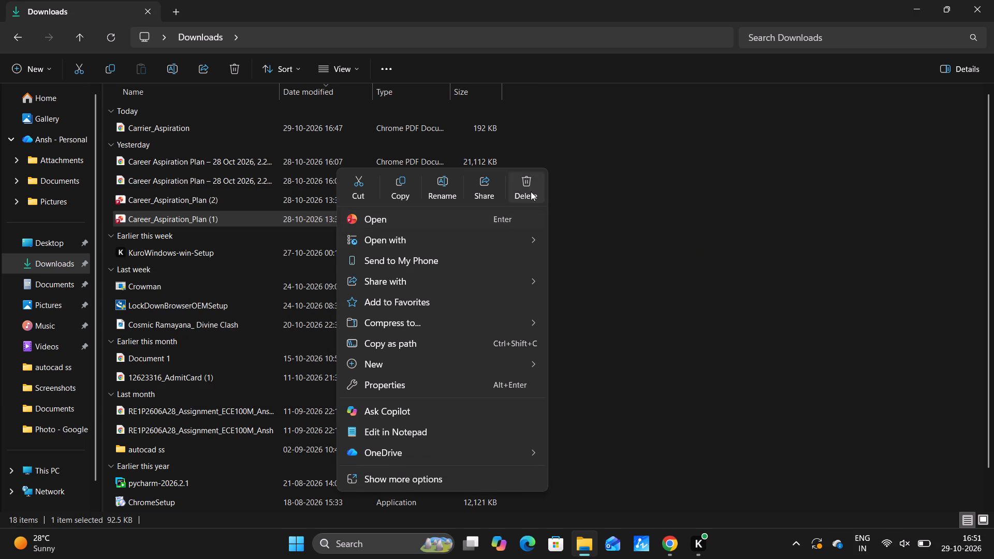
pyautogui.click(531, 192)
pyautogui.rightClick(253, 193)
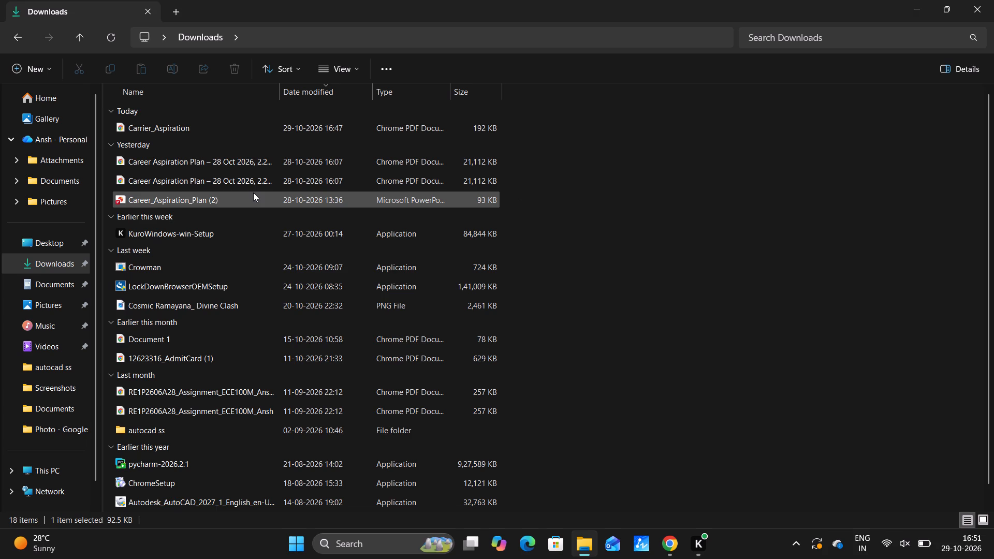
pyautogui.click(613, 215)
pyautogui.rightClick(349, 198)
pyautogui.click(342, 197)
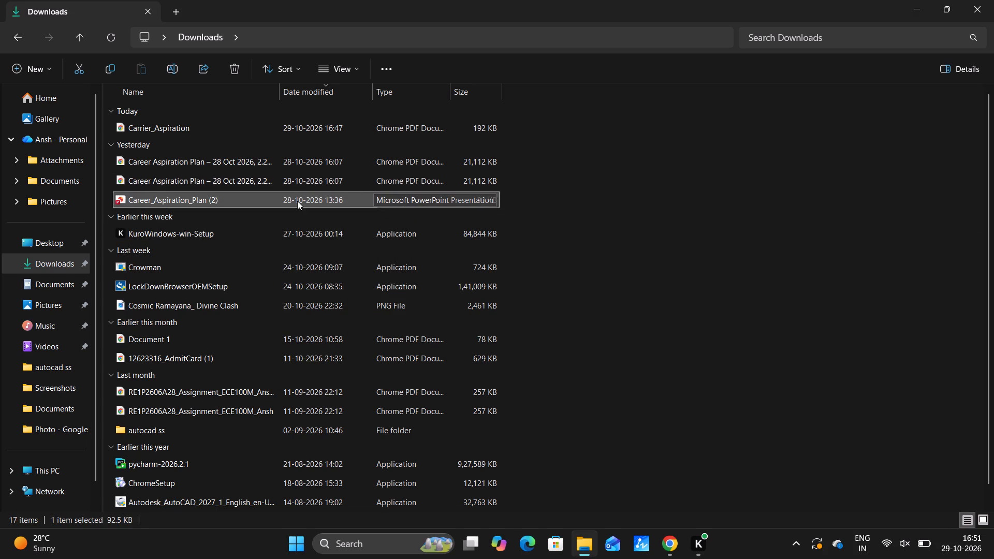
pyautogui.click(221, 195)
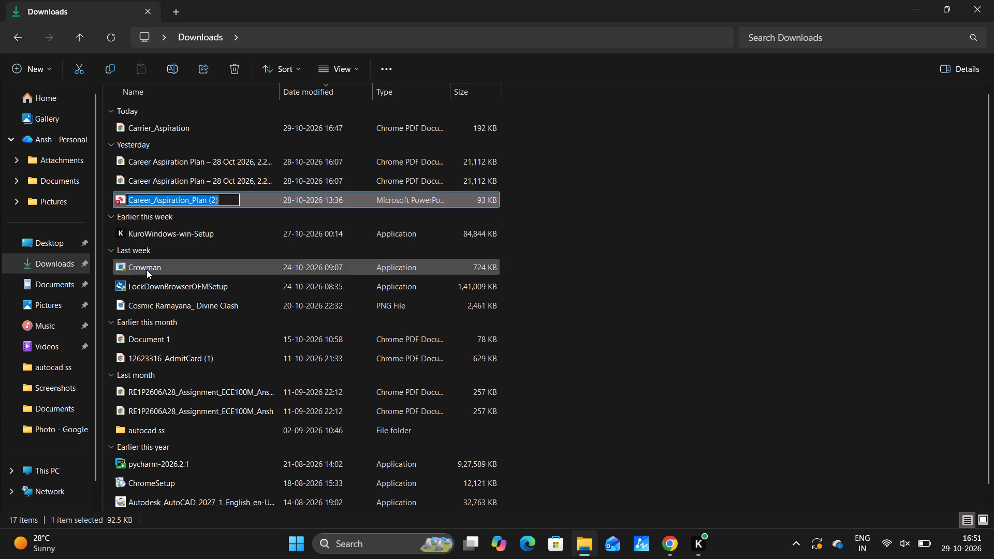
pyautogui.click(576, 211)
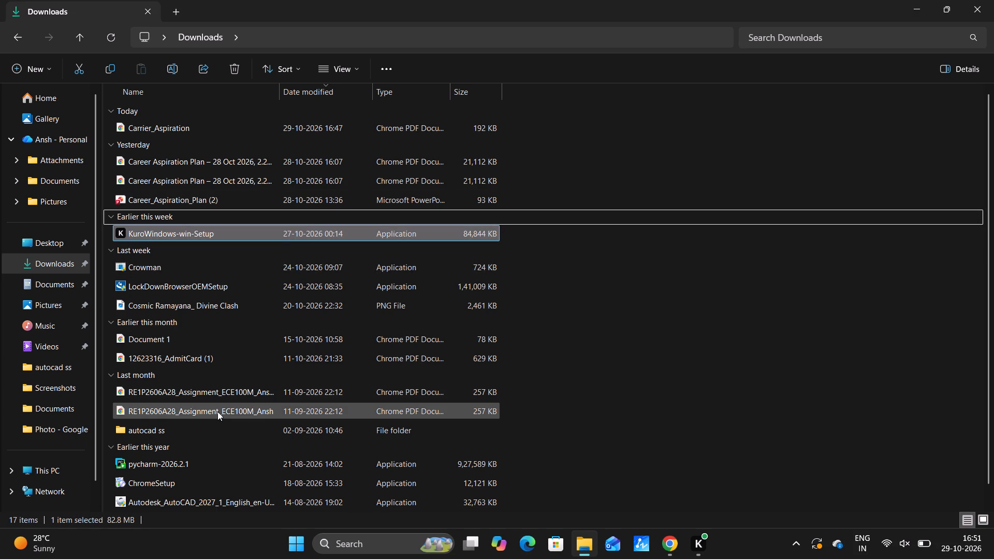
# Delete the lower of the two duplicate Career Aspiration Plan – 28 Oct 2026 PDF files.
pyautogui.rightClick(253, 184)
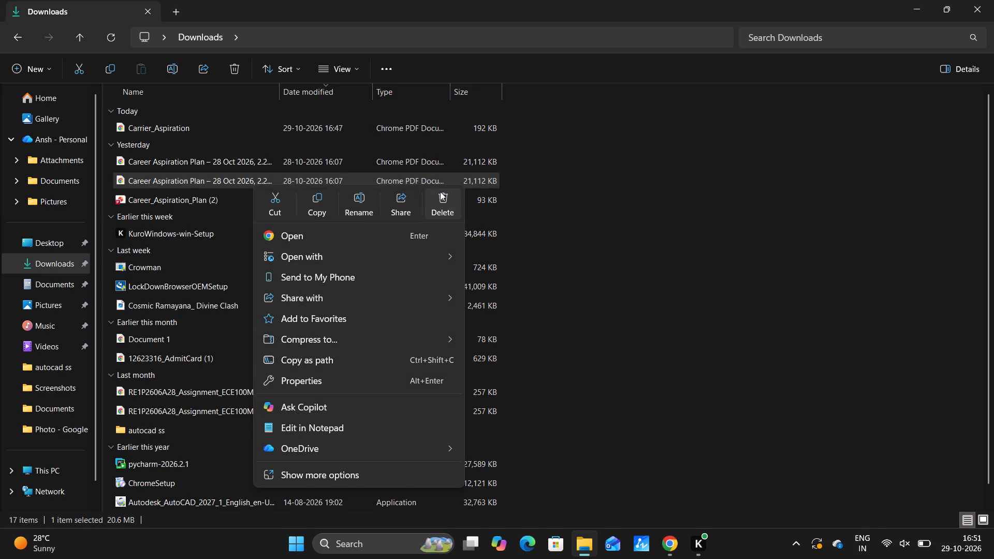
pyautogui.click(440, 192)
# Delete the Career_Aspiration_Plan (2) PowerPoint file from the Downloads folder.
pyautogui.rightClick(249, 173)
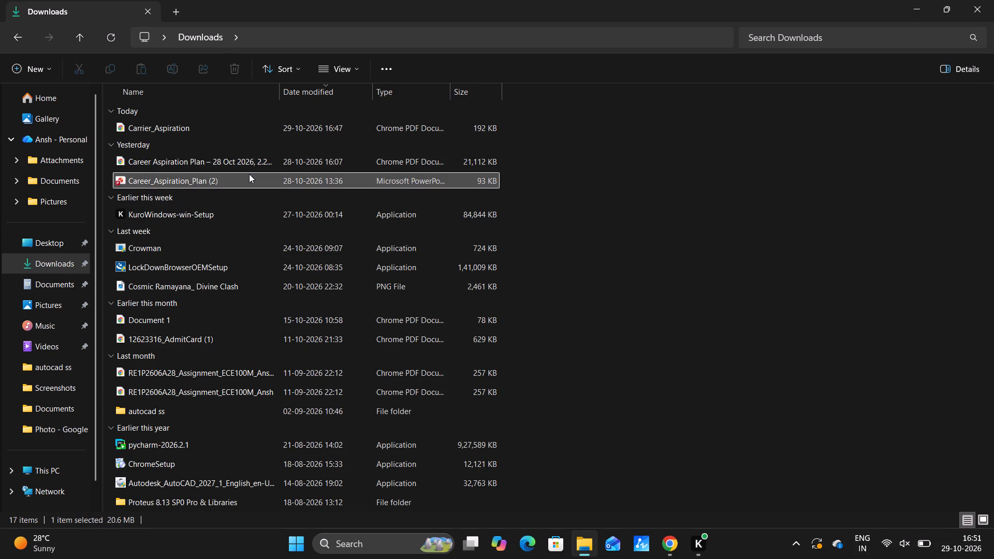
pyautogui.click(815, 209)
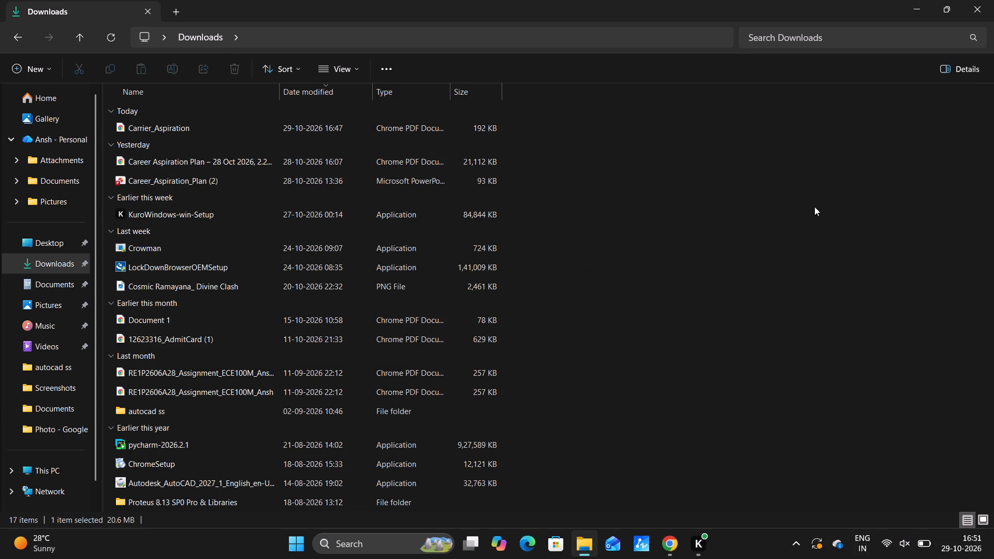
pyautogui.rightClick(247, 183)
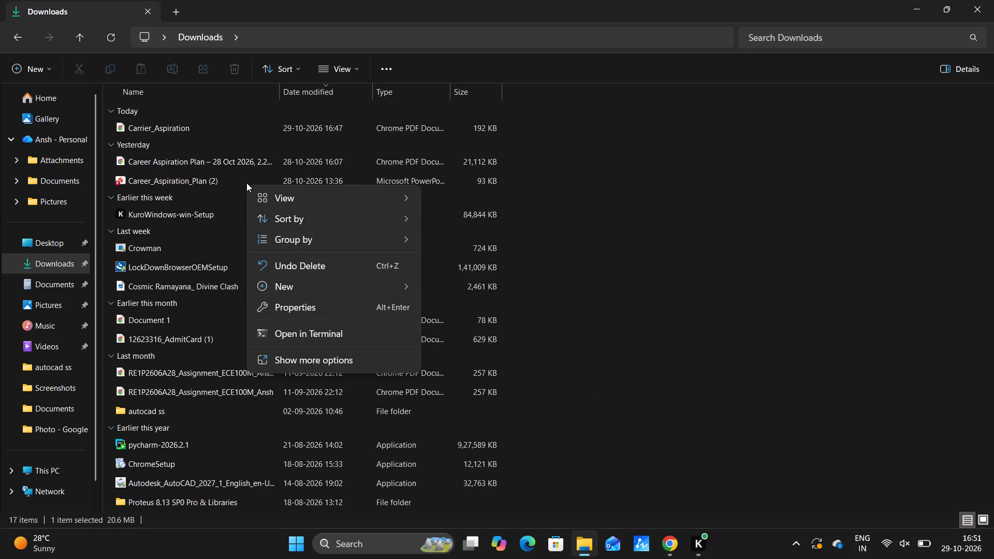
pyautogui.rightClick(233, 180)
pyautogui.rightClick(201, 179)
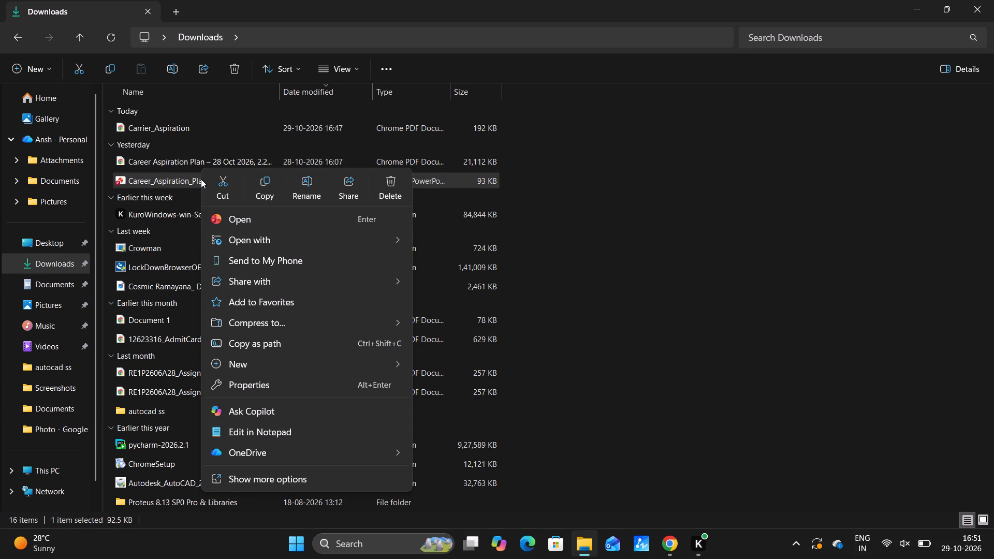
pyautogui.click(399, 183)
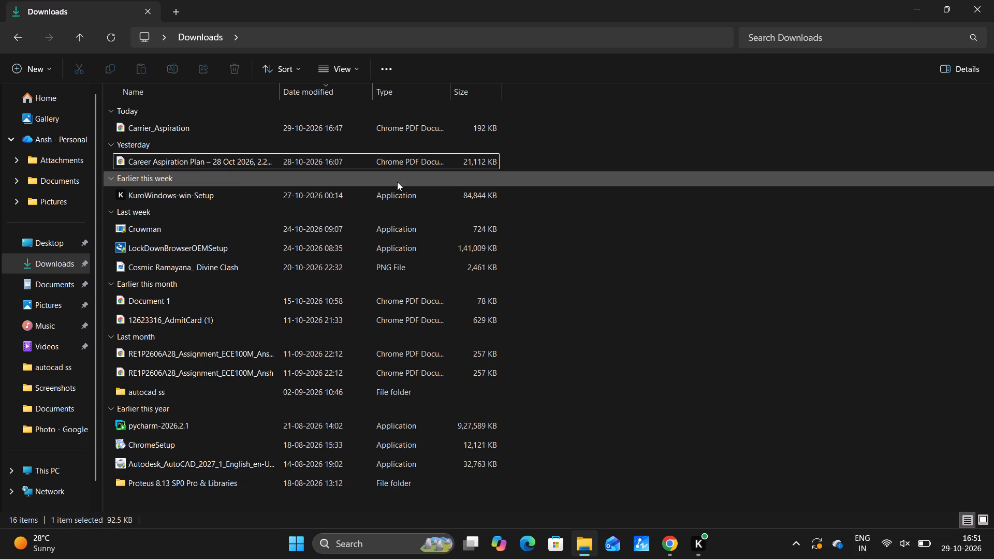
# Open the remaining Career Aspiration Plan PDF in Chrome and compare it with the Carrier_Aspiration PDF and the Google Slides presentation.
pyautogui.doubleClick(235, 163)
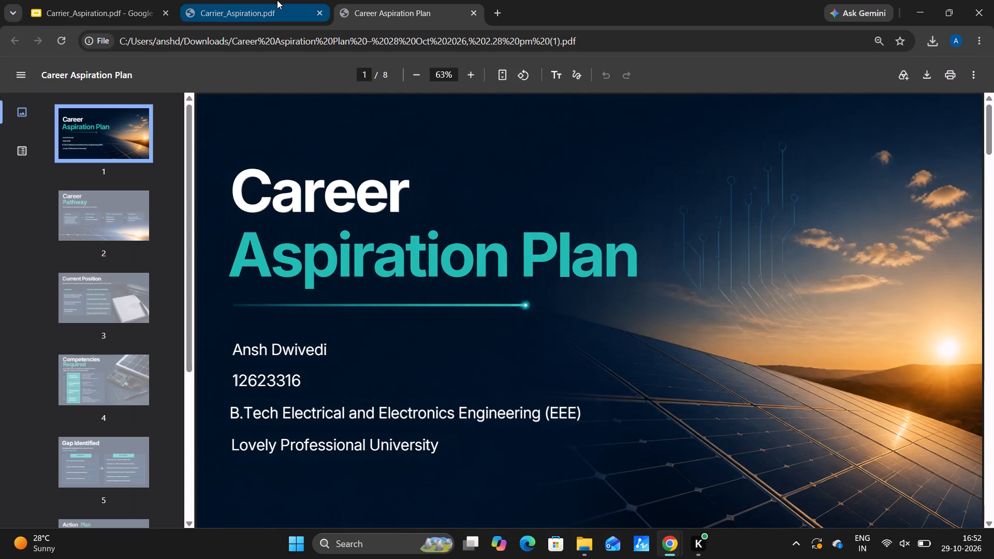
pyautogui.click(277, 0)
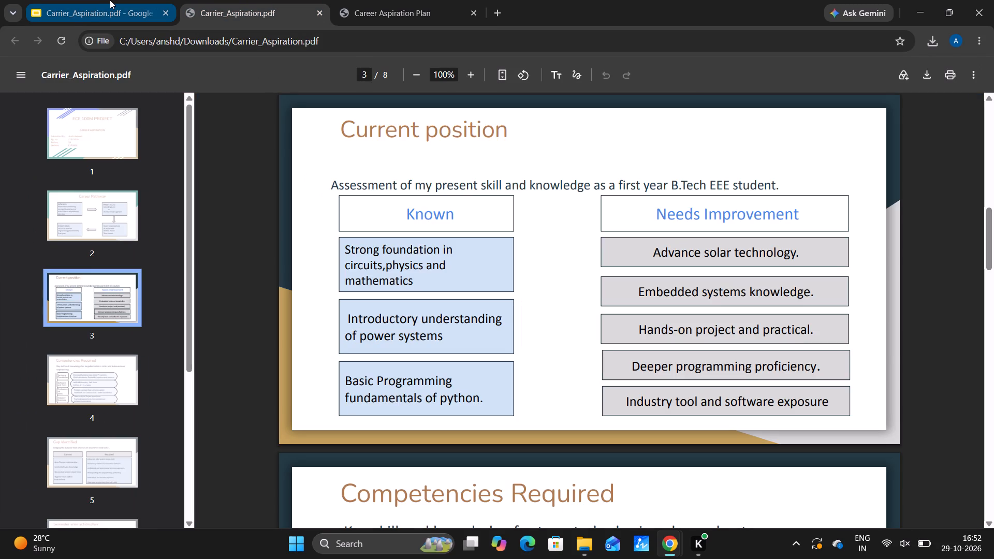
pyautogui.click(110, 0)
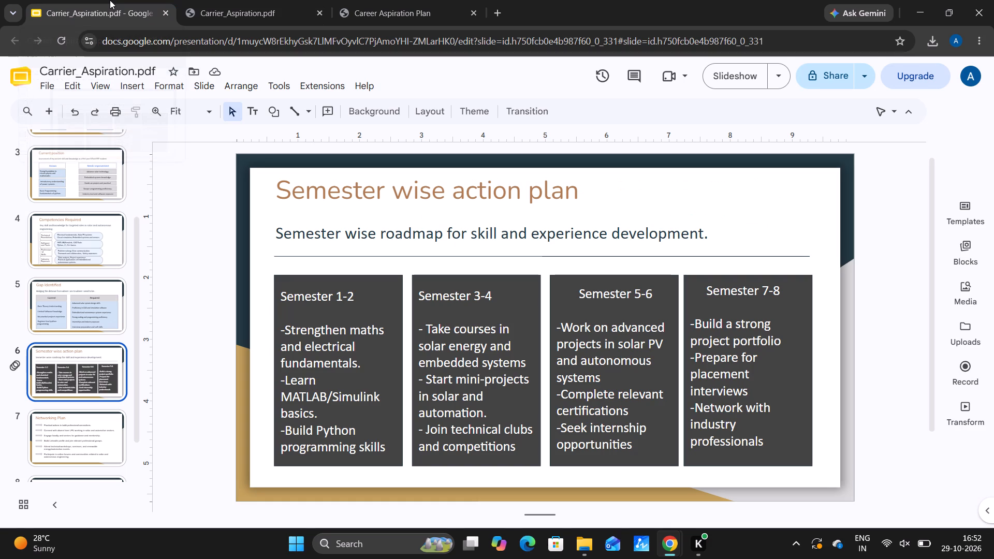
# Close the browser's Carrier_Aspiration.pdf file and return to the Google Slides presentation.
pyautogui.click(215, 9)
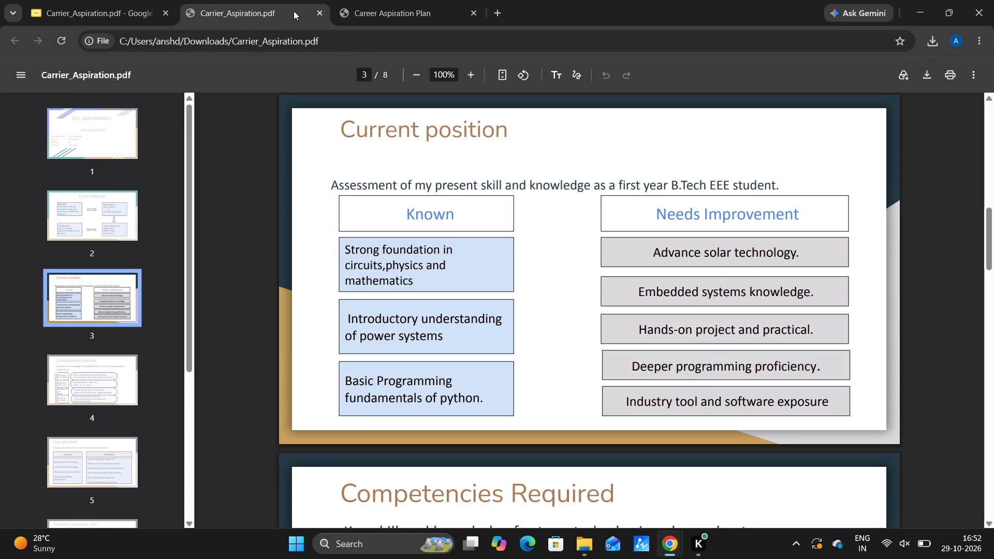
pyautogui.click(323, 11)
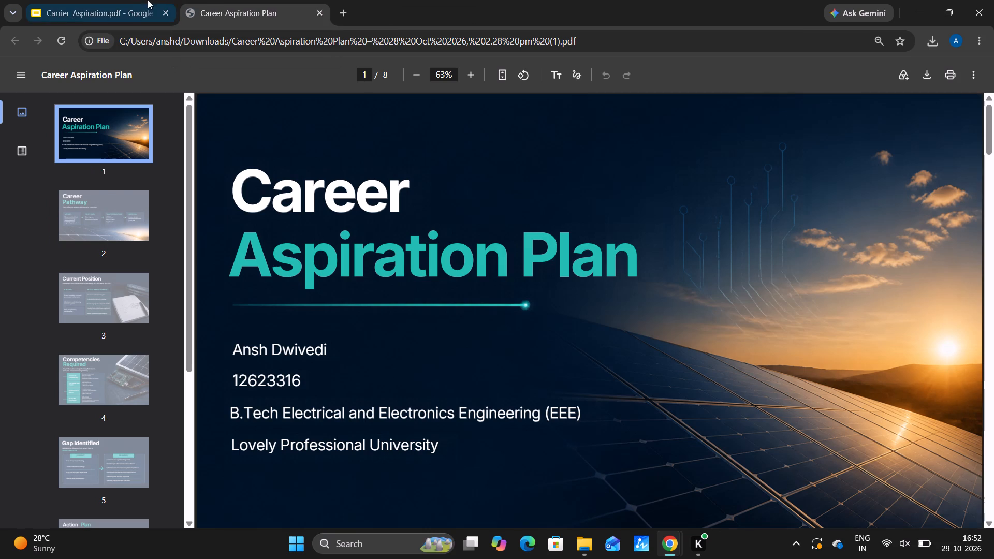
pyautogui.click(103, 5)
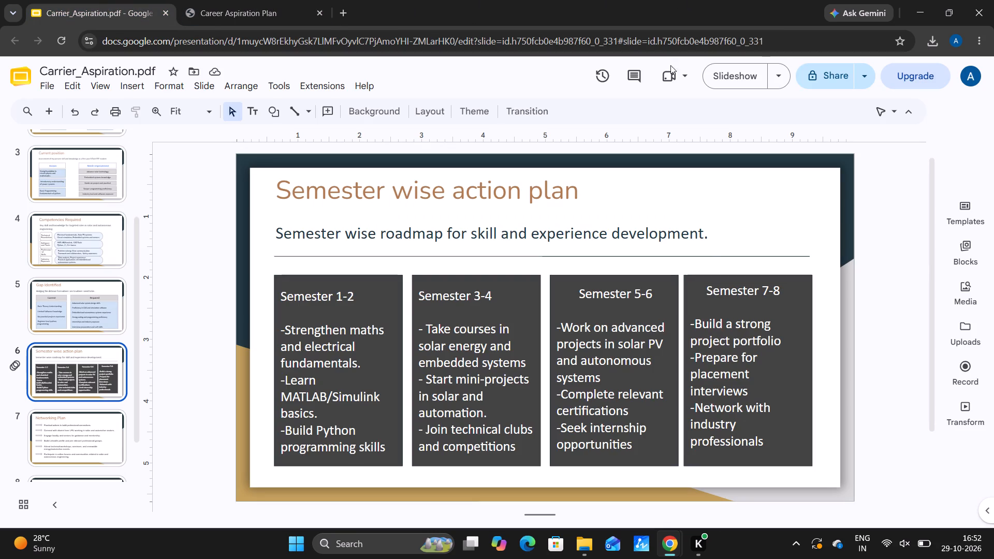
# Switch to File Explorer and open the Carrier_Aspiration PDF from Downloads to examine its slides.
pyautogui.click(578, 540)
pyautogui.doubleClick(172, 123)
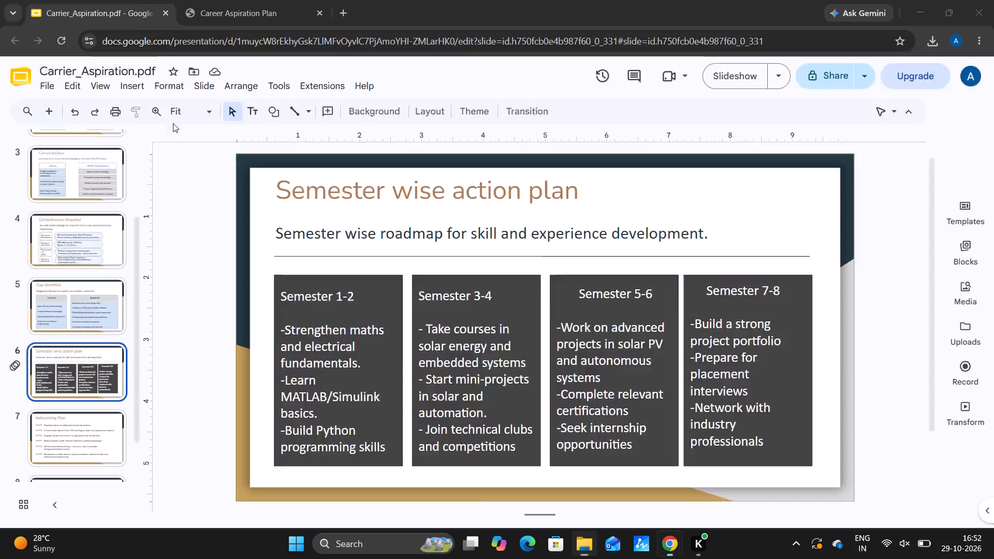
pyautogui.scroll(-10, 289, 233)
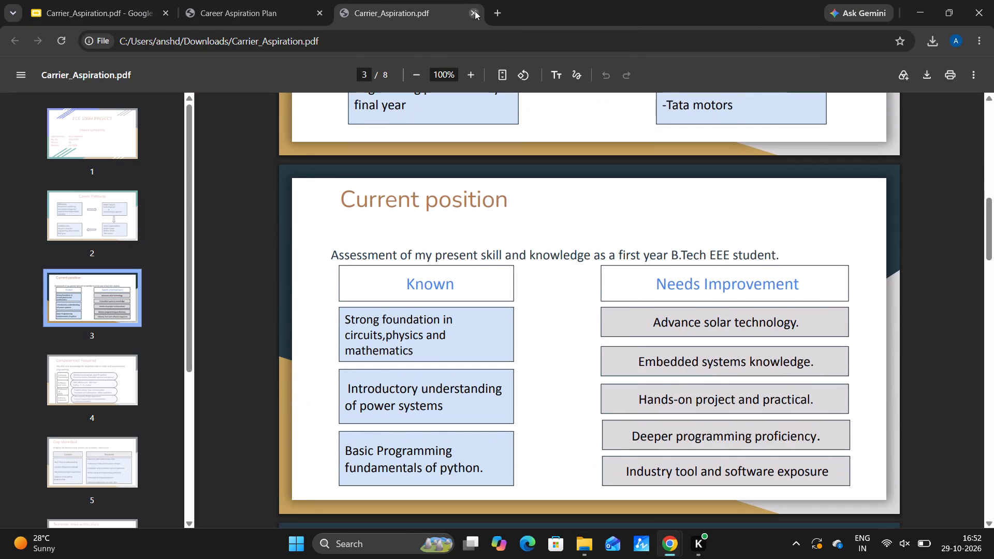
# Switch to File Explorer and delete the Carrier_Aspiration PDF from the Downloads folder.
pyautogui.click(589, 533)
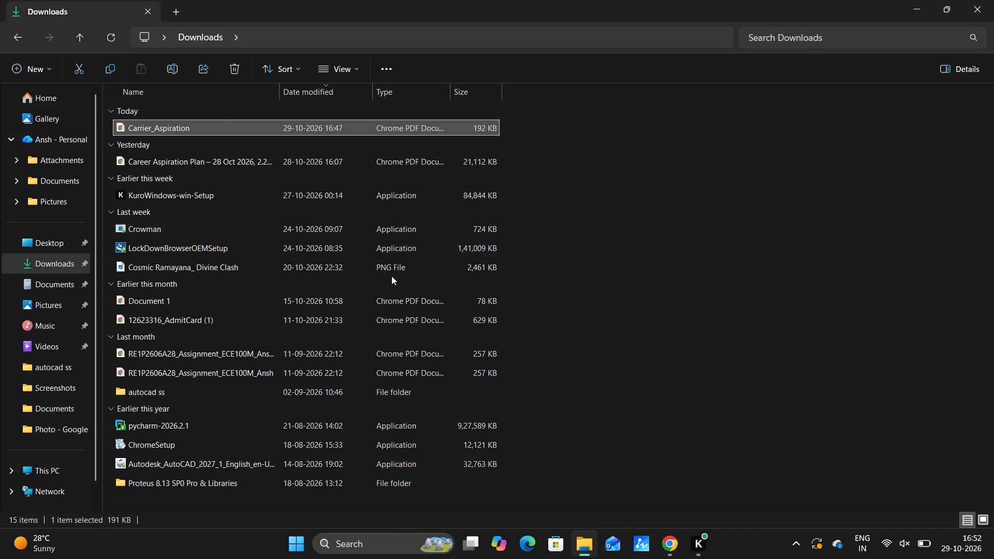
pyautogui.rightClick(219, 123)
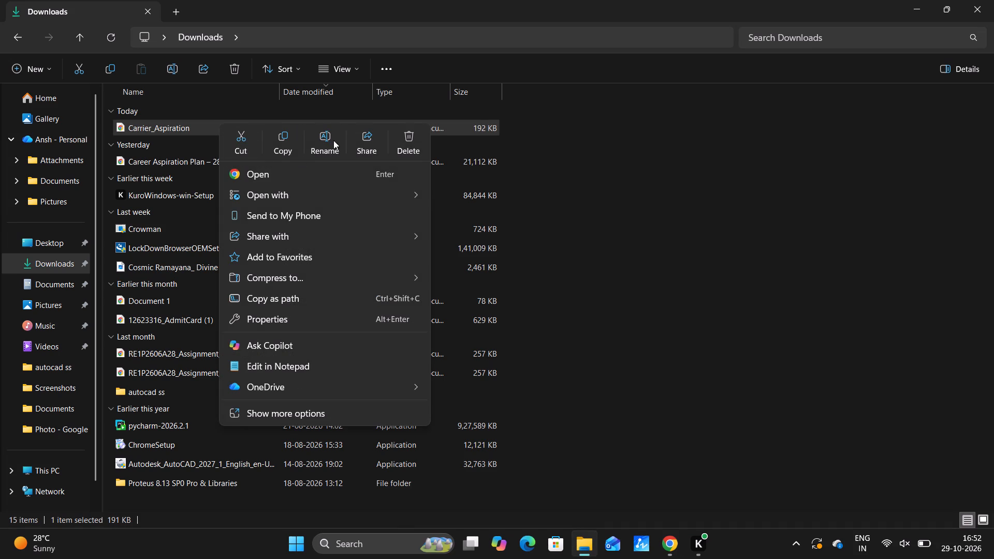
pyautogui.click(405, 134)
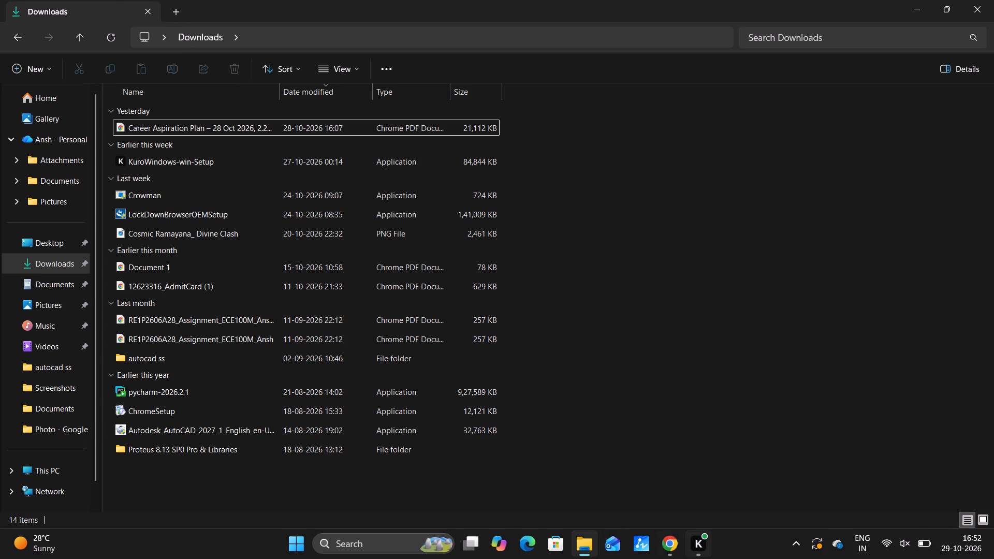
# Switch to Chrome and close the opened copy of the deleted Carrier_Aspiration.pdf.
pyautogui.click(676, 553)
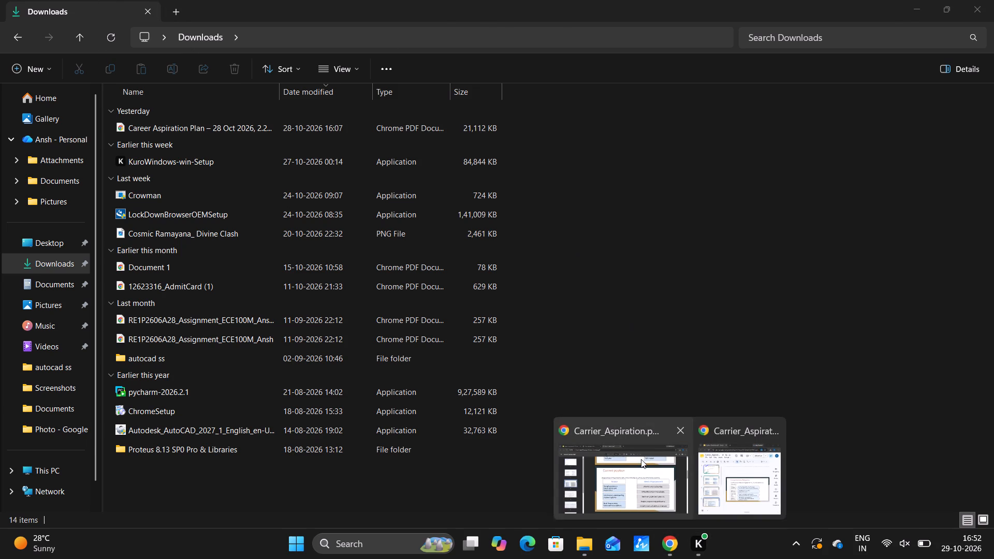
pyautogui.click(640, 459)
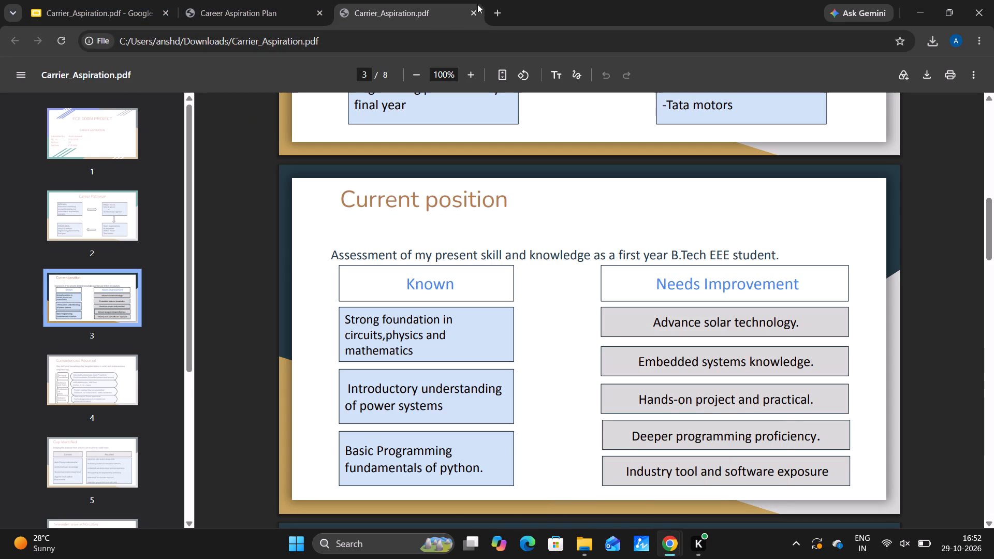
pyautogui.click(477, 13)
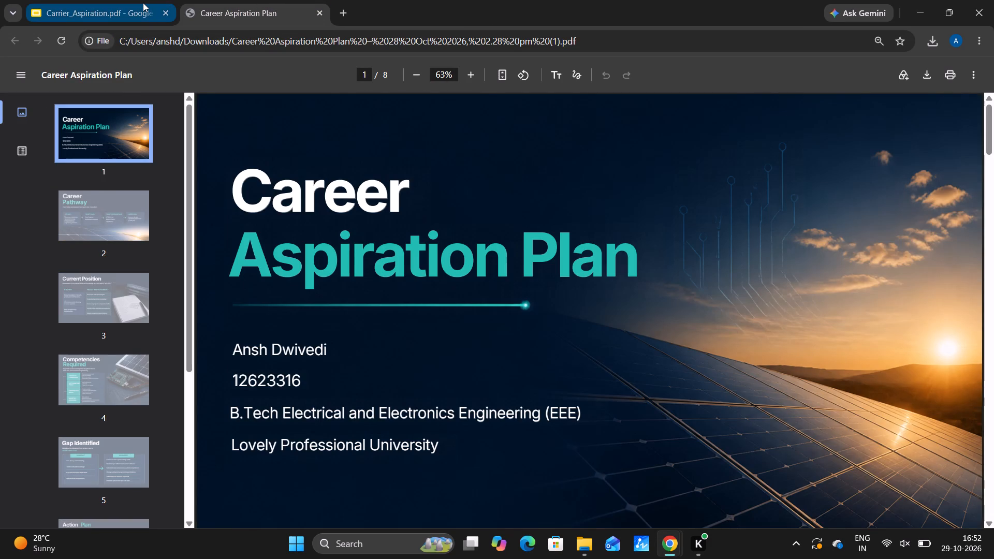
# Download the Carrier_Aspiration.pdf presentation from Google Slides as a PDF Document (.pdf).
pyautogui.click(143, 3)
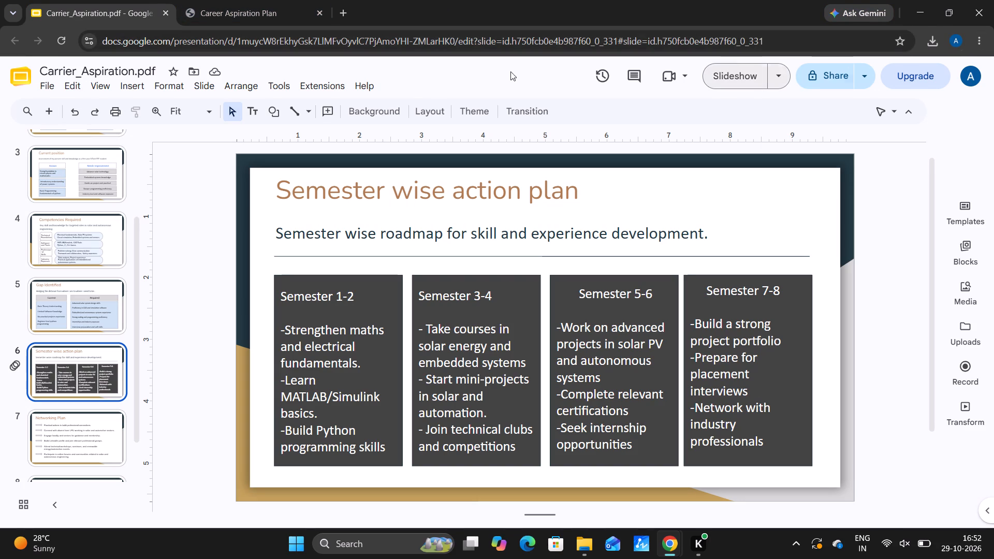
pyautogui.click(41, 86)
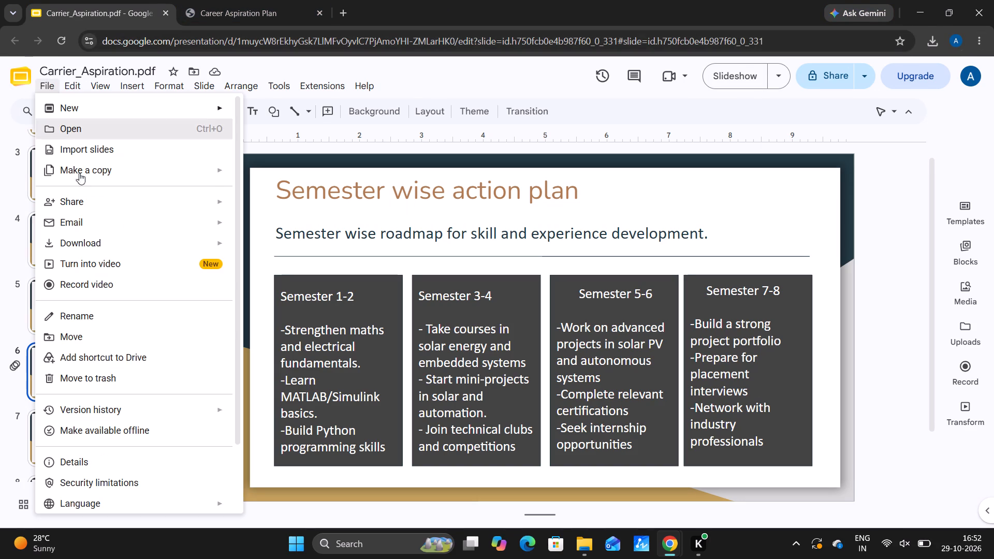
pyautogui.click(120, 245)
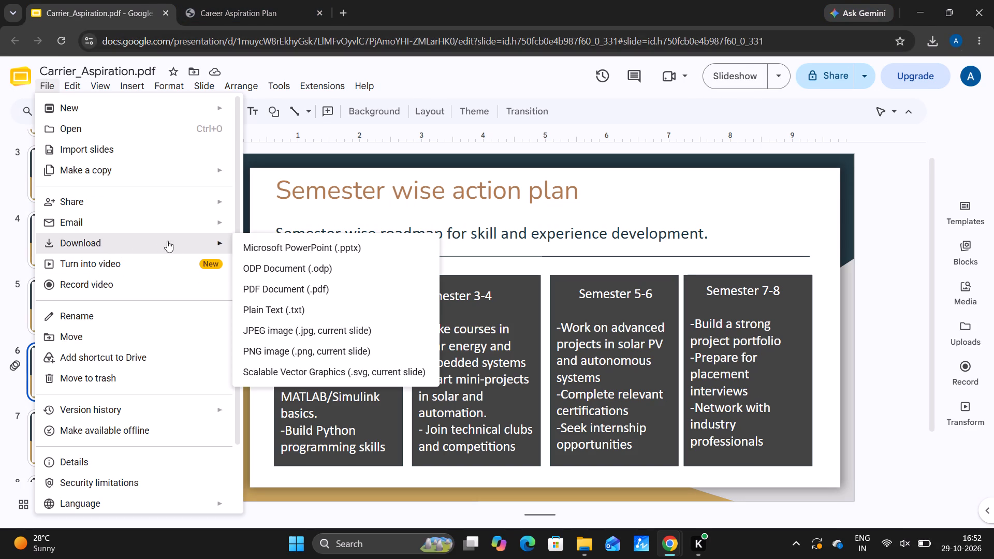
pyautogui.click(267, 281)
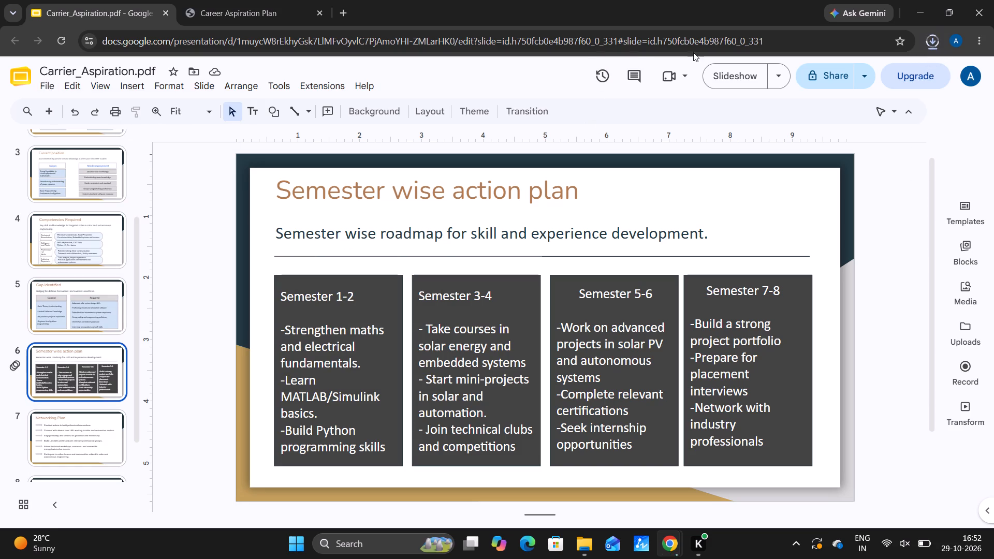
# Switch to File Explorer, open the newly downloaded Carrier_Aspiration PDF from Downloads, and examine its slides through to the Thank You page.
pyautogui.click(936, 40)
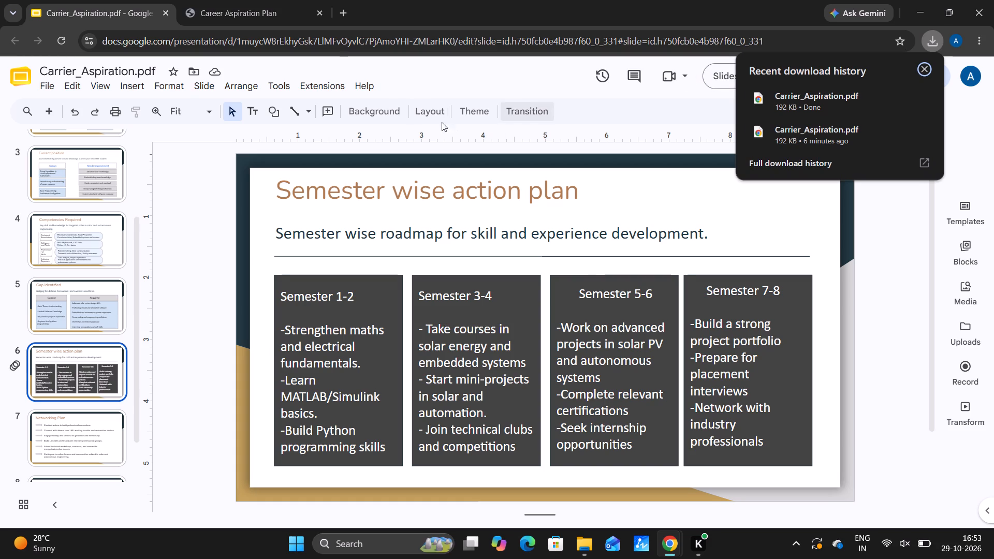
pyautogui.click(573, 545)
pyautogui.doubleClick(147, 125)
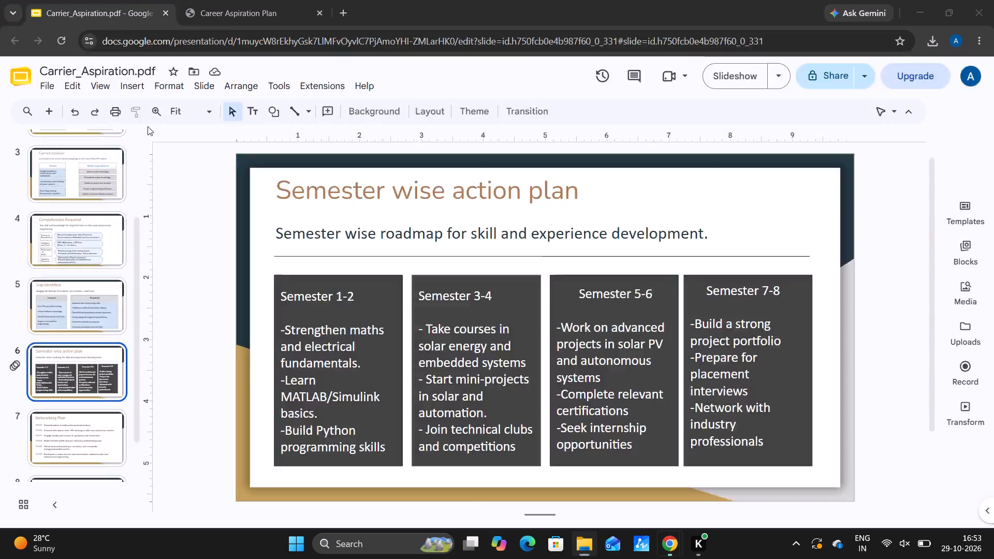
pyautogui.click(110, 193)
pyautogui.click(71, 294)
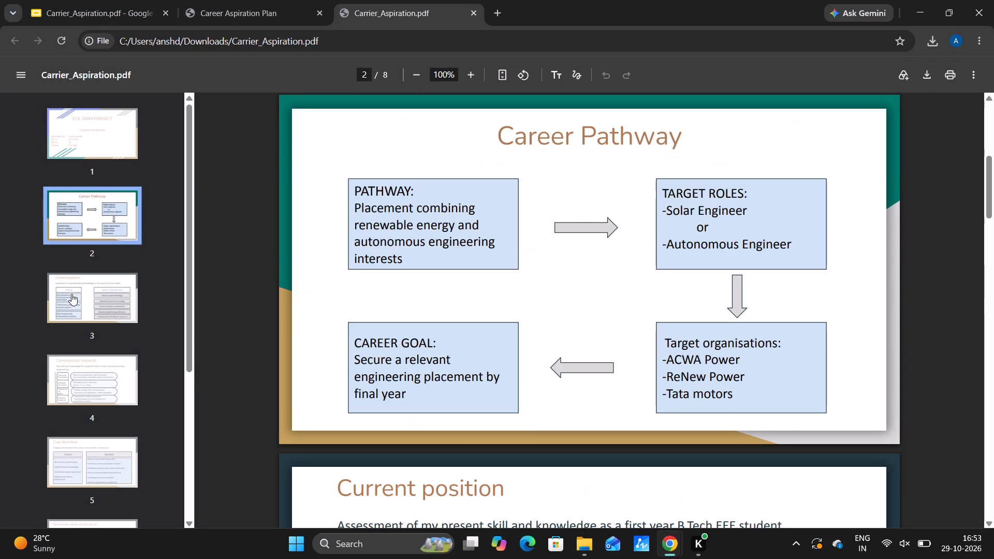
pyautogui.click(59, 340)
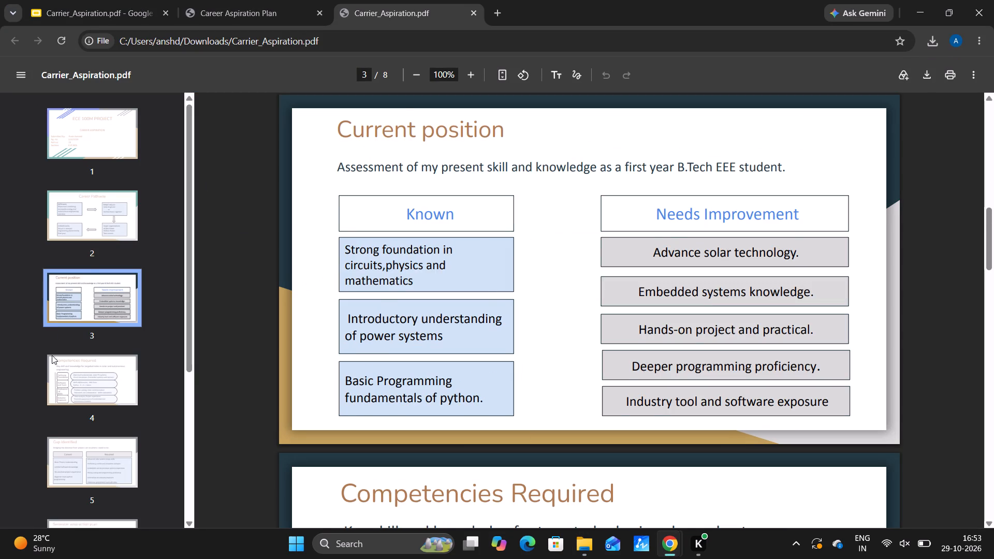
pyautogui.click(53, 364)
pyautogui.moveTo(71, 417); pyautogui.dragTo(70, 422)
pyautogui.click(68, 432)
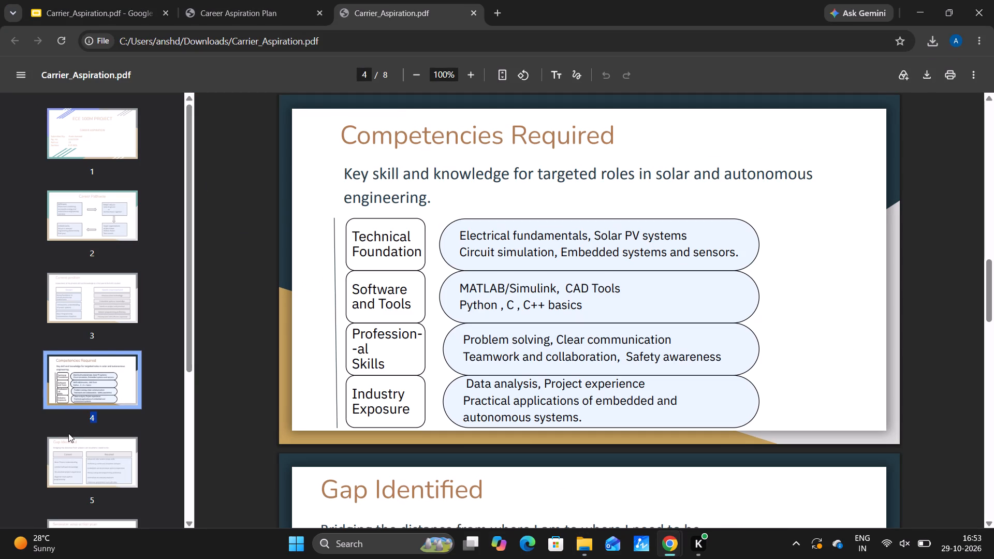
pyautogui.click(69, 470)
pyautogui.scroll(-2, 81, 476)
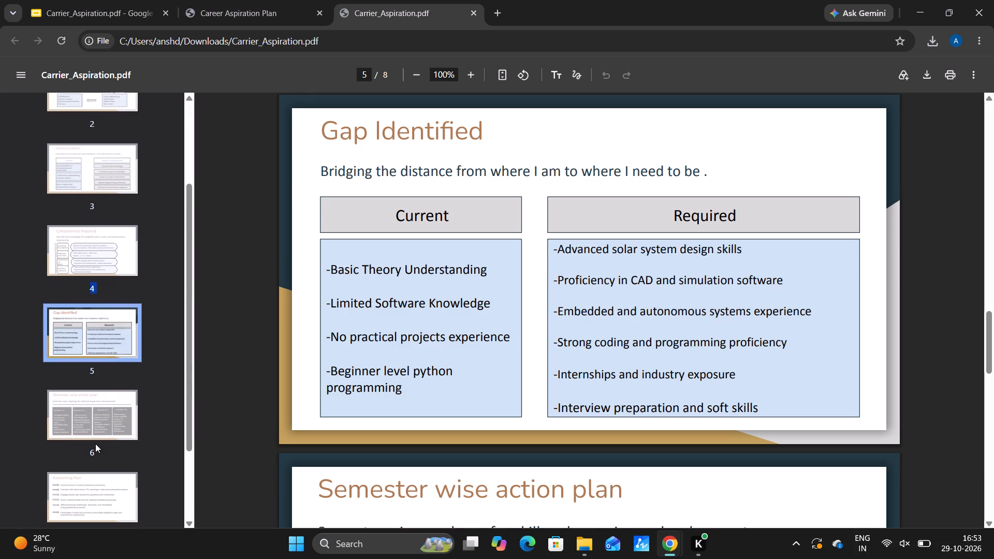
pyautogui.click(103, 431)
pyautogui.scroll(-2, 104, 431)
pyautogui.click(96, 395)
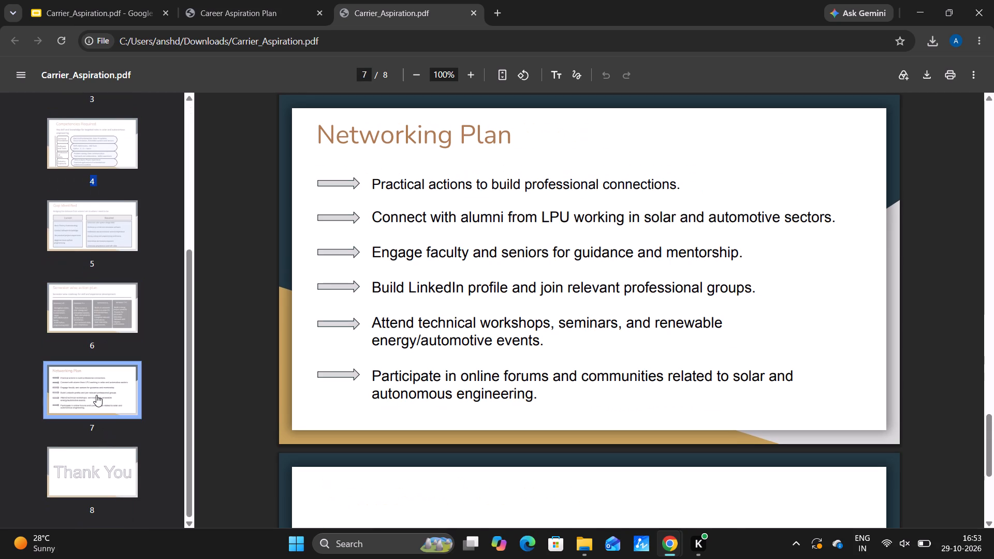
pyautogui.scroll(-2, 96, 395)
pyautogui.click(107, 489)
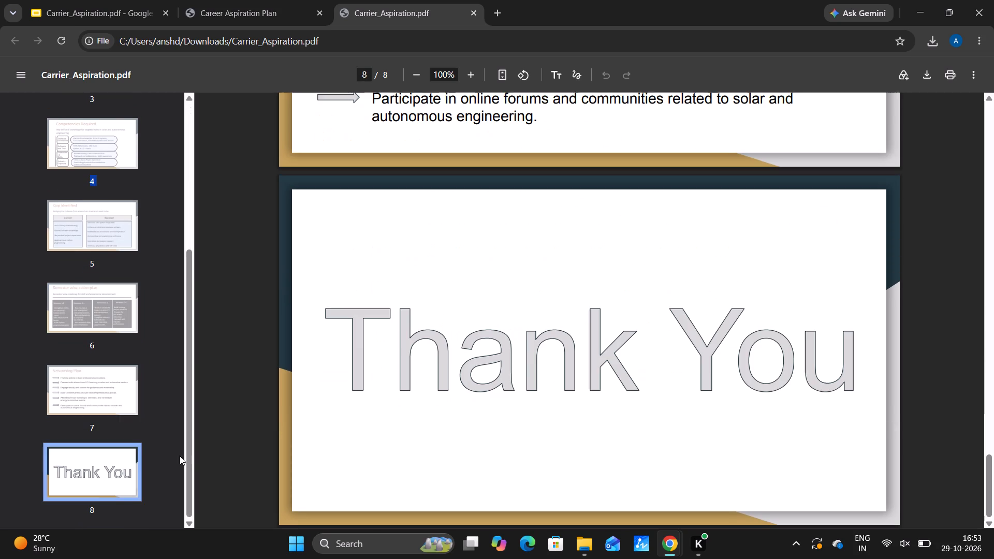
pyautogui.click(434, 406)
pyautogui.doubleClick(434, 406)
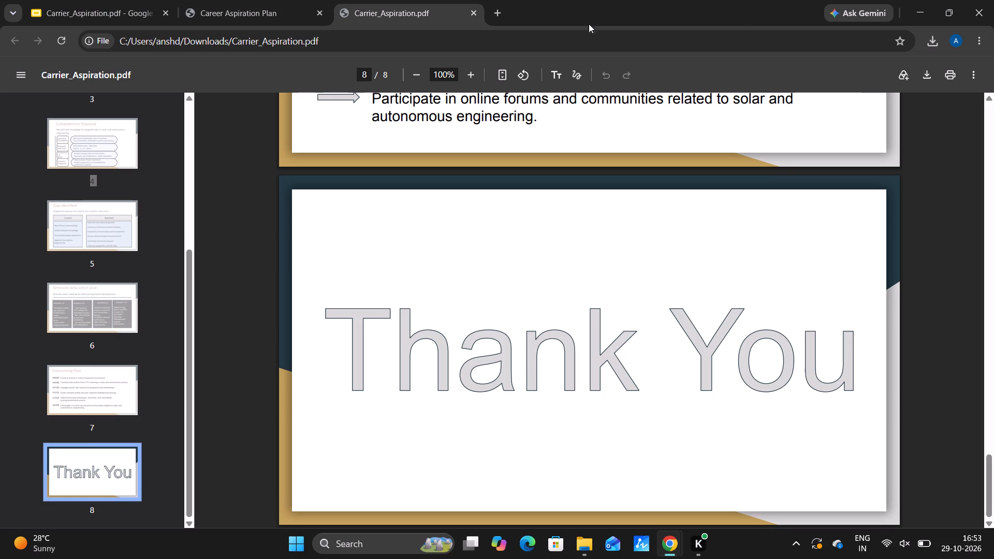
# Present the Carrier_Aspiration PDF in full screen, review slides from the title page to Gap Identified, and exit the presentation.
pyautogui.click(971, 75)
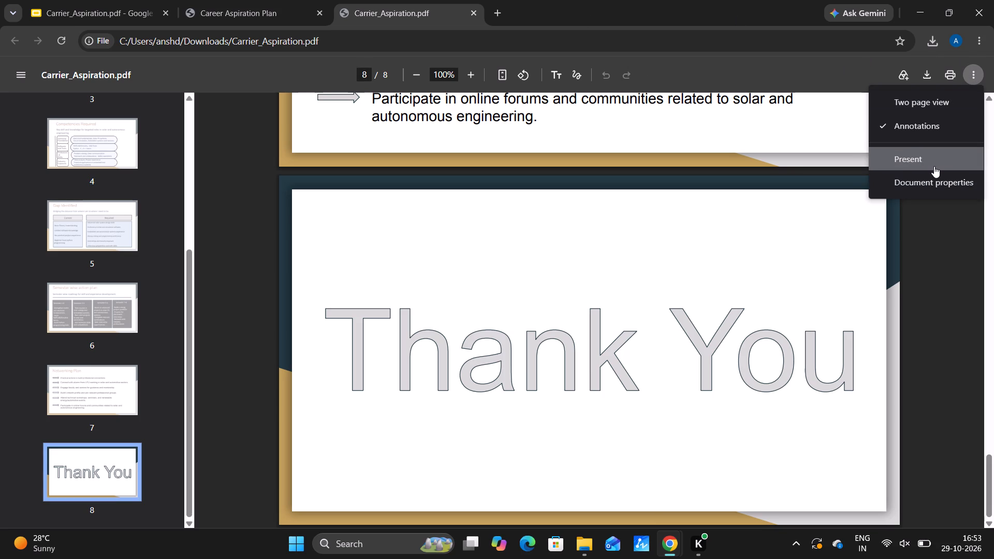
pyautogui.click(934, 166)
pyautogui.rightClick(483, 314)
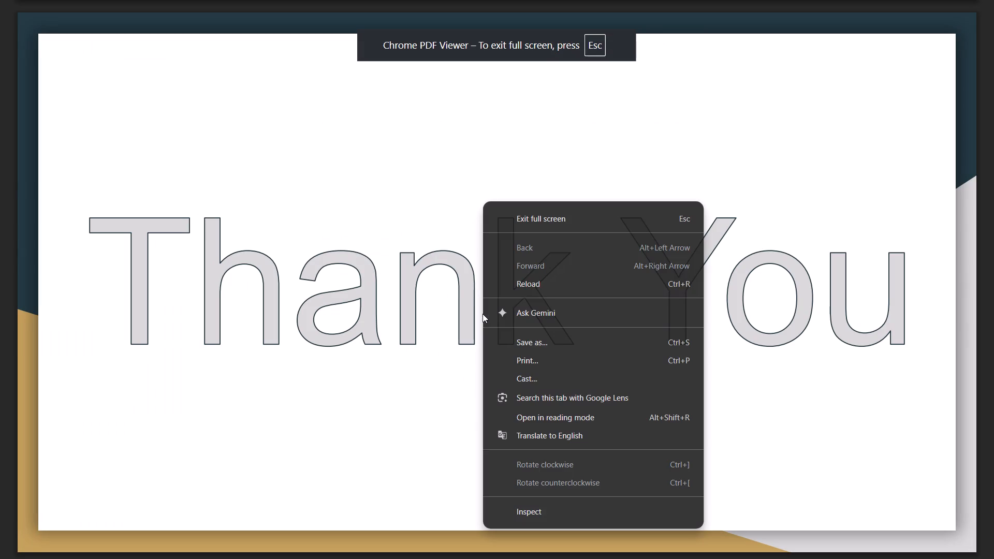
pyautogui.doubleClick(443, 174)
pyautogui.click(443, 173)
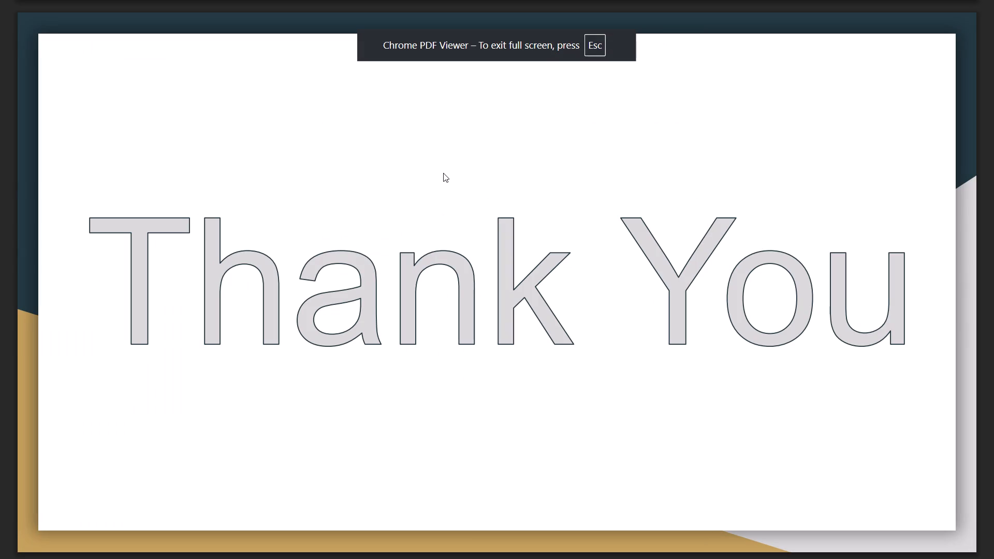
pyautogui.scroll(-5, 442, 171)
pyautogui.scroll(15, 442, 171)
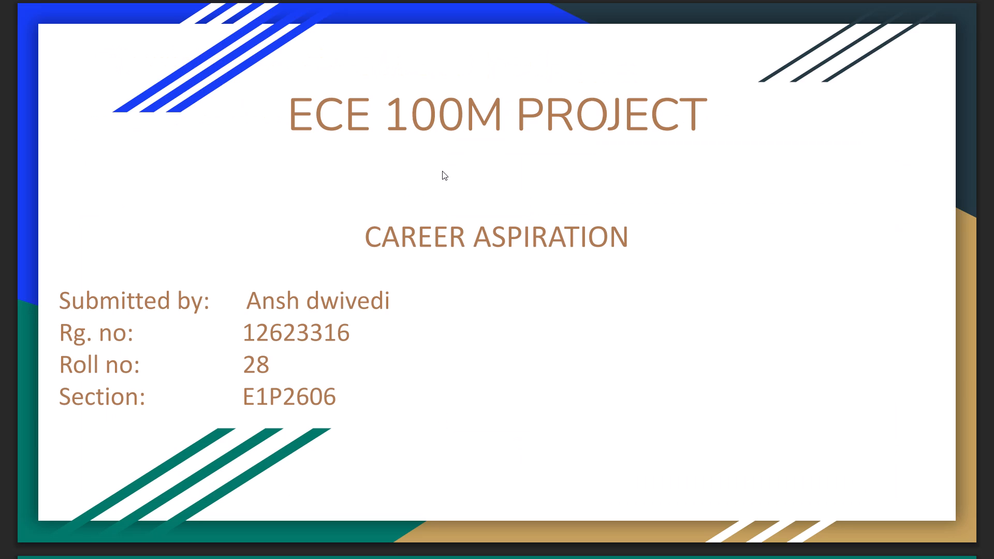
pyautogui.click(442, 171)
pyautogui.moveTo(740, 55); pyautogui.dragTo(750, 56)
pyautogui.tripleClick(646, 125)
pyautogui.doubleClick(646, 125)
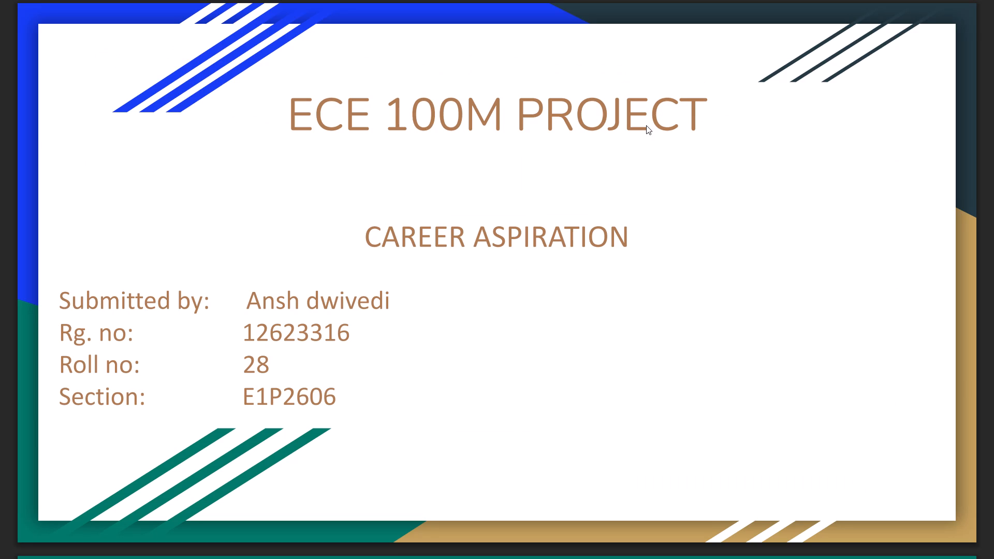
pyautogui.press('Right')
pyautogui.press('Right')
pyautogui.press('Right')
pyautogui.press('Right')
pyautogui.doubleClick(641, 115)
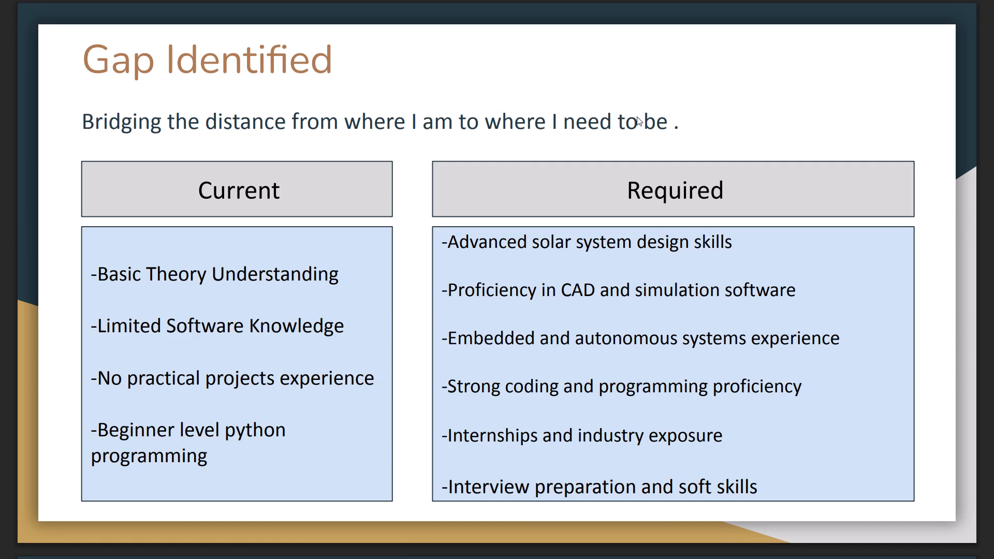
pyautogui.doubleClick(637, 116)
pyautogui.doubleClick(633, 113)
pyautogui.press('Escape')
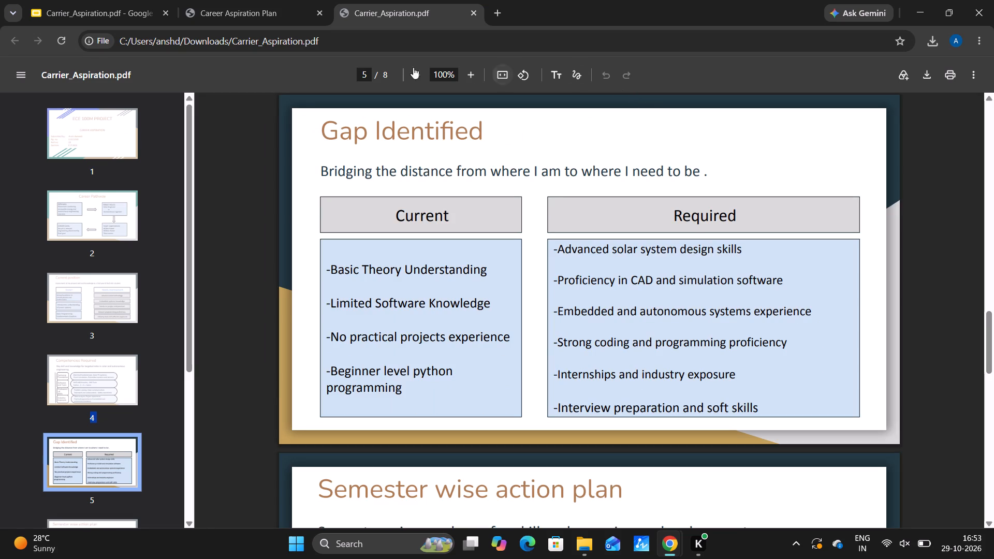
# Close the Google Slides presentation, the Career Aspiration Plan page and the Carrier_Aspiration.pdf copy open in Chrome.
pyautogui.click(165, 11)
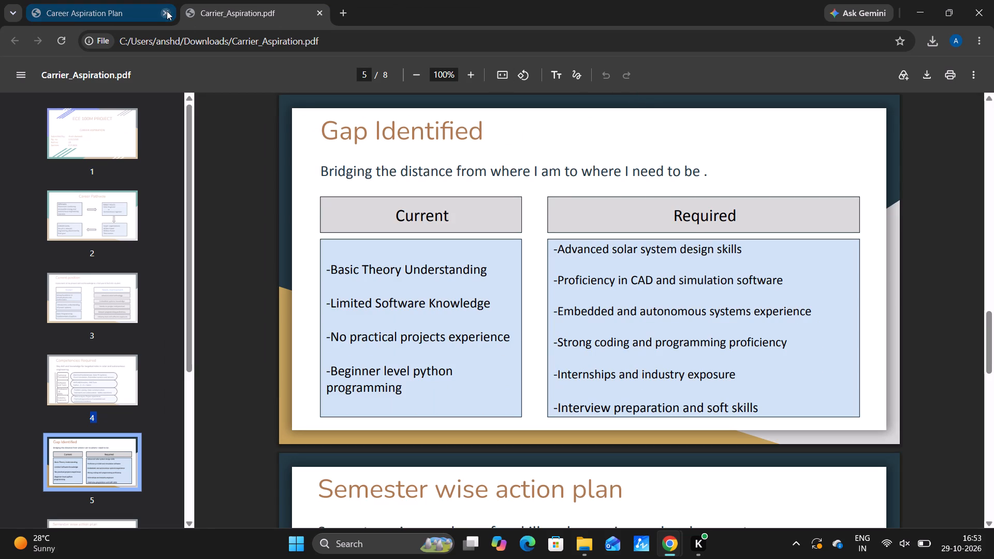
pyautogui.click(168, 10)
pyautogui.click(169, 10)
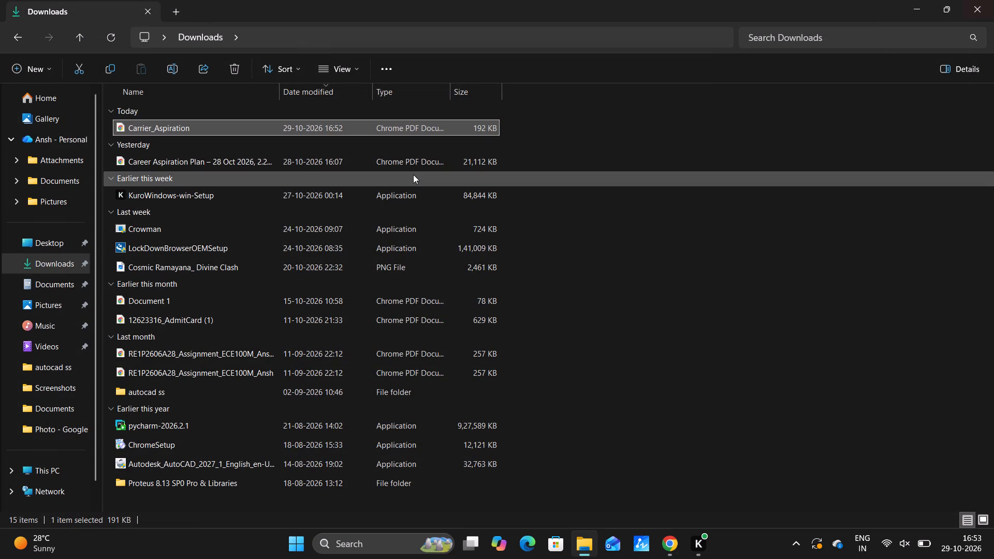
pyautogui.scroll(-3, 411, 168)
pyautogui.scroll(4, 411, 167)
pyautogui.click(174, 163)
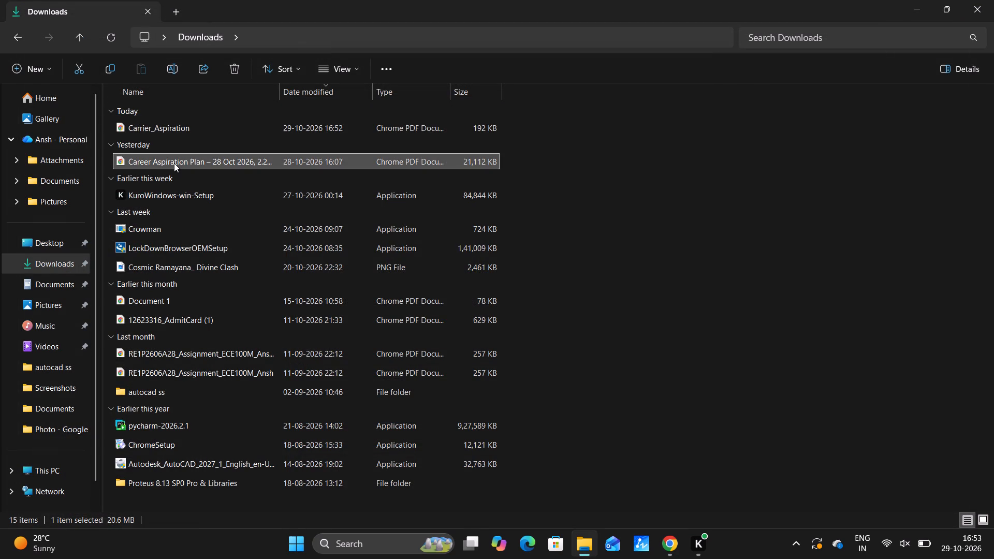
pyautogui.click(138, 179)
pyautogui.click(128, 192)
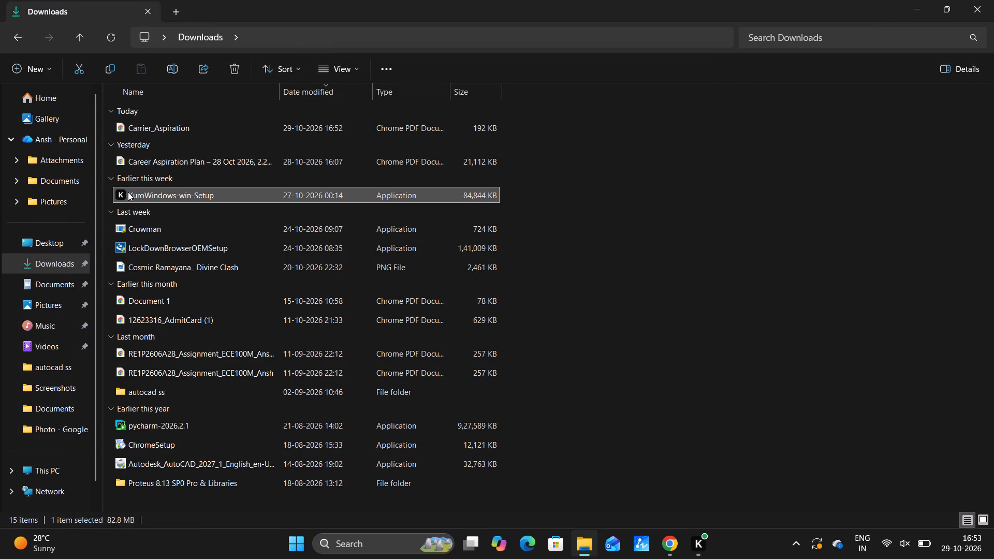